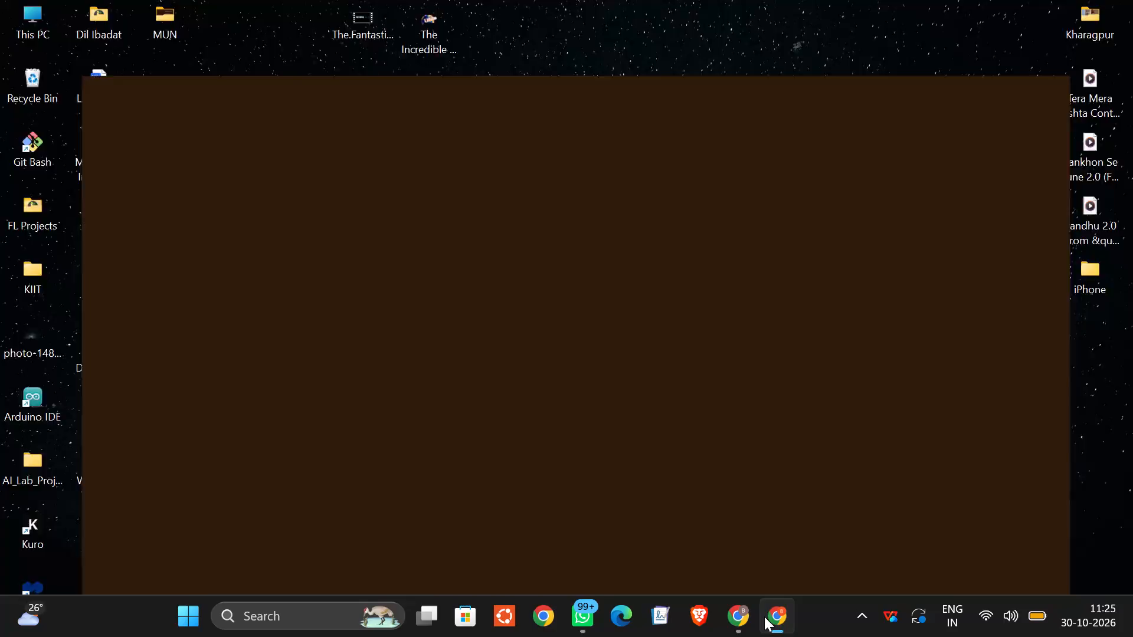
# Search the web in a new browser tab for the copied faculty e-mail address.
pyautogui.click(833, 13)
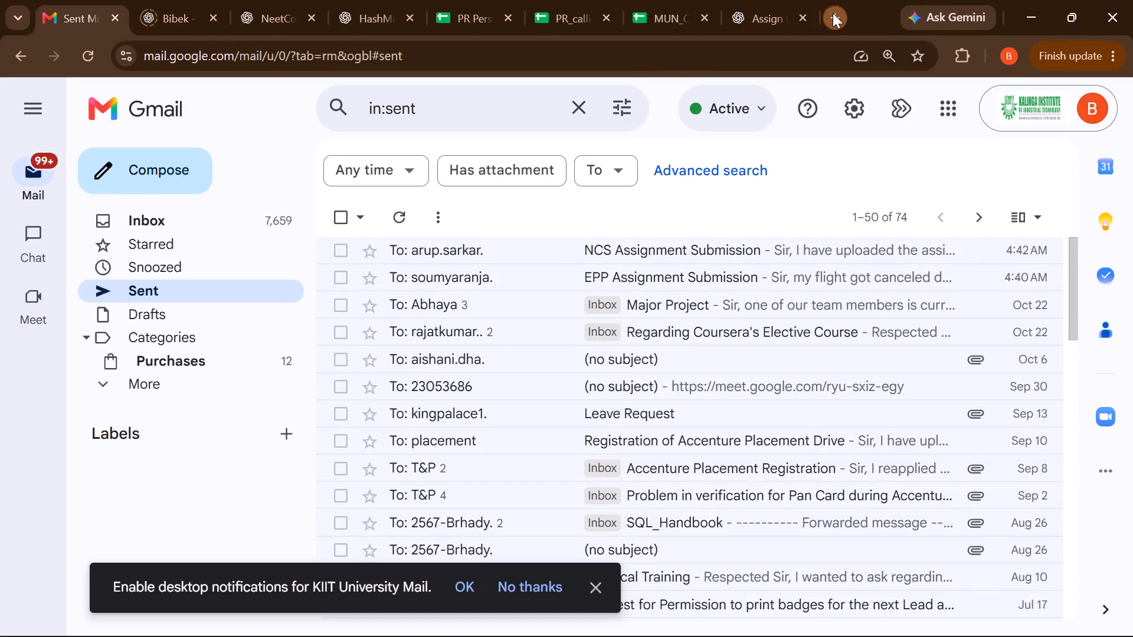
pyautogui.hotkey('ctrl', 'v')
pyautogui.press('Return')
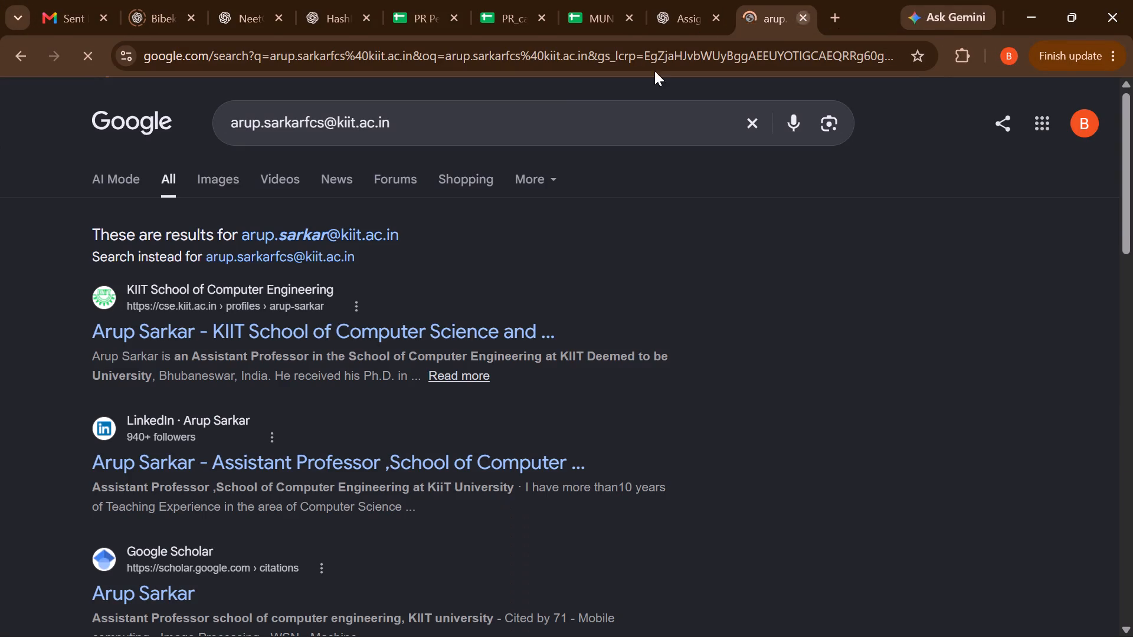
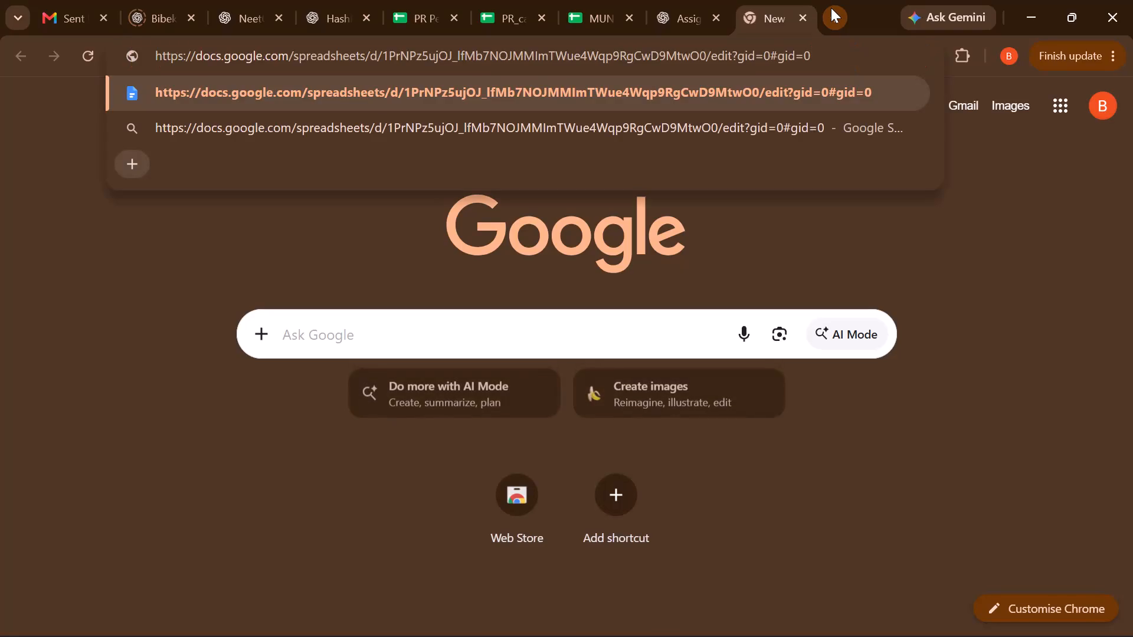
# Load the entered Google Sheets link and look through the contact rows of the PR SHEET CALLING 28TH OCT spreadsheet.
pyautogui.press('Return')
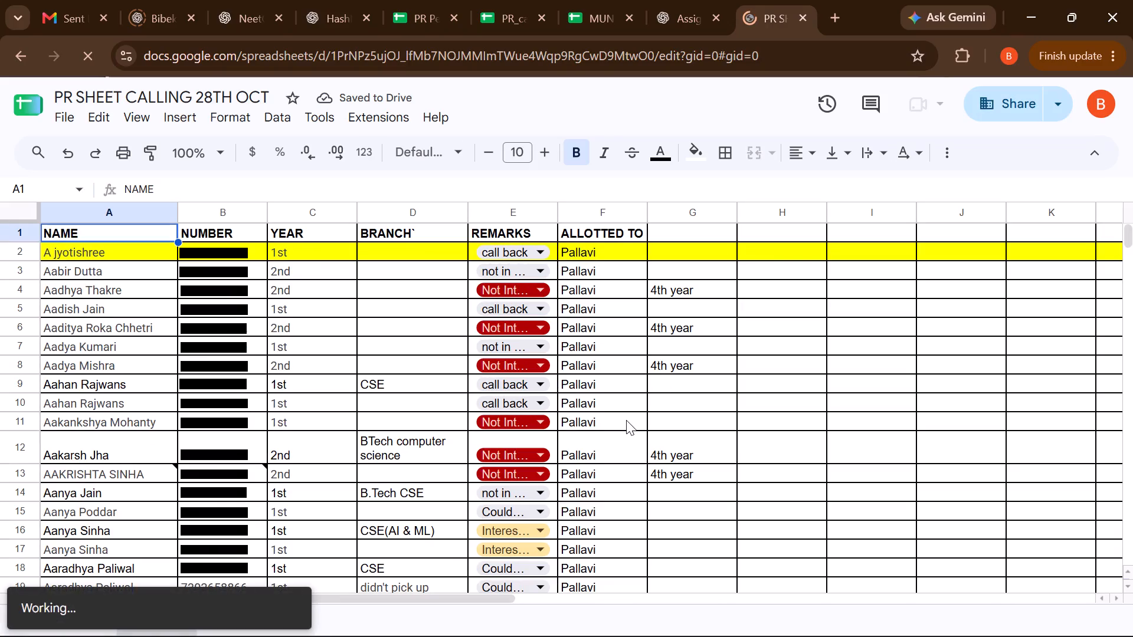
pyautogui.scroll(-3, 626, 420)
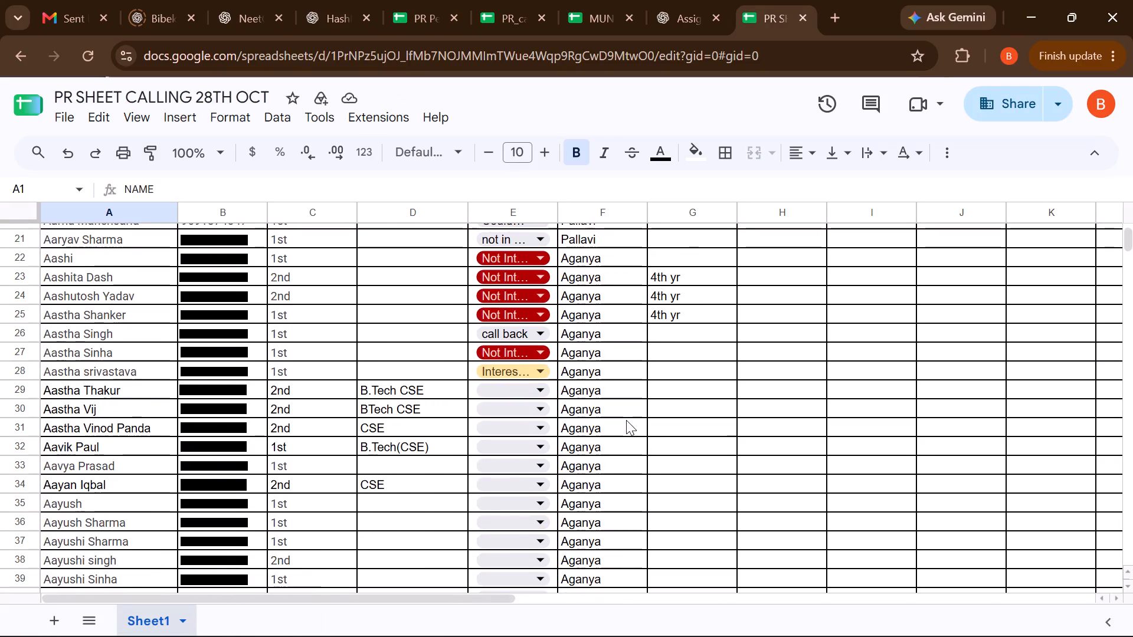
# Find the rows assigned to Bibek in the calling sheet and review the call status options available for row 183.
pyautogui.scroll(-3, 425, 560)
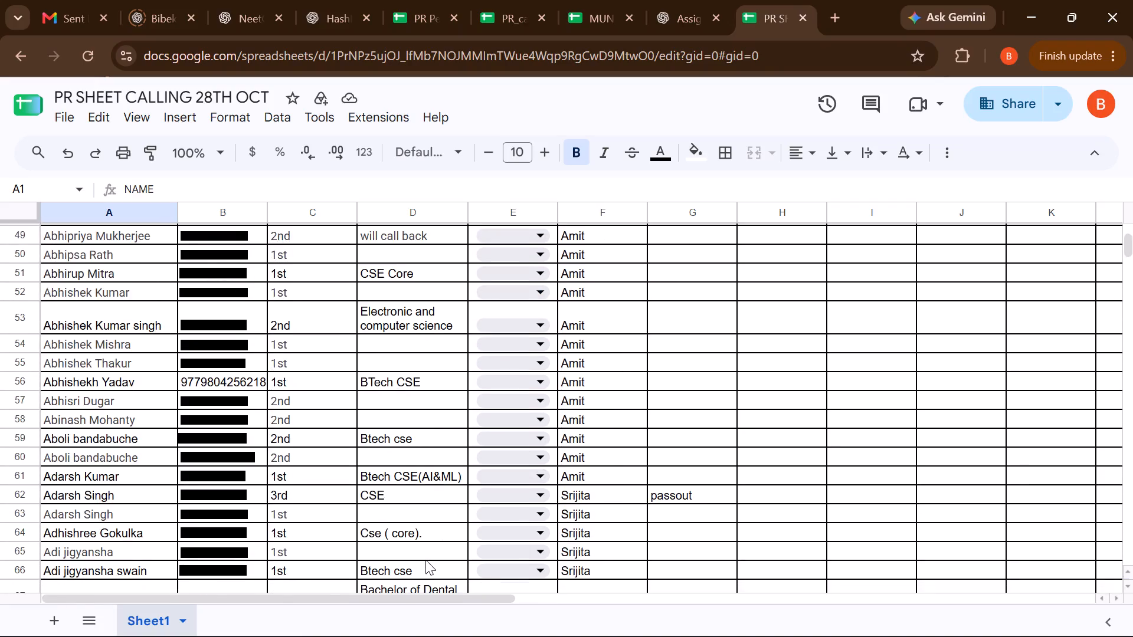
pyautogui.scroll(-12, 425, 560)
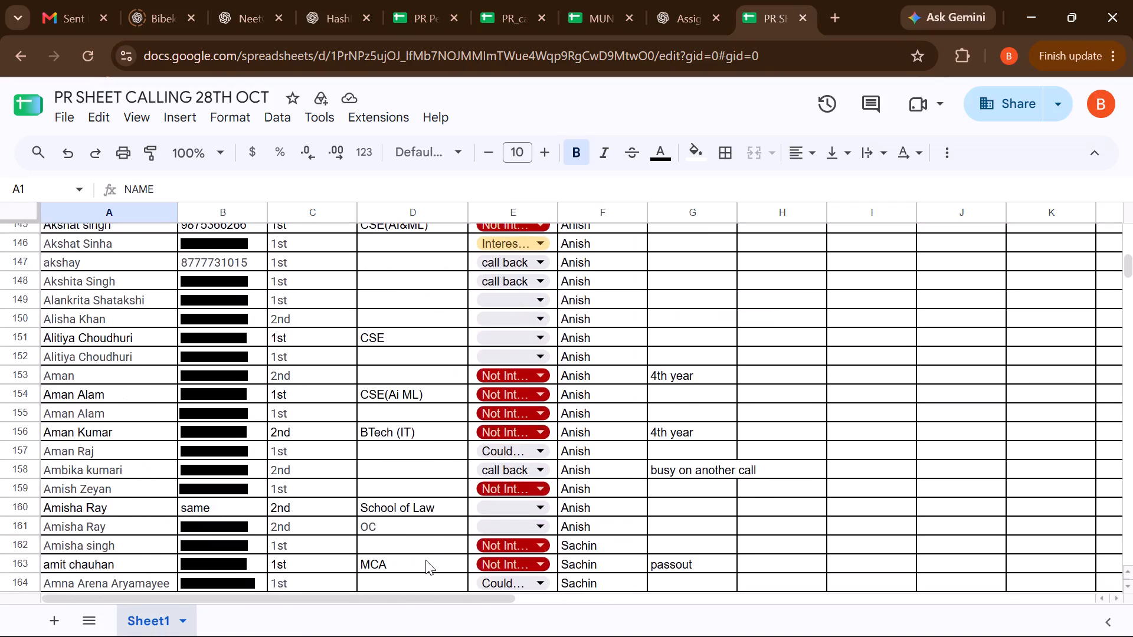
pyautogui.scroll(-6, 425, 560)
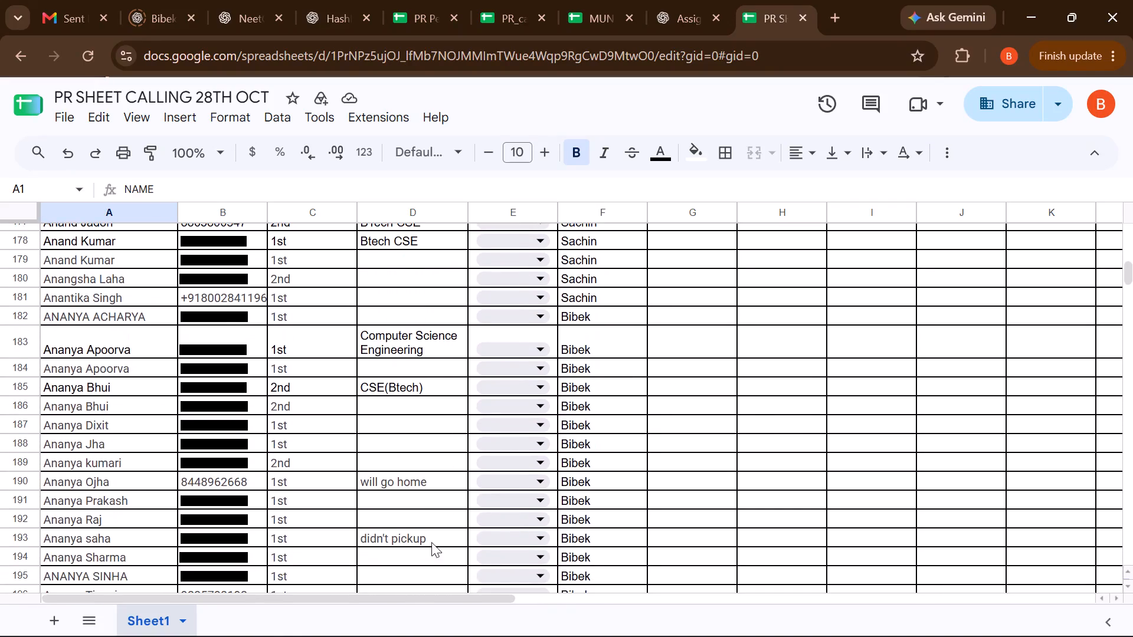
pyautogui.click(522, 349)
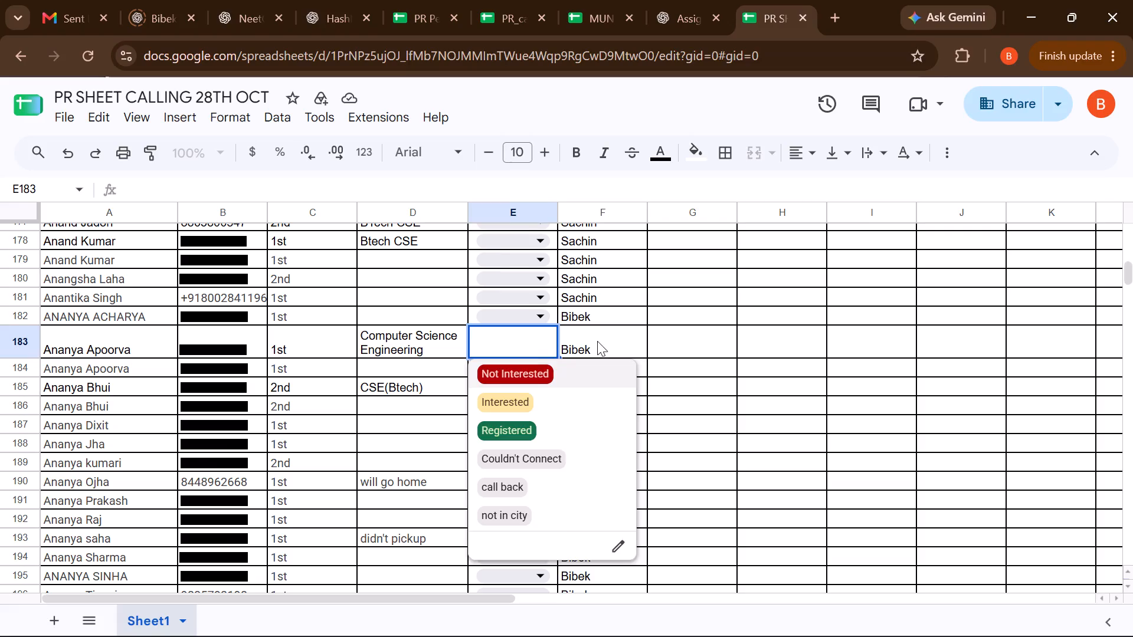
pyautogui.click(620, 343)
pyautogui.click(541, 345)
pyautogui.click(599, 338)
# Open the call status options for the contact in row 183.
pyautogui.scroll(-1, 599, 338)
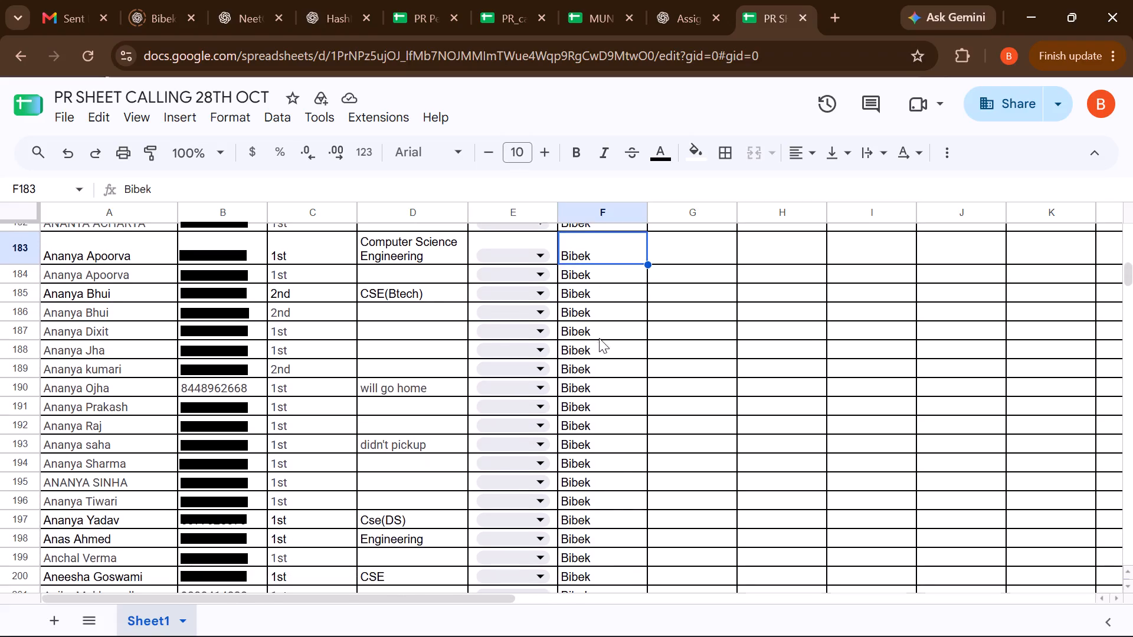
pyautogui.scroll(-1, 599, 338)
pyautogui.click(538, 254)
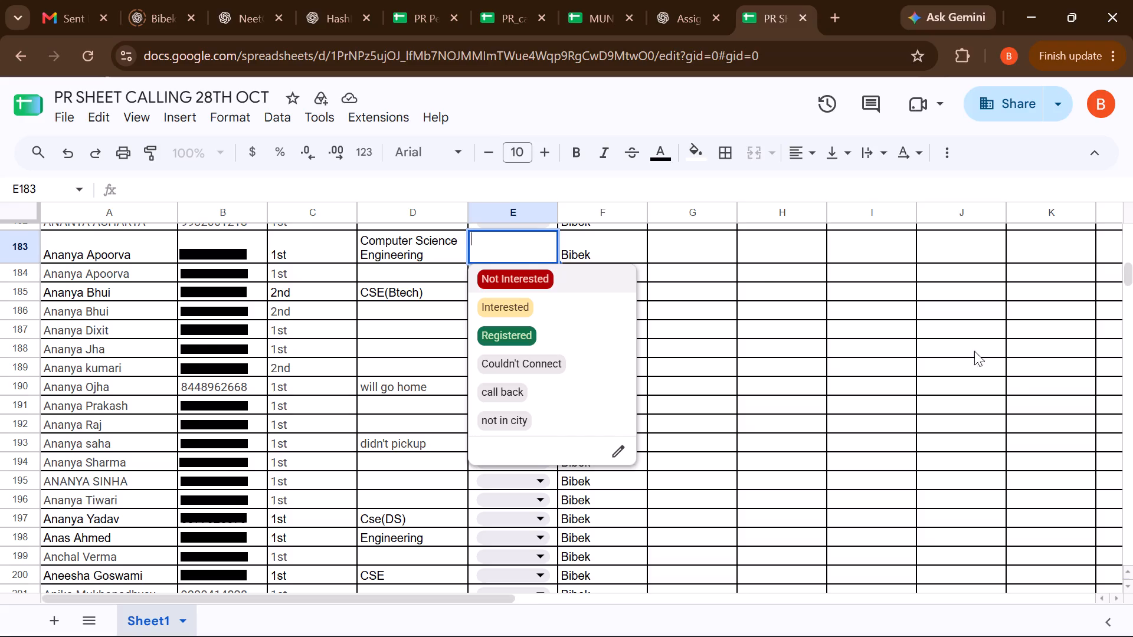
pyautogui.click(945, 406)
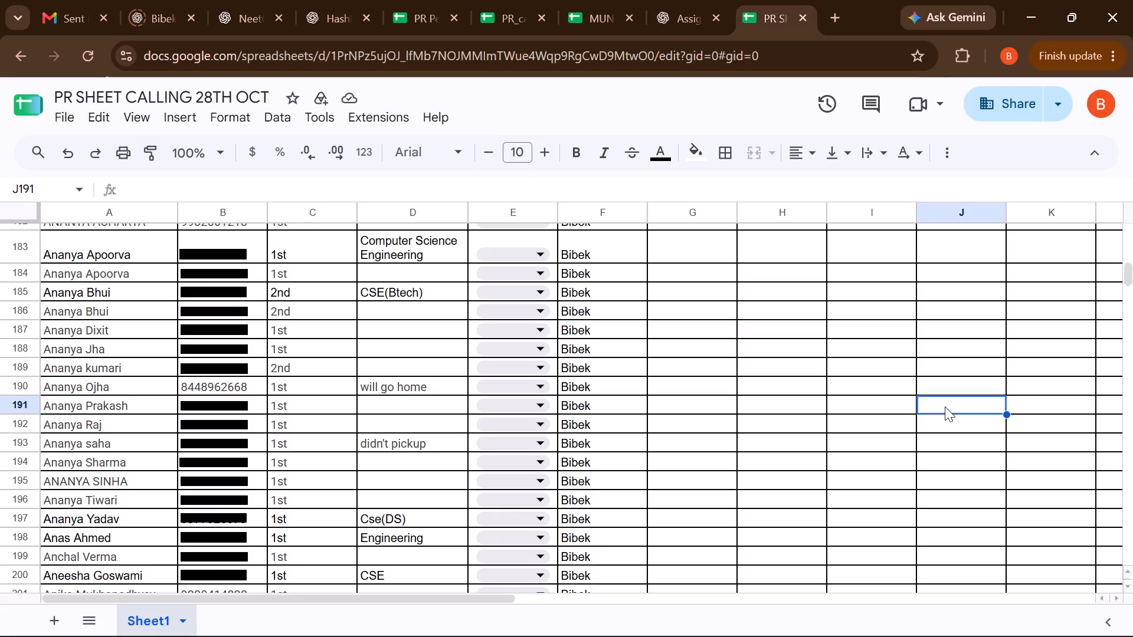
pyautogui.scroll(5, 885, 300)
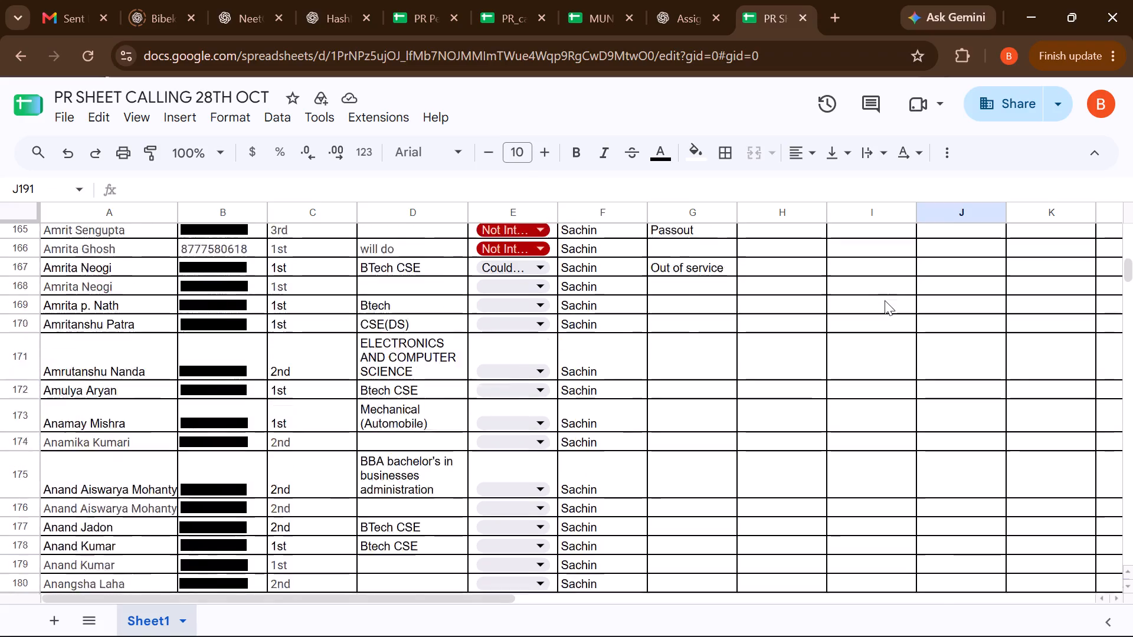
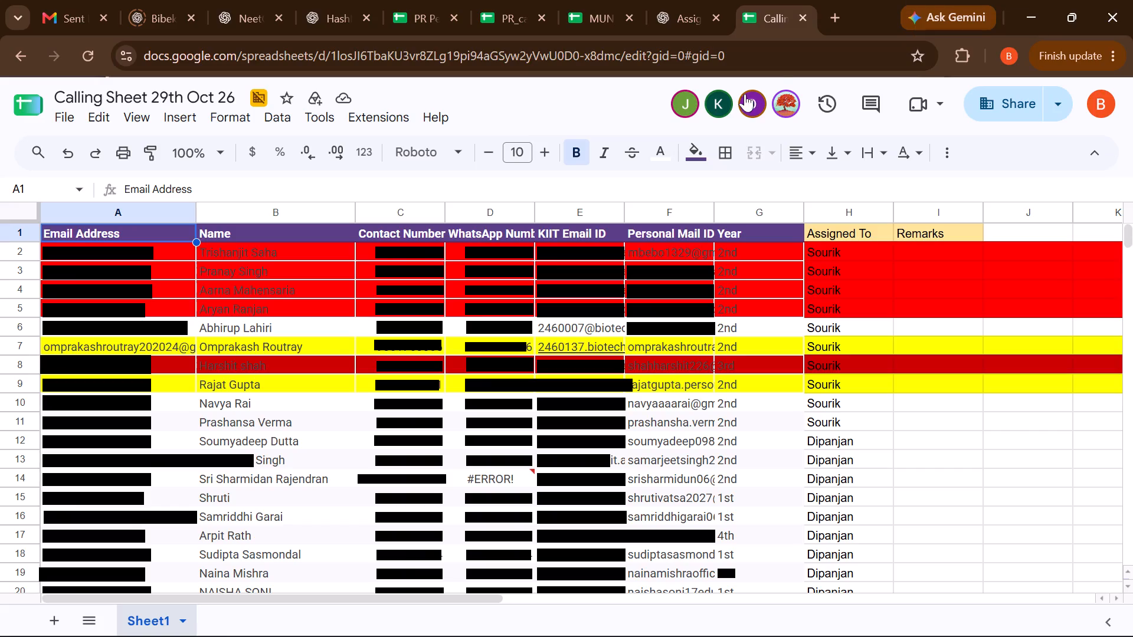
# Review the contact rows in the Calling Sheet 29th Oct 26, checking the assigned callers and their remarks.
pyautogui.scroll(-7, 904, 374)
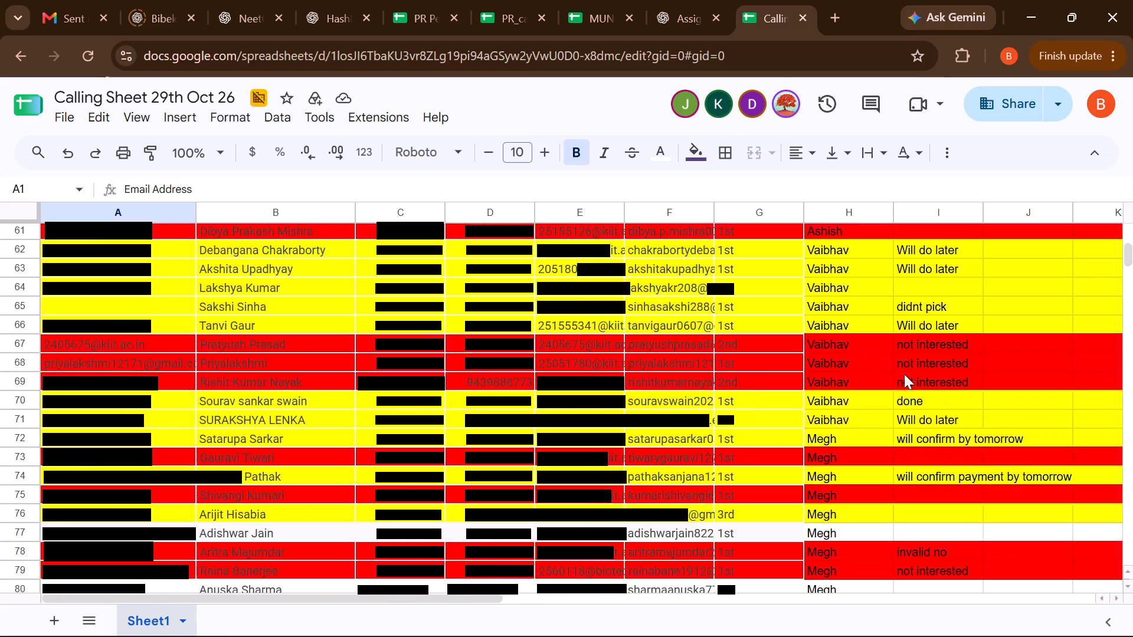
# Examine the assigned callers and call remarks throughout the contact list in the Calling Sheet 29th Oct 26 spreadsheet.
pyautogui.scroll(-9, 904, 374)
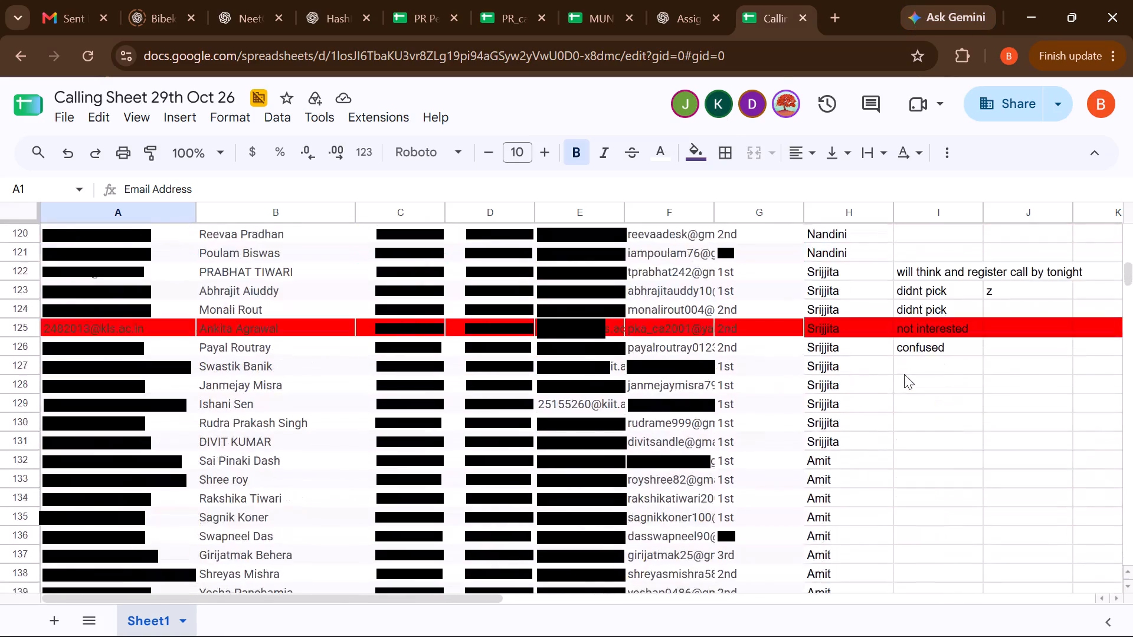
pyautogui.scroll(-9, 904, 374)
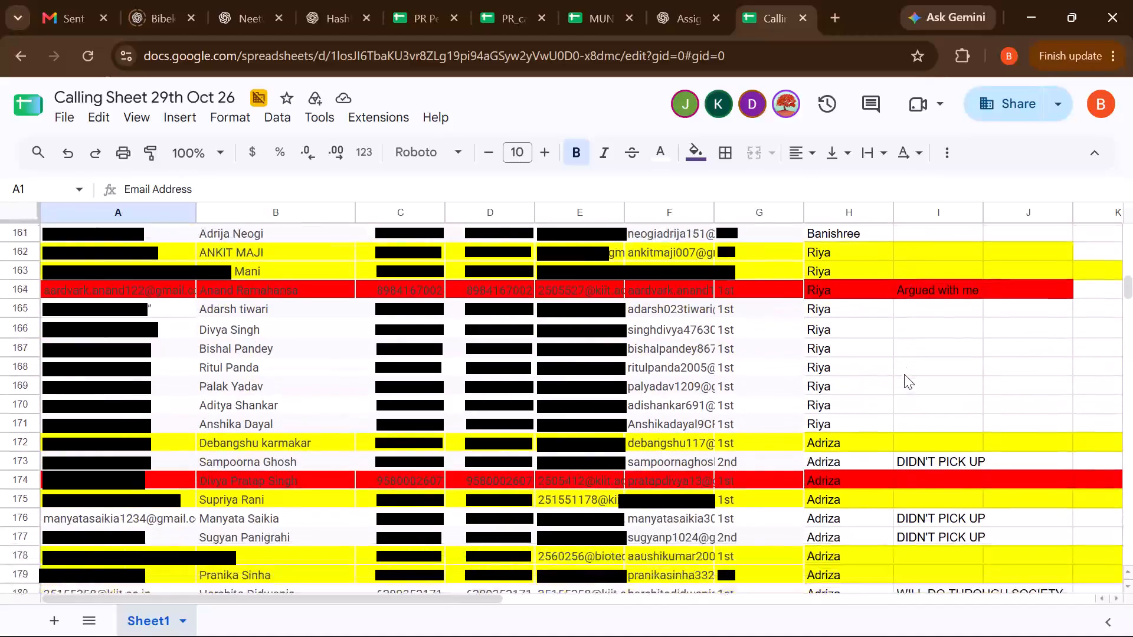
pyautogui.scroll(-8, 904, 374)
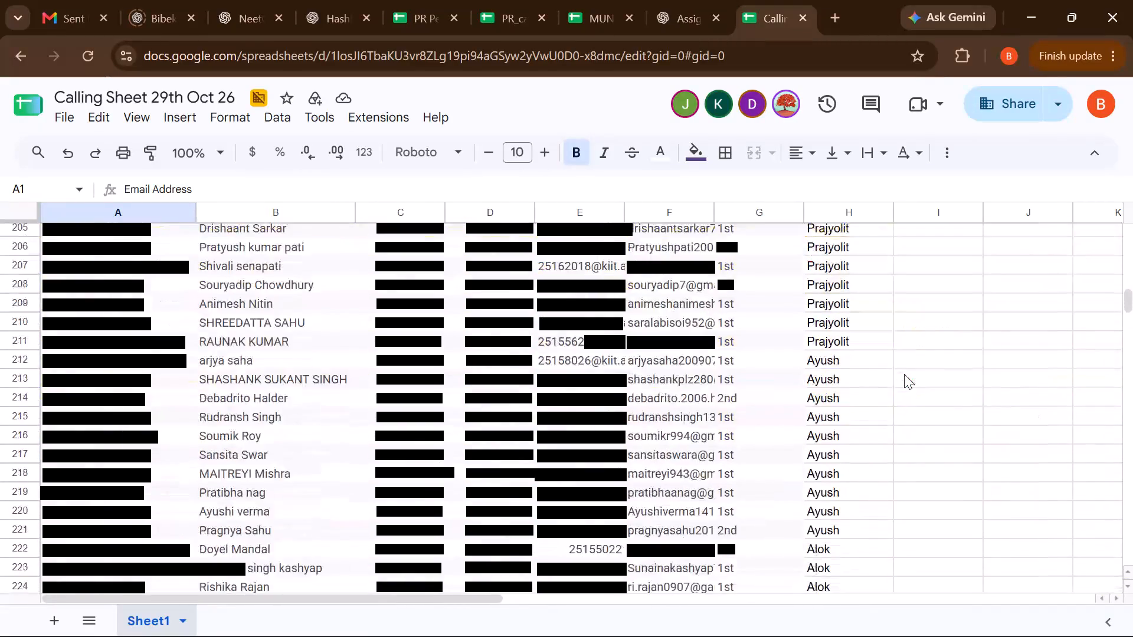
pyautogui.scroll(-8, 904, 374)
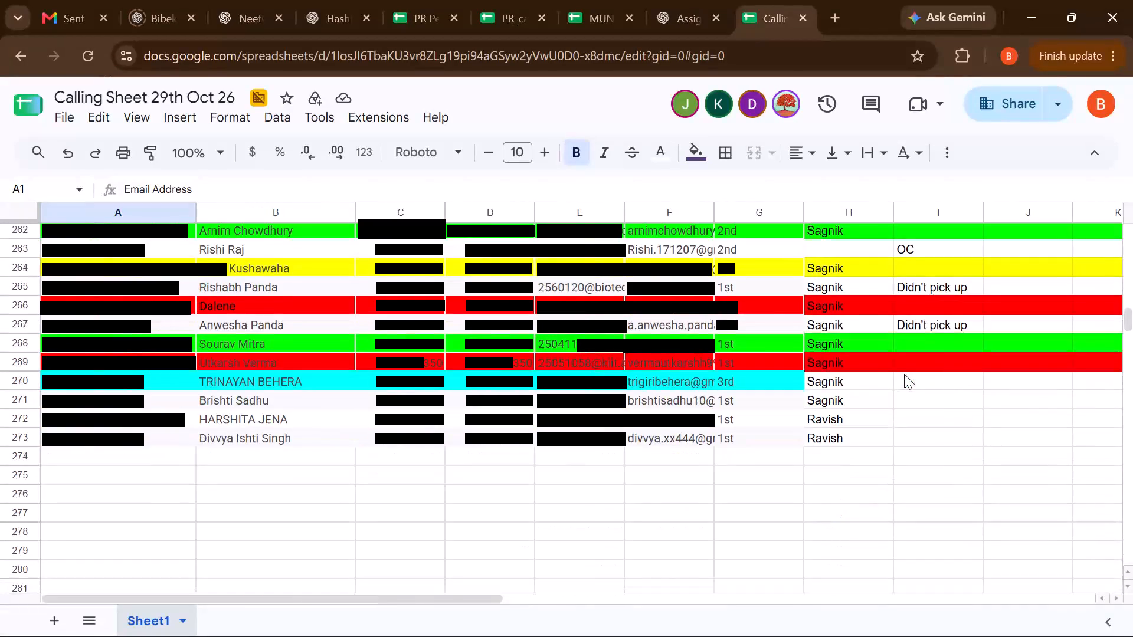
pyautogui.scroll(3, 904, 374)
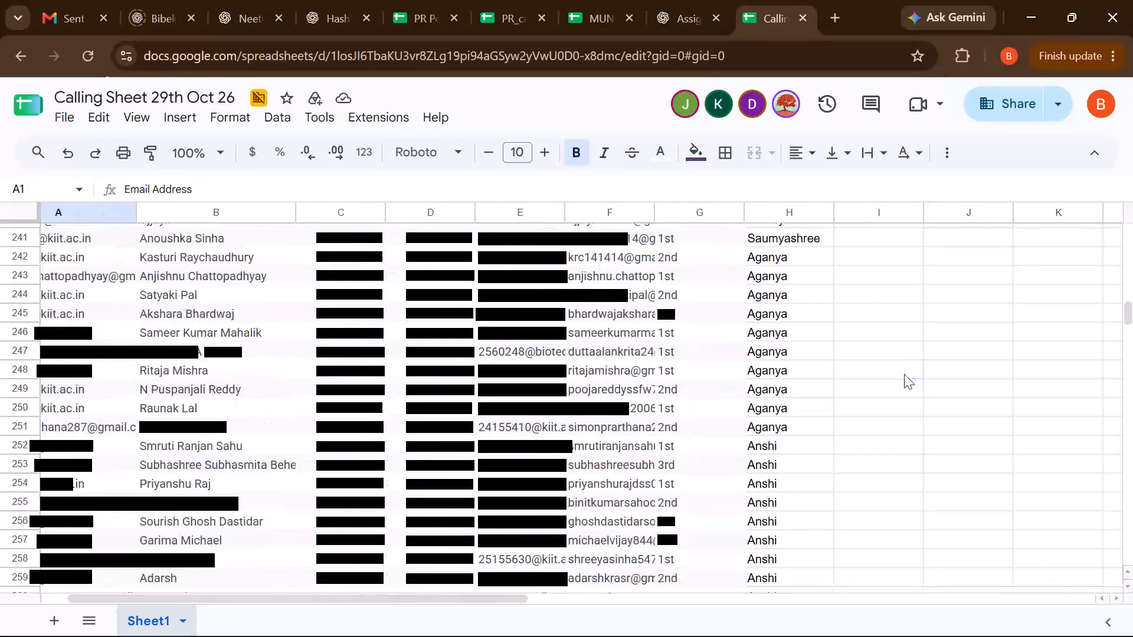
pyautogui.hscroll(2, 904, 374)
pyautogui.scroll(-3, 904, 374)
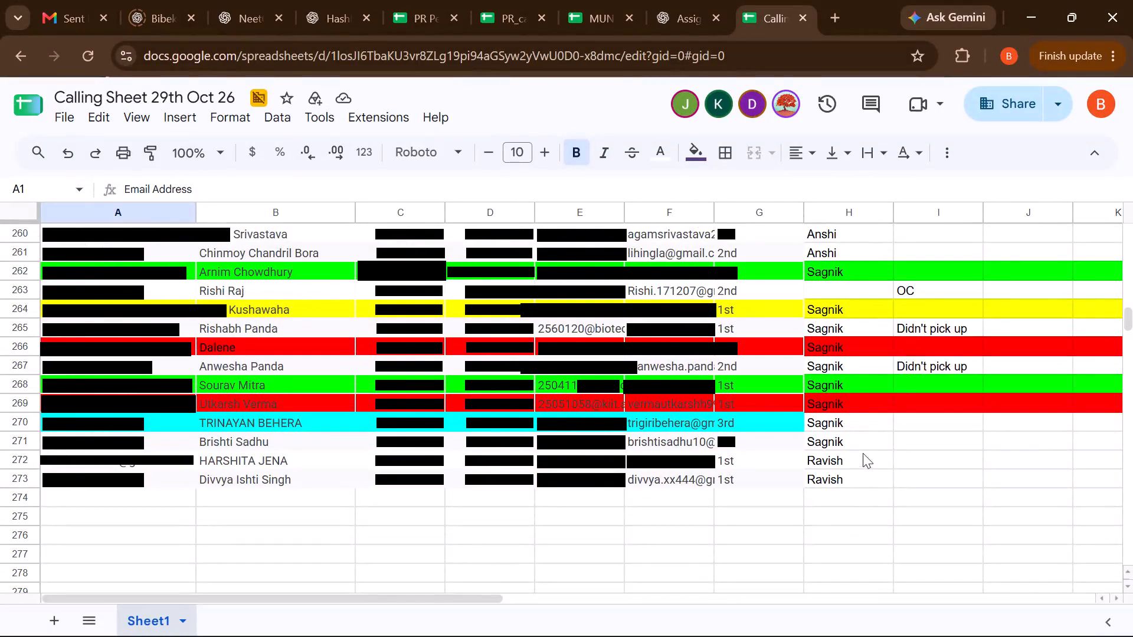
pyautogui.scroll(6, 866, 445)
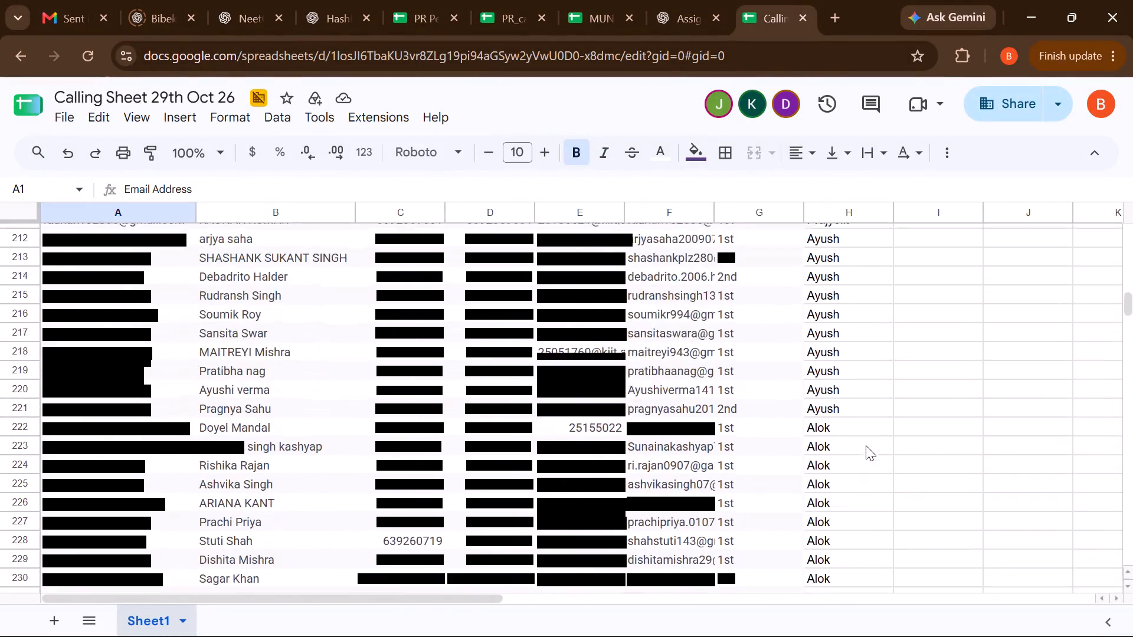
pyautogui.scroll(6, 866, 445)
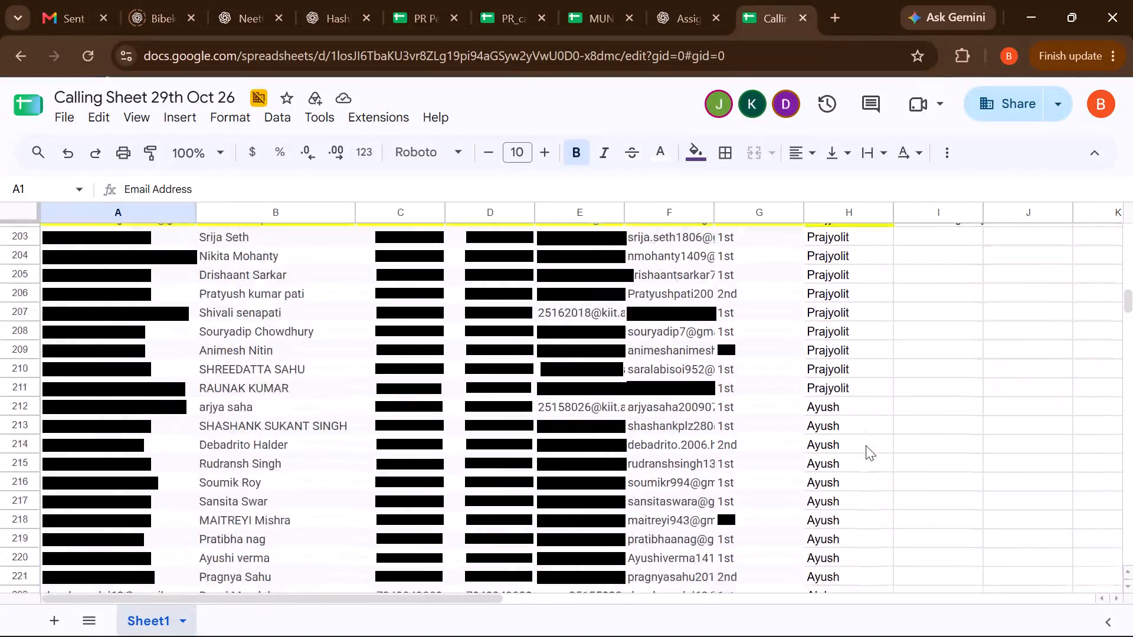
pyautogui.scroll(7, 866, 445)
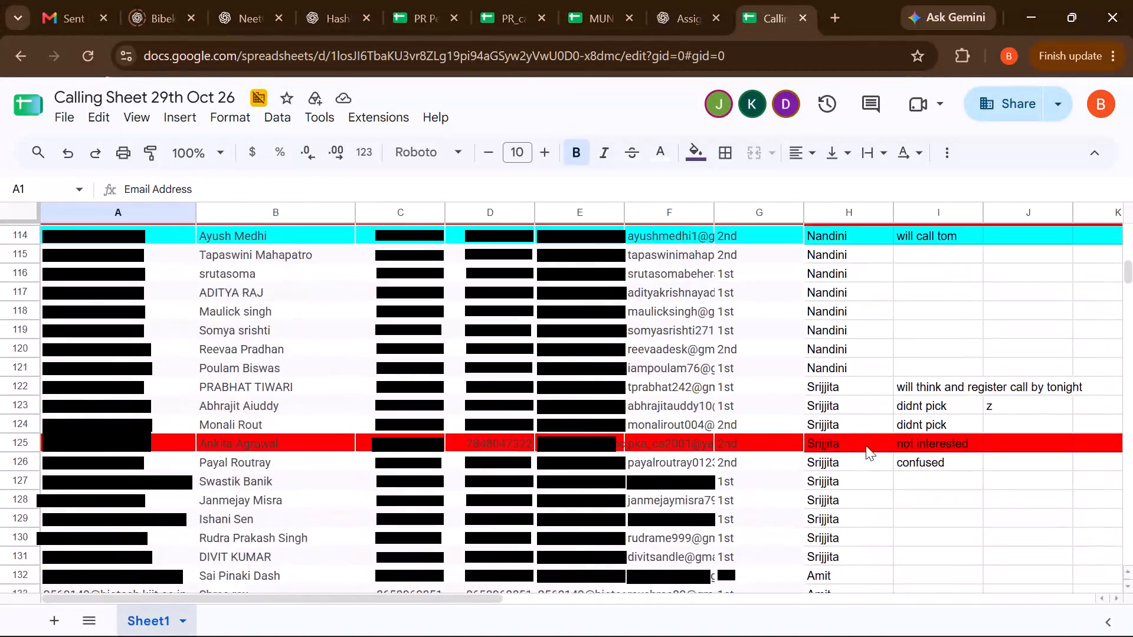
pyautogui.scroll(13, 866, 445)
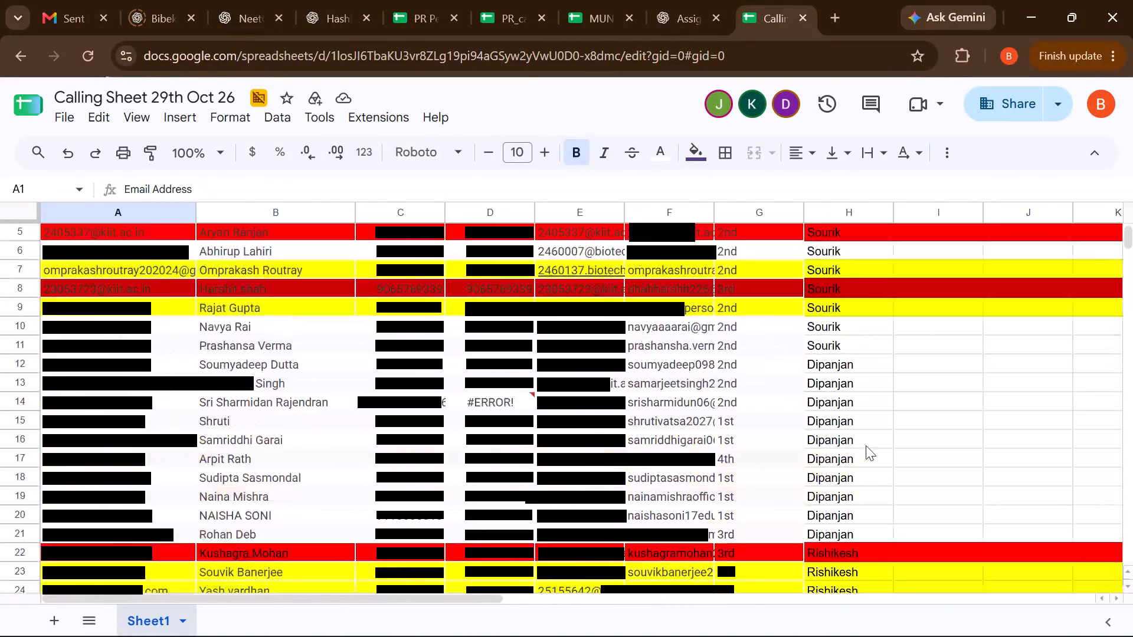
pyautogui.scroll(7, 866, 445)
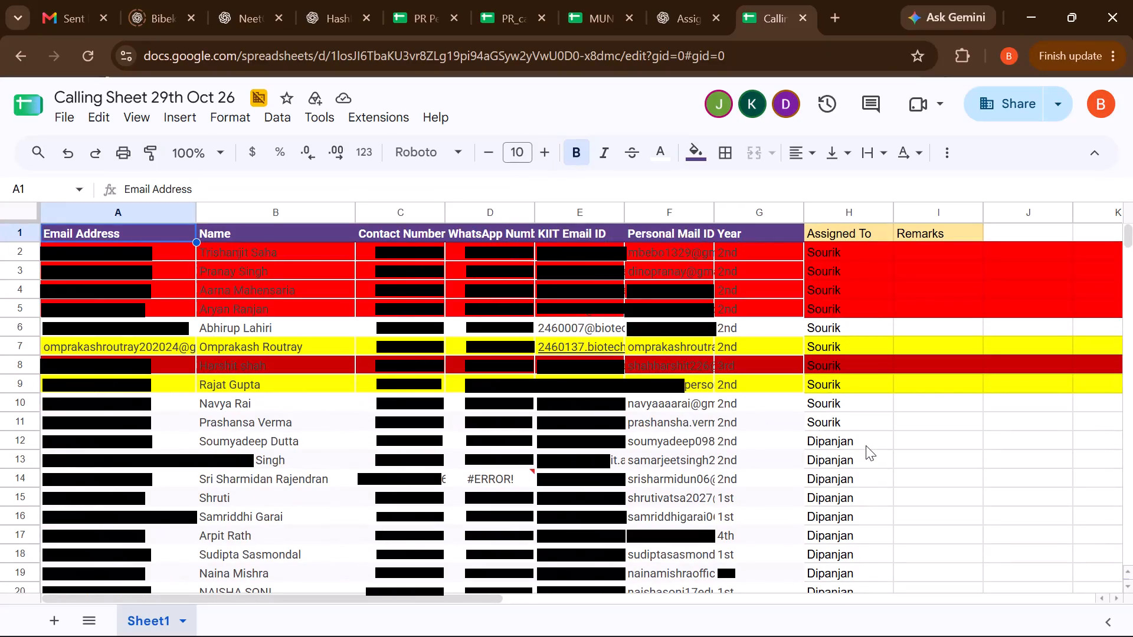
# Search the Calling Sheet 29th Oct 26 spreadsheet for "bibek" and clear the search text.
pyautogui.scroll(4, 827, 468)
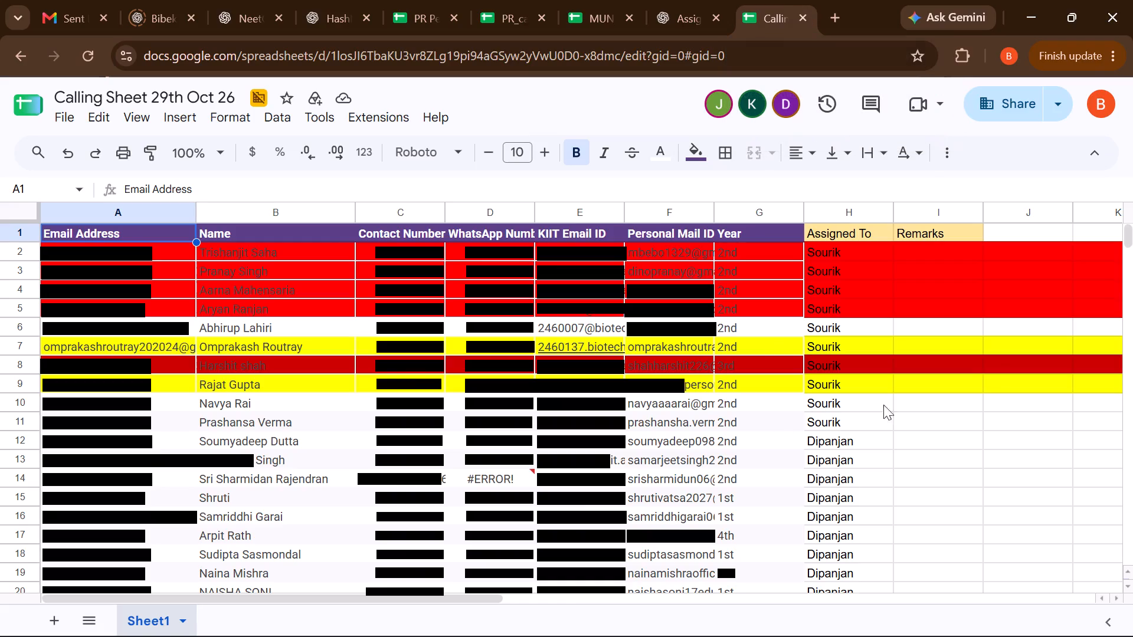
pyautogui.hotkey('ctrl', 'f')
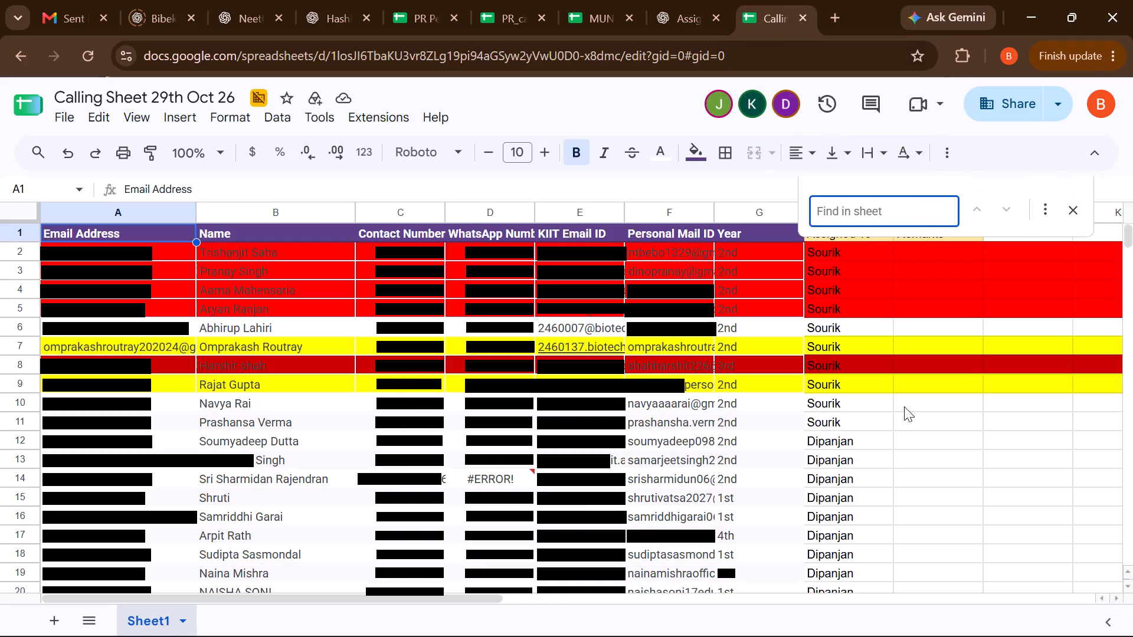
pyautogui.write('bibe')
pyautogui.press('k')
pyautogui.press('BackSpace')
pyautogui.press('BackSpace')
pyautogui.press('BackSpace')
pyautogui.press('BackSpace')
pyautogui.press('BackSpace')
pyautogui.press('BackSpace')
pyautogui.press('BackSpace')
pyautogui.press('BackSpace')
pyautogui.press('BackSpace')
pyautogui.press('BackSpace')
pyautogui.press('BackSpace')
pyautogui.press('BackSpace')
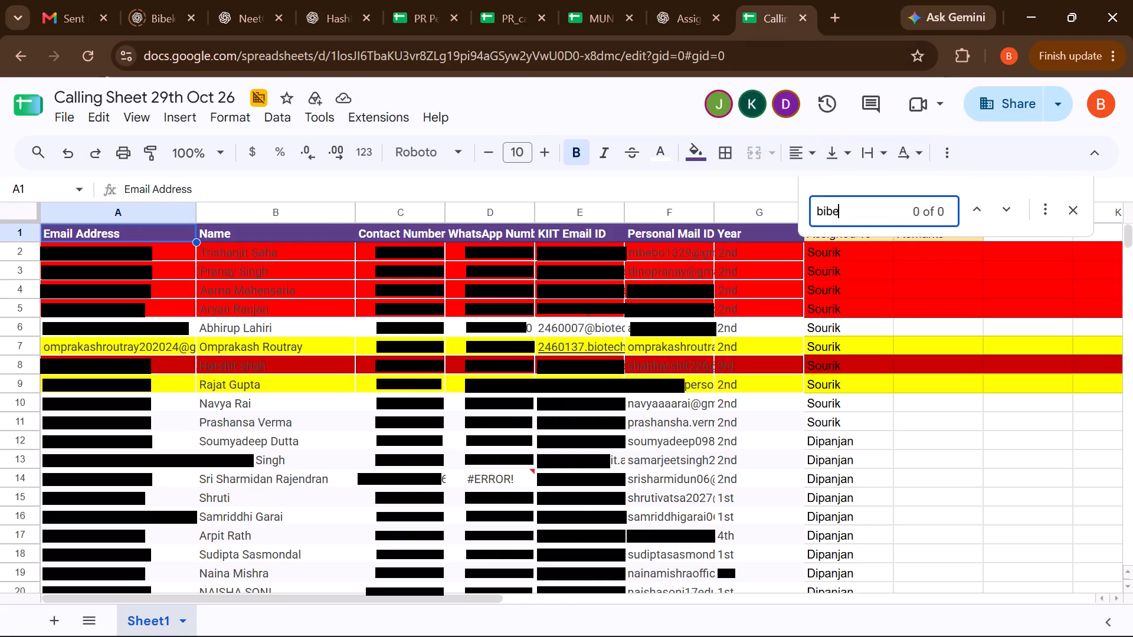
# Close the Calling Sheet 29th Oct 26 spreadsheet.
pyautogui.click(807, 14)
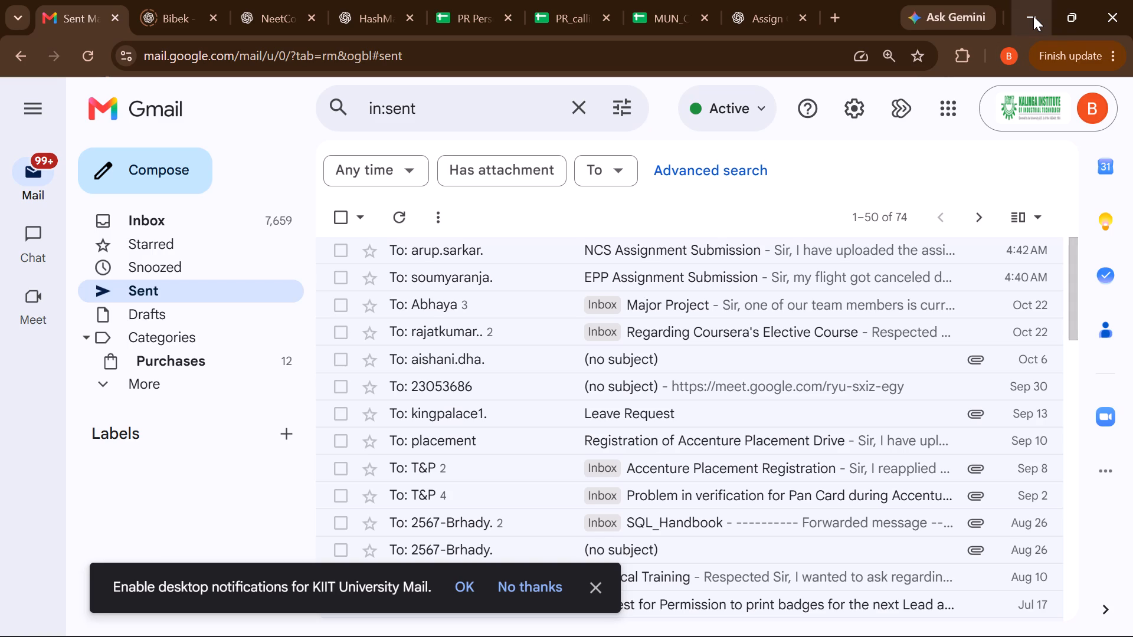
# Switch to the MUN_CALLING_1 2026 spreadsheet to view its Digital Marketing contact list.
pyautogui.click(667, 16)
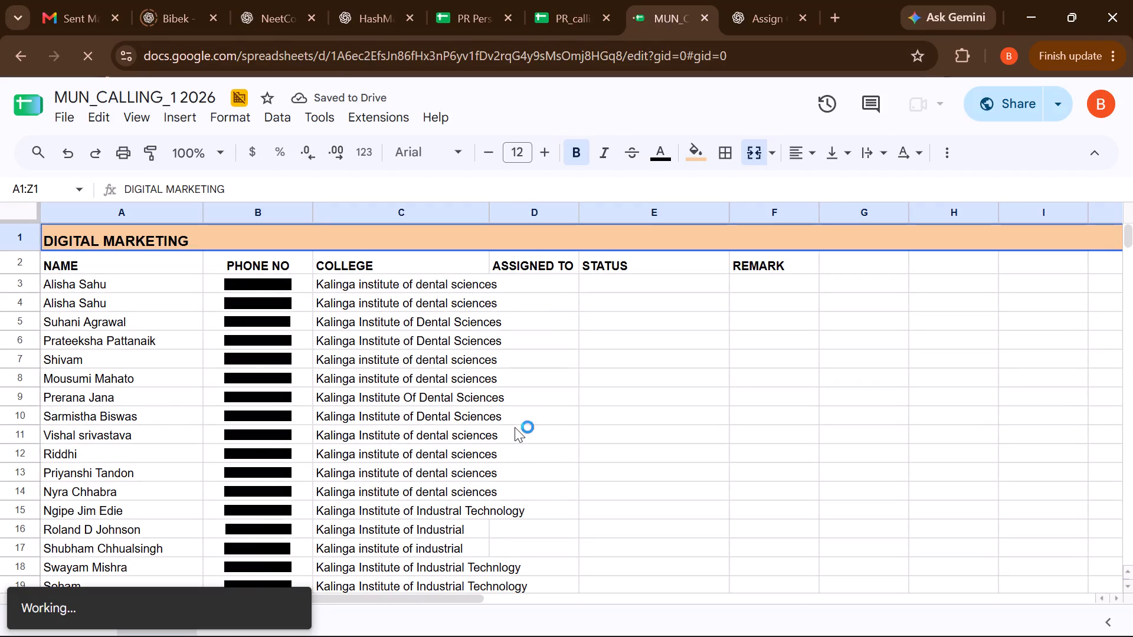
# Find the rows assigned to Bibek in the MUN_CALLING_1 2026 spreadsheet and review their call statuses.
pyautogui.scroll(-5, 515, 427)
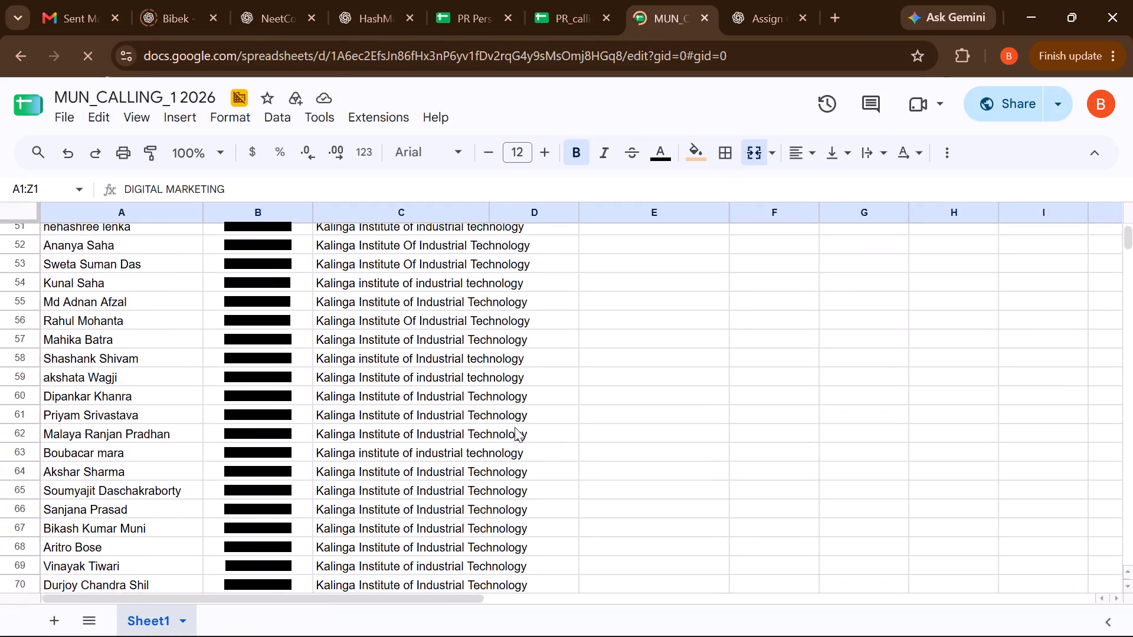
pyautogui.scroll(-11, 515, 427)
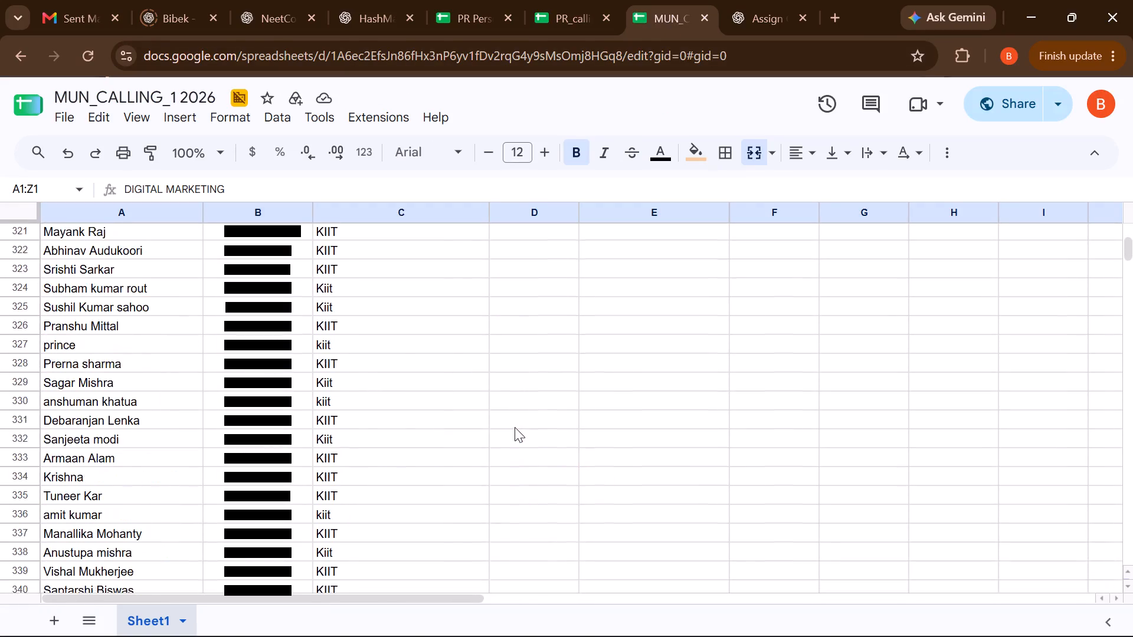
pyautogui.scroll(-11, 515, 427)
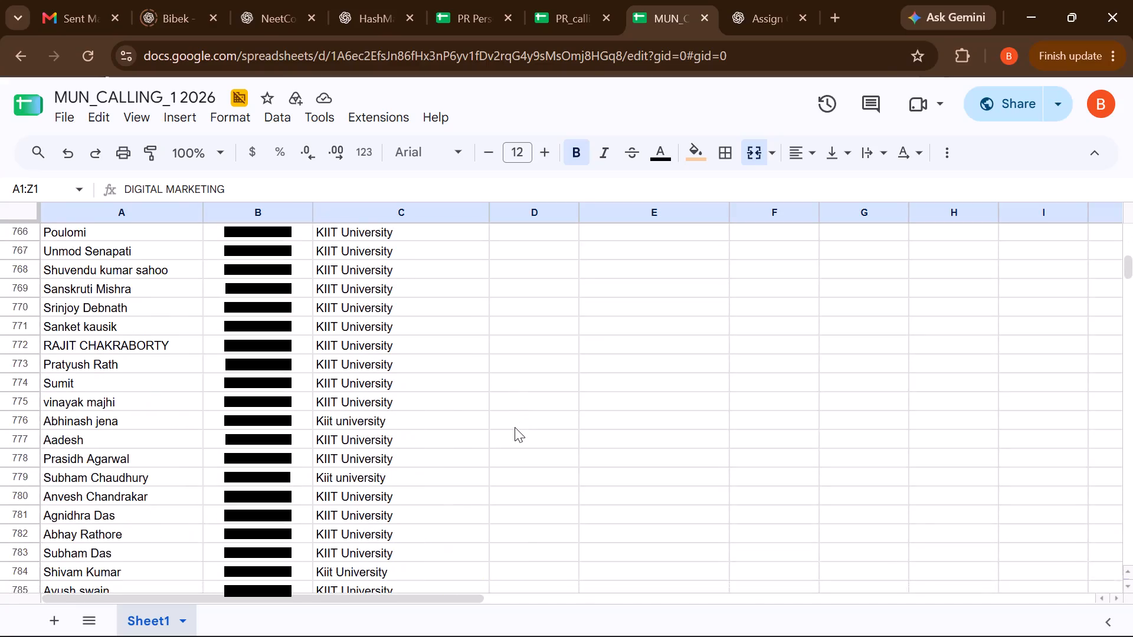
pyautogui.scroll(-10, 515, 427)
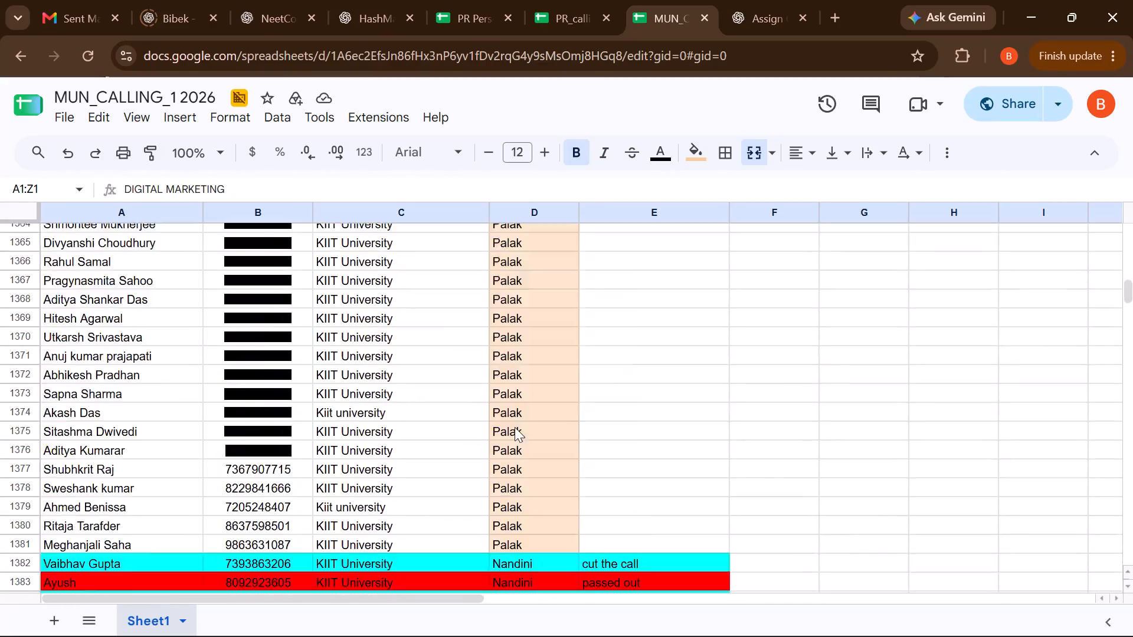
pyautogui.scroll(-10, 515, 427)
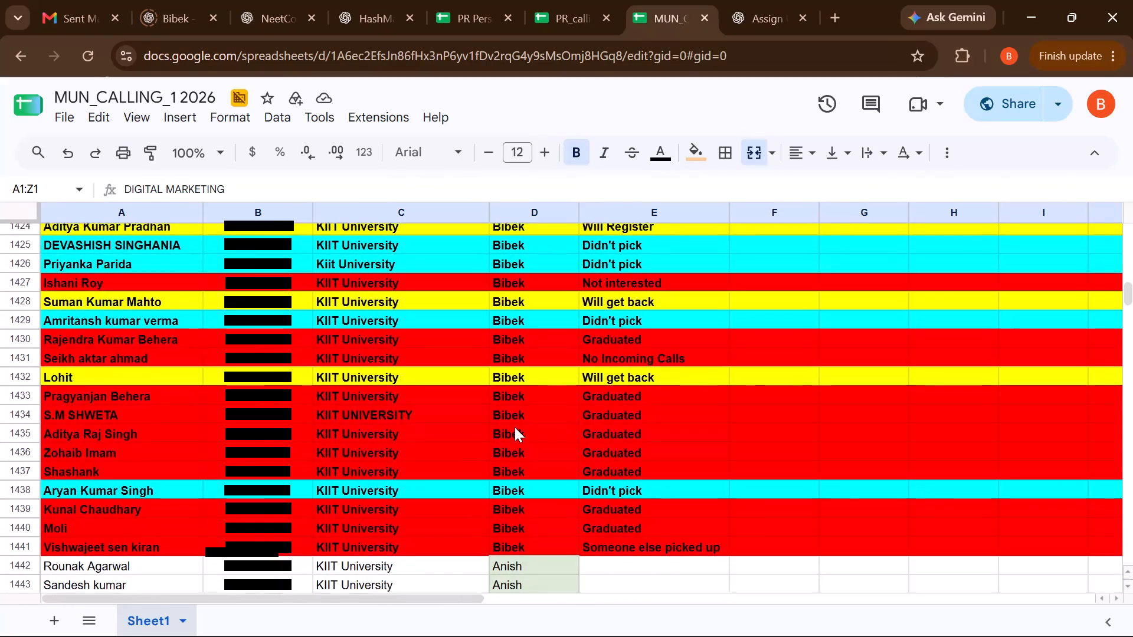
pyautogui.scroll(-10, 515, 427)
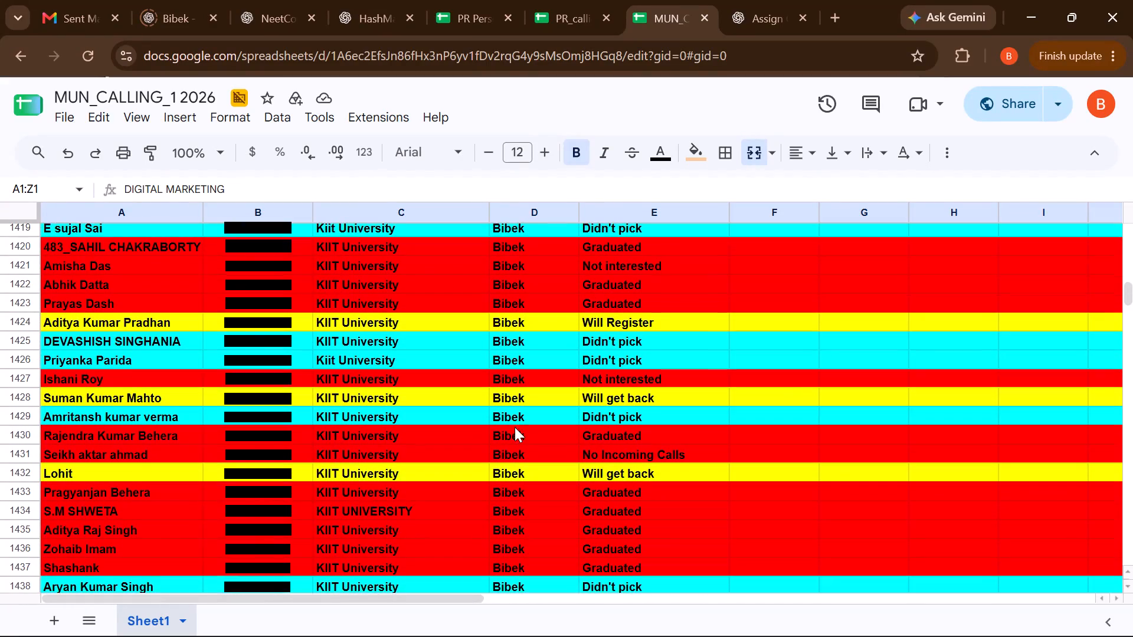
pyautogui.scroll(-7, 515, 427)
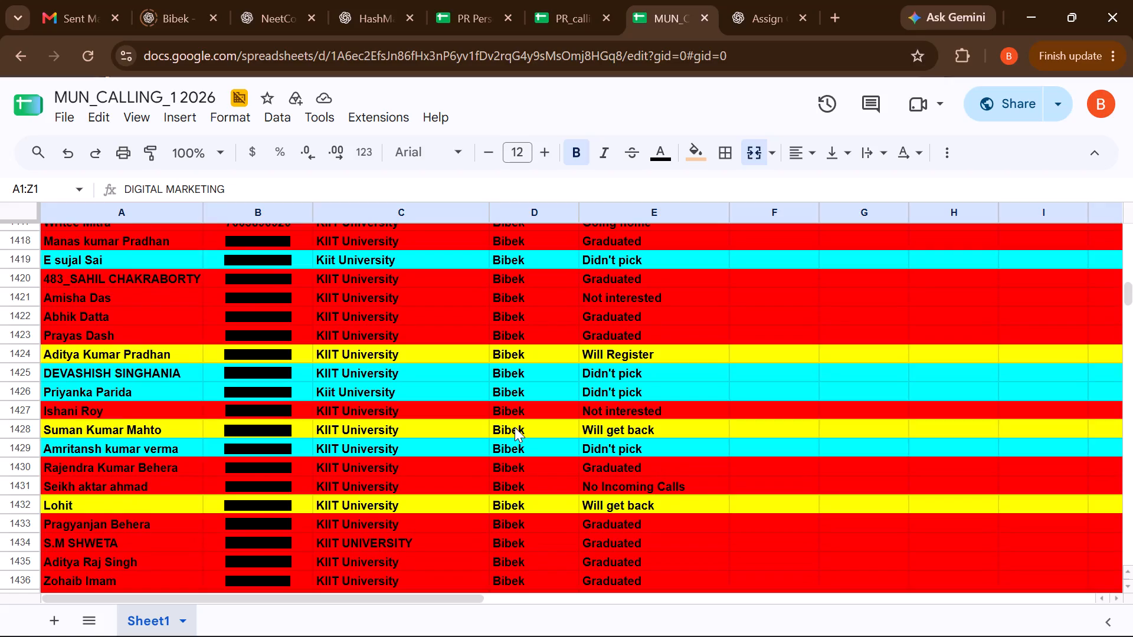
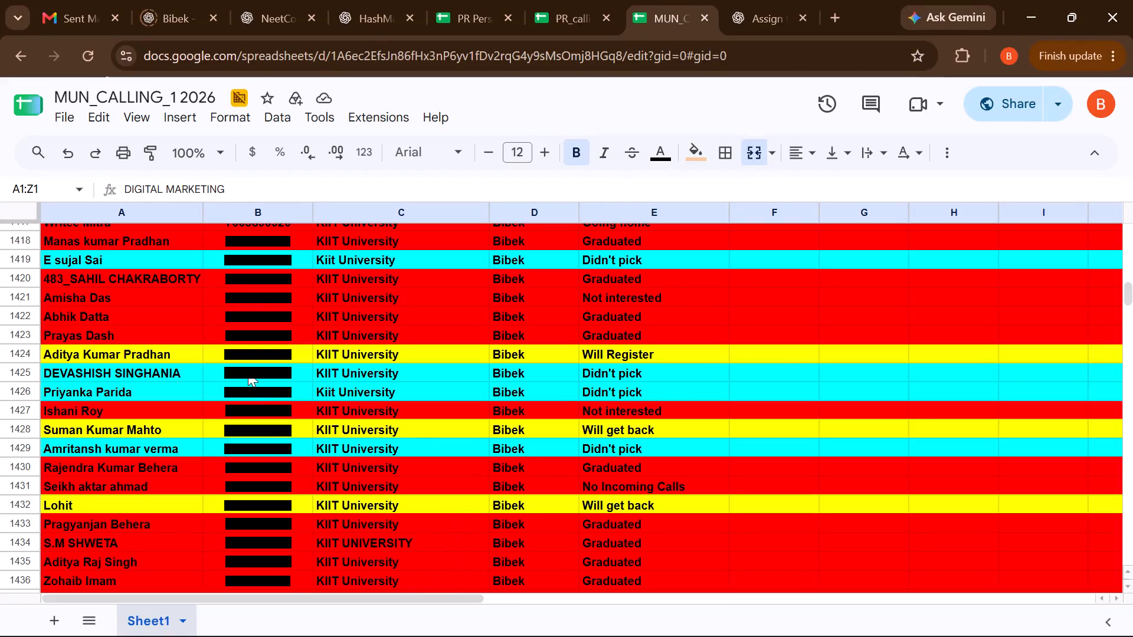
# Select the contact name in row 1424, marked "Will Register", to inspect that entry among Bibek's assigned calls.
pyautogui.click(139, 352)
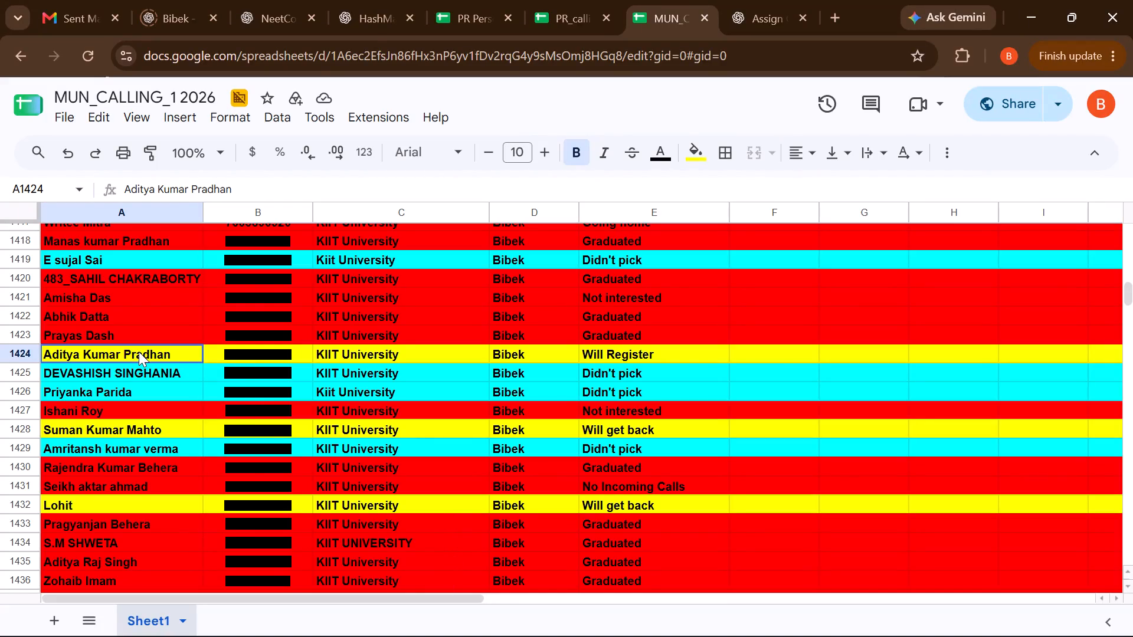
pyautogui.click(208, 366)
pyautogui.click(158, 350)
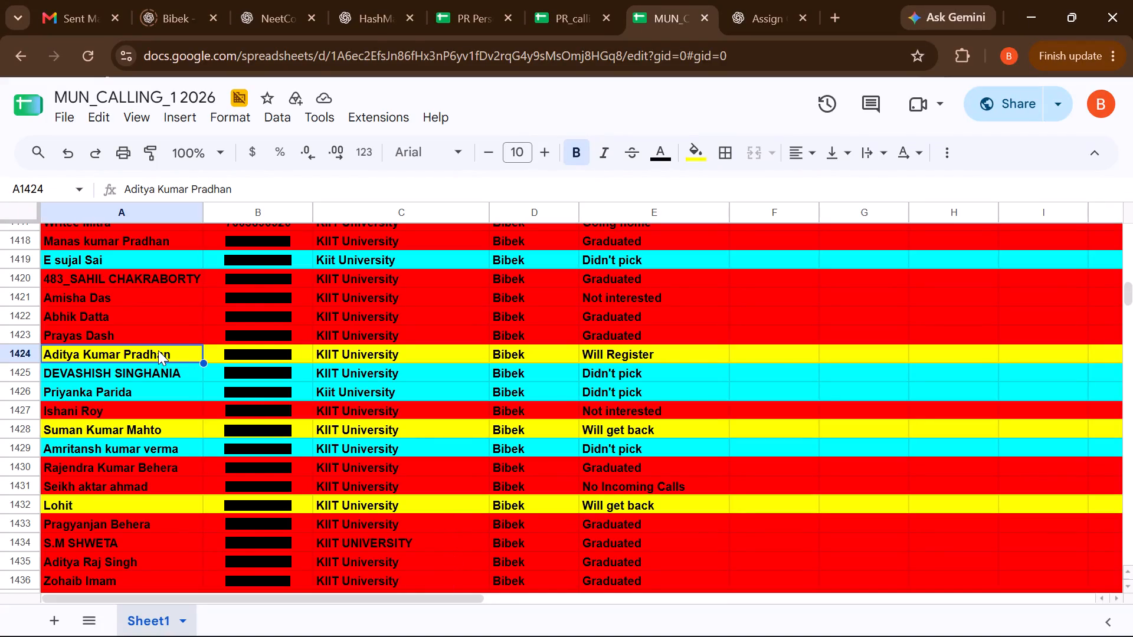
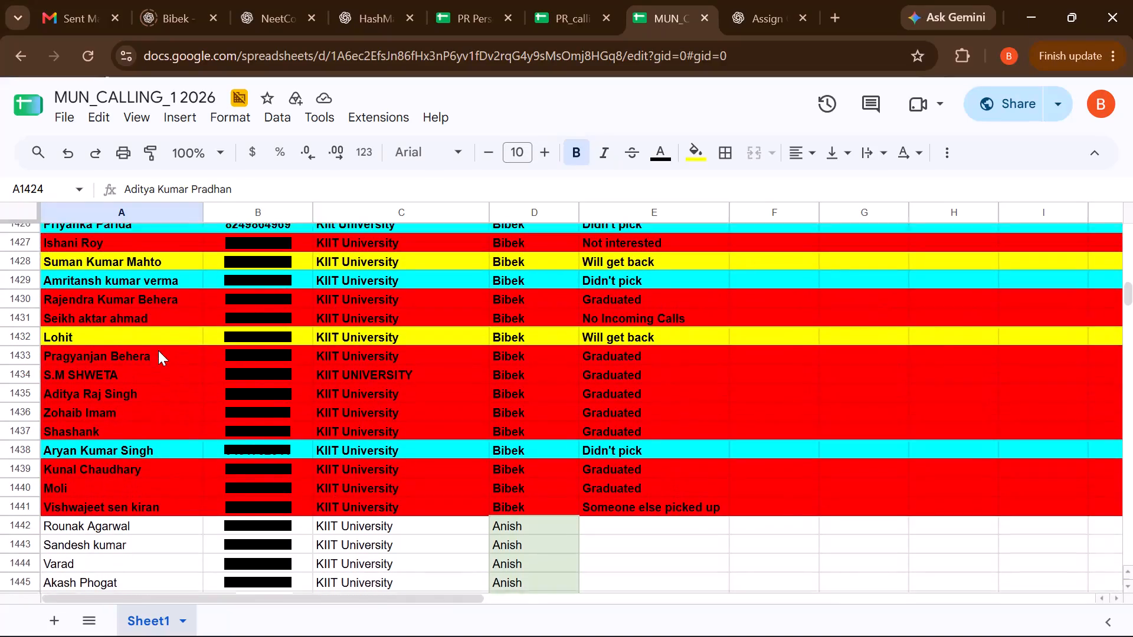
# Review the call statuses and row colours for Bibek's assigned contacts, from row 1412 through the rows following 1424.
pyautogui.scroll(2, 158, 350)
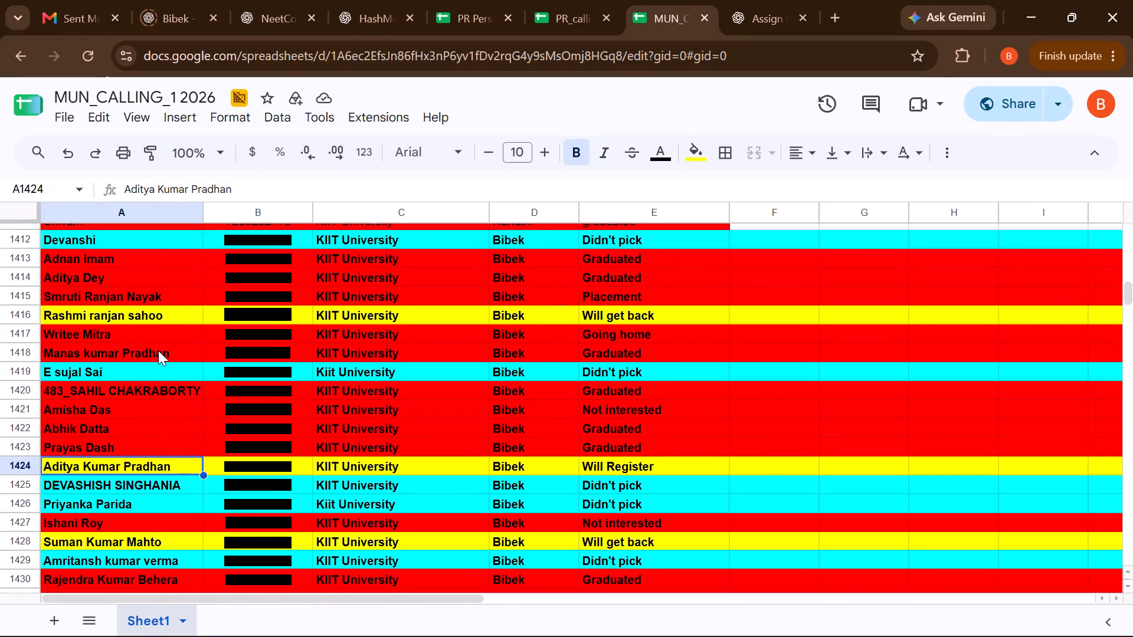
pyautogui.scroll(1, 158, 350)
pyautogui.scroll(-1, 158, 350)
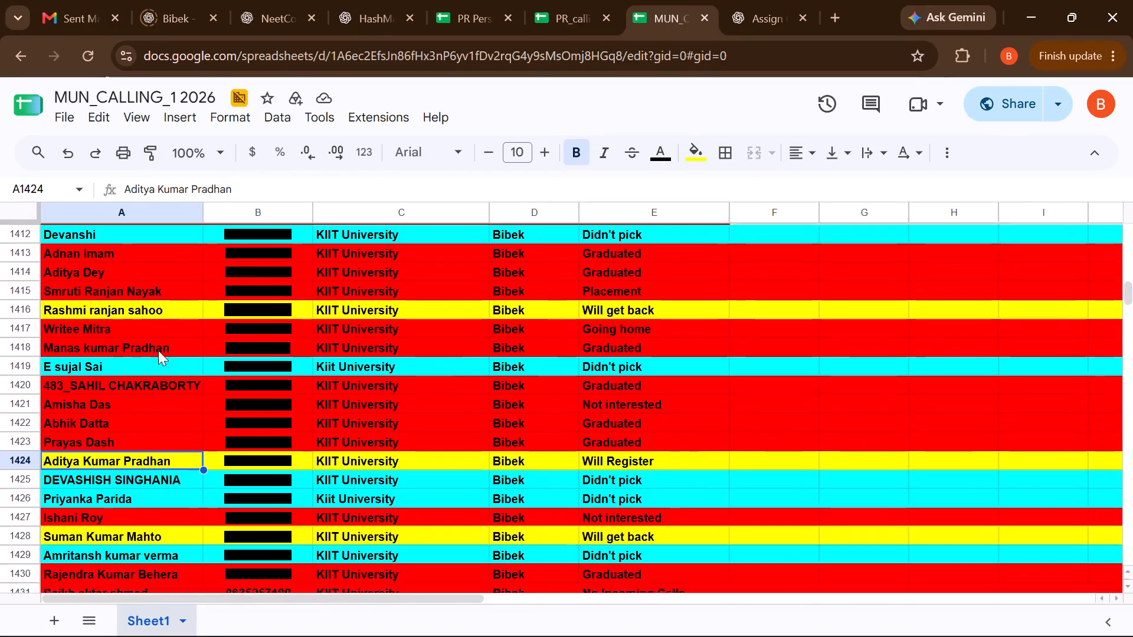
pyautogui.scroll(-1, 158, 350)
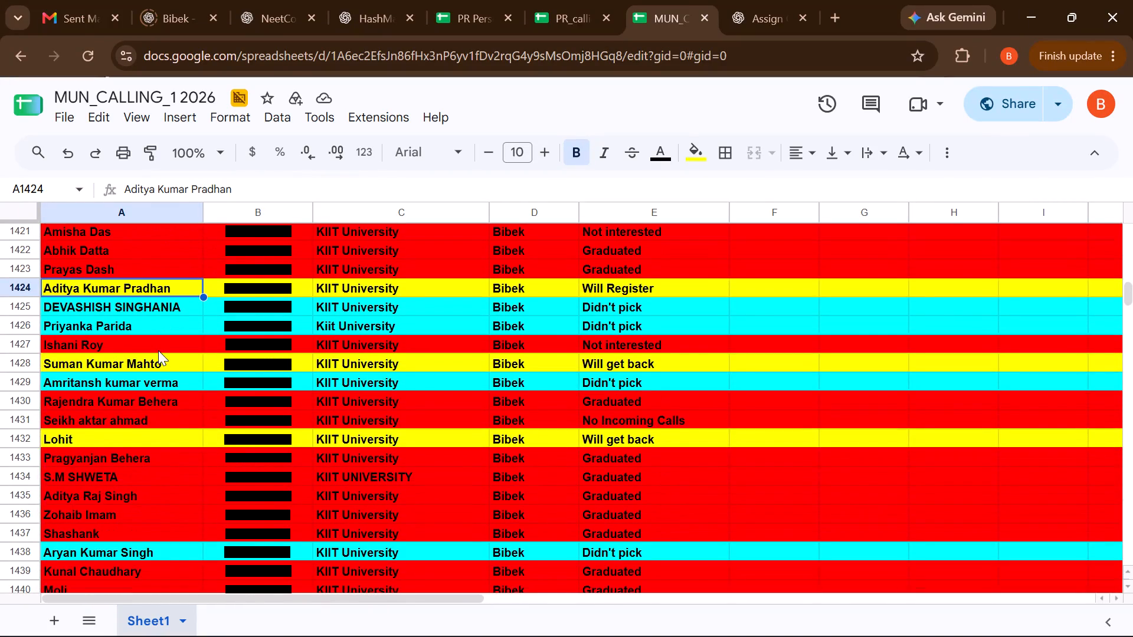
pyautogui.scroll(4, 158, 350)
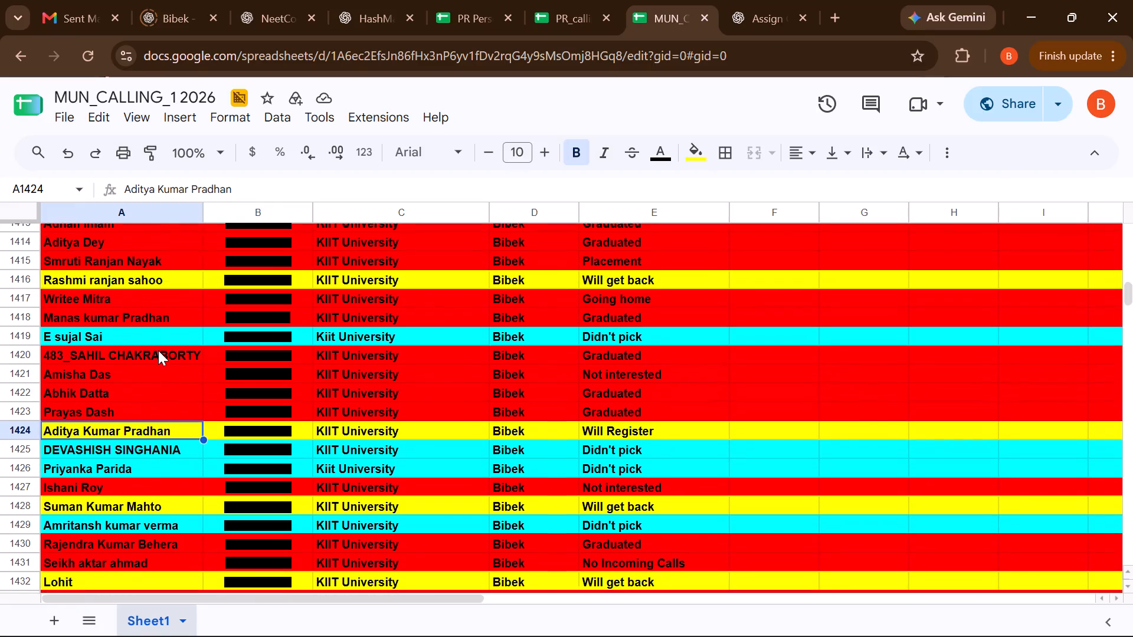
pyautogui.scroll(4, 158, 350)
pyautogui.scroll(-1, 158, 350)
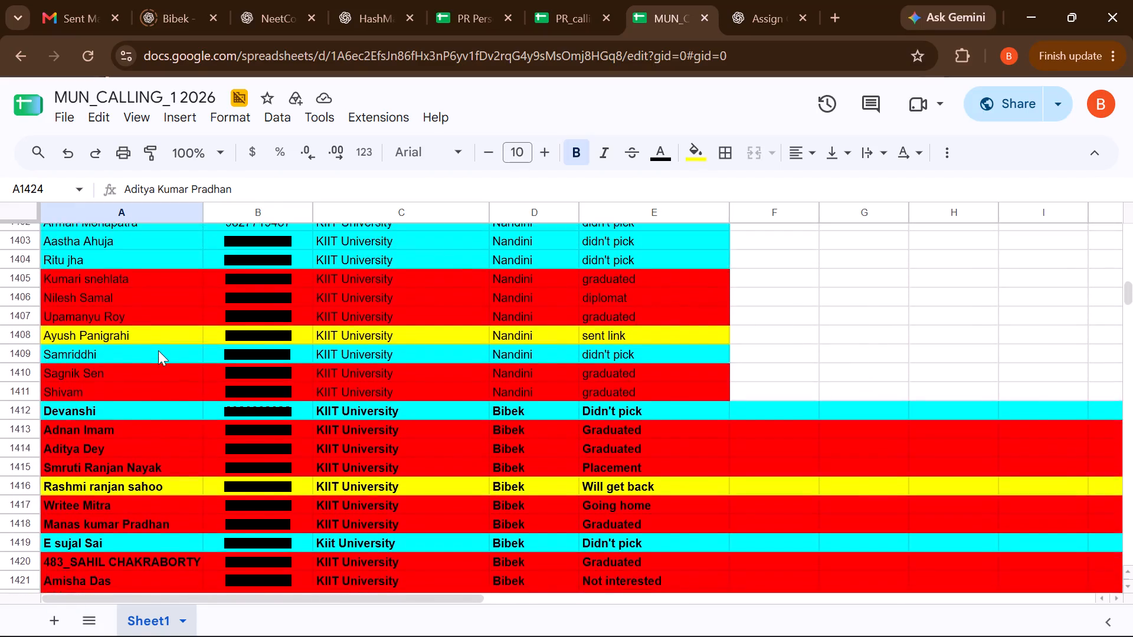
pyautogui.scroll(-1, 158, 350)
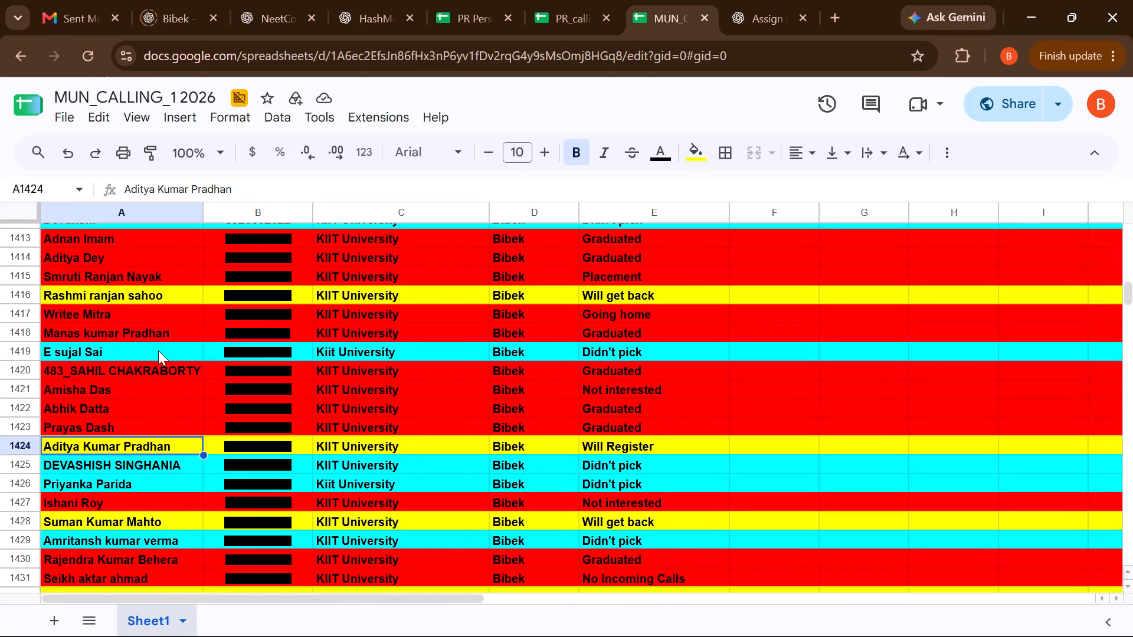
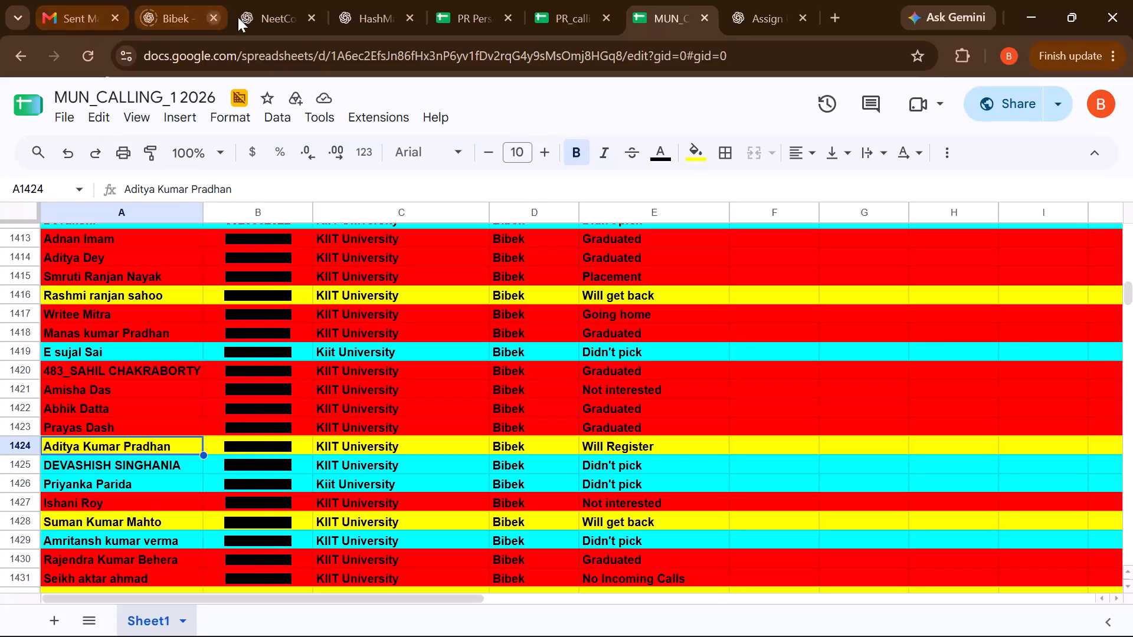
# Switch to the PR Personal Reg '26 spreadsheet and check the registrations listed on the Bibek sheet.
pyautogui.click(458, 3)
pyautogui.scroll(1, 376, 398)
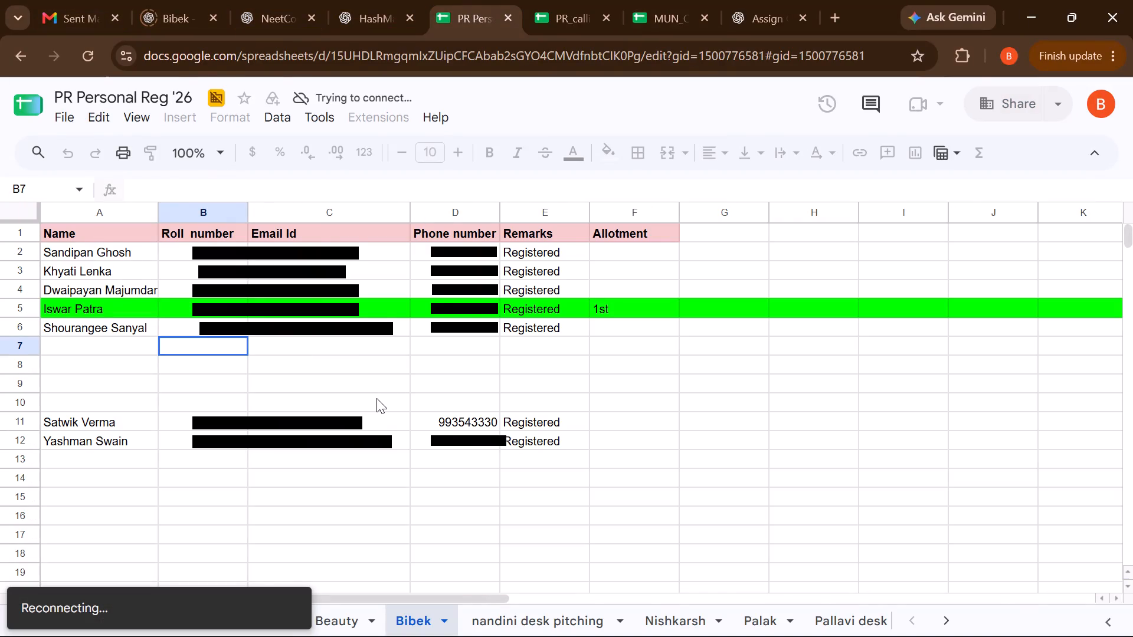
pyautogui.scroll(2, 376, 398)
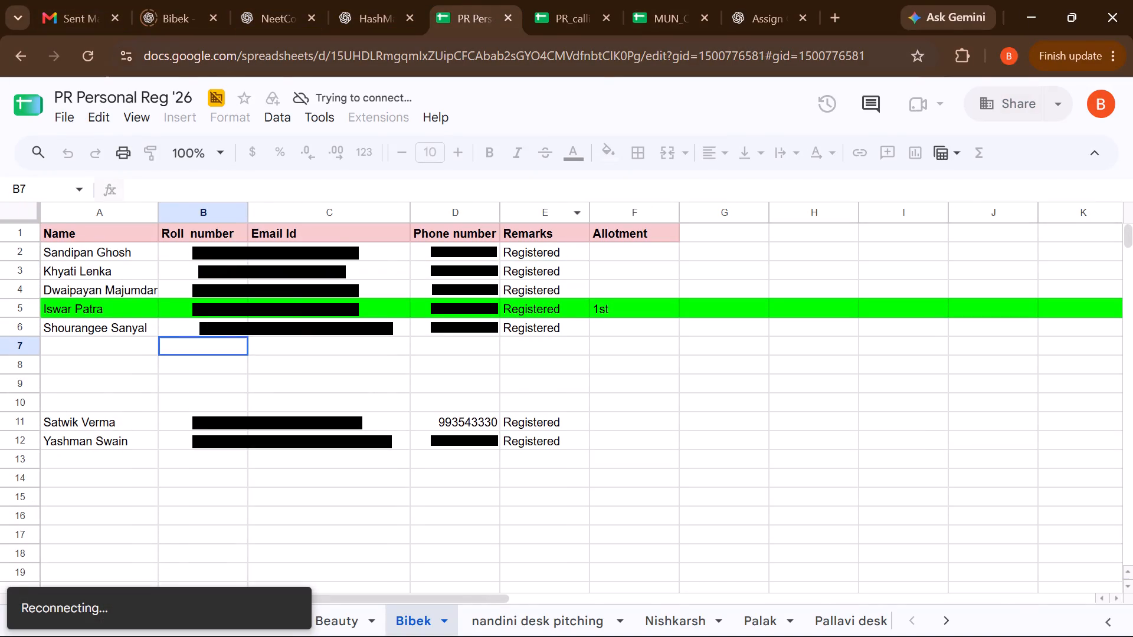
# Switch to the PR_calling_23Oct spreadsheet and review the remarks and row colours of Bibek's assigned contacts, rows 252 to 276.
pyautogui.click(579, 20)
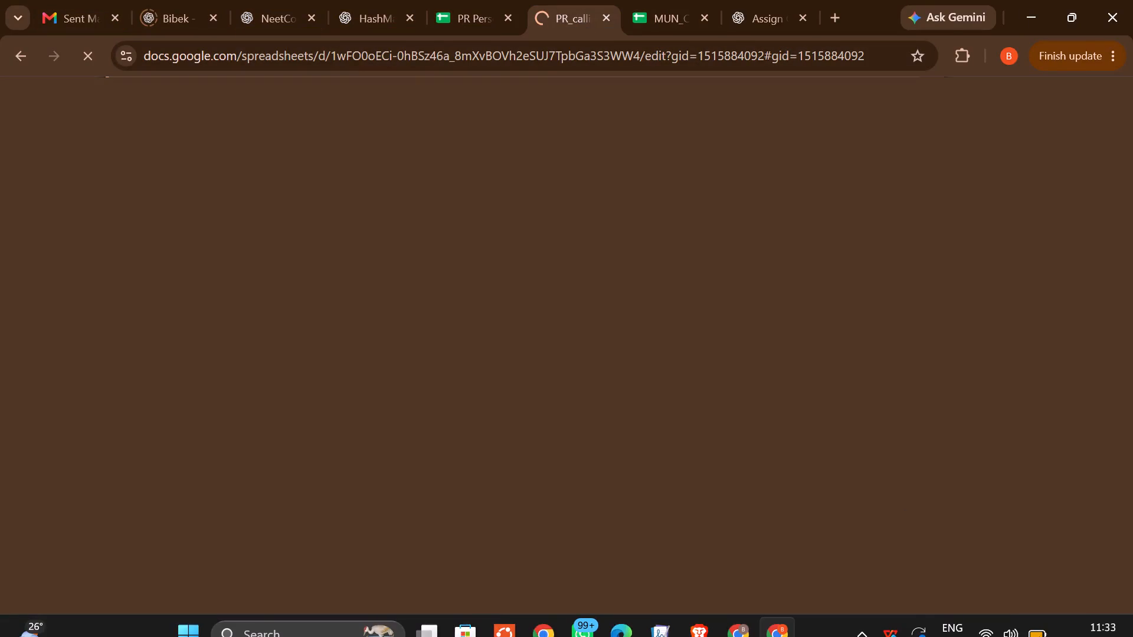
pyautogui.click(1006, 635)
pyautogui.click(1006, 635)
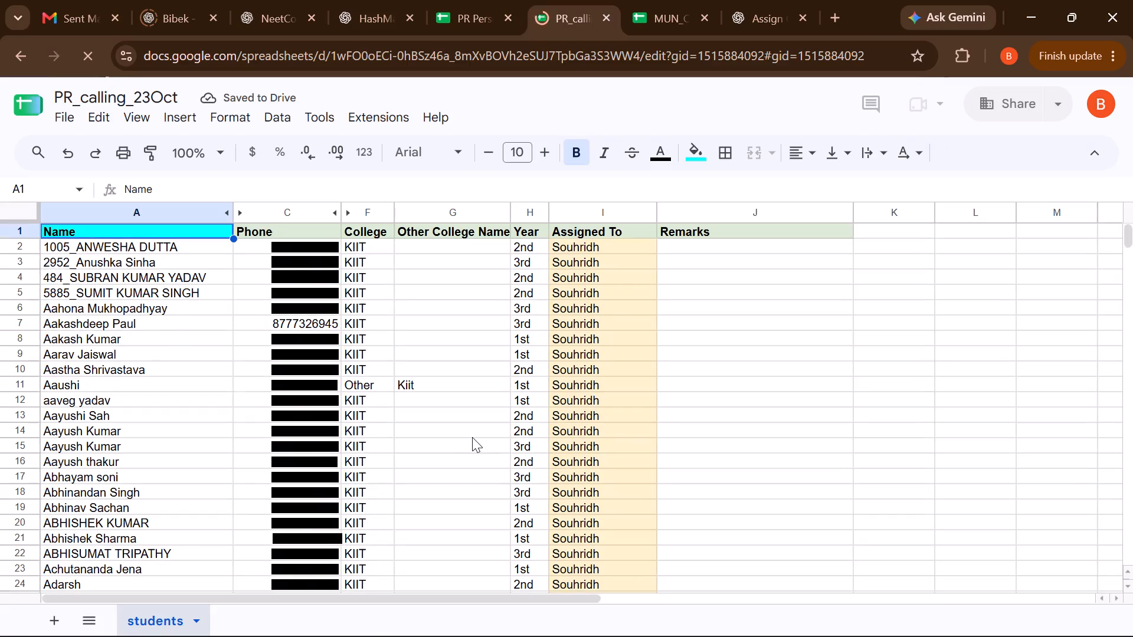
pyautogui.scroll(2, 472, 437)
pyautogui.scroll(-5, 472, 437)
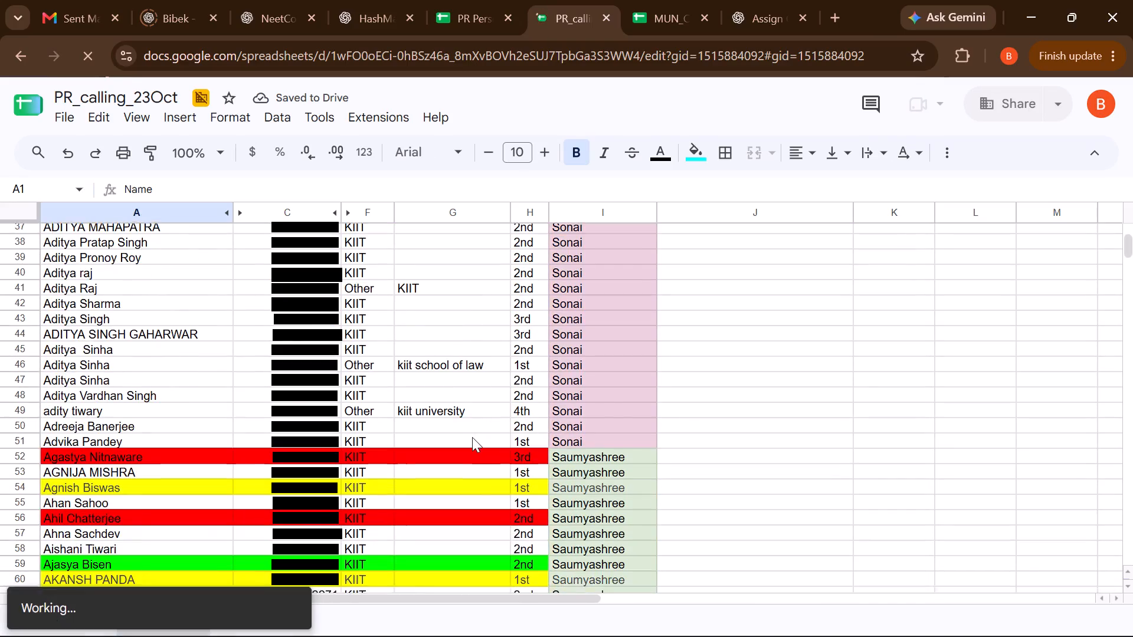
pyautogui.scroll(-11, 472, 437)
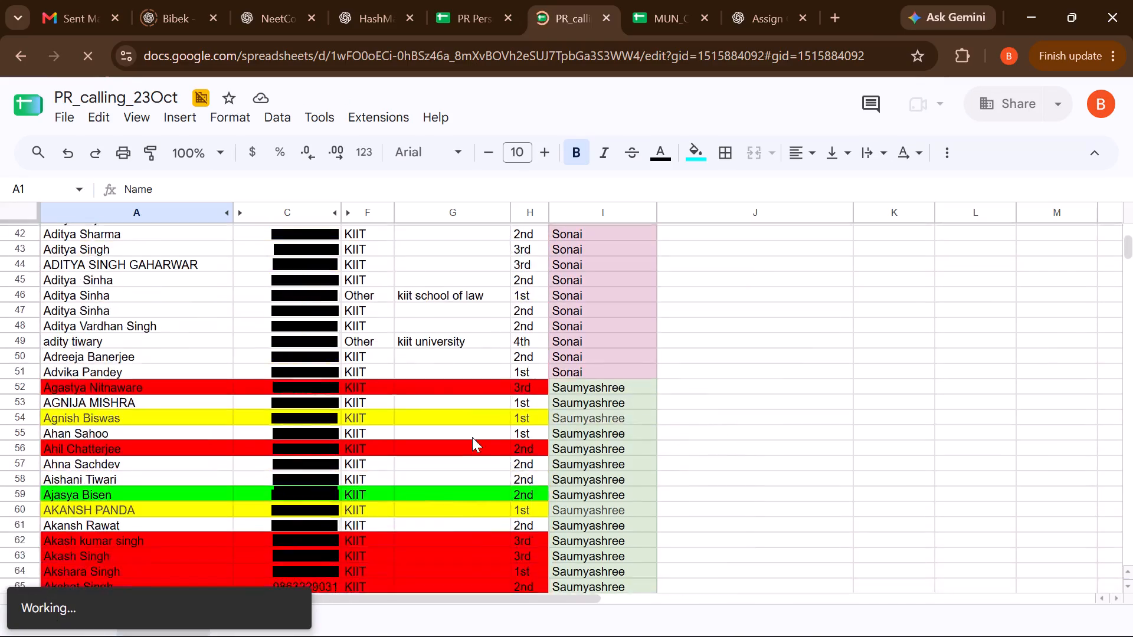
pyautogui.scroll(-4, 472, 437)
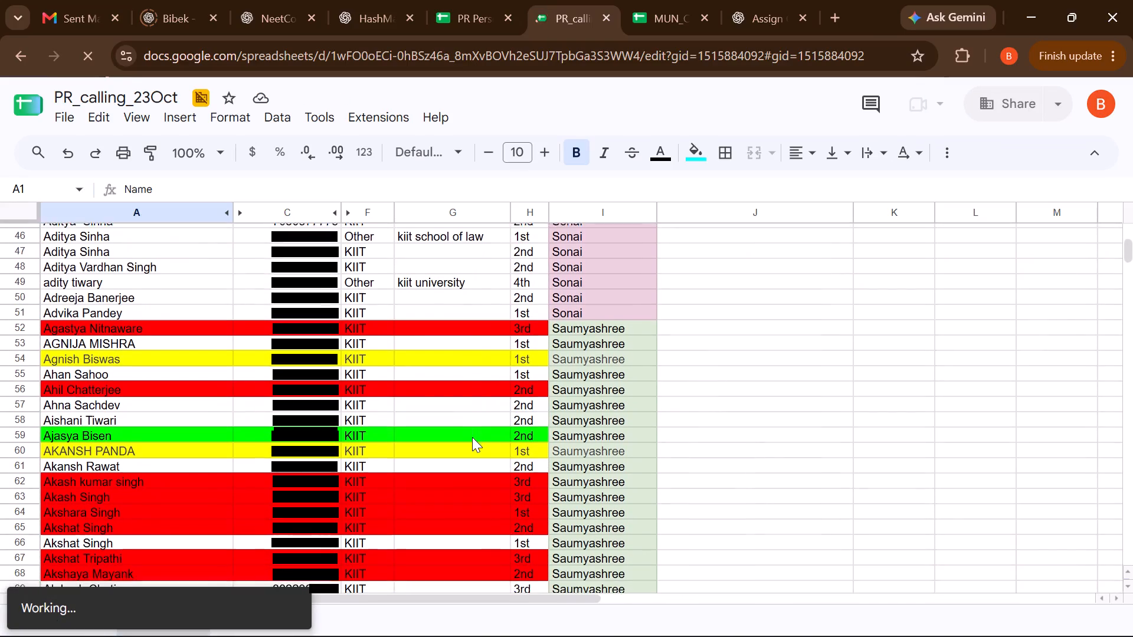
pyautogui.scroll(-6, 472, 437)
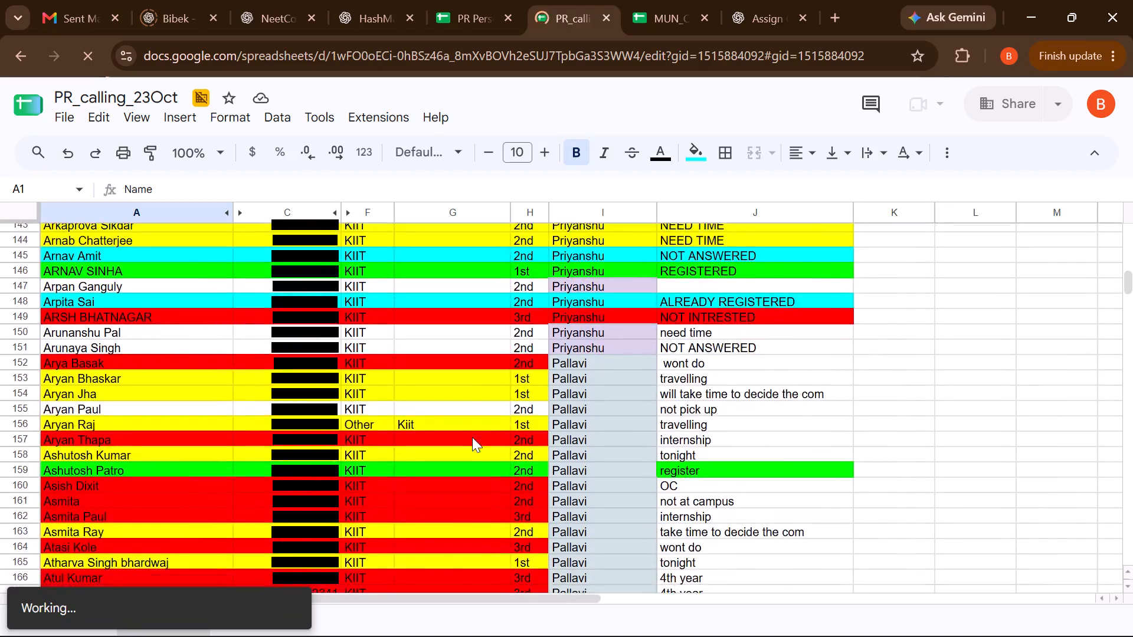
pyautogui.scroll(-6, 472, 437)
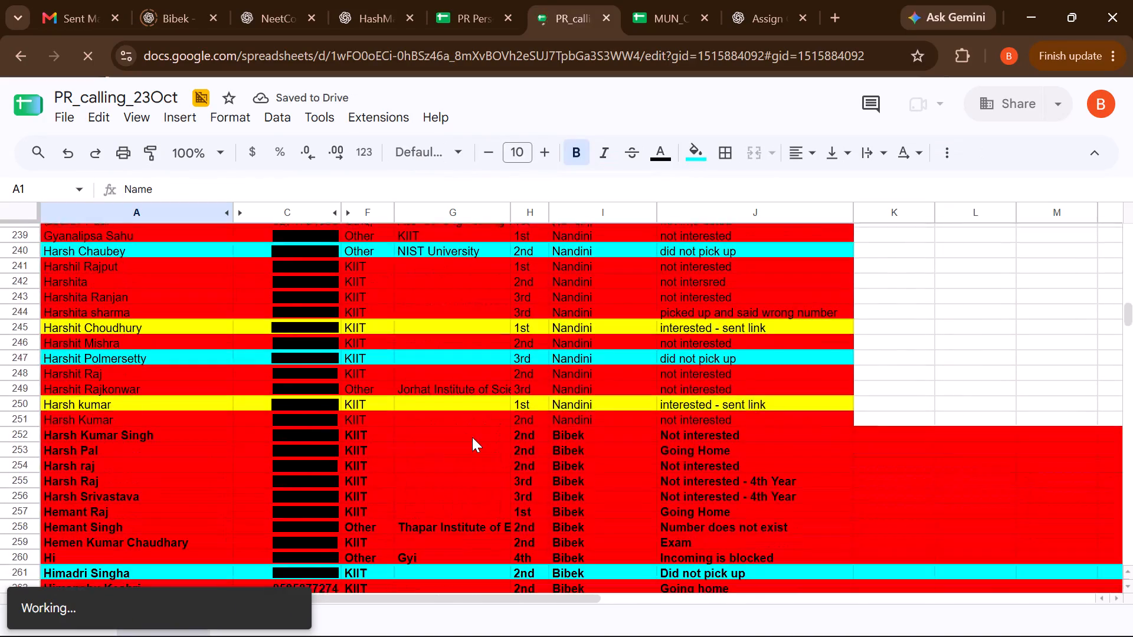
pyautogui.scroll(-6, 472, 437)
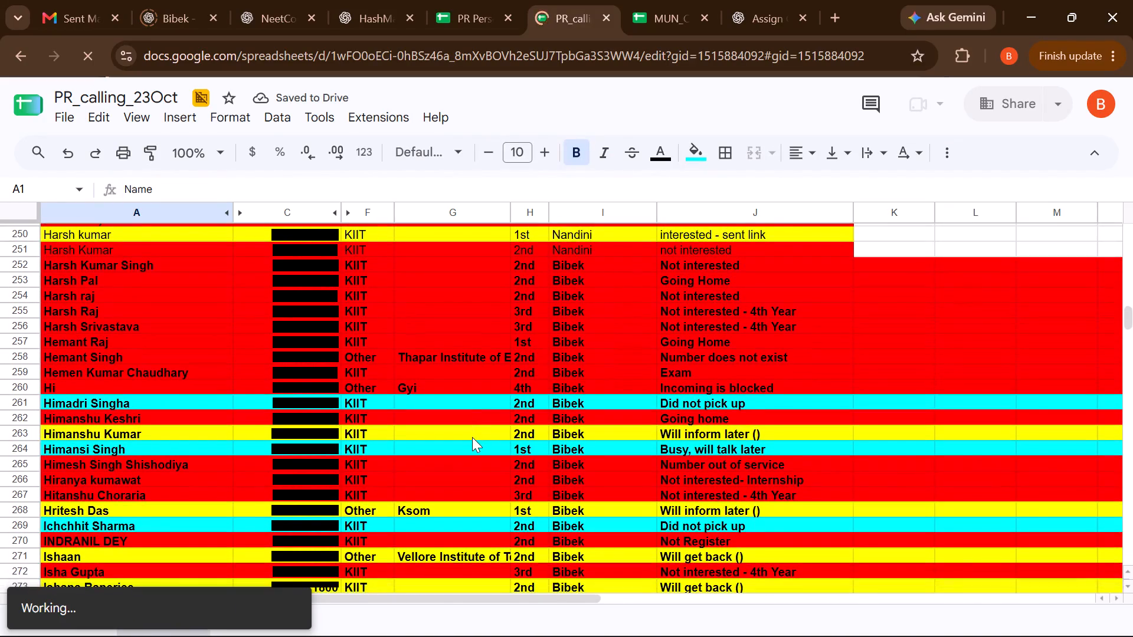
pyautogui.scroll(-2, 472, 437)
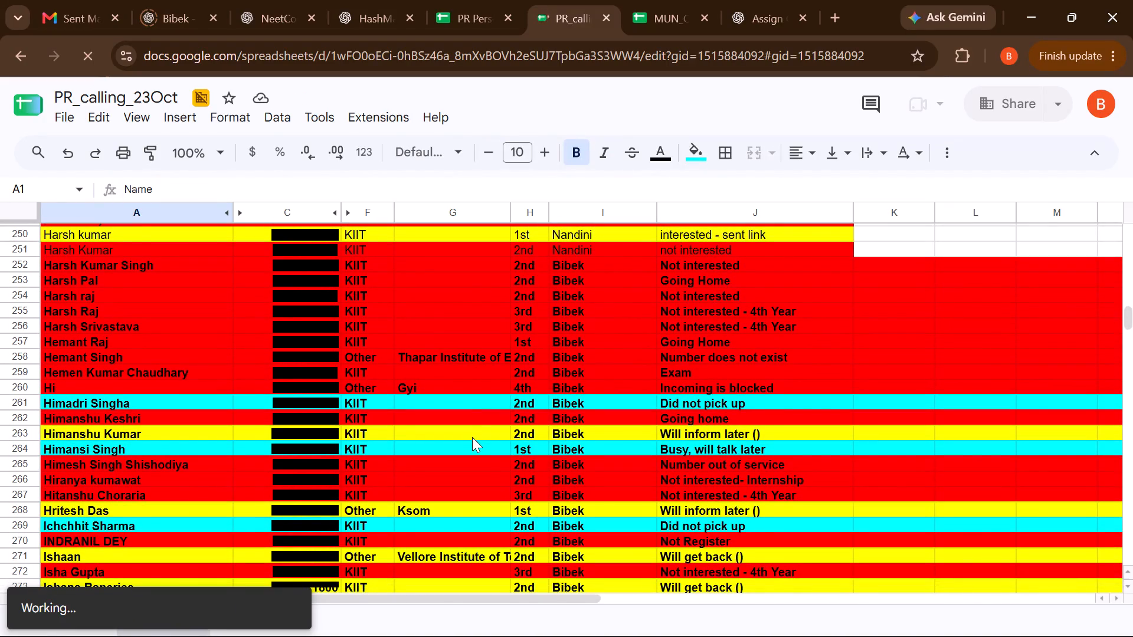
pyautogui.scroll(-1, 472, 437)
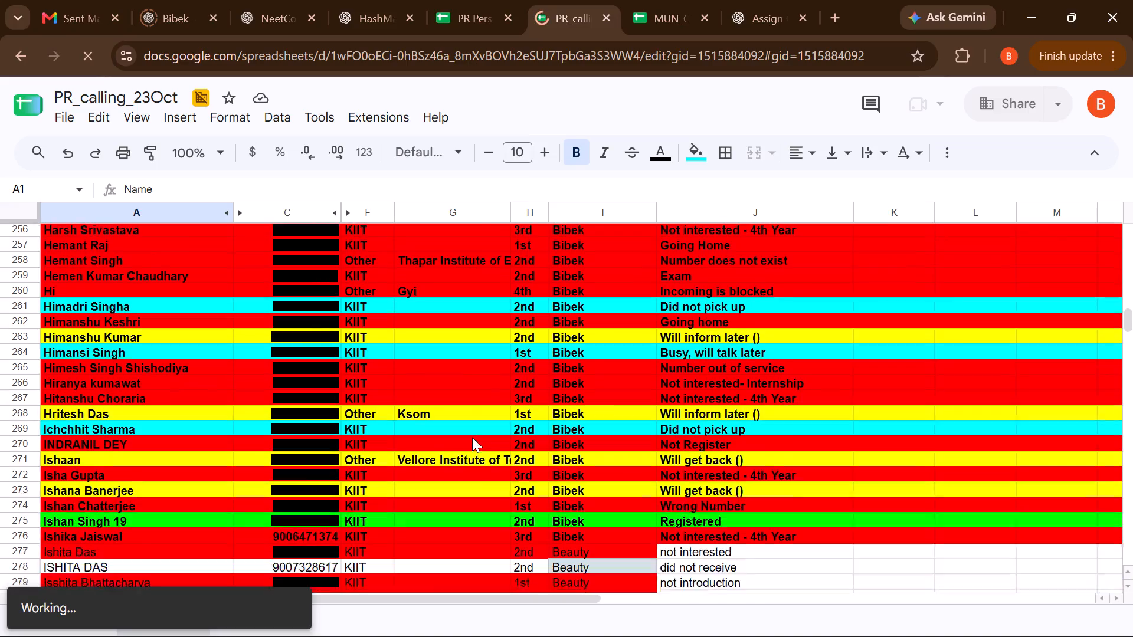
pyautogui.scroll(-2, 472, 437)
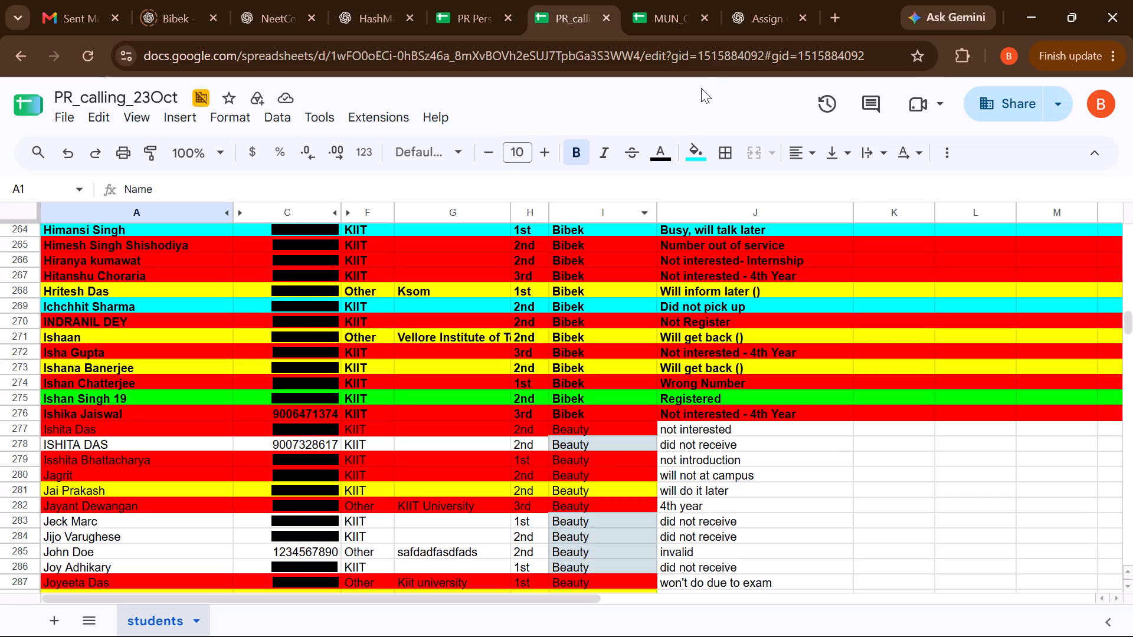
# In the MUN_CALLING_1 2026 spreadsheet, change the fill colour of the whole row 1416 to red.
pyautogui.click(647, 1)
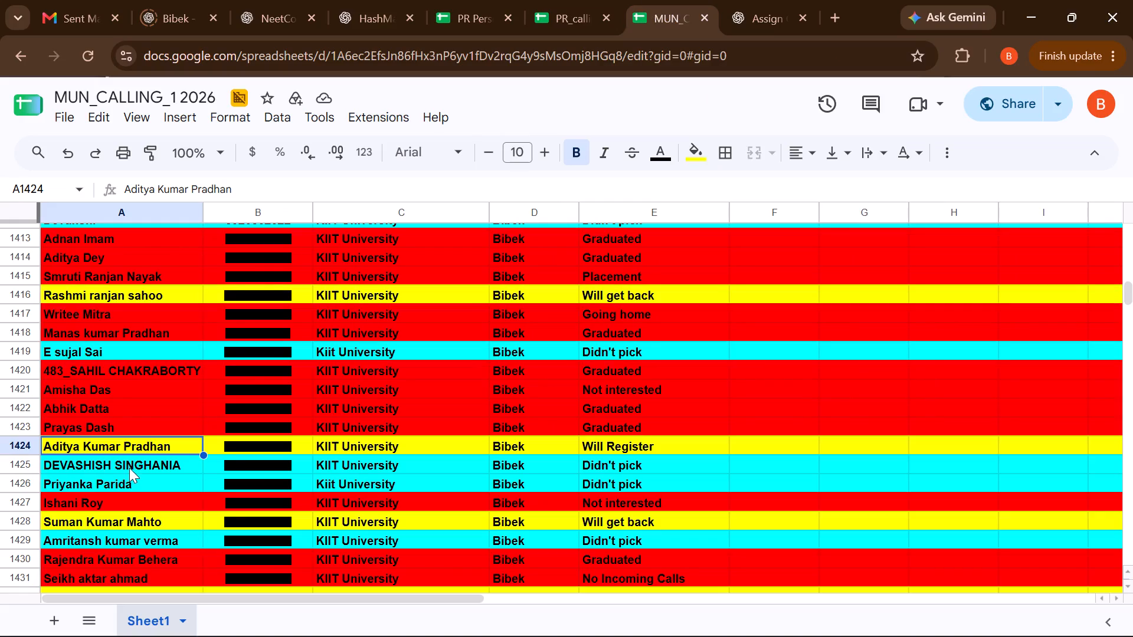
pyautogui.click(25, 293)
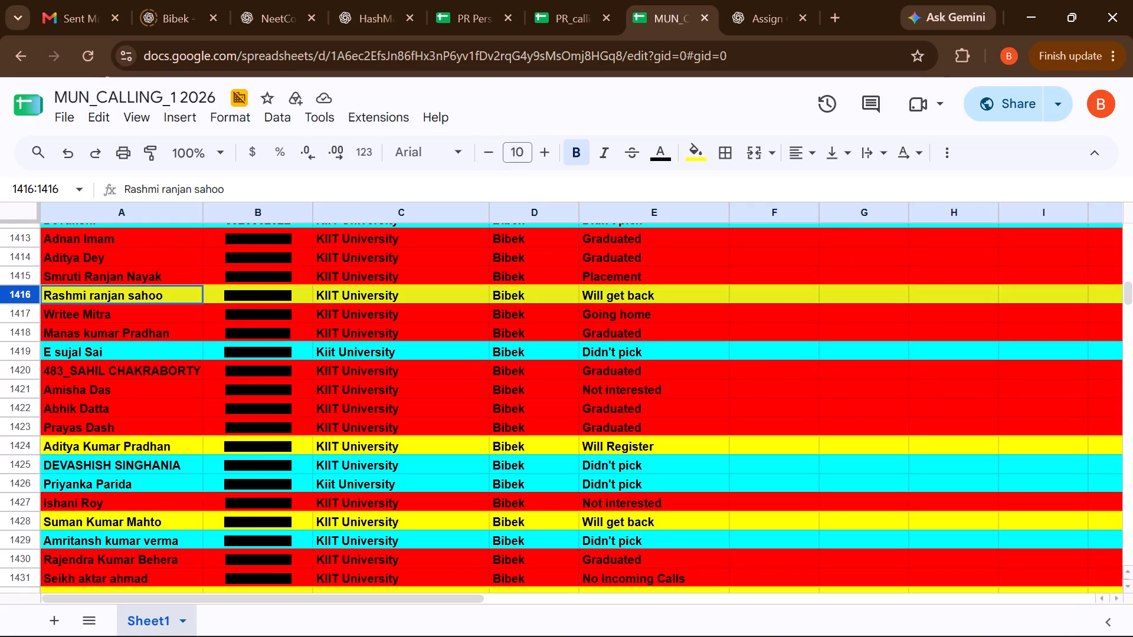
pyautogui.click(701, 145)
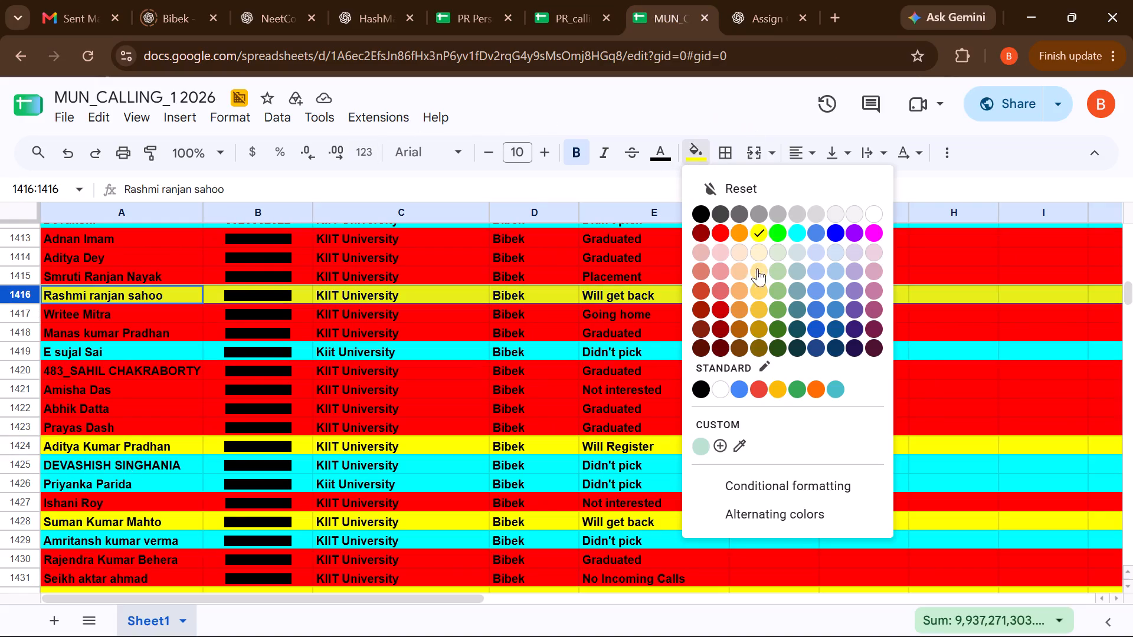
pyautogui.click(723, 235)
pyautogui.click(474, 388)
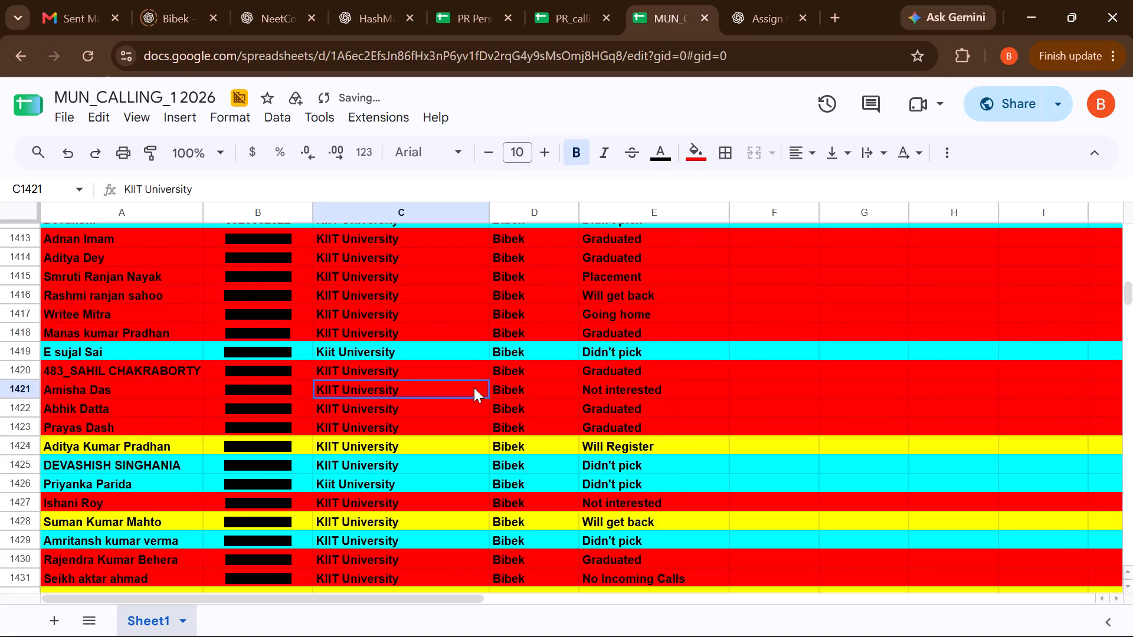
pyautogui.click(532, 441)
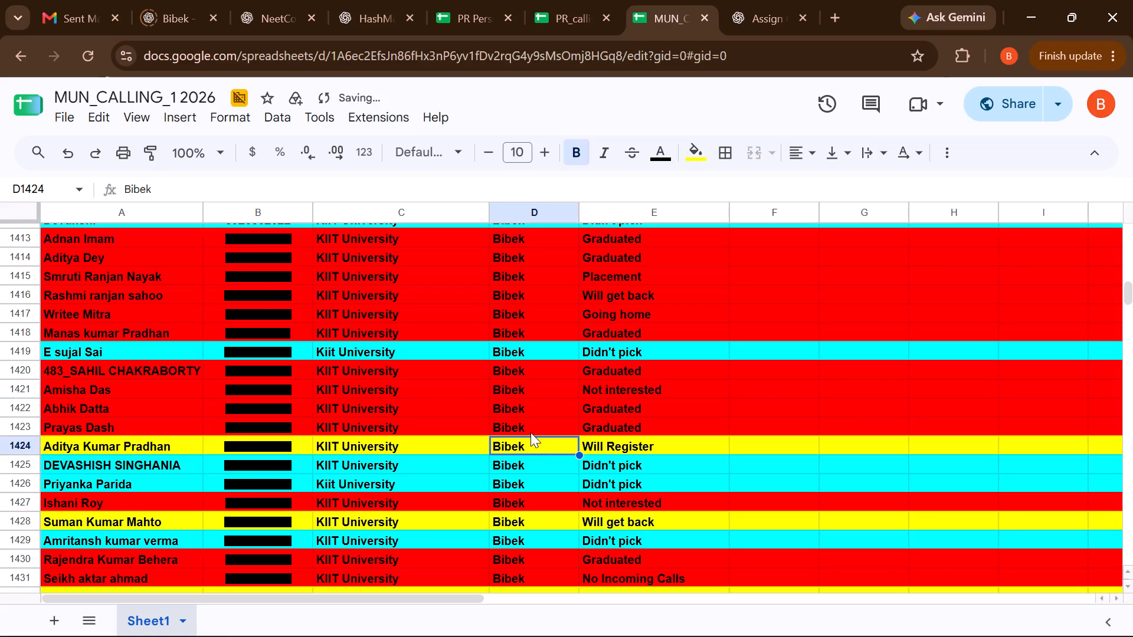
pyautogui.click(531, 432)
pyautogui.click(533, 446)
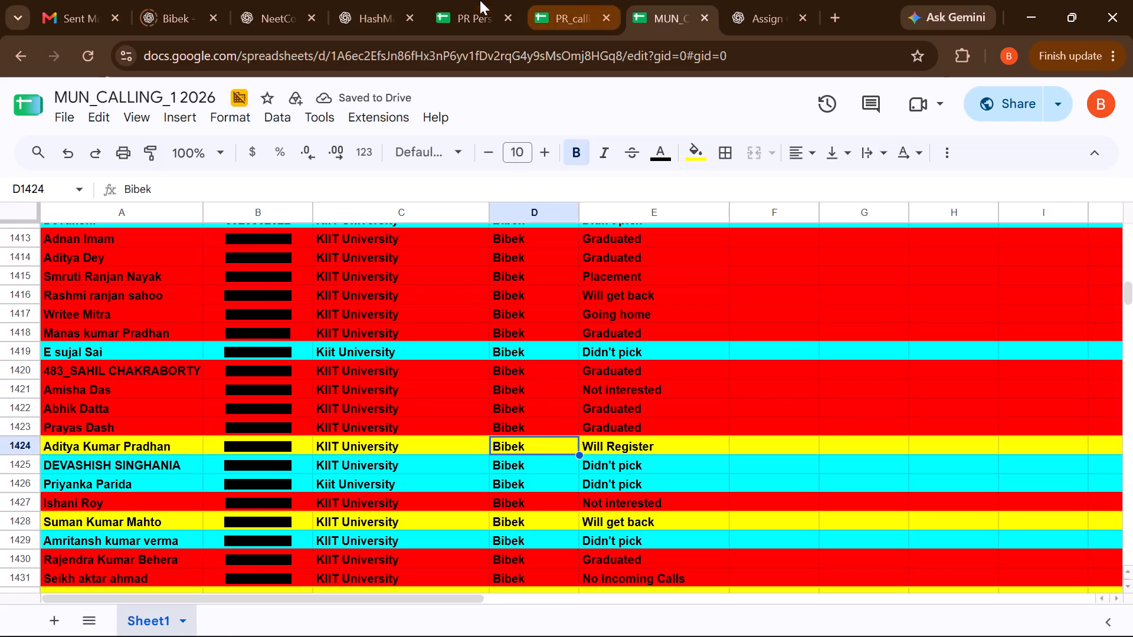
# Return to the PR_calling_23Oct spreadsheet to look at Bibek's assigned contacts.
pyautogui.click(473, 0)
pyautogui.click(548, 0)
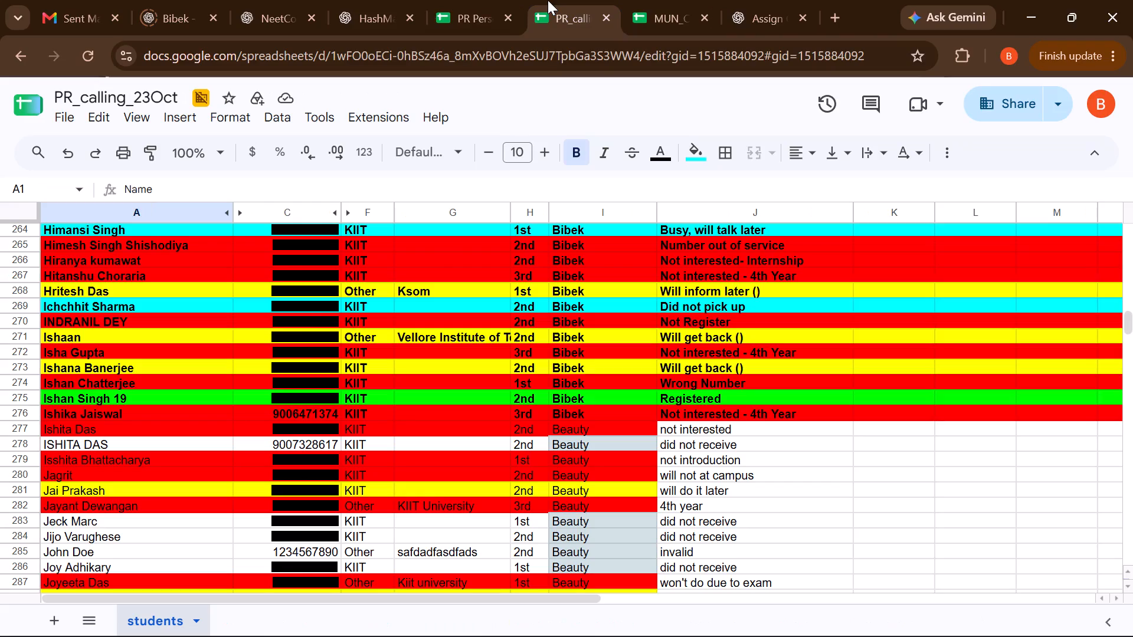
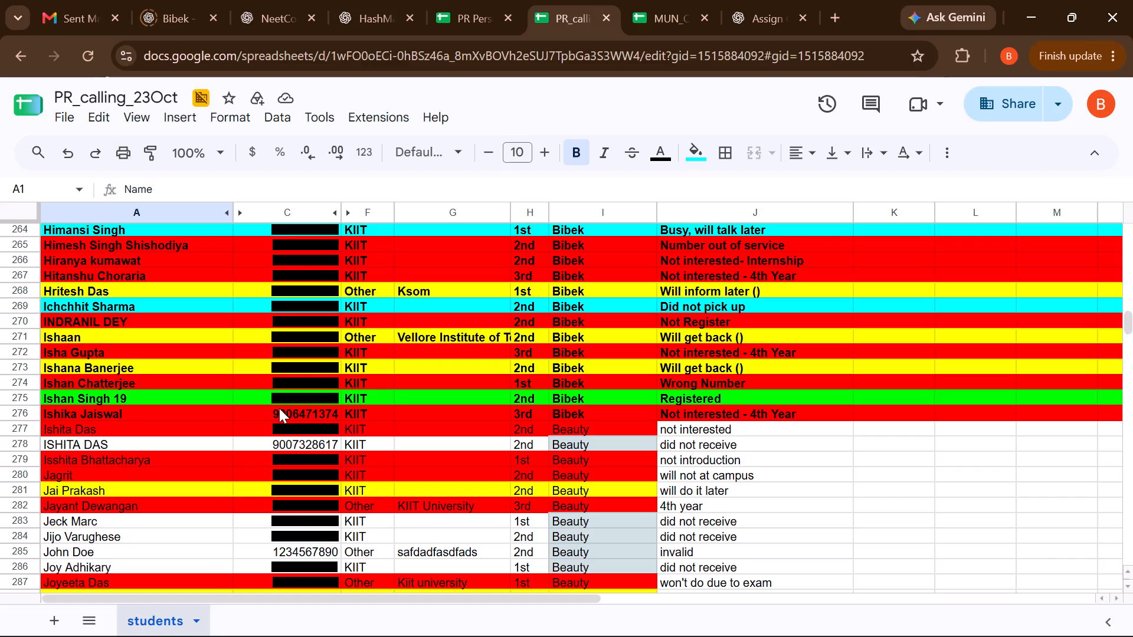
# Open Google Drive in a new browser tab.
pyautogui.click(840, 8)
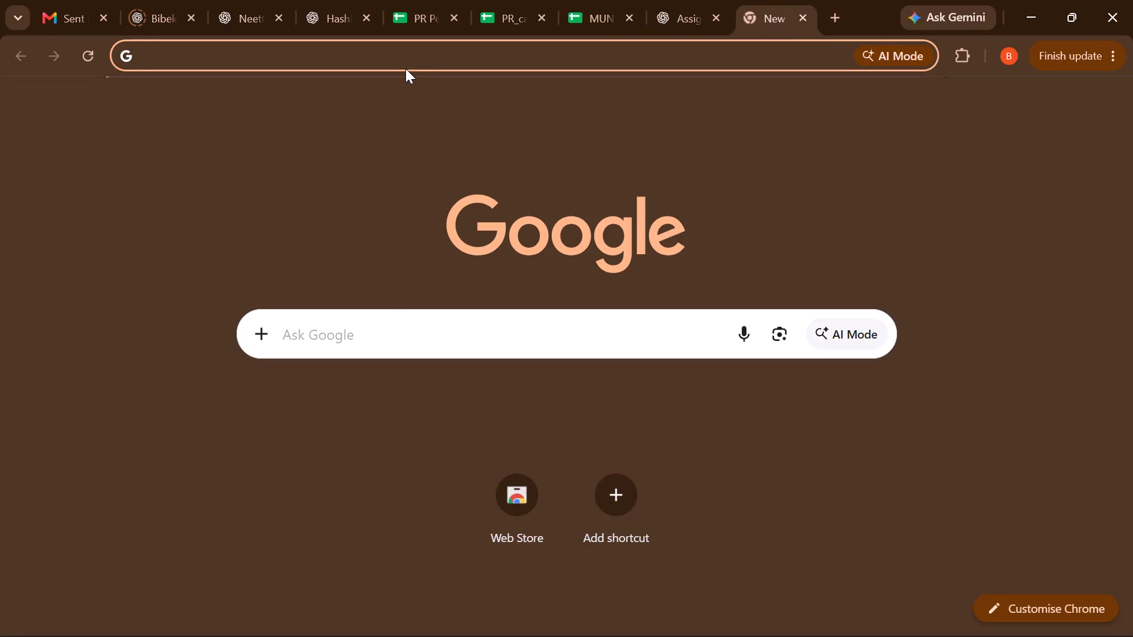
pyautogui.write('drive')
pyautogui.press('Return')
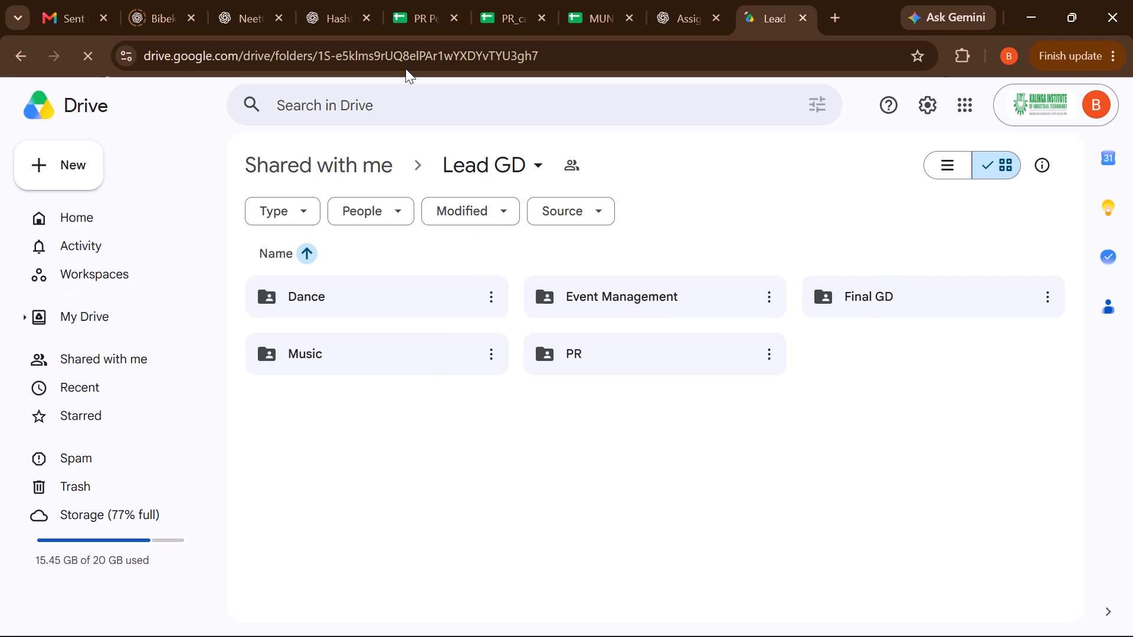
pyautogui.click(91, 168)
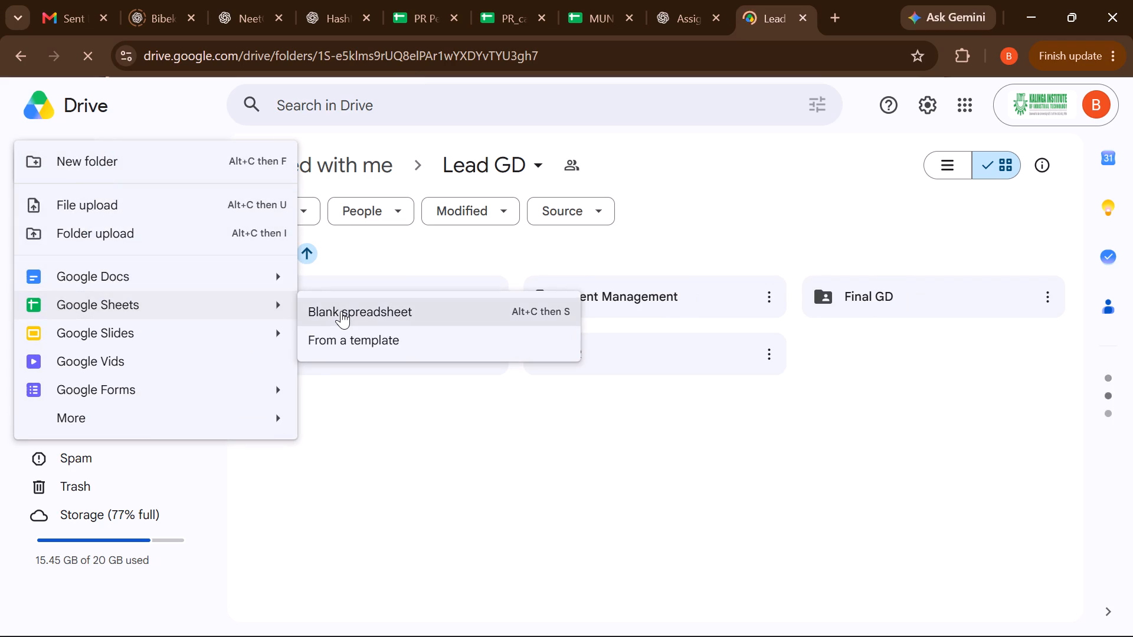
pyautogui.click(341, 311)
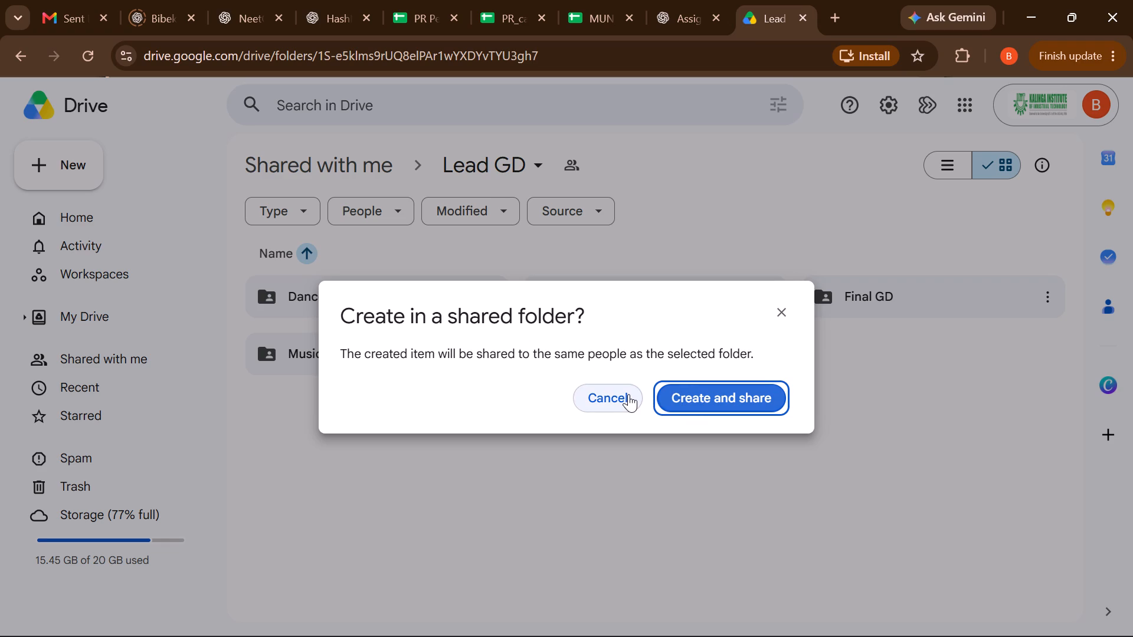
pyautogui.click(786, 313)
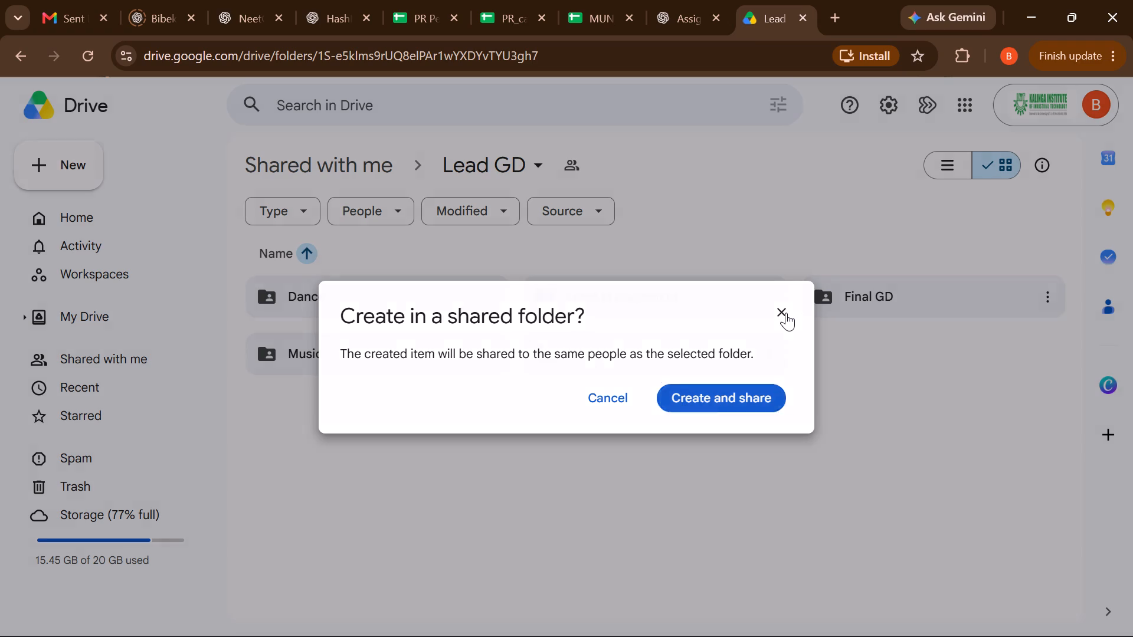
# Go to the Drive home page and create a blank Google Sheets spreadsheet there.
pyautogui.click(66, 217)
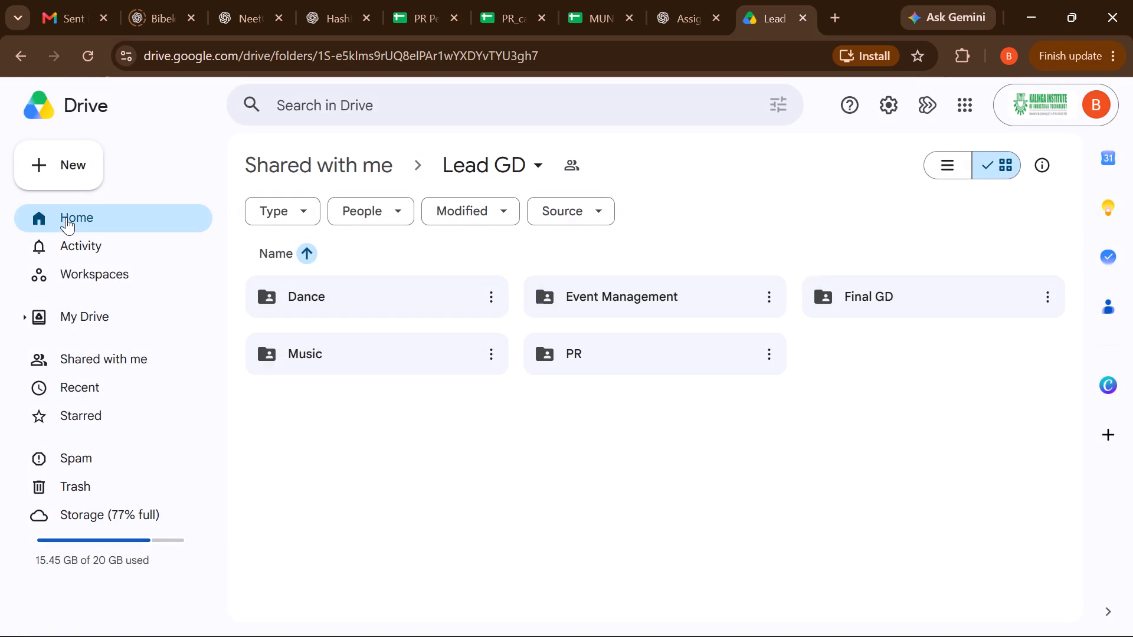
pyautogui.click(66, 217)
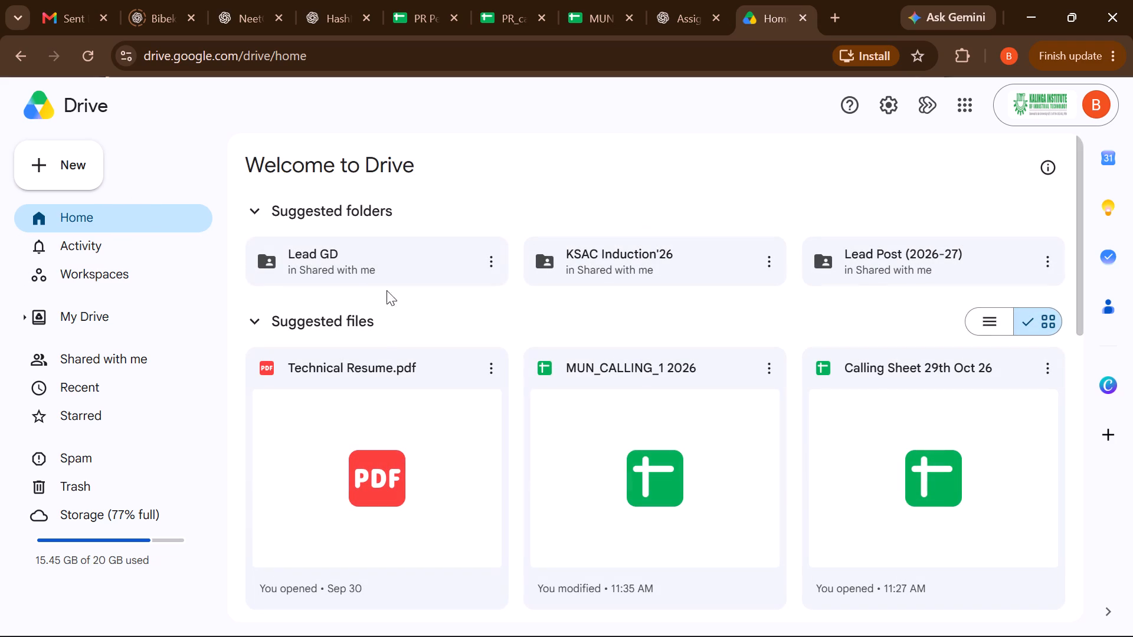
pyautogui.click(71, 155)
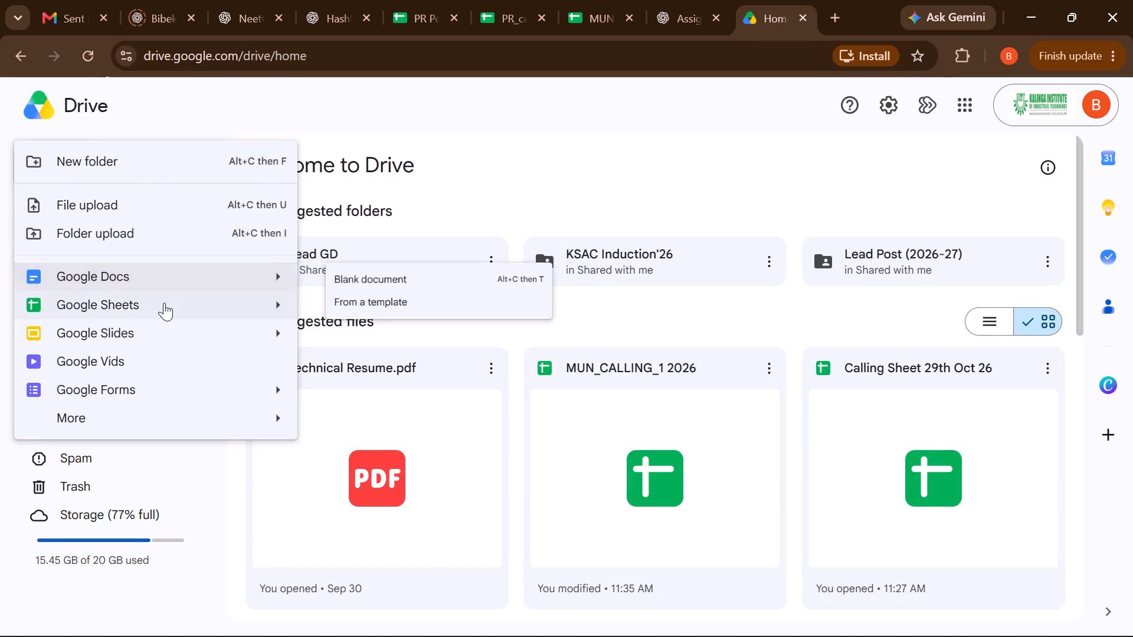
pyautogui.click(394, 308)
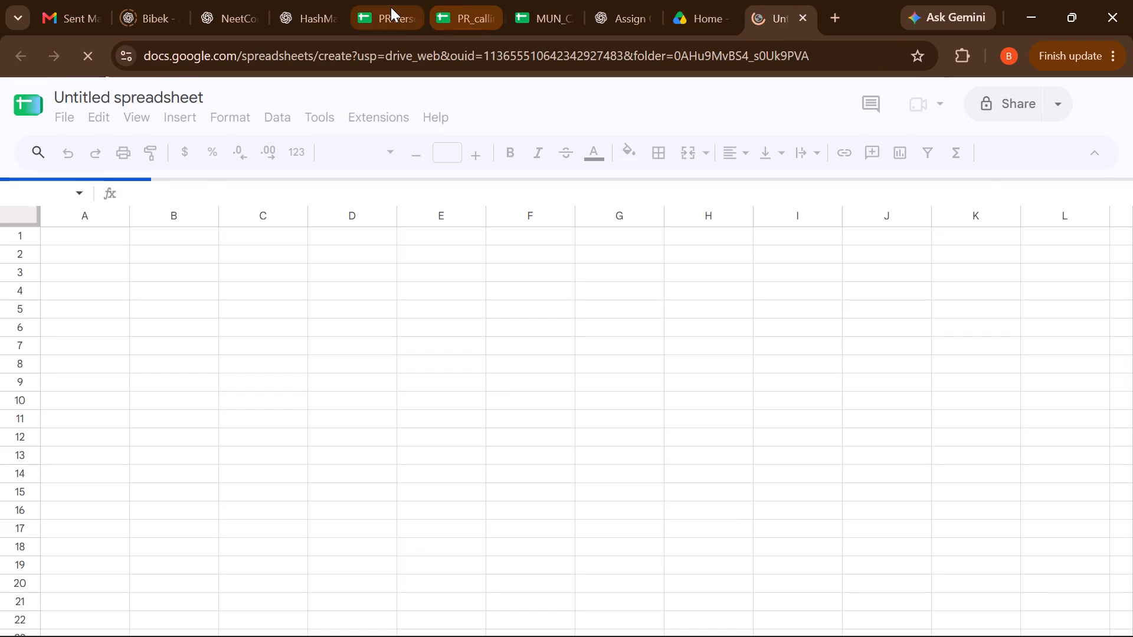
# In the PR Personal Reg '26 spreadsheet, copy the header cells A1:F1, Name to Allotment, from the Bibek sheet.
pyautogui.click(391, 7)
pyautogui.moveTo(128, 234); pyautogui.dragTo(619, 231)
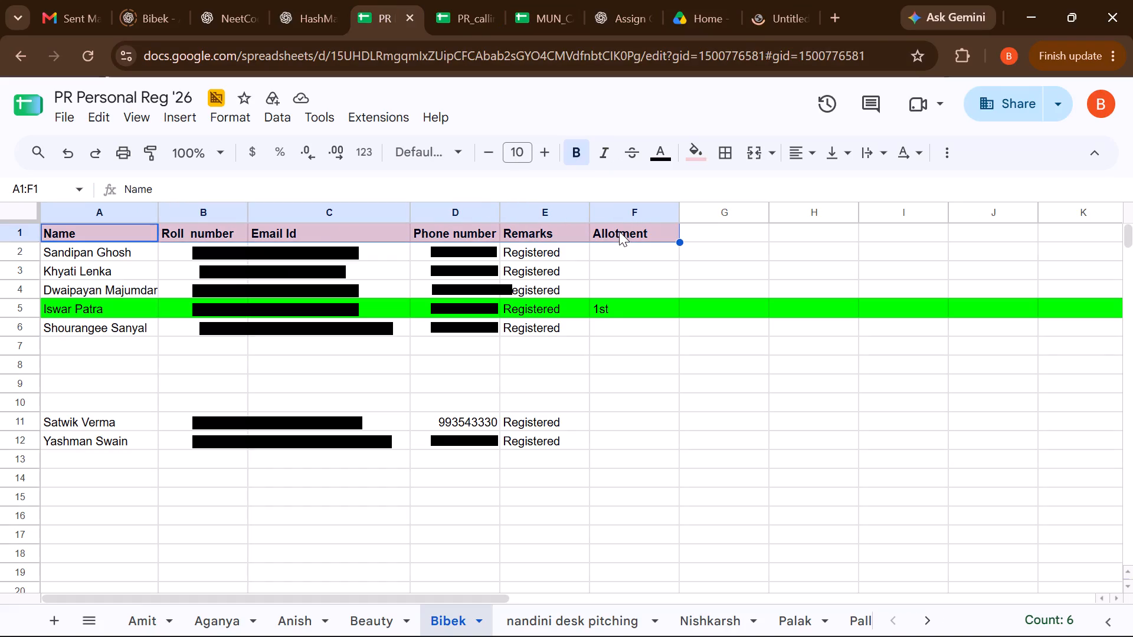
pyautogui.hotkey('ctrl', 'c')
pyautogui.hotkey('ctrl', 'c')
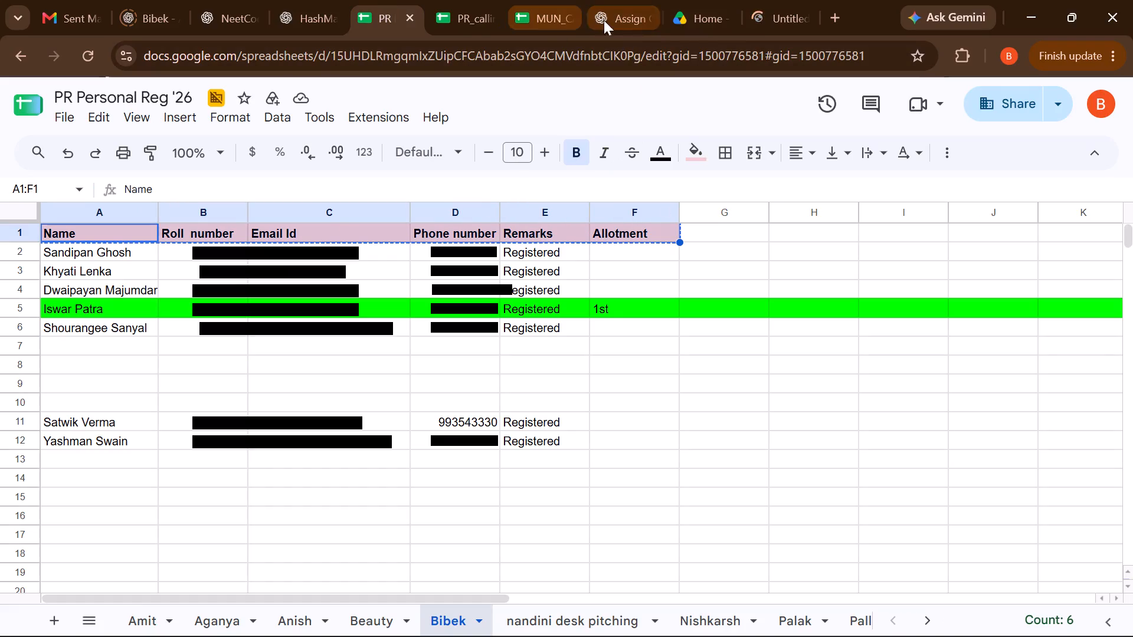
# Switch to the new untitled spreadsheet and rename it Paid MUN.
pyautogui.click(773, 0)
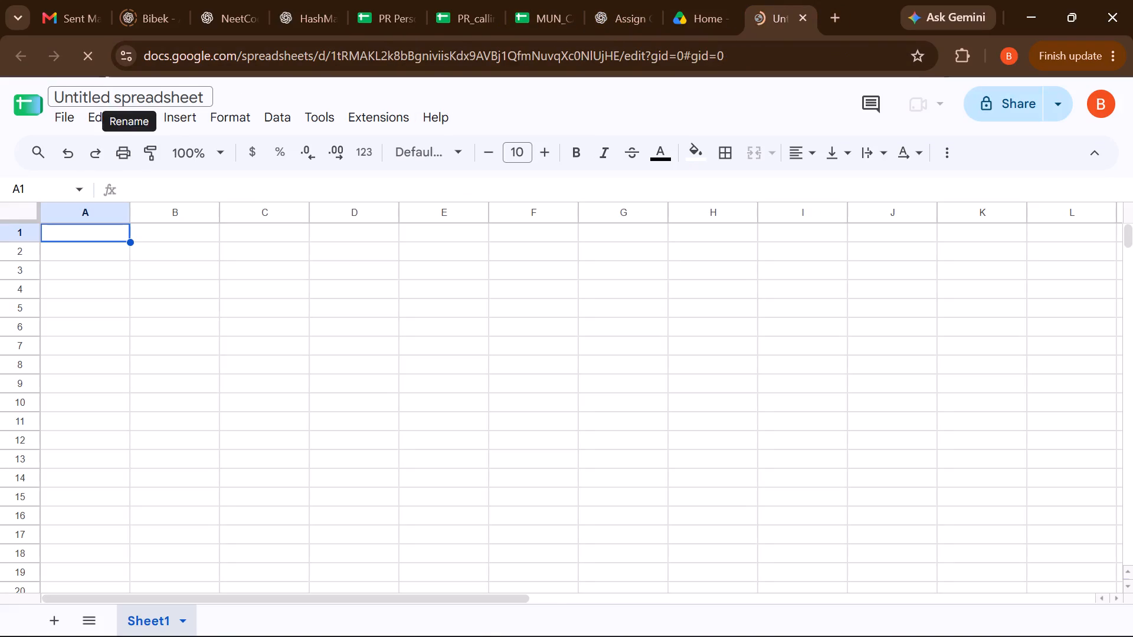
pyautogui.click(136, 93)
pyautogui.hotkey('ctrl', 'q')
pyautogui.hotkey('ctrl', 'a')
pyautogui.press('BackSpace')
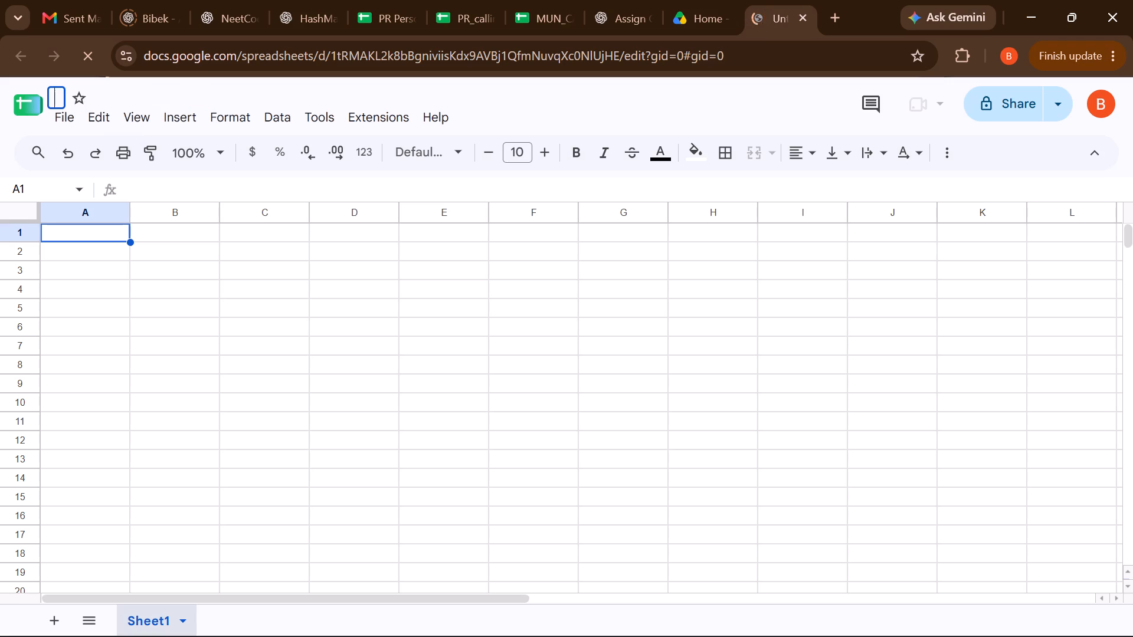
pyautogui.write('Paid MUN')
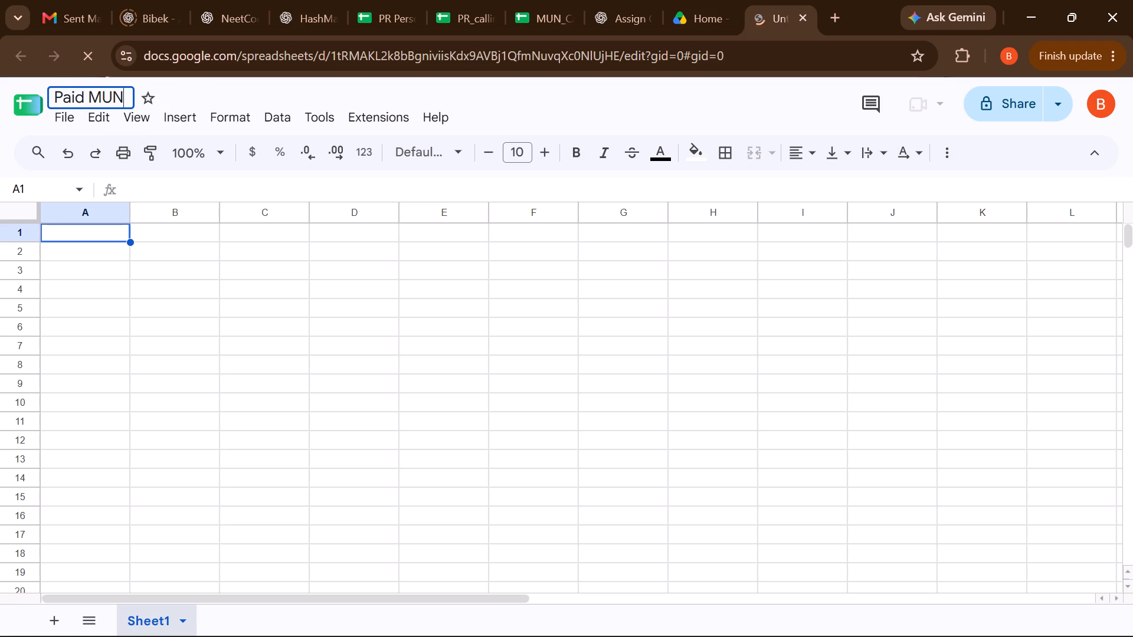
# Paste the copied headers into row 1 of the Paid MUN sheet, starting at cell A1.
pyautogui.click(73, 235)
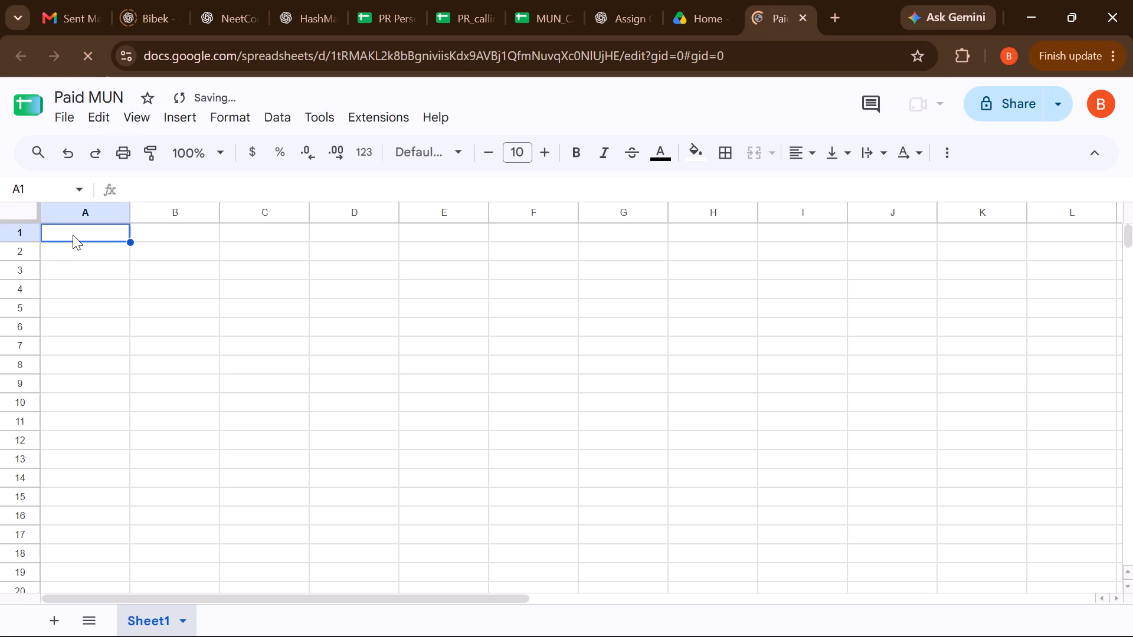
pyautogui.hotkey('ctrl', 'v')
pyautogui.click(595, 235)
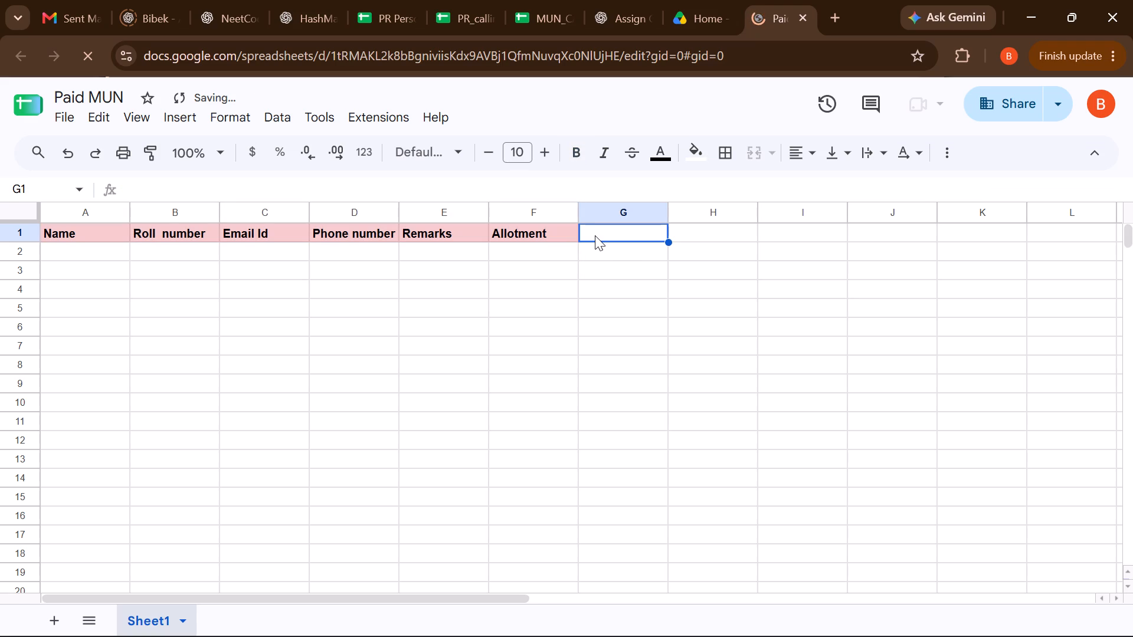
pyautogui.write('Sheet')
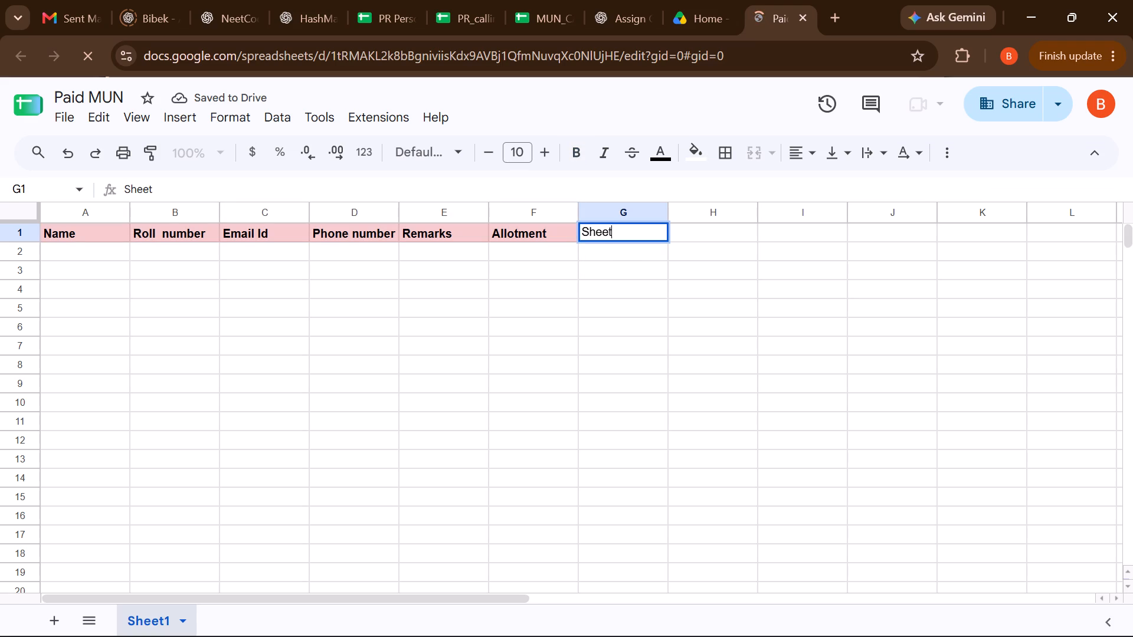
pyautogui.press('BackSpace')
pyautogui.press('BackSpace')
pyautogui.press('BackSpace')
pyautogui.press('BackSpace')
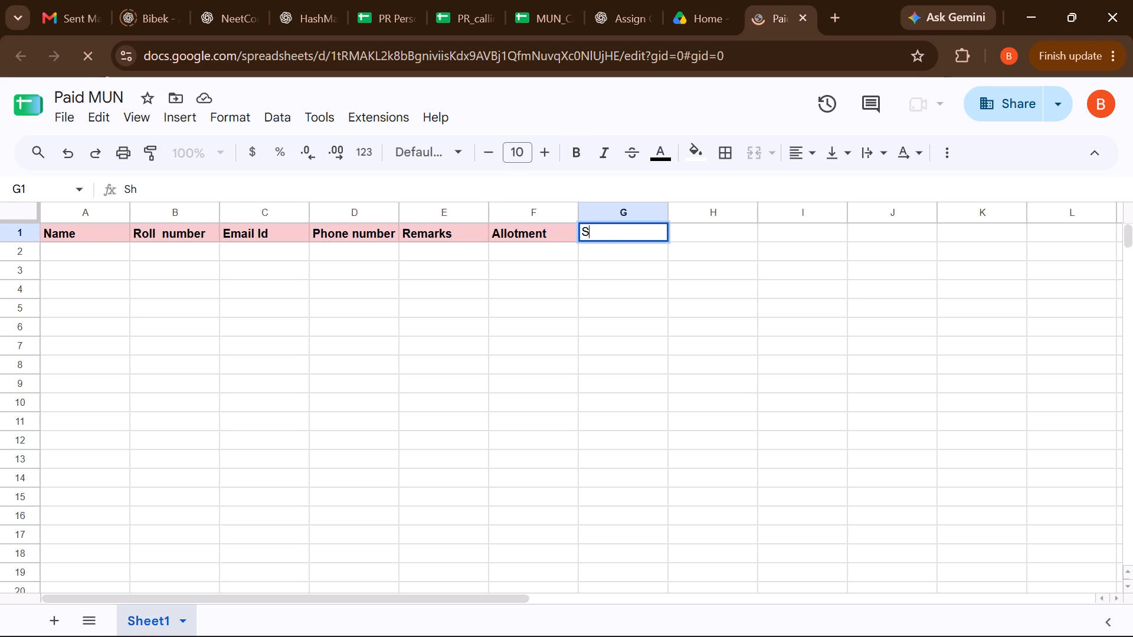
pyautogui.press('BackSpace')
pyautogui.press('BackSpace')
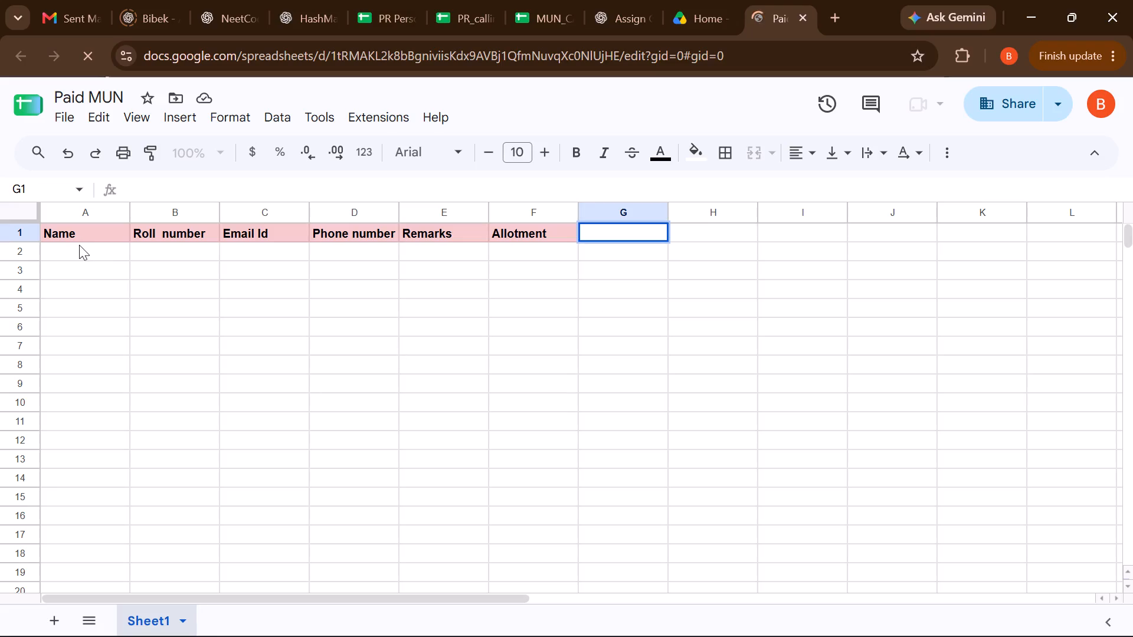
# Copy the green row 5 from the Bibek sheet of PR Personal Reg '26 into row 2 of Paid MUN.
pyautogui.click(444, 15)
pyautogui.click(374, 16)
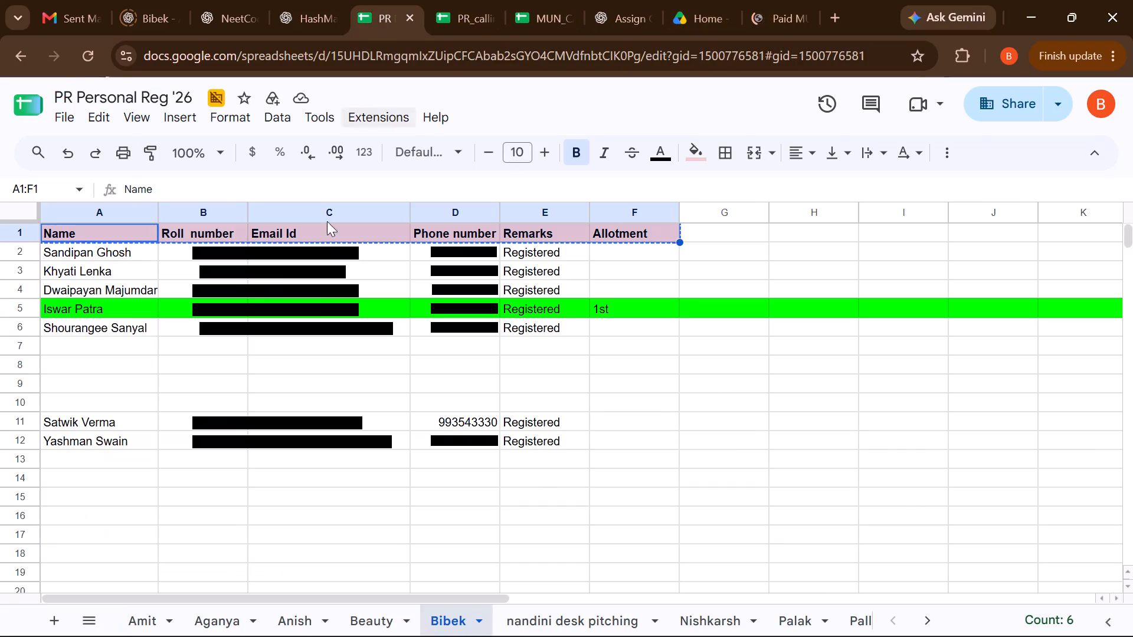
pyautogui.click(28, 308)
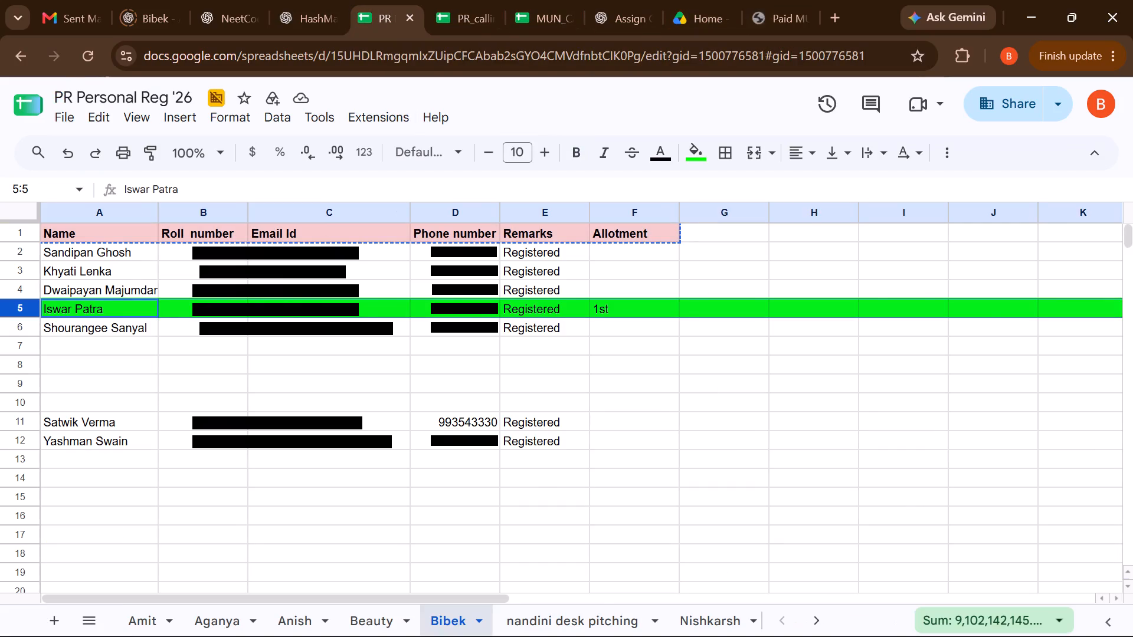
pyautogui.hotkey('ctrl', 'c')
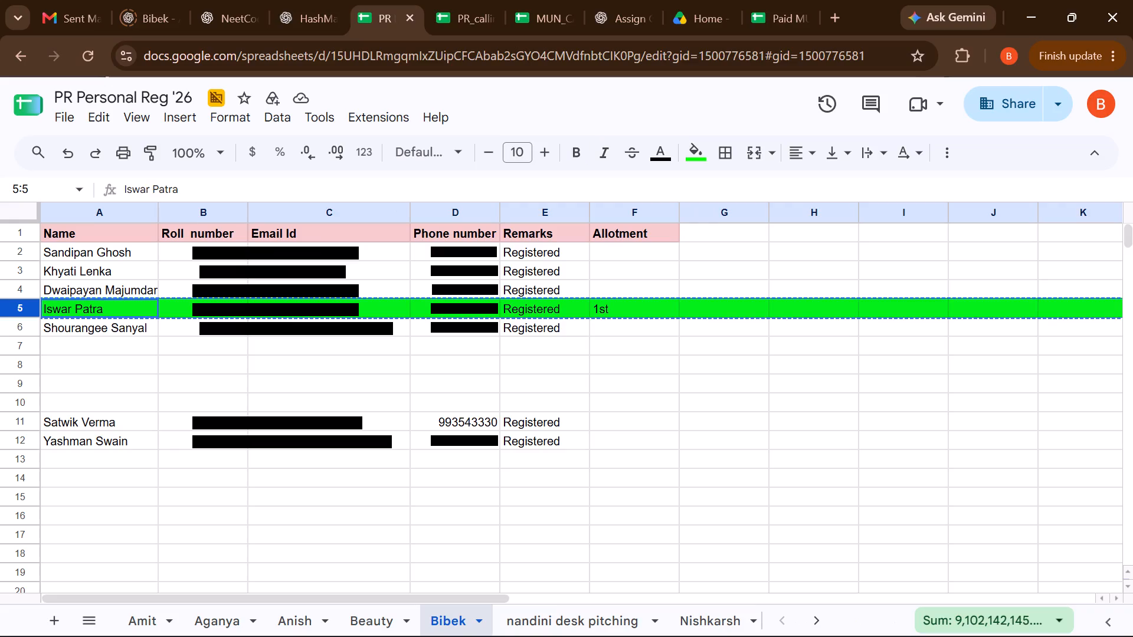
pyautogui.click(773, 0)
pyautogui.click(58, 247)
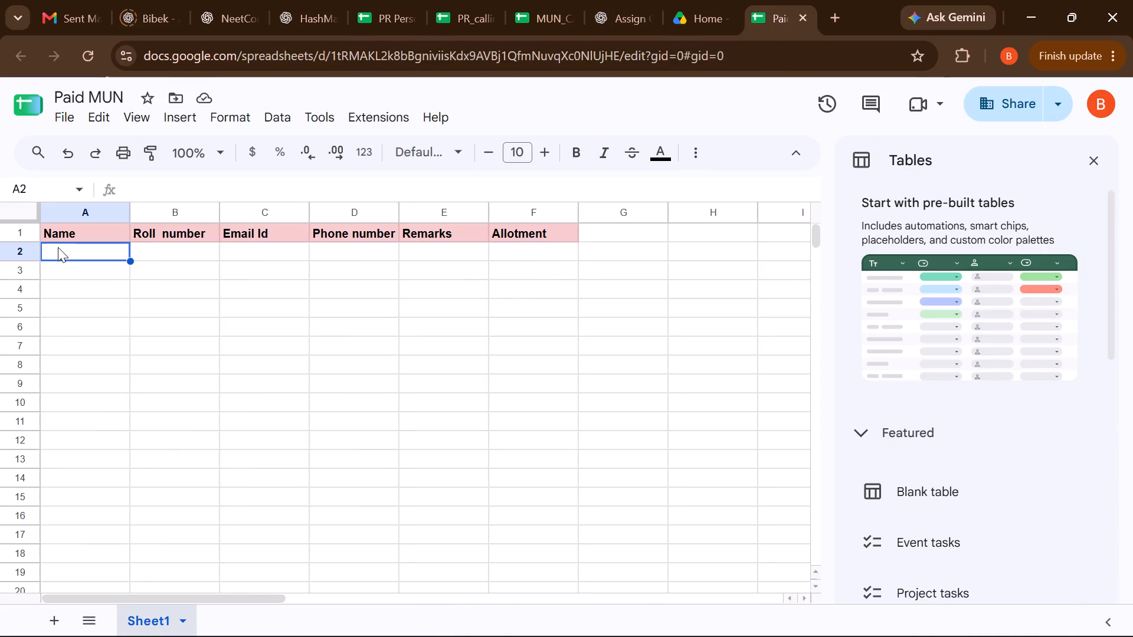
pyautogui.hotkey('ctrl', 'v')
# Close the Tables suggestions and change the fill colour of the whole row 2 to white.
pyautogui.click(5, 251)
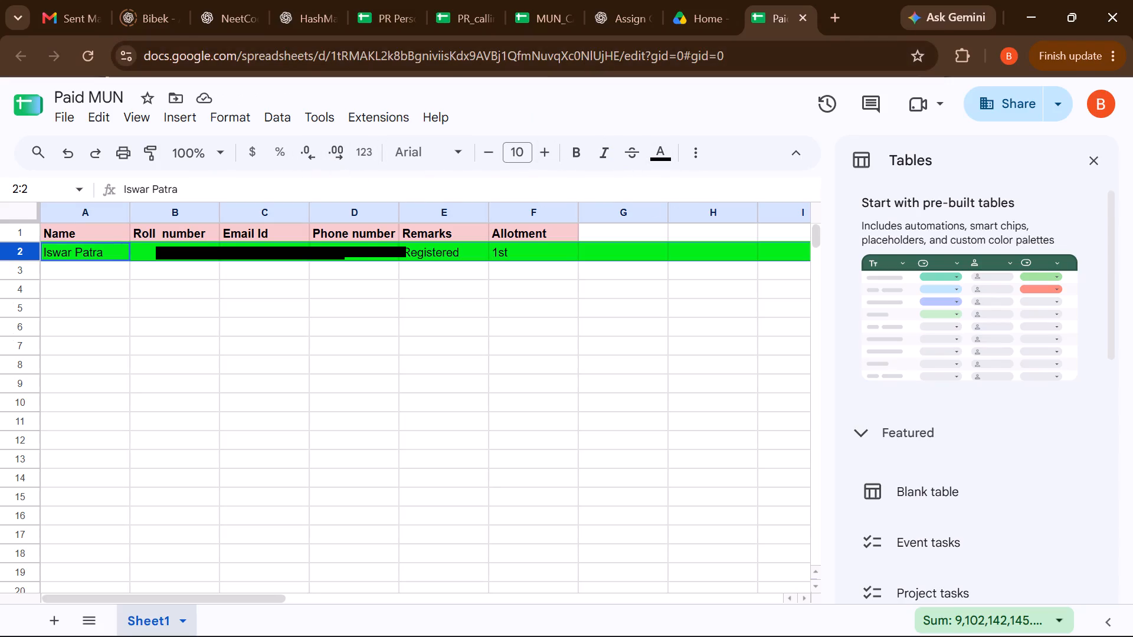
pyautogui.click(1083, 159)
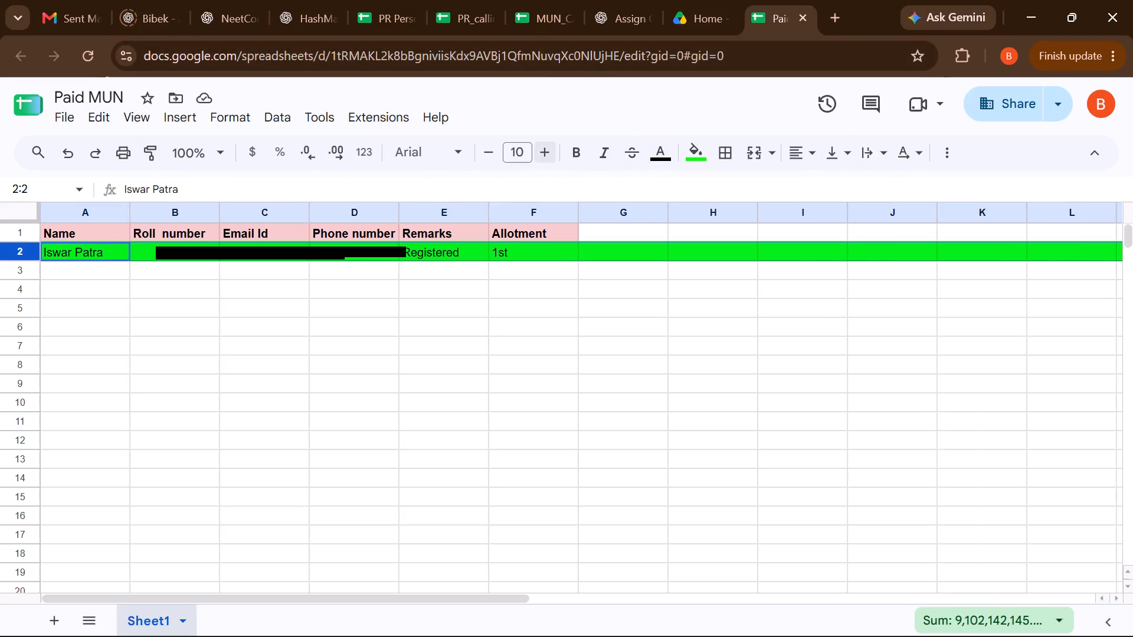
pyautogui.click(708, 155)
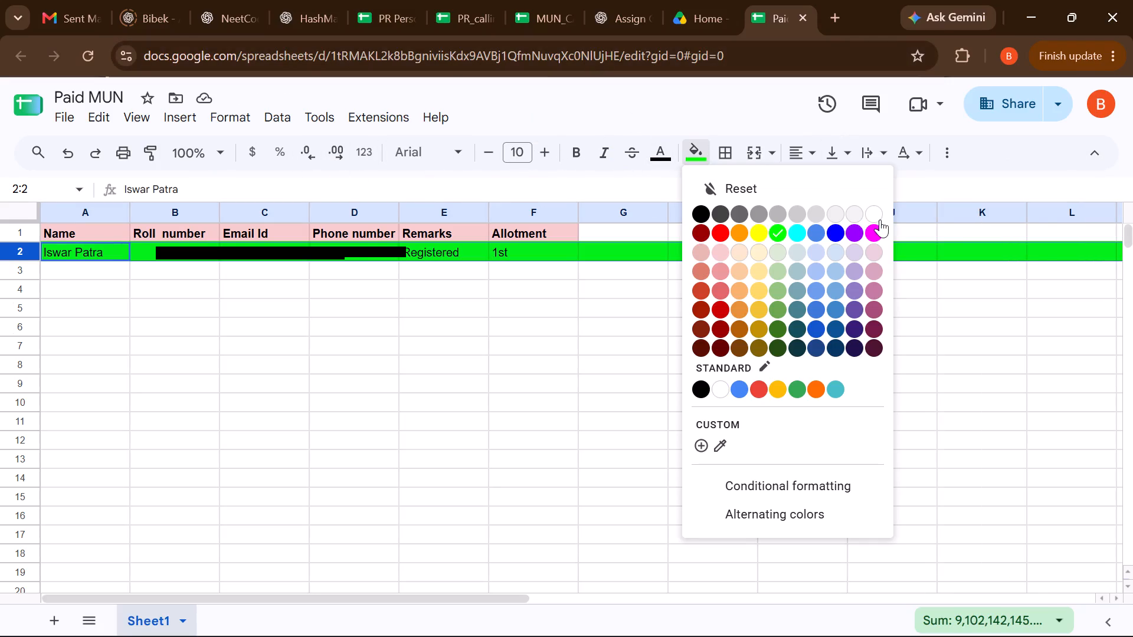
pyautogui.click(880, 219)
pyautogui.click(290, 349)
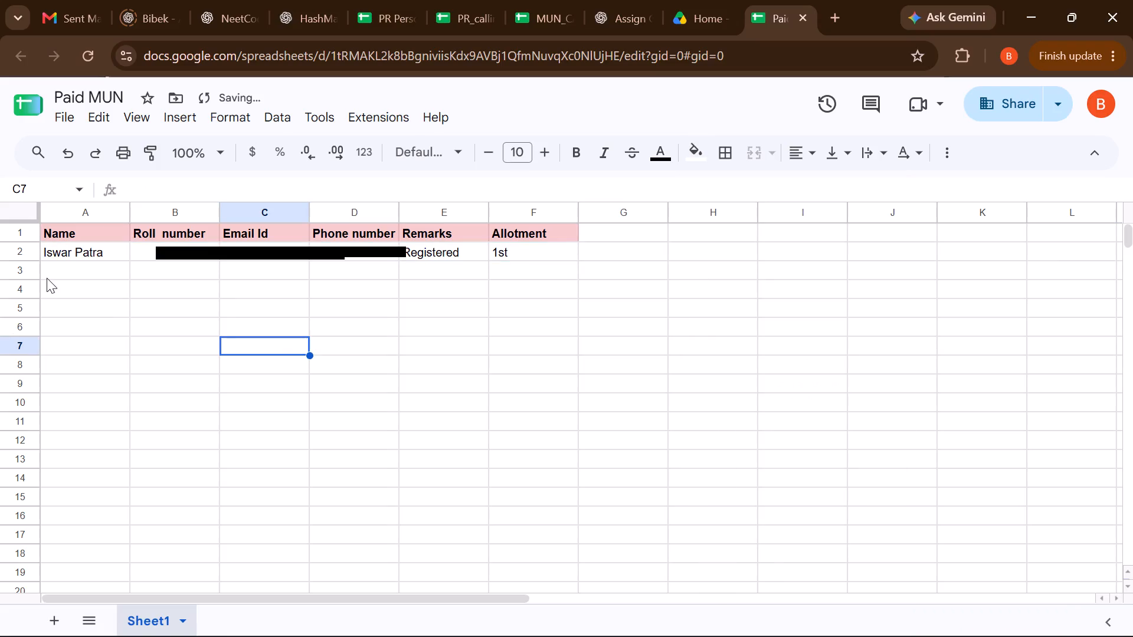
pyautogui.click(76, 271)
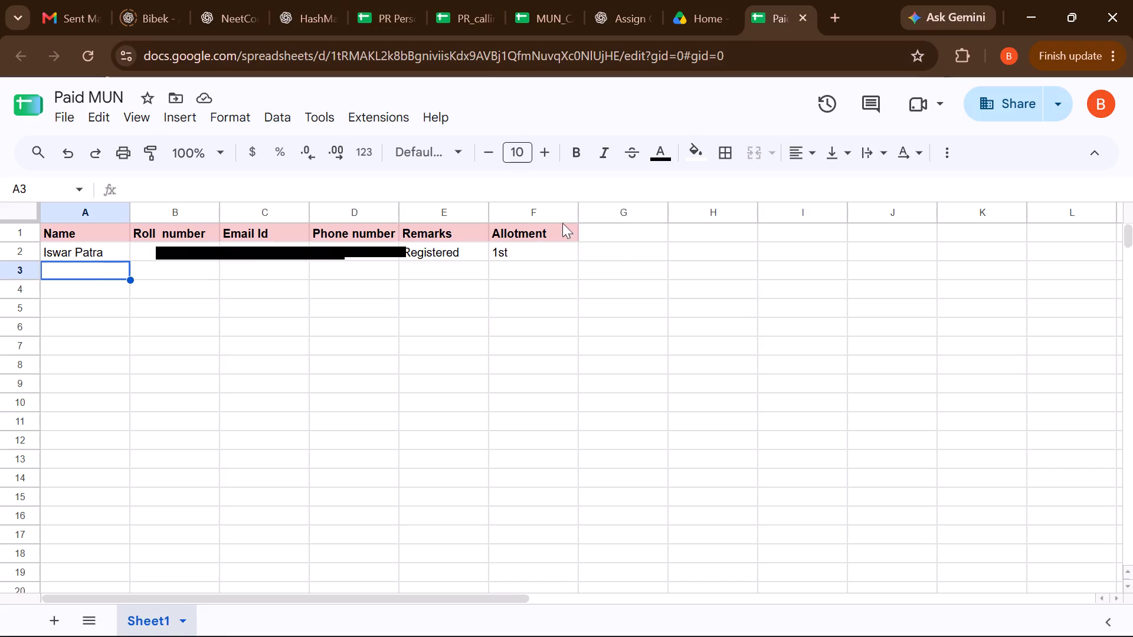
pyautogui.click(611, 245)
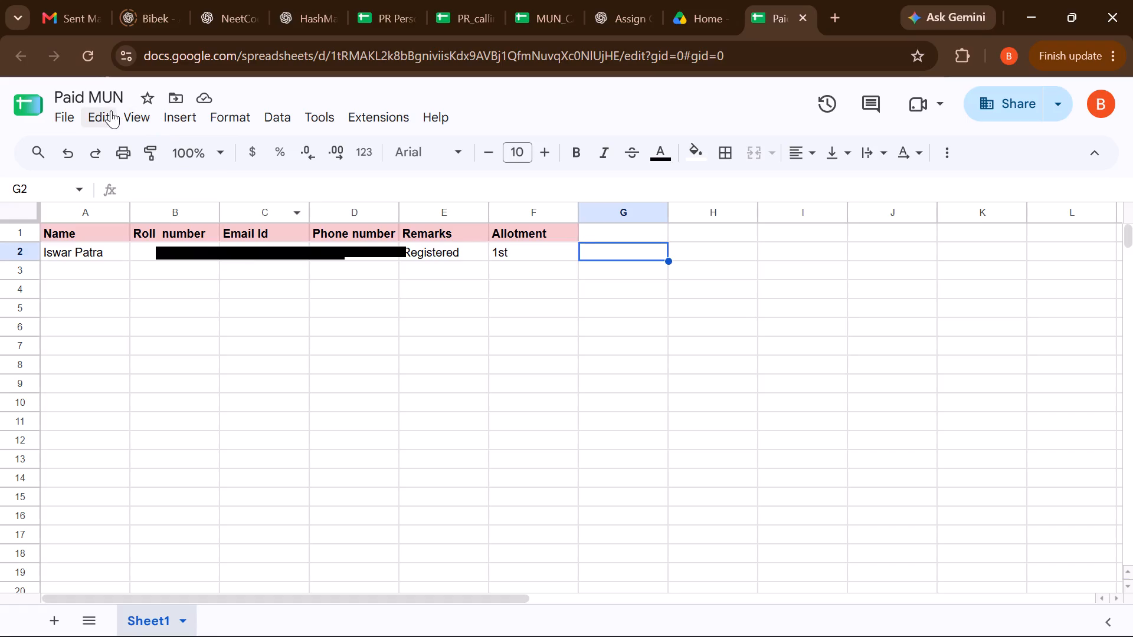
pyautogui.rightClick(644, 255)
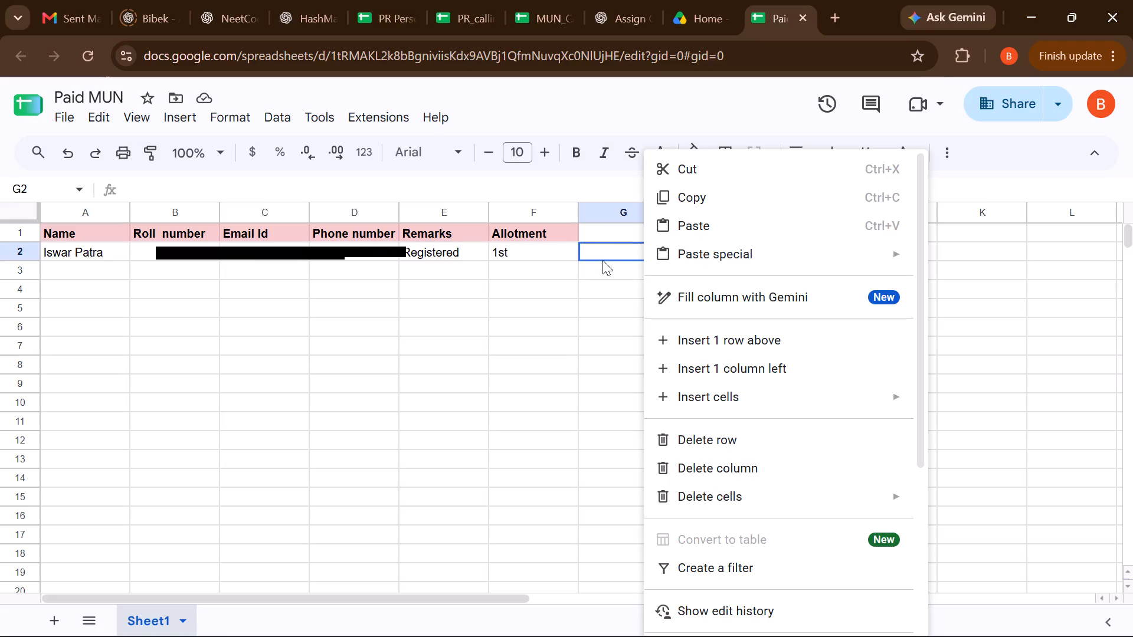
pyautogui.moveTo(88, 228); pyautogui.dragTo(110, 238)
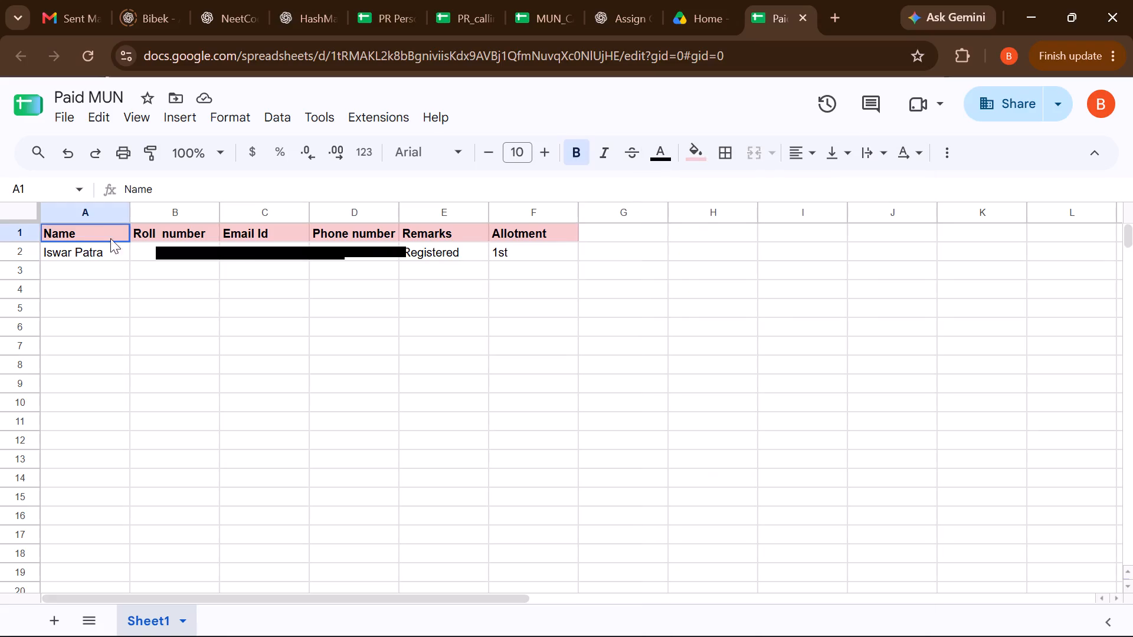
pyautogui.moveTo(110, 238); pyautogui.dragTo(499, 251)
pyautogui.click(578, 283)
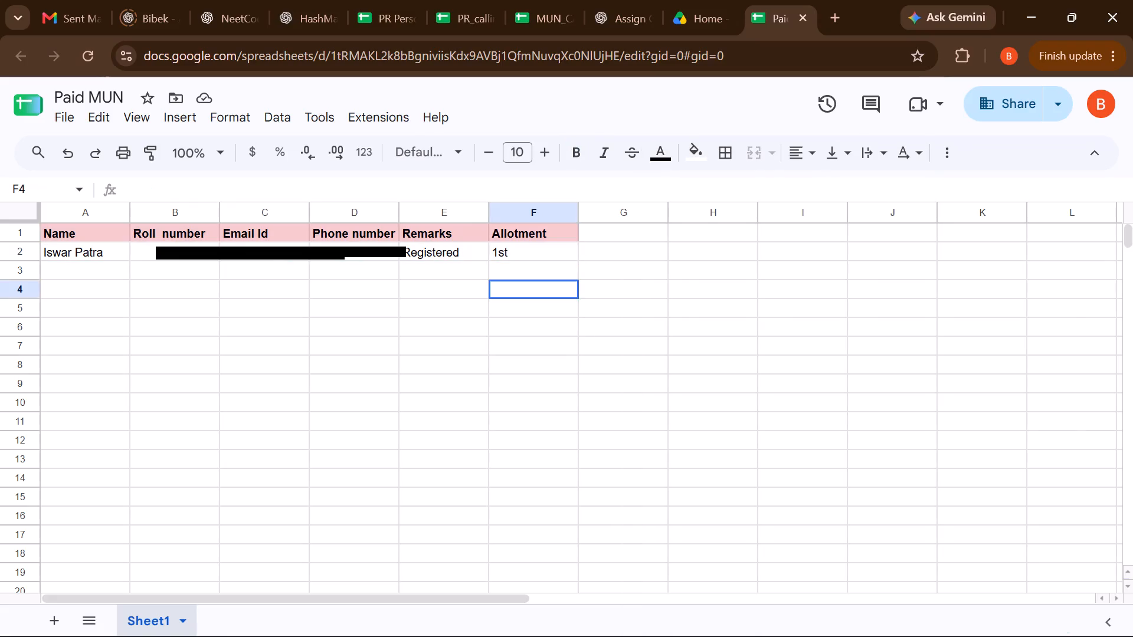
# Enter the header Personal/Sheet in cell G1, beside the Allotment header.
pyautogui.click(624, 232)
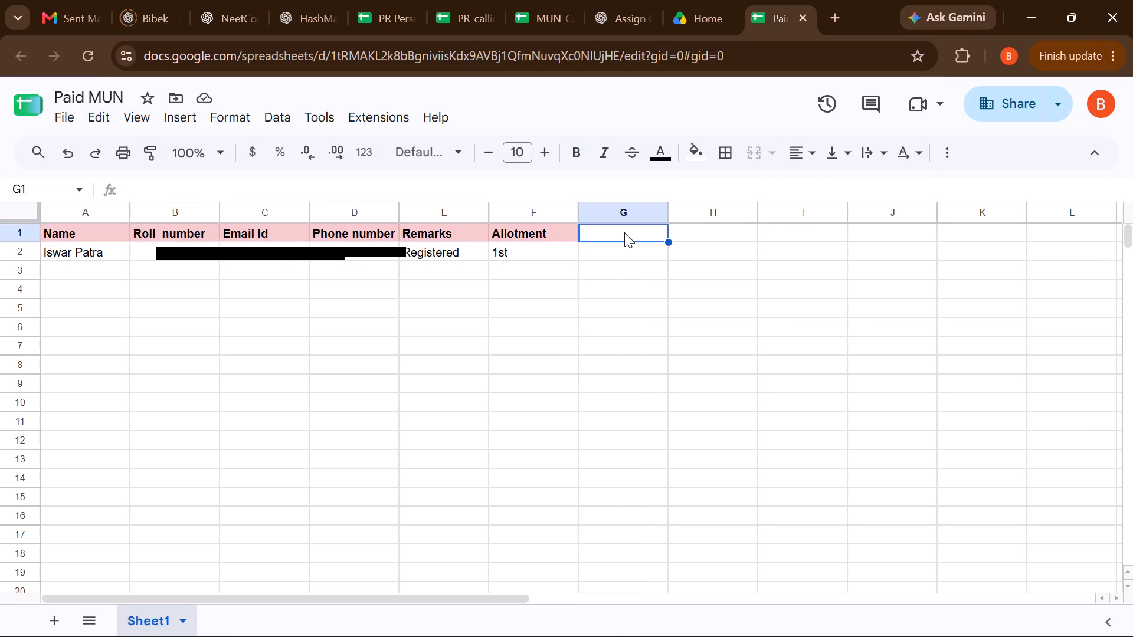
pyautogui.write('Personap')
pyautogui.press('BackSpace')
pyautogui.write('l/Sheet')
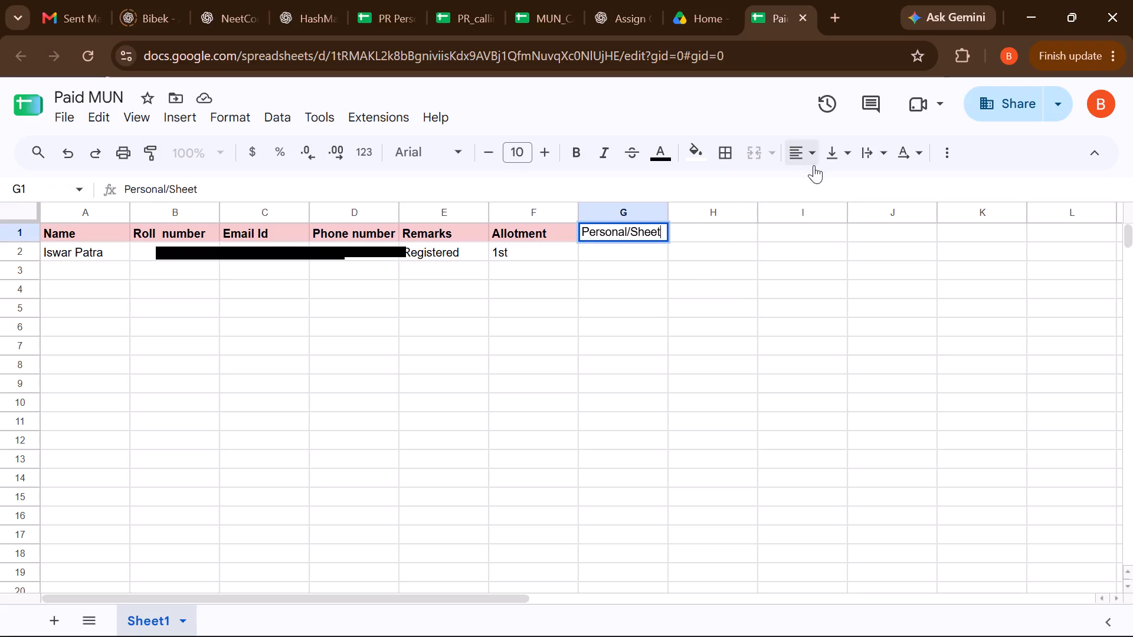
# Format the Personal/Sheet header in cell G1 with the light red fill of the other headers and bold text.
pyautogui.click(702, 151)
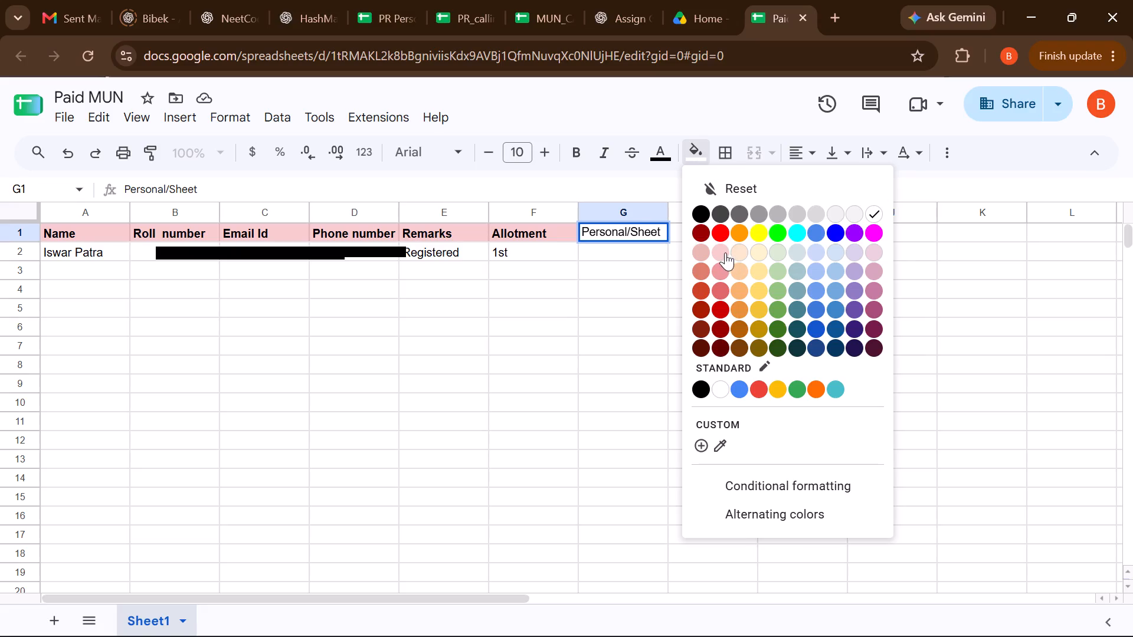
pyautogui.click(725, 252)
pyautogui.click(650, 283)
pyautogui.click(645, 239)
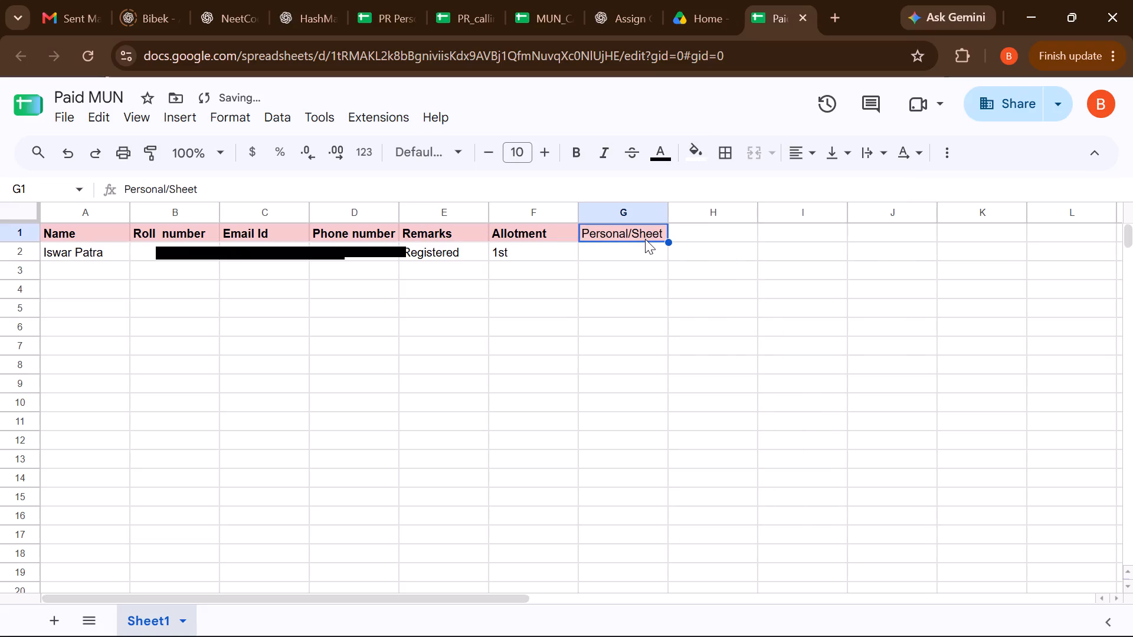
pyautogui.click(572, 160)
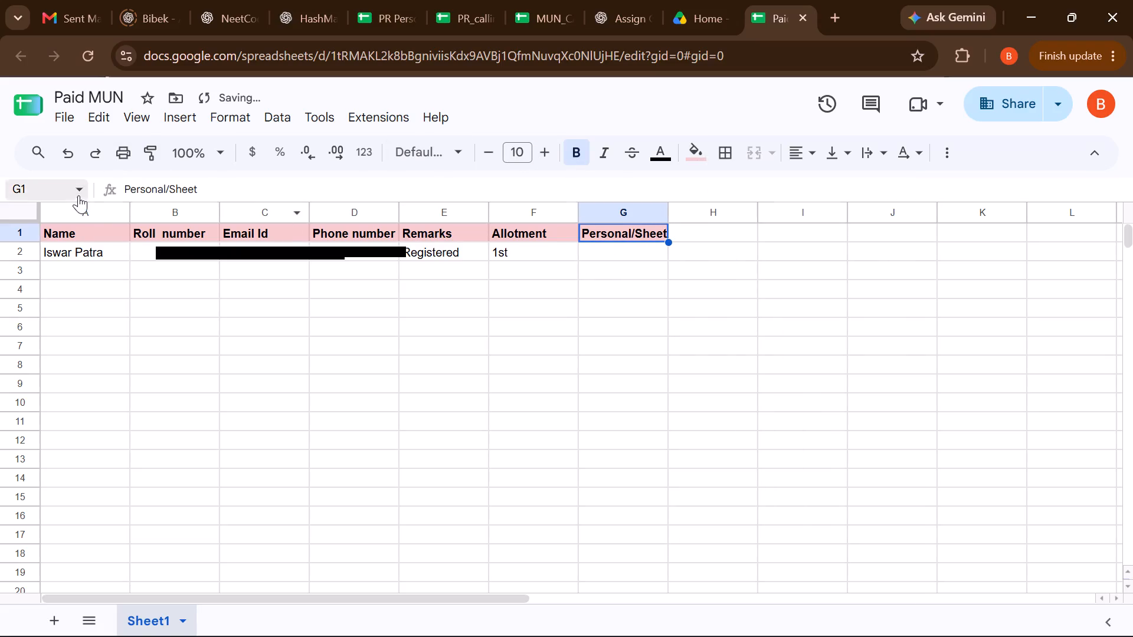
# Convert the range A1:G2, containing the headers and the first registration, to a table.
pyautogui.moveTo(107, 233); pyautogui.dragTo(664, 253)
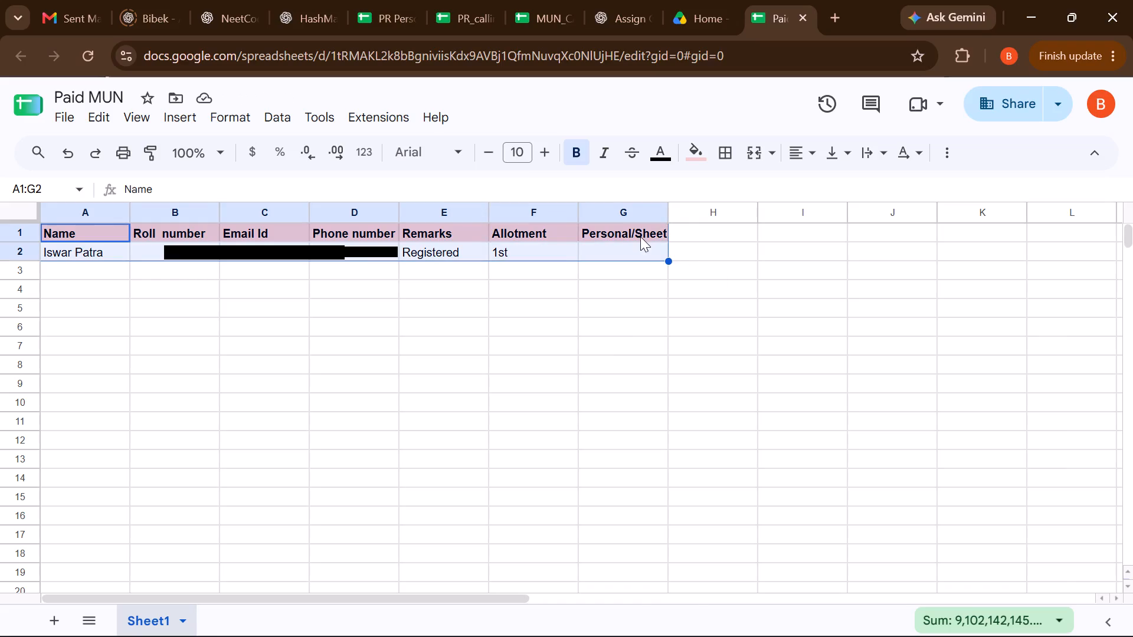
pyautogui.rightClick(640, 237)
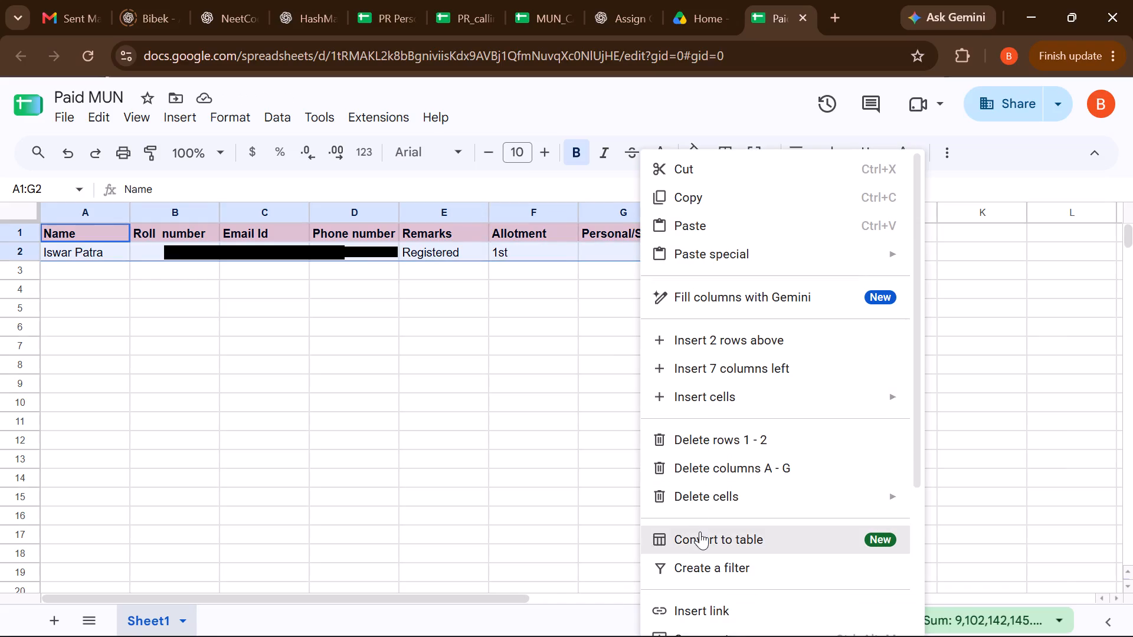
pyautogui.click(700, 531)
# Enter Personal in cell G2 of the Personal/Sheet column.
pyautogui.click(718, 289)
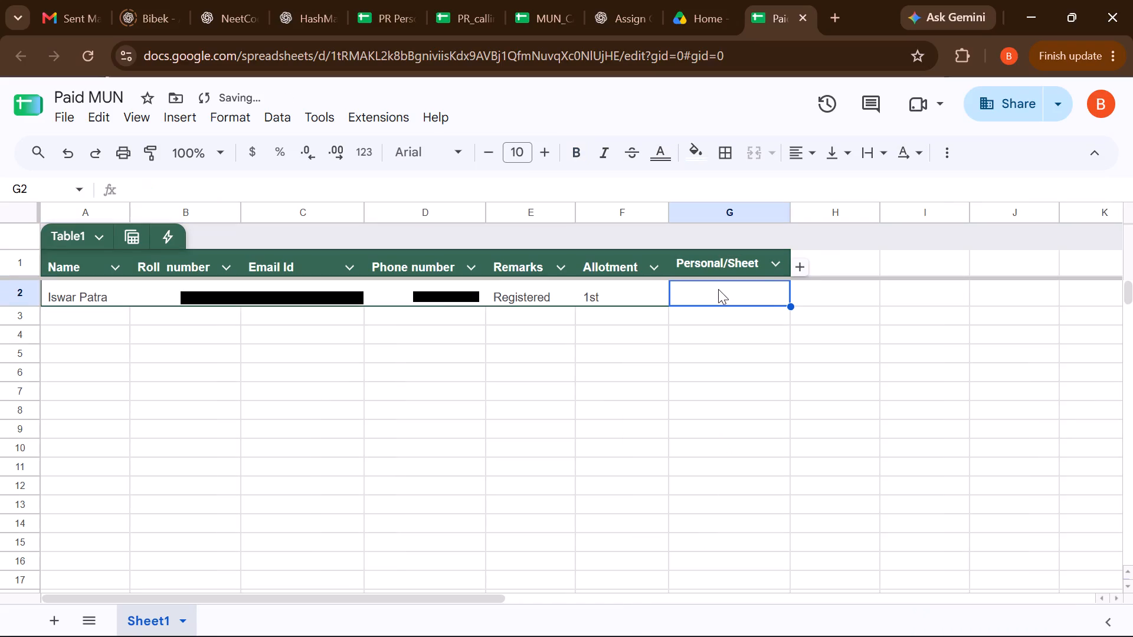
pyautogui.click(718, 289)
pyautogui.write('Per')
pyautogui.write('sonal')
pyautogui.press('Return')
pyautogui.press('BackSpace')
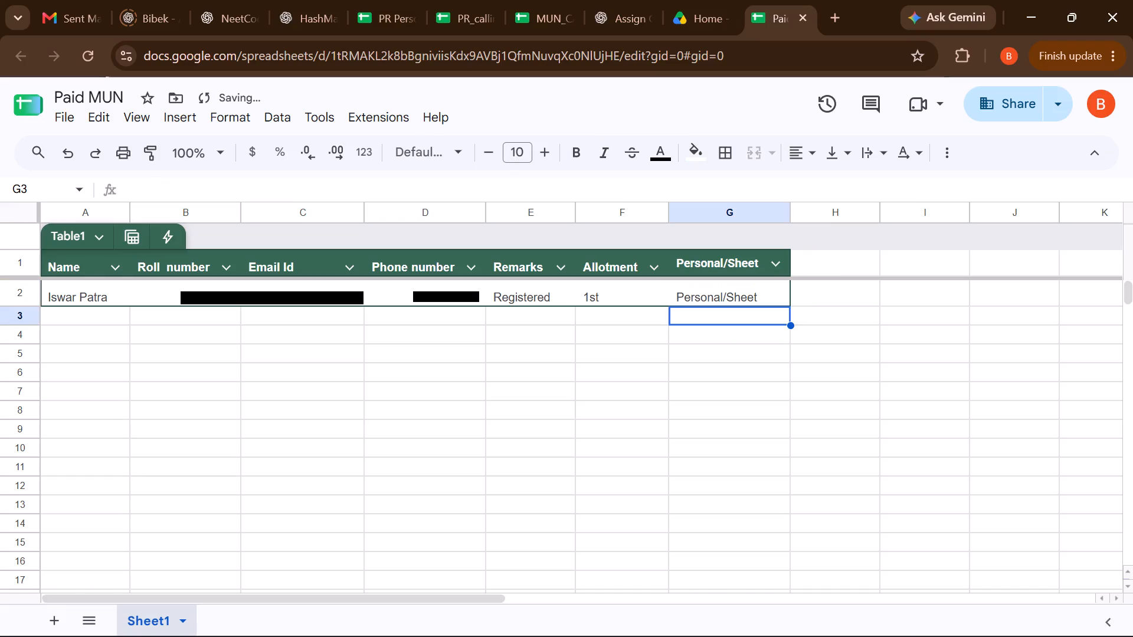
pyautogui.doubleClick(722, 293)
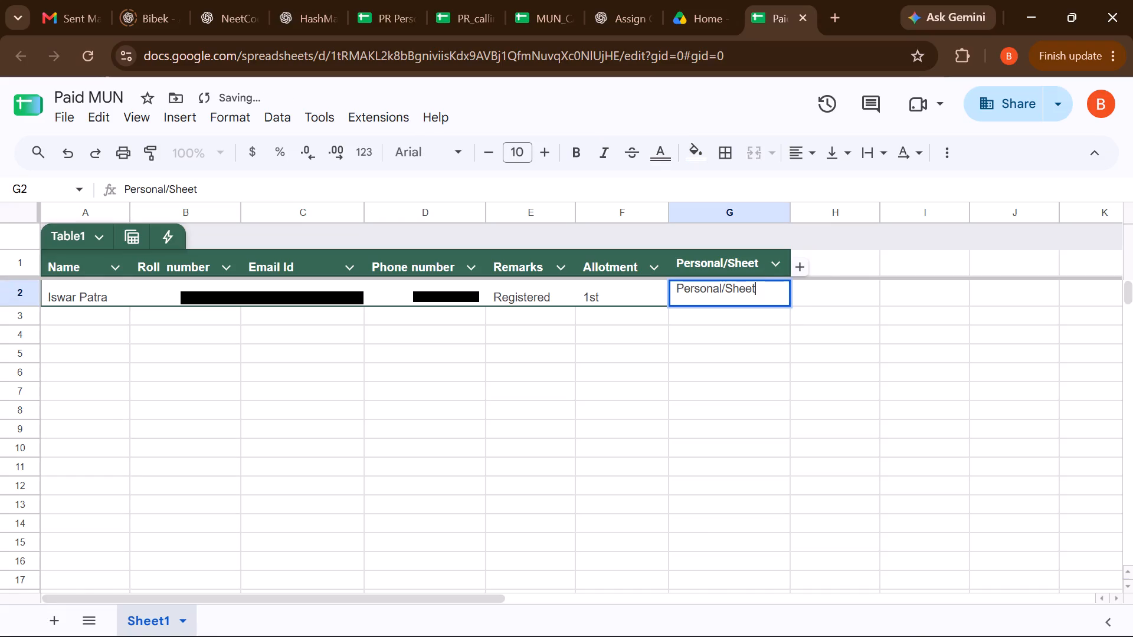
pyautogui.moveTo(764, 291); pyautogui.dragTo(716, 297)
pyautogui.press('BackSpace')
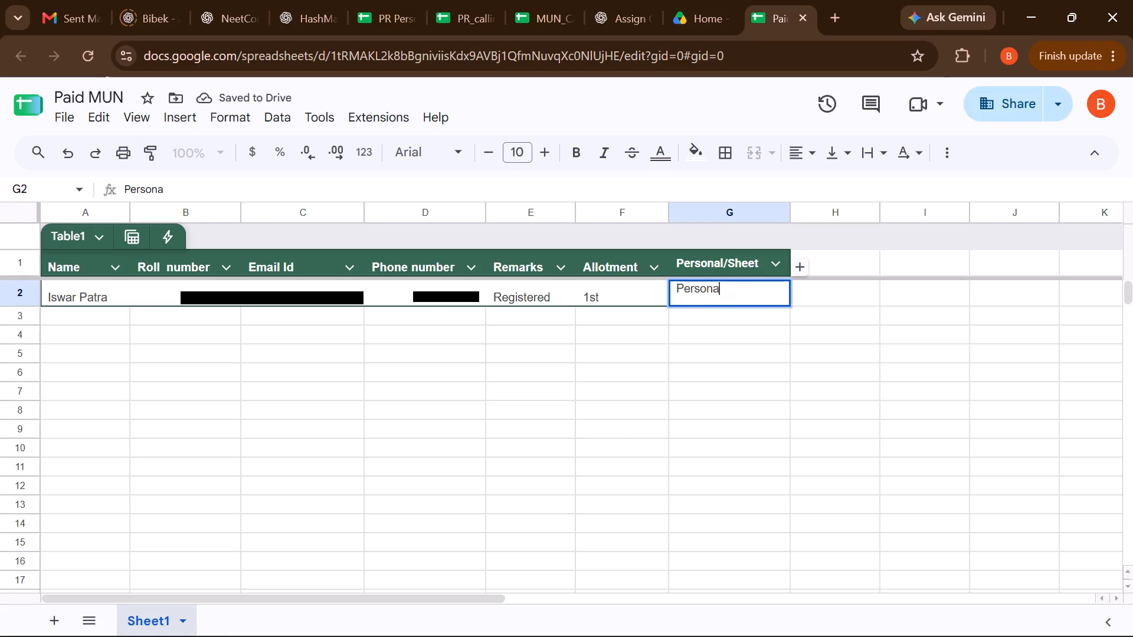
pyautogui.press('l')
pyautogui.press('Delete')
pyautogui.press('Return')
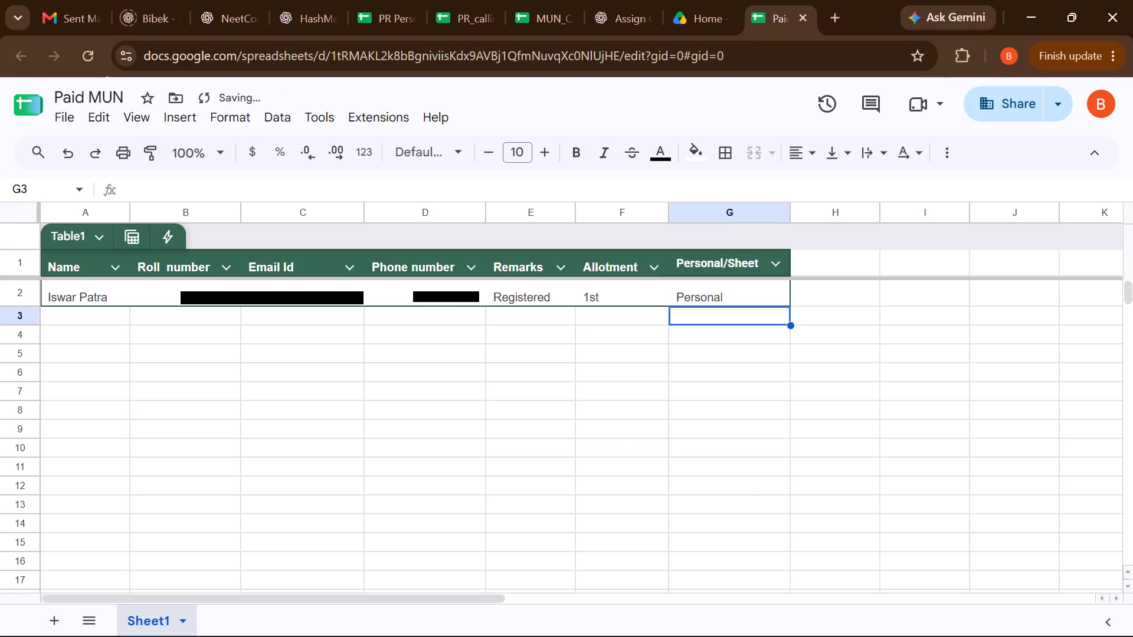
# Turn the Personal/Sheet column into a dropdown column, starting from cell G2.
pyautogui.click(532, 352)
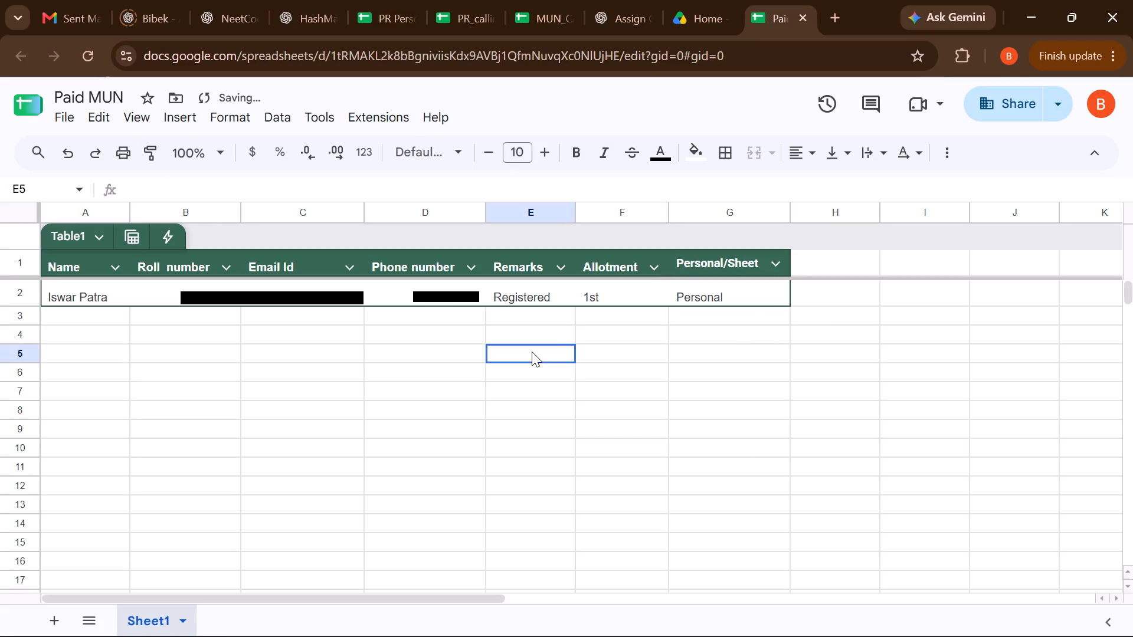
pyautogui.click(732, 299)
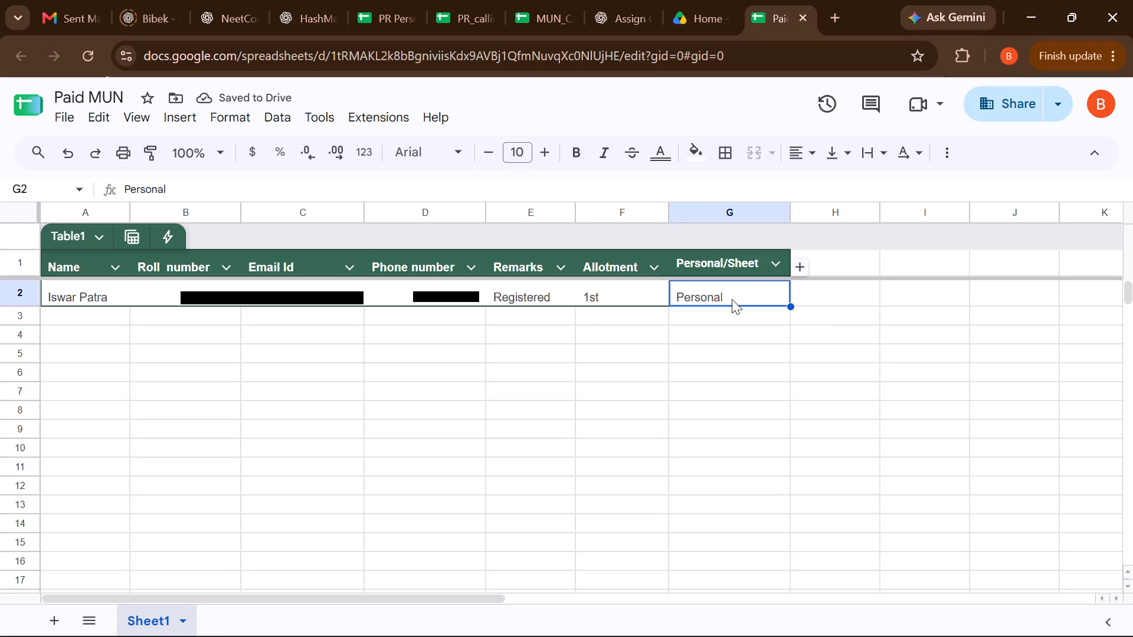
pyautogui.rightClick(732, 299)
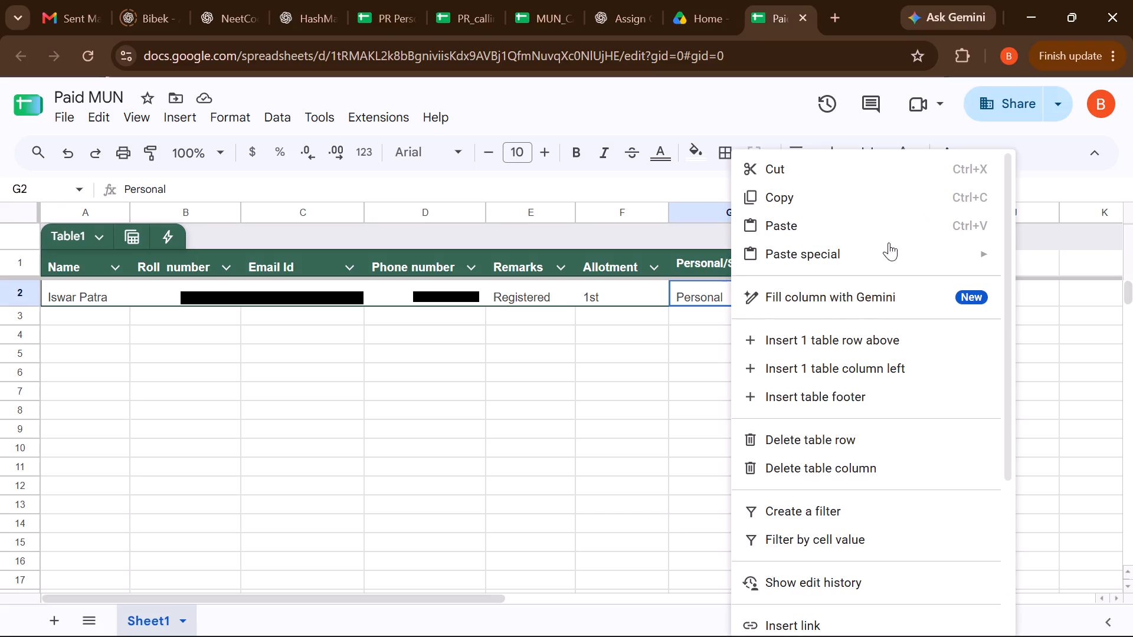
pyautogui.scroll(-1, 833, 530)
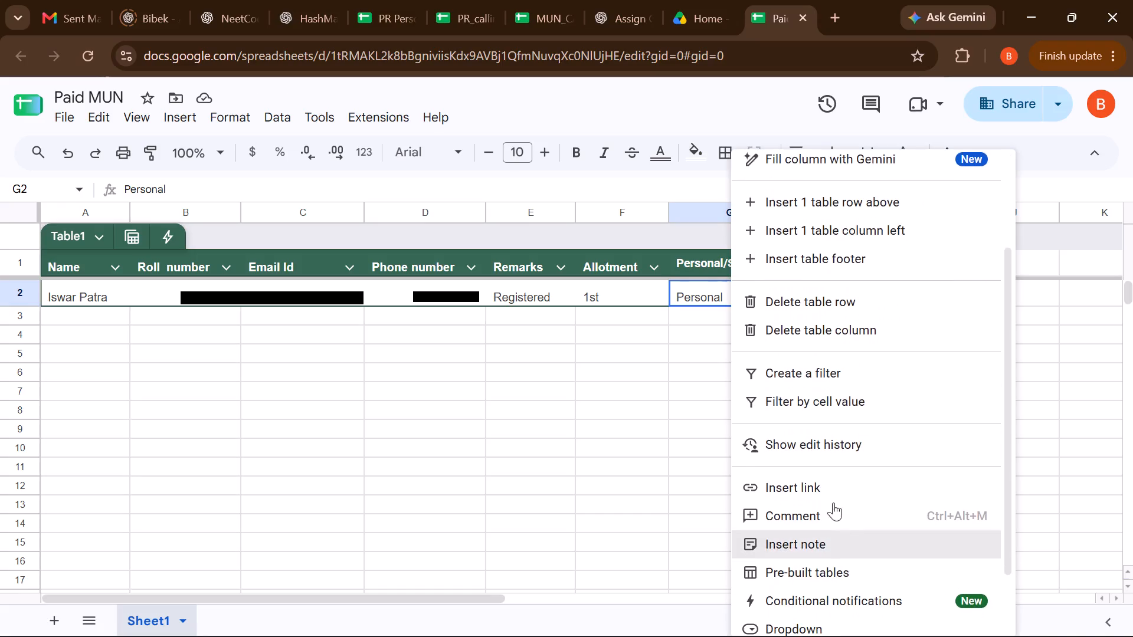
pyautogui.scroll(-3, 815, 495)
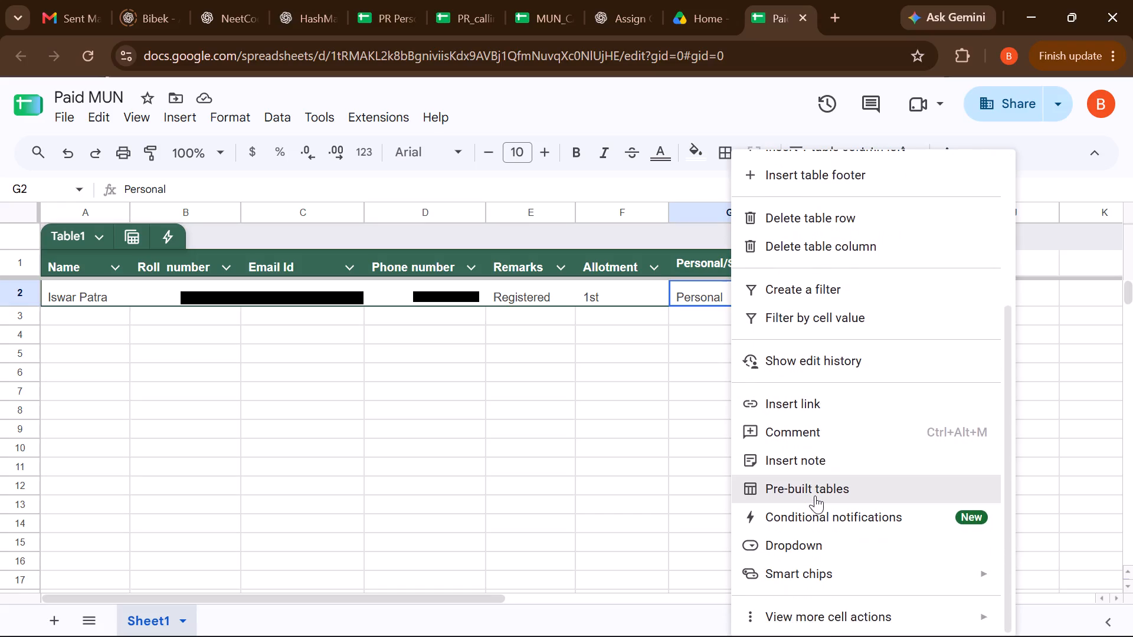
pyautogui.scroll(-1, 815, 495)
pyautogui.click(799, 554)
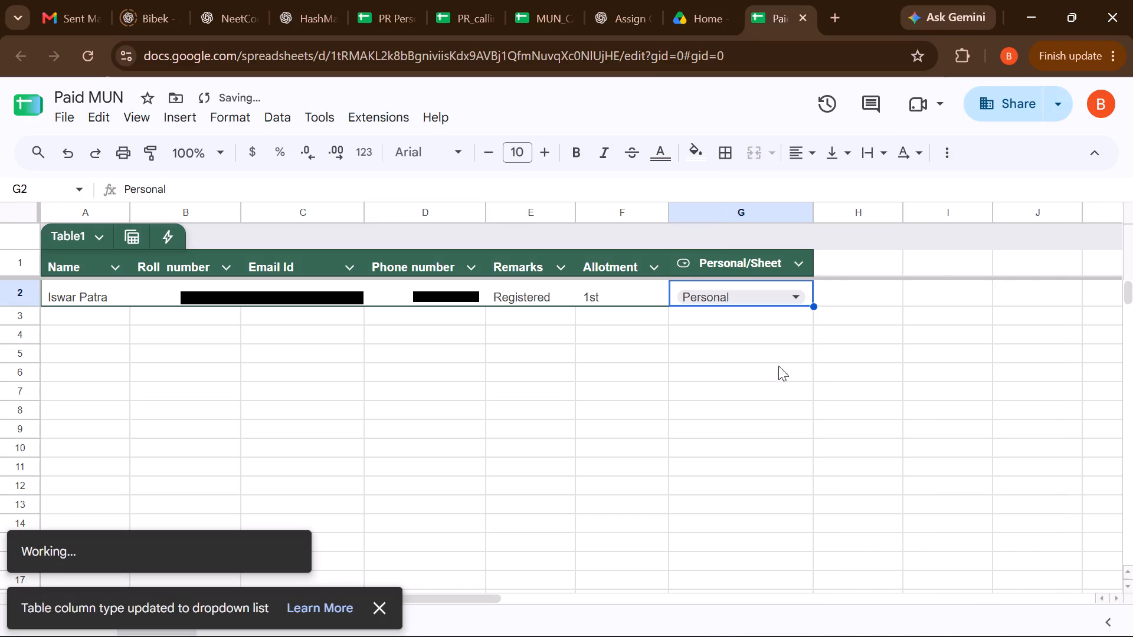
pyautogui.click(760, 310)
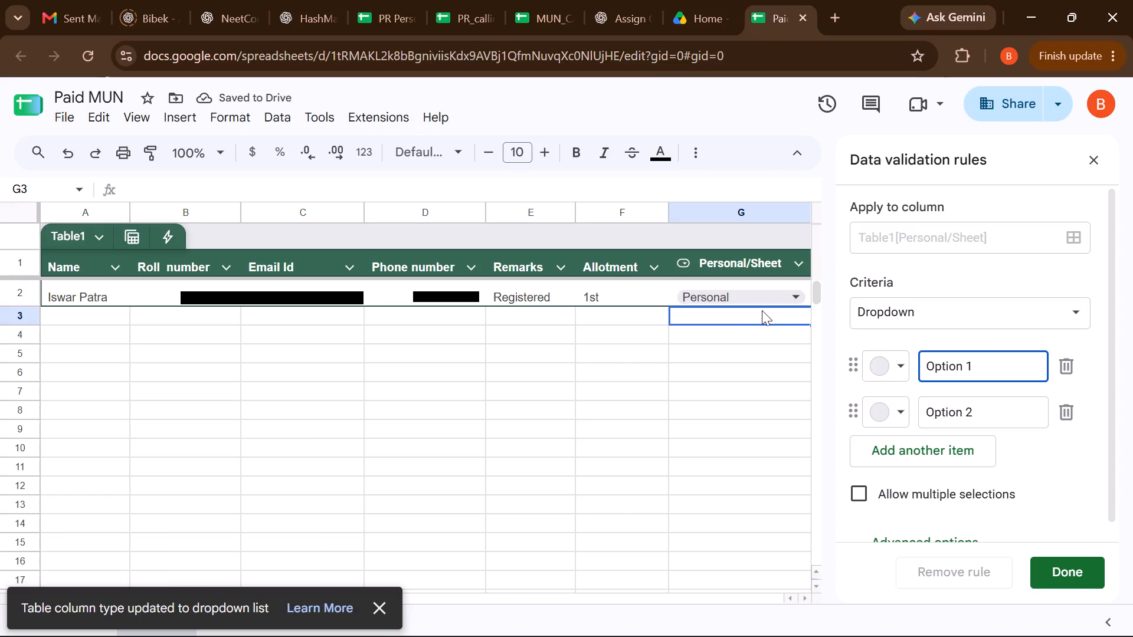
# Set the dropdown options to Personal and Sheet, save the rule, and check the choices offered in cell G2.
pyautogui.moveTo(980, 367); pyautogui.dragTo(915, 372)
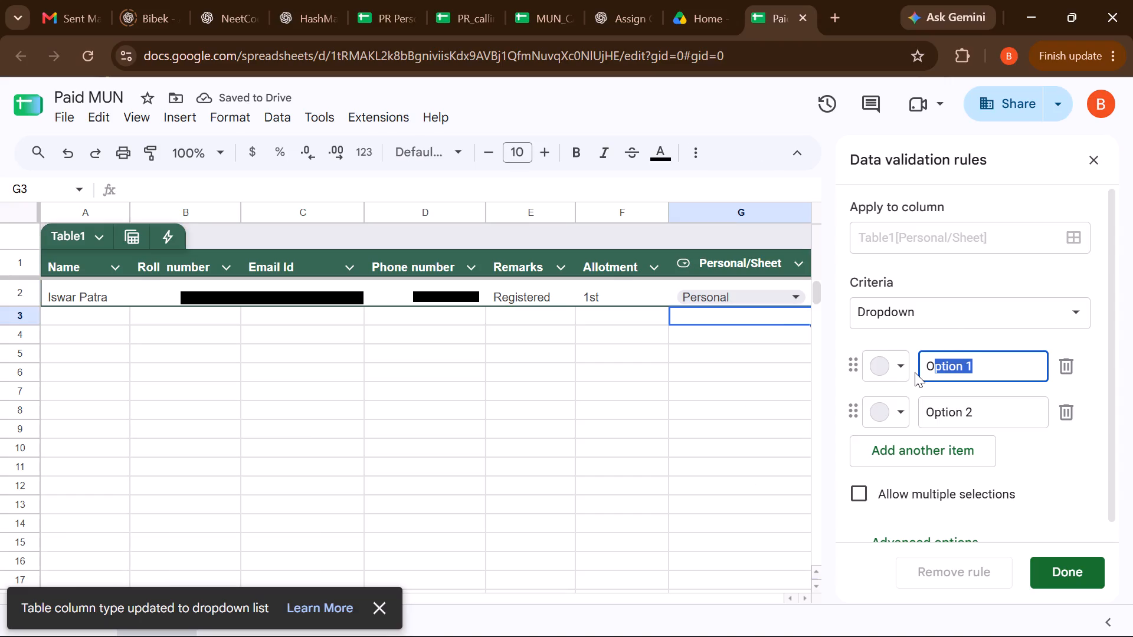
pyautogui.press('BackSpace')
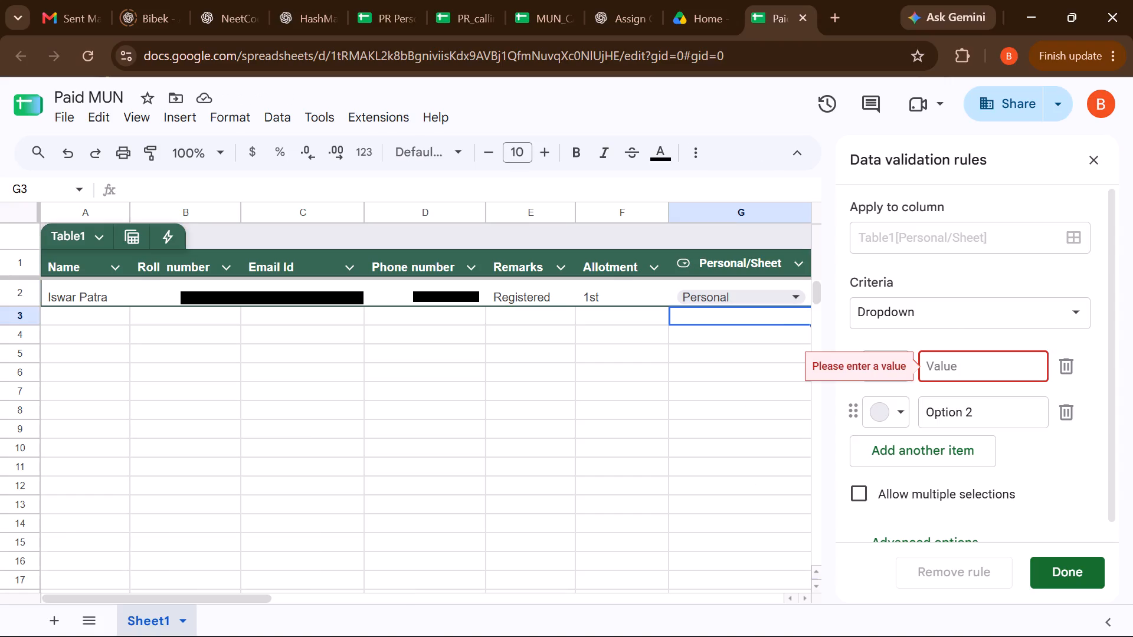
pyautogui.write('Personal')
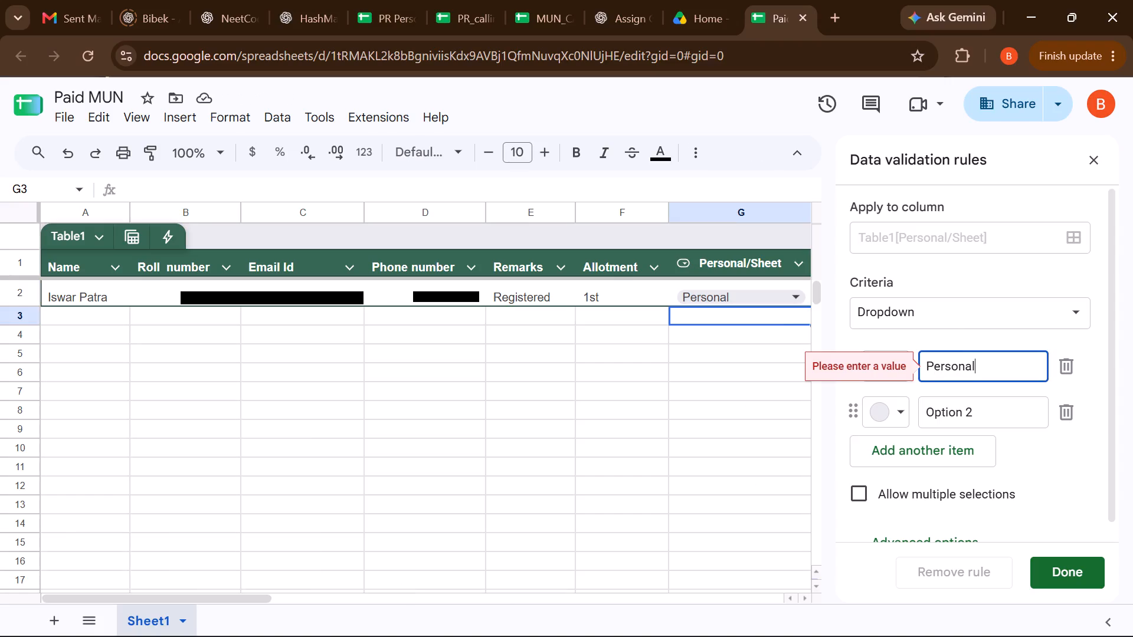
pyautogui.moveTo(986, 412); pyautogui.dragTo(890, 412)
pyautogui.press('BackSpace')
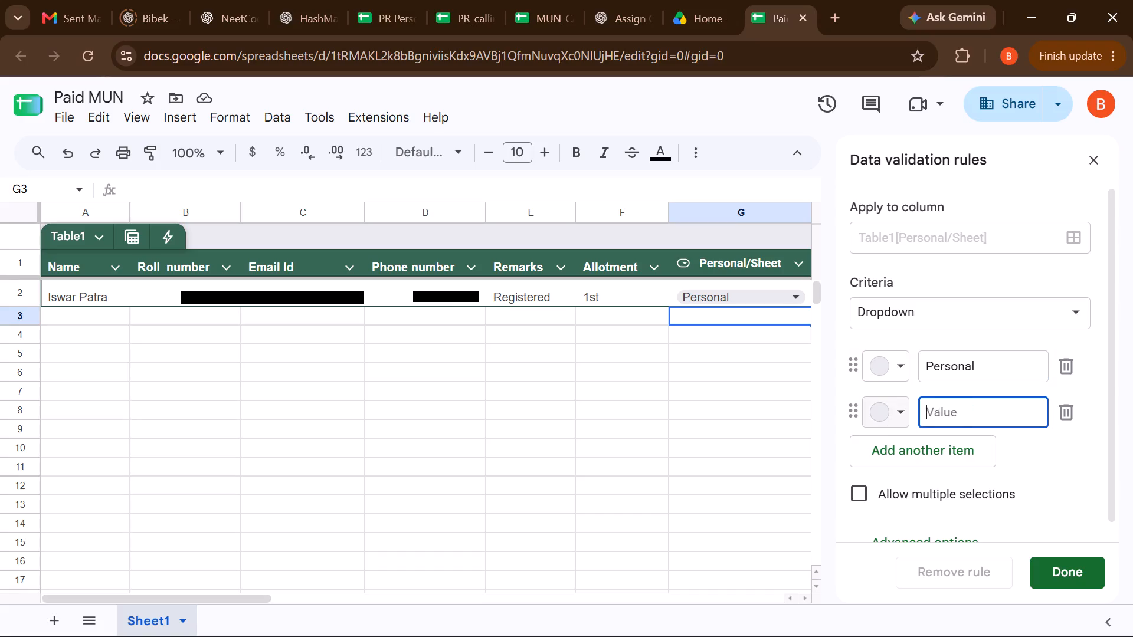
pyautogui.write('Sheet')
pyautogui.click(1023, 464)
pyautogui.click(1062, 566)
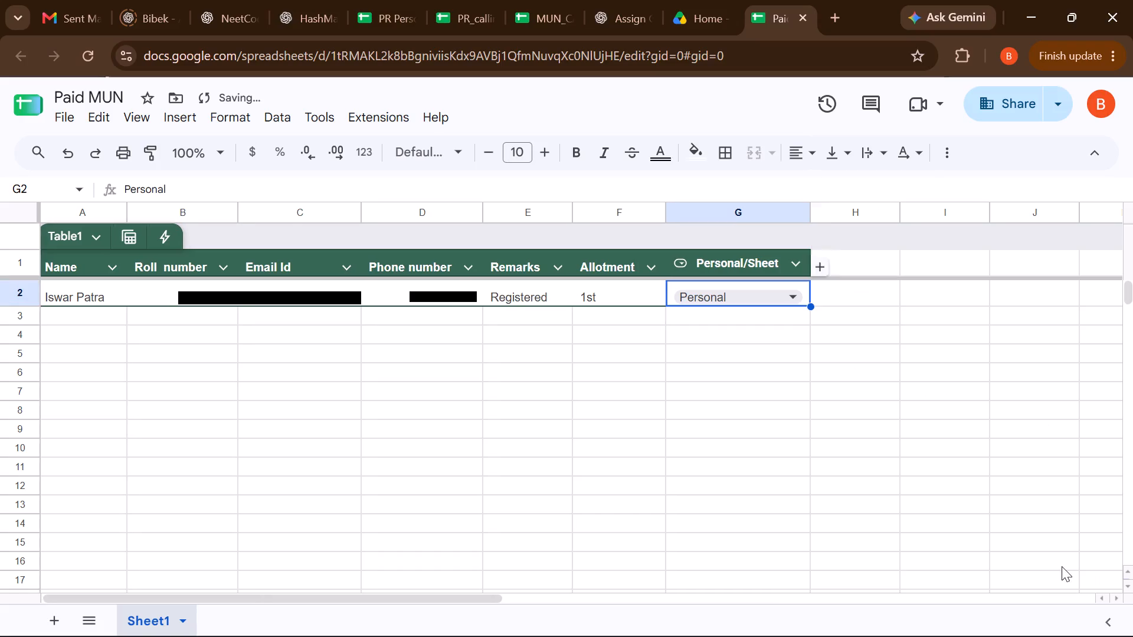
pyautogui.click(788, 299)
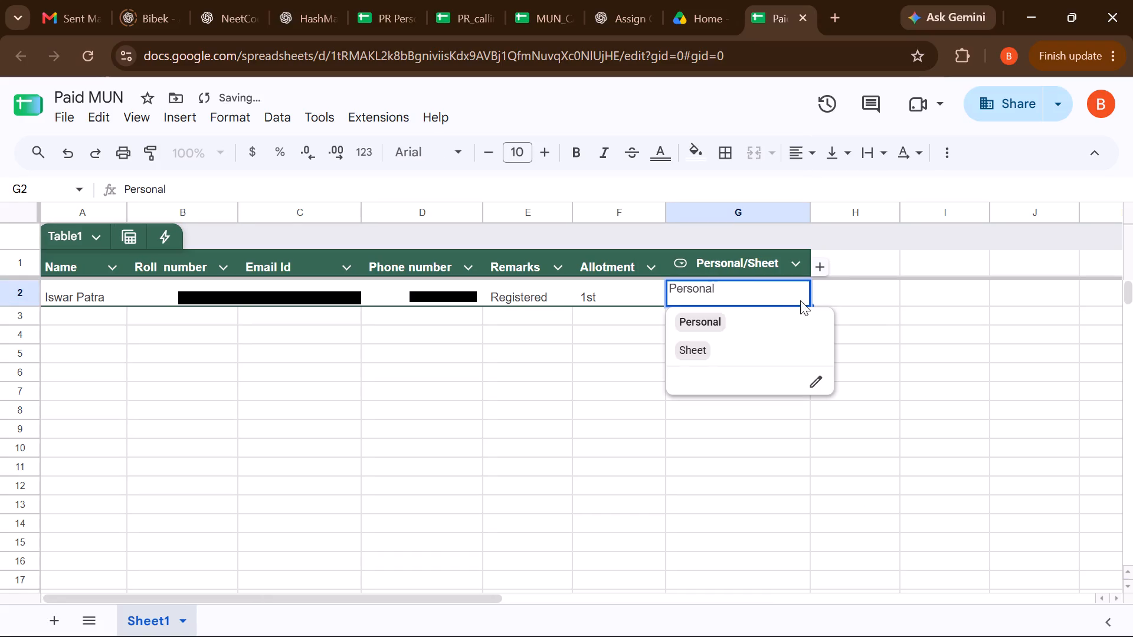
pyautogui.click(902, 332)
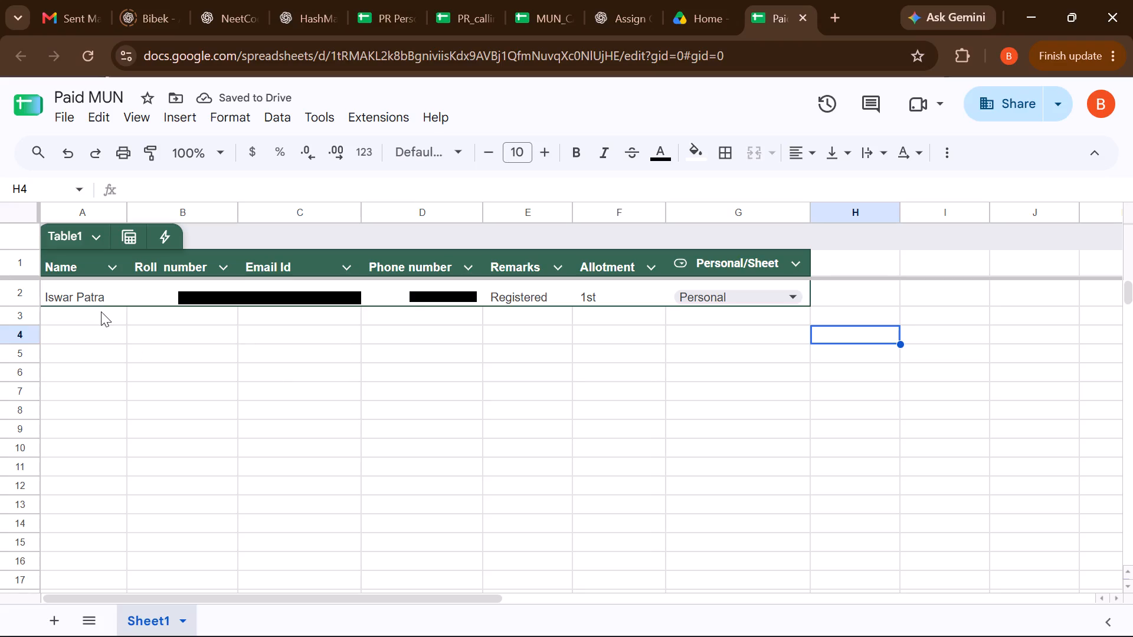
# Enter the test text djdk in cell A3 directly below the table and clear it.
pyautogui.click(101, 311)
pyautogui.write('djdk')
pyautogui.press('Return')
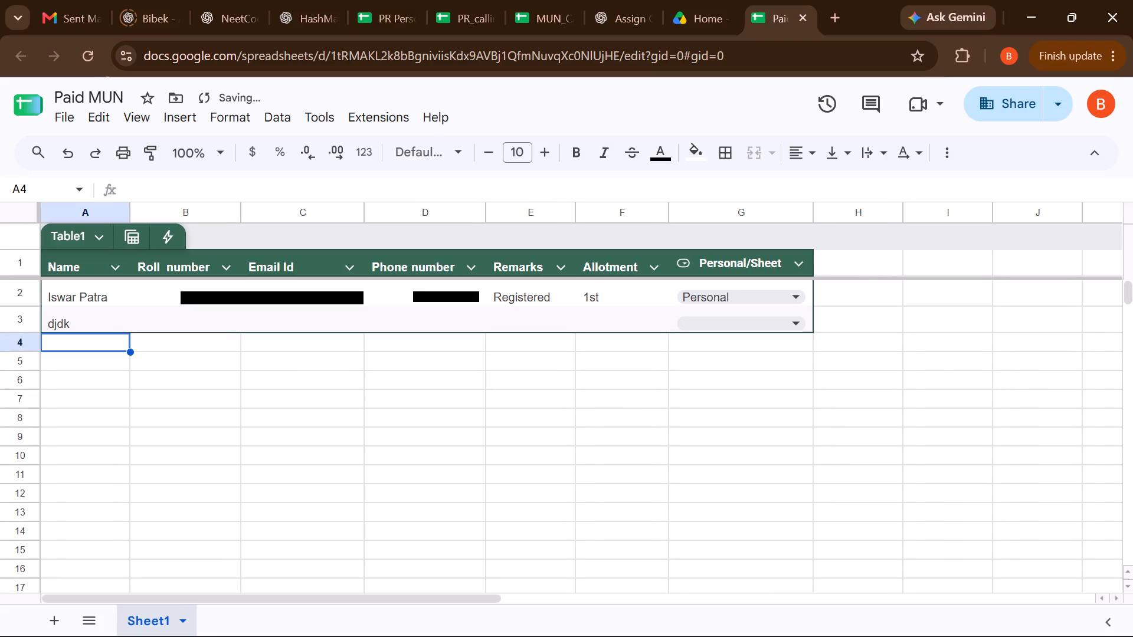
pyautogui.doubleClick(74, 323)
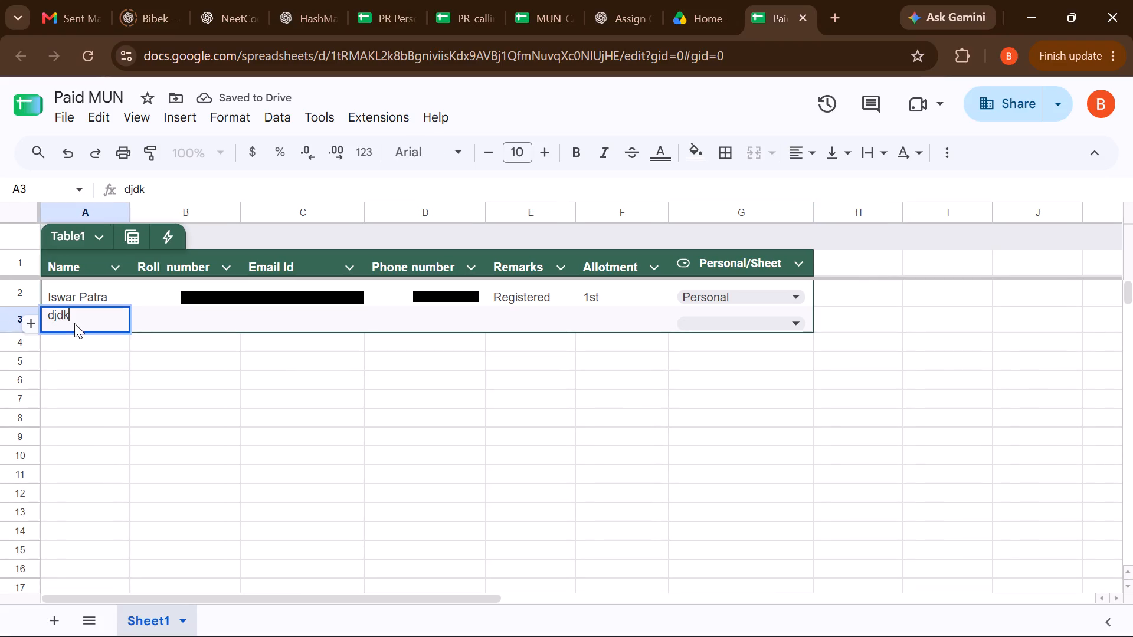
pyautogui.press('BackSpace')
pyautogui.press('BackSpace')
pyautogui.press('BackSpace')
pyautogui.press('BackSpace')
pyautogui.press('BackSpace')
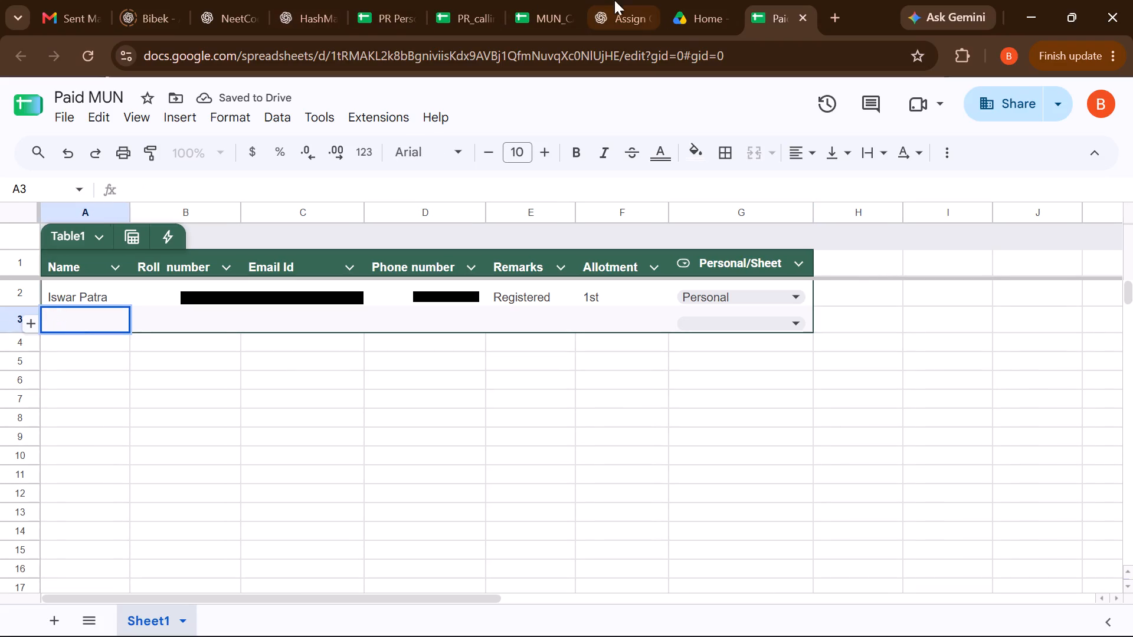
# Switch to the Bibek sheet of PR Personal Reg '26 and check its rows for paid registrations.
pyautogui.click(547, 19)
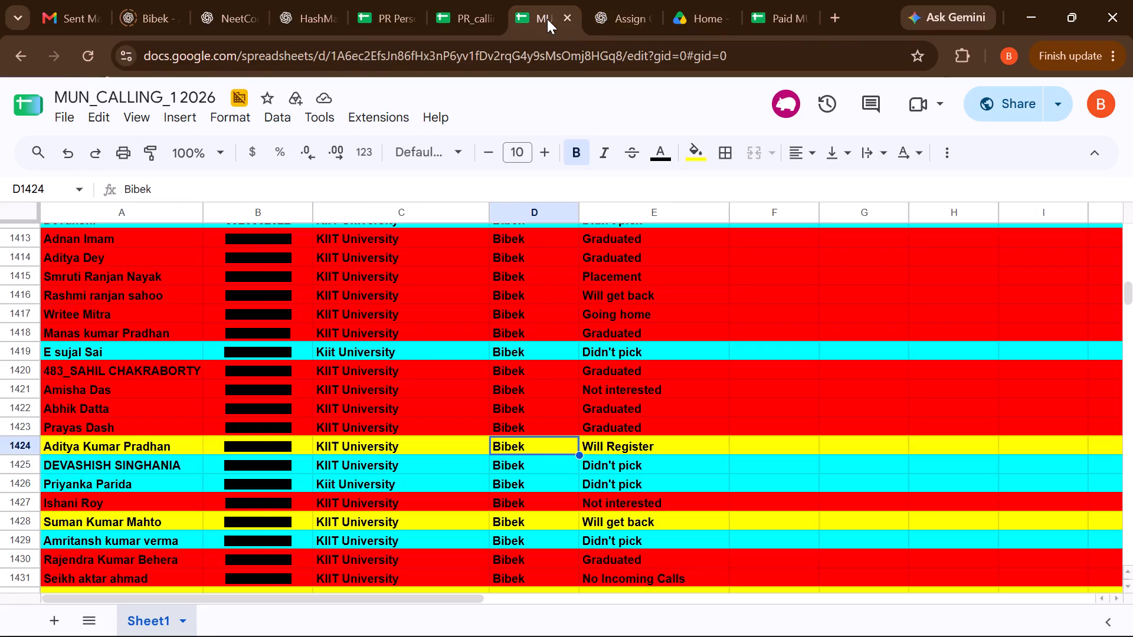
pyautogui.click(396, 6)
pyautogui.scroll(1, 325, 326)
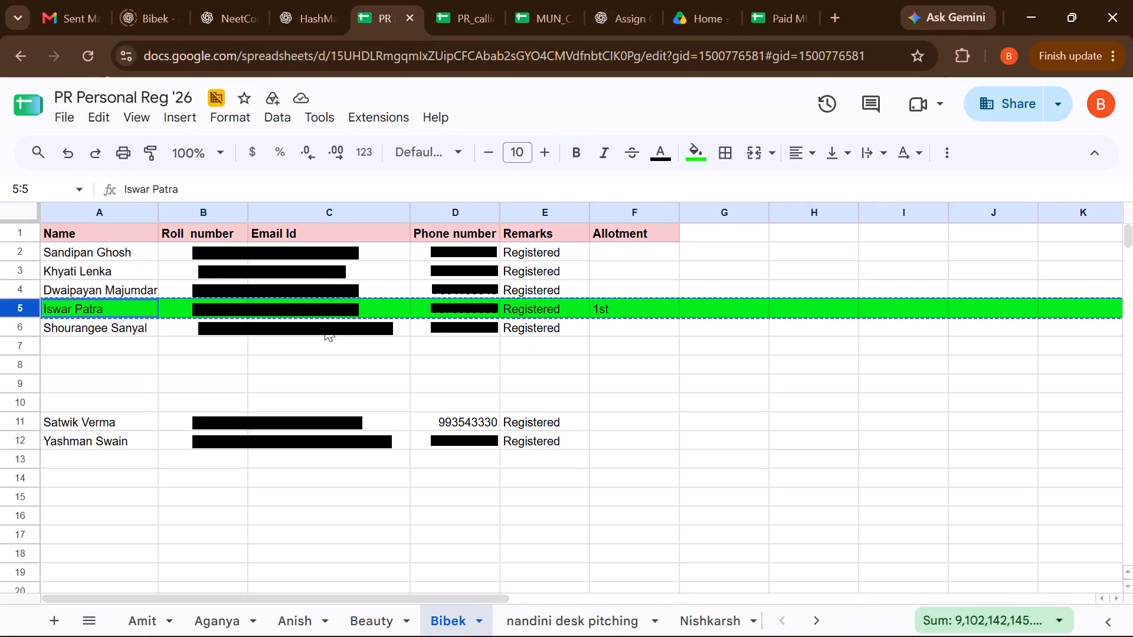
pyautogui.scroll(1, 325, 326)
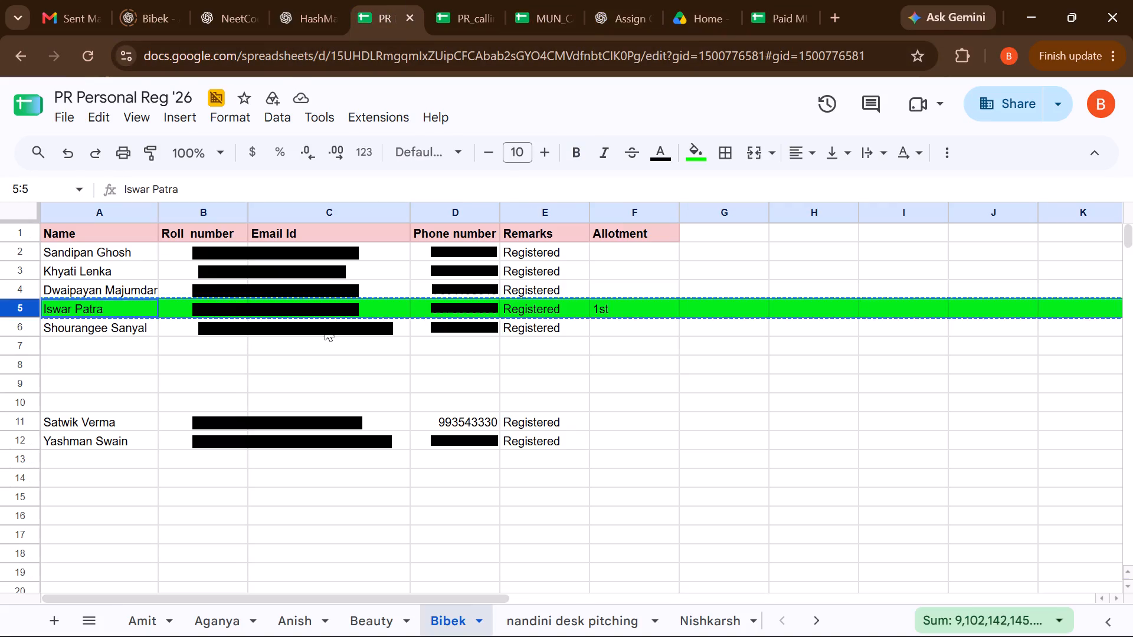
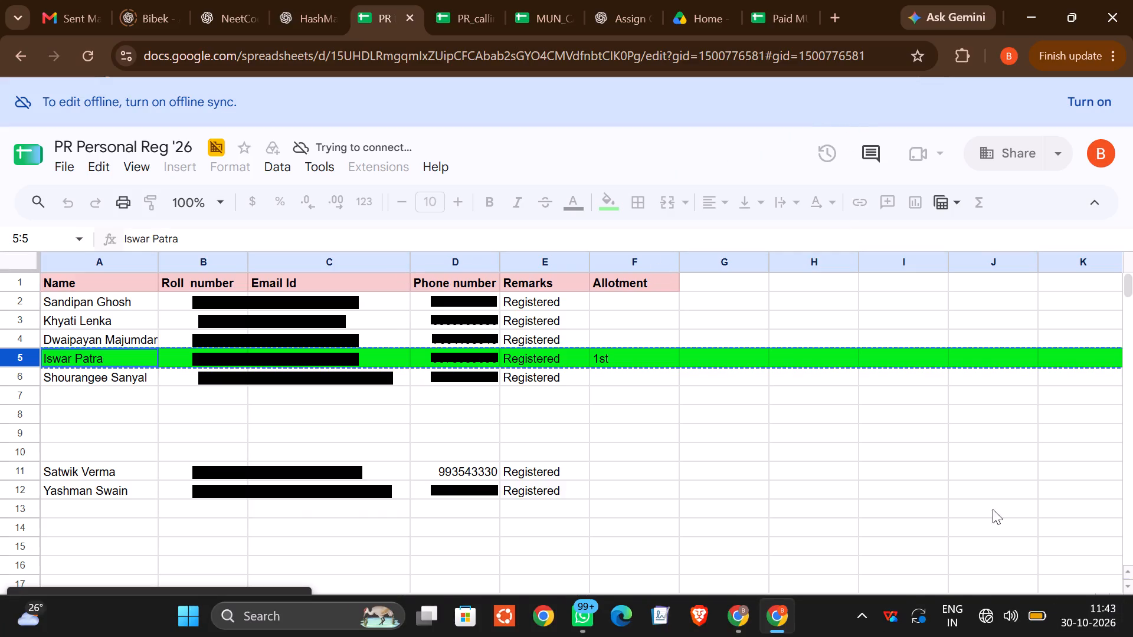
# Check the computer's Wi-Fi connection status in the list of available networks, and return to the Bibek sheet.
pyautogui.click(988, 614)
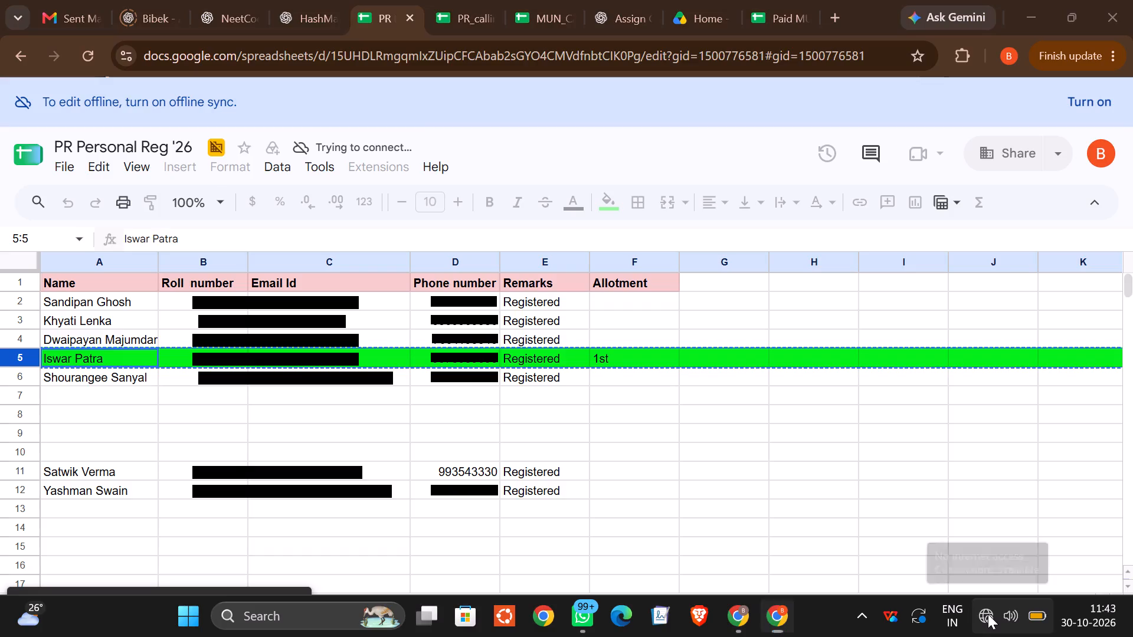
pyautogui.click(941, 306)
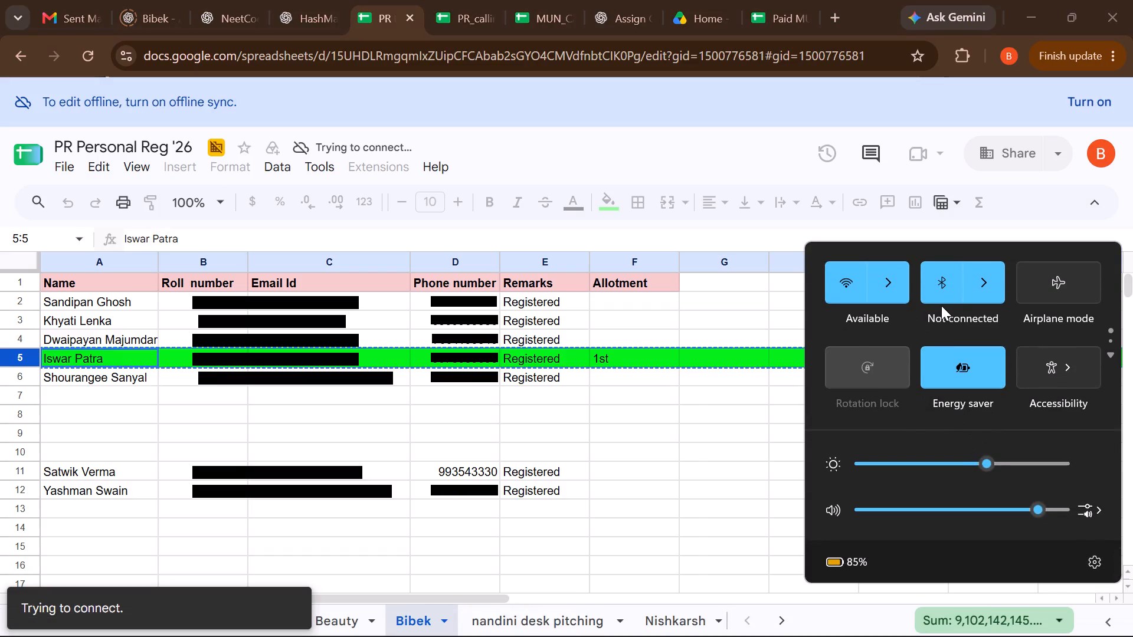
pyautogui.click(943, 291)
pyautogui.click(882, 285)
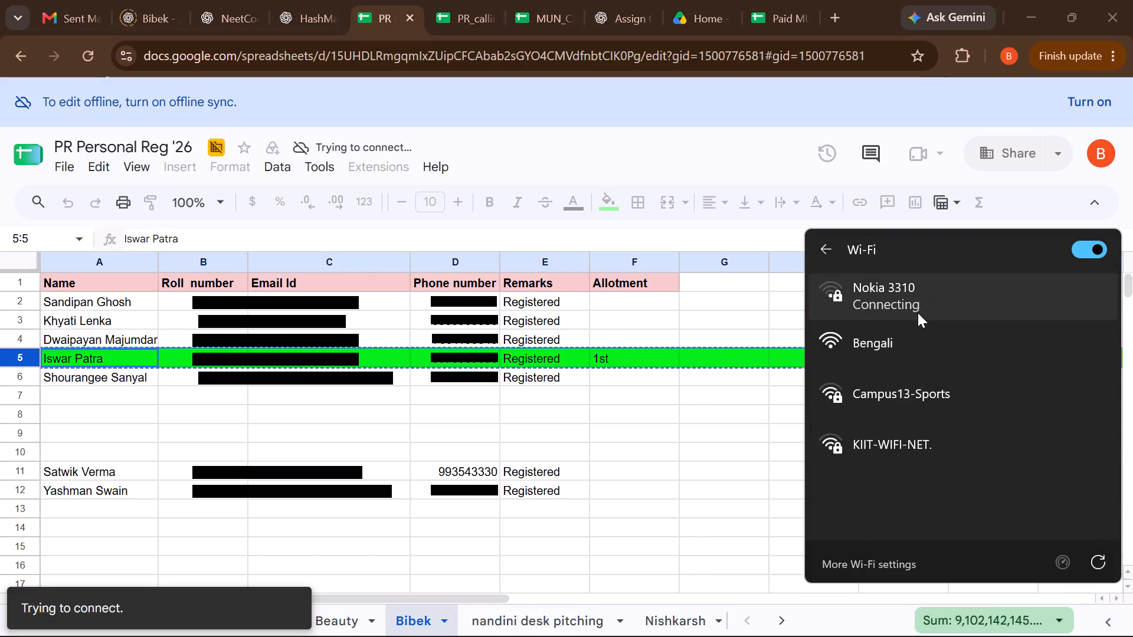
pyautogui.click(656, 346)
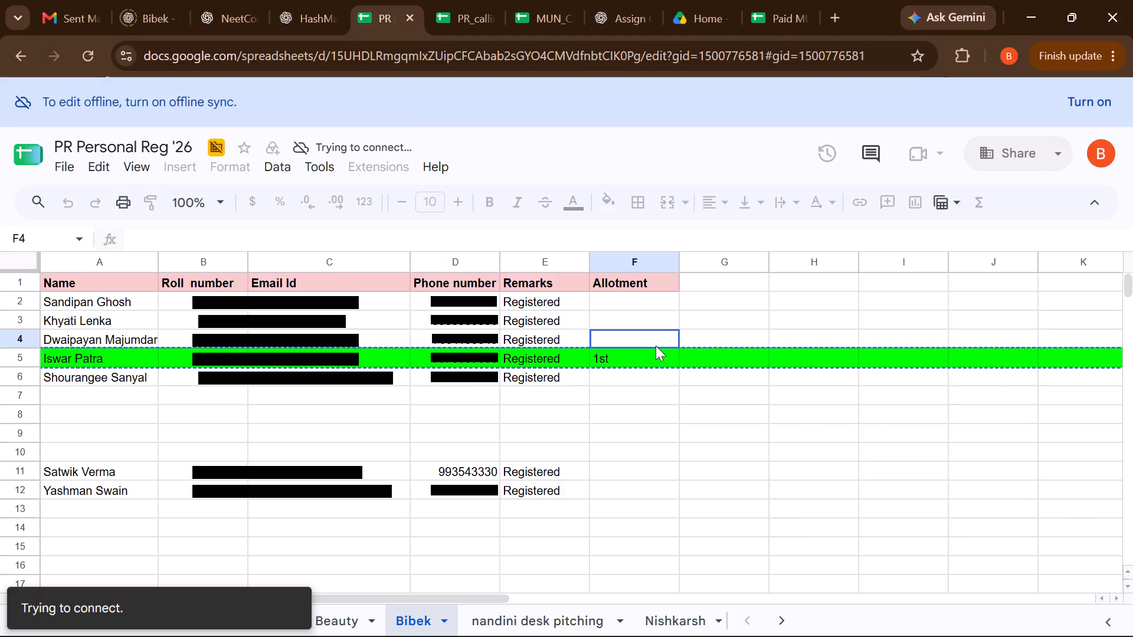
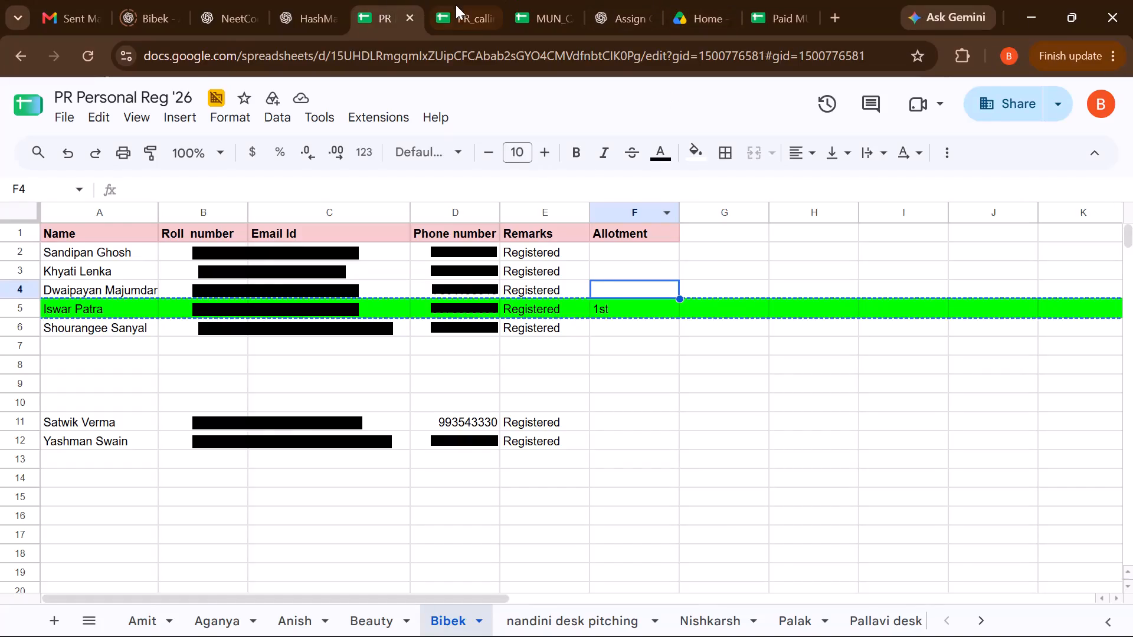
# Switch to the PR_calling_23Oct spreadsheet and look through Bibek's rows in the students sheet for registered contacts.
pyautogui.click(458, 4)
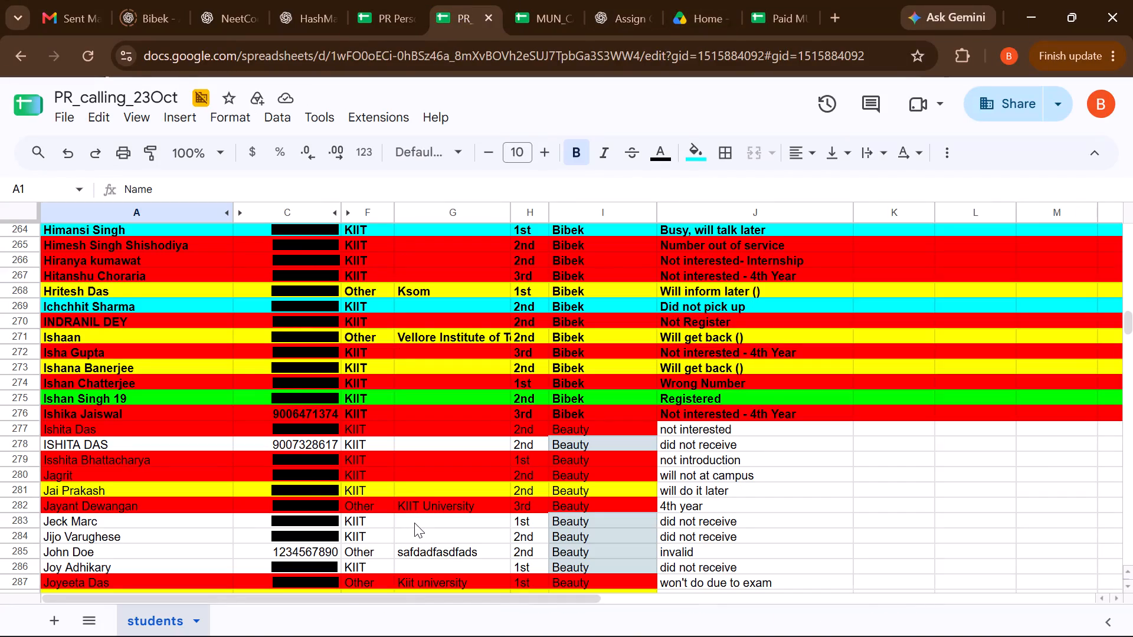
pyautogui.scroll(-1, 414, 523)
pyautogui.scroll(1, 414, 523)
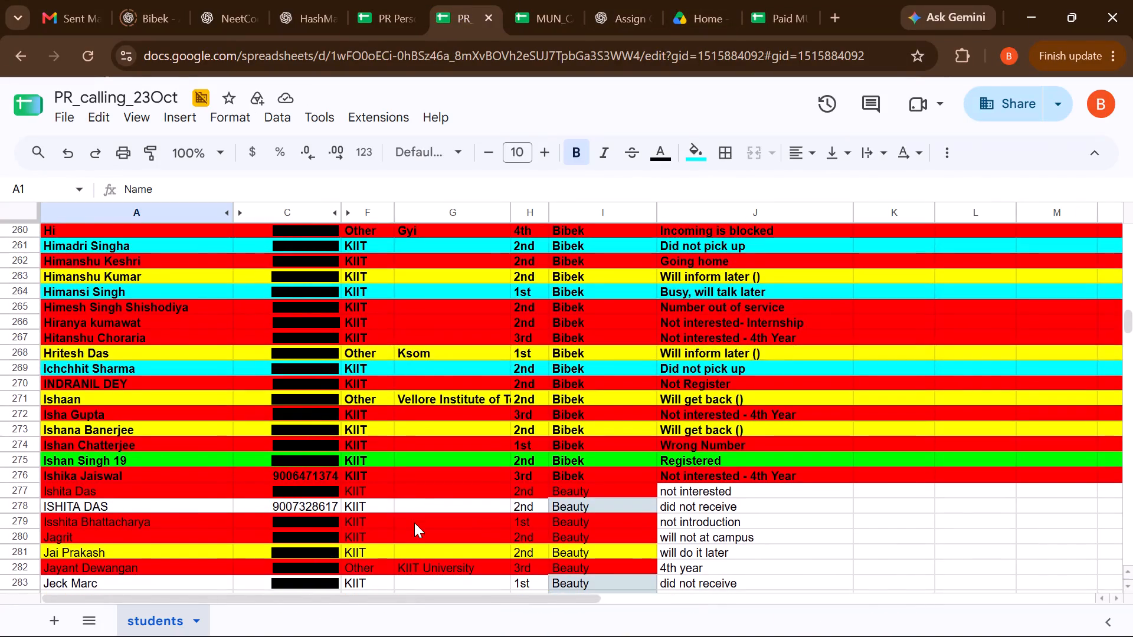
pyautogui.scroll(1, 414, 523)
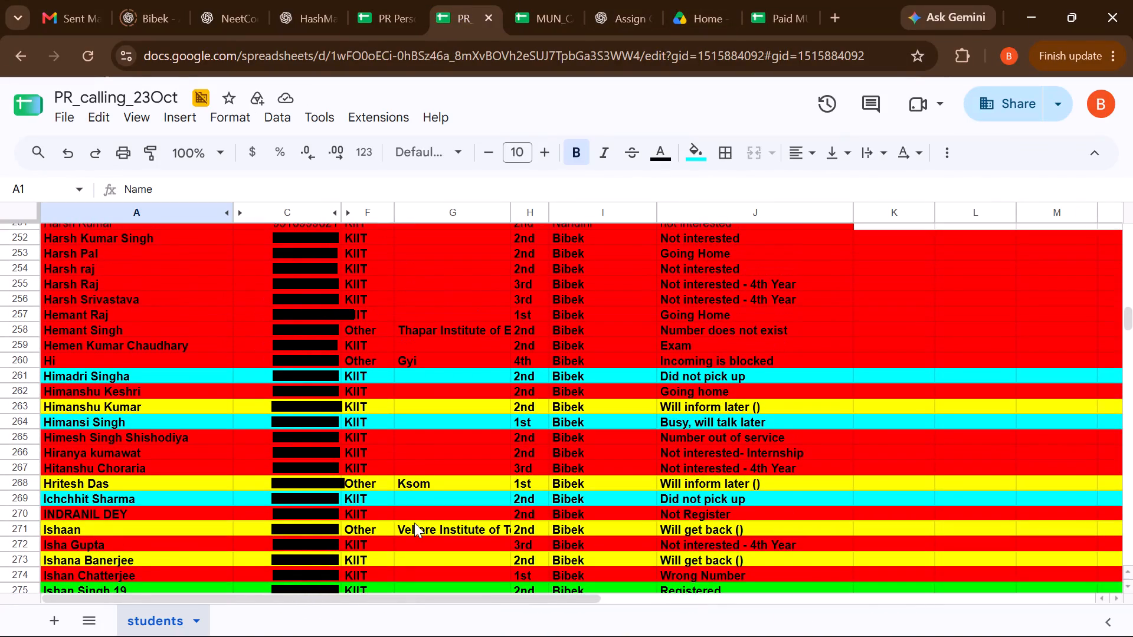
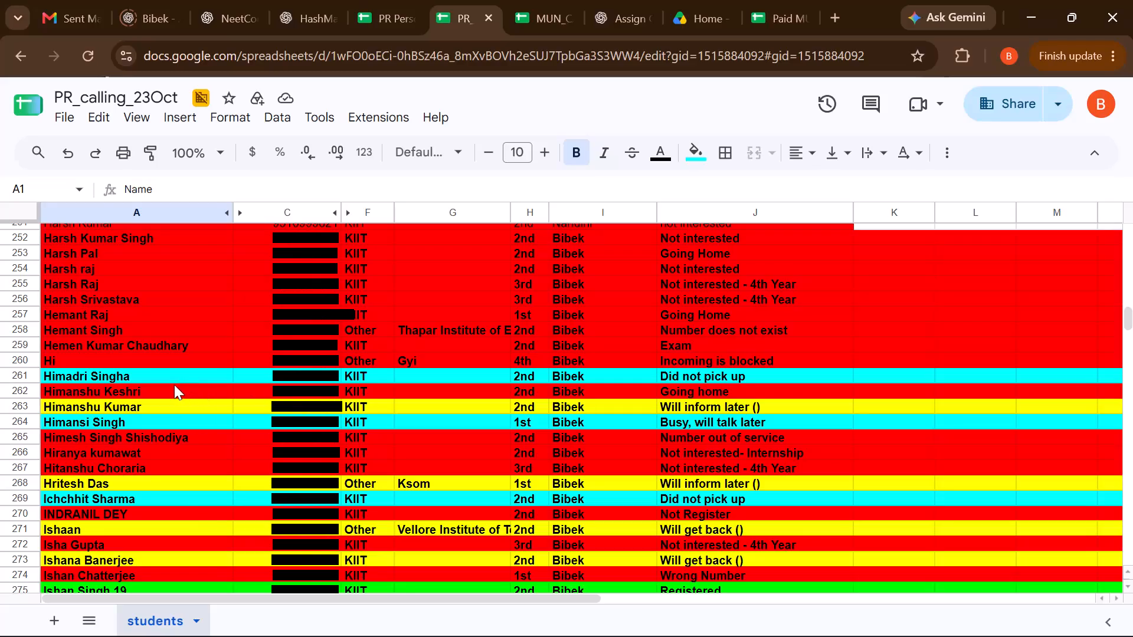
# Fill the whole of row 261 in the students sheet with red.
pyautogui.click(23, 376)
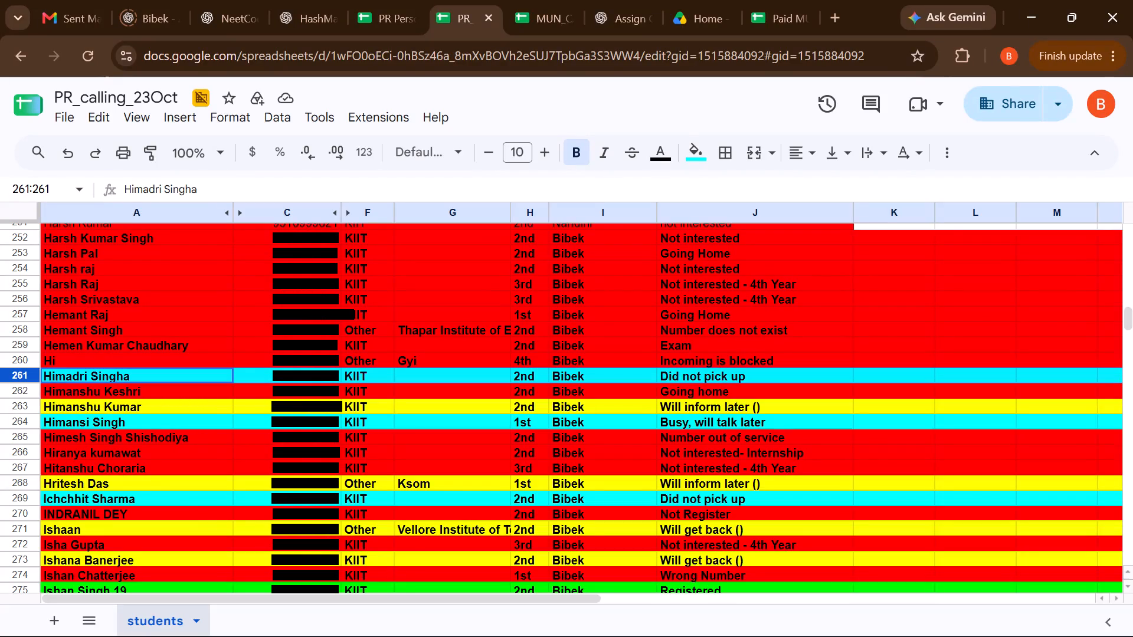
pyautogui.click(696, 160)
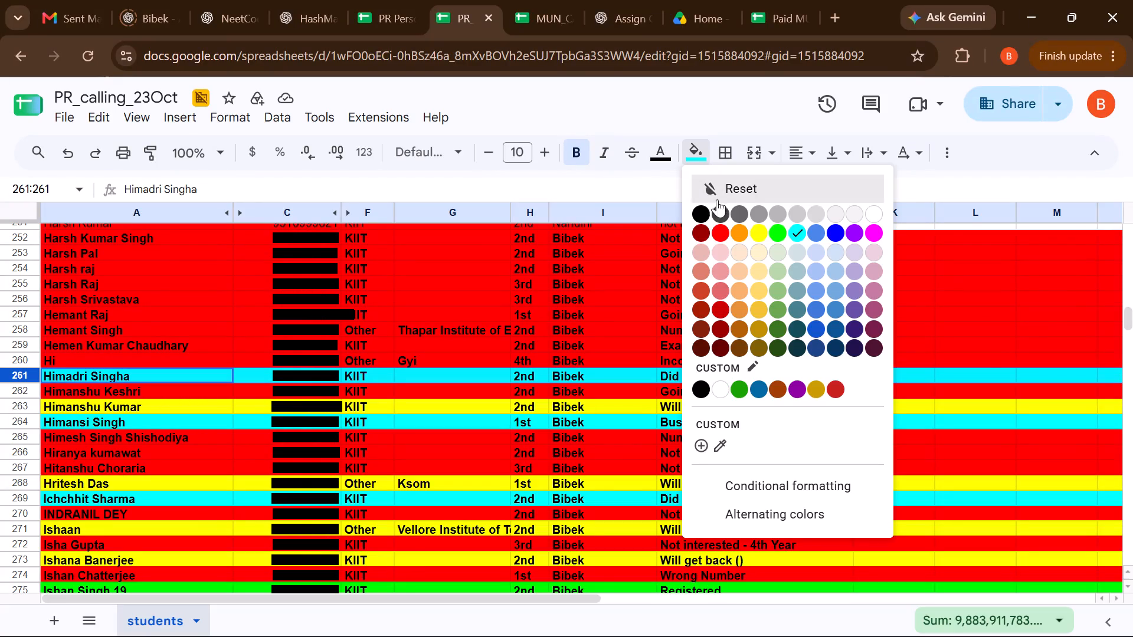
pyautogui.click(719, 232)
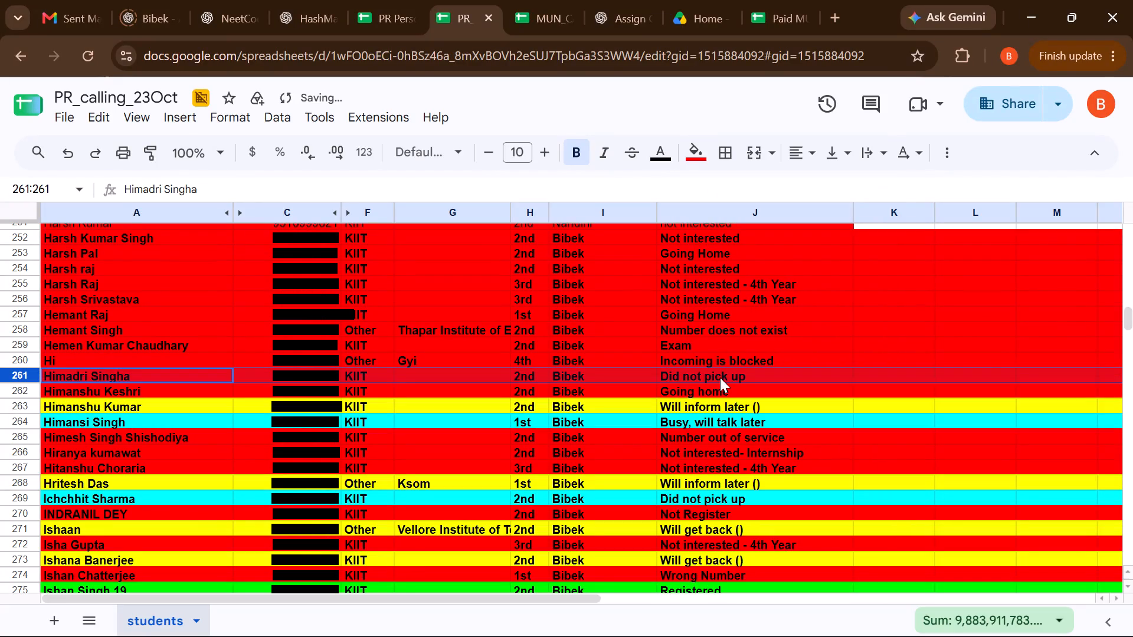
# Replace the call status in column J of row 261 with "Not interested".
pyautogui.doubleClick(720, 377)
pyautogui.moveTo(780, 373); pyautogui.dragTo(664, 367)
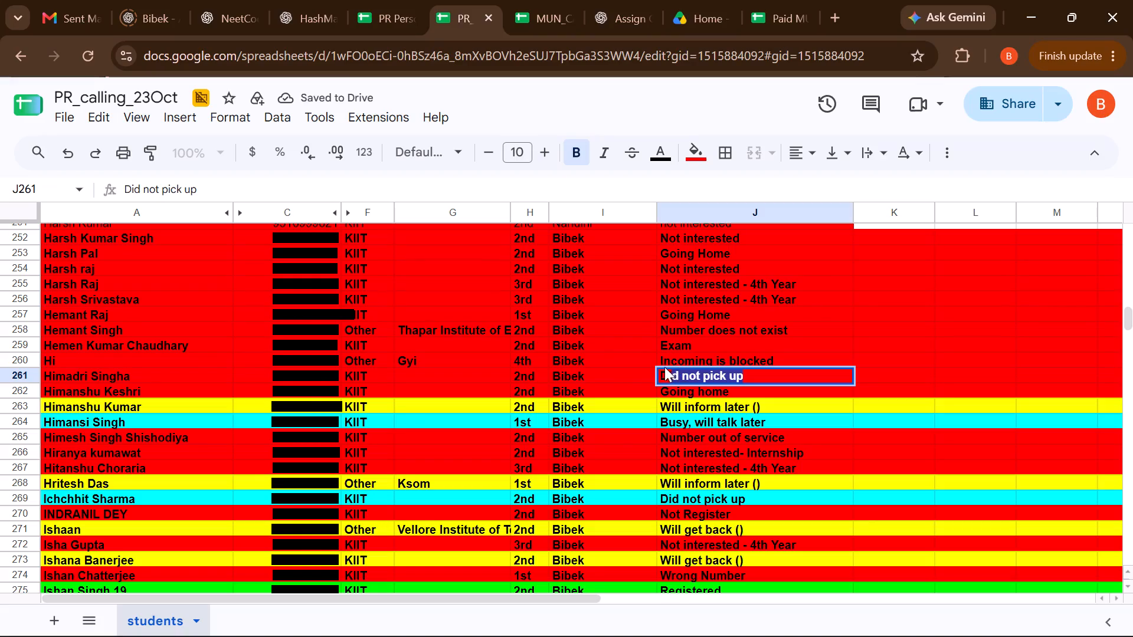
pyautogui.moveTo(664, 367); pyautogui.dragTo(650, 367)
pyautogui.press('BackSpace')
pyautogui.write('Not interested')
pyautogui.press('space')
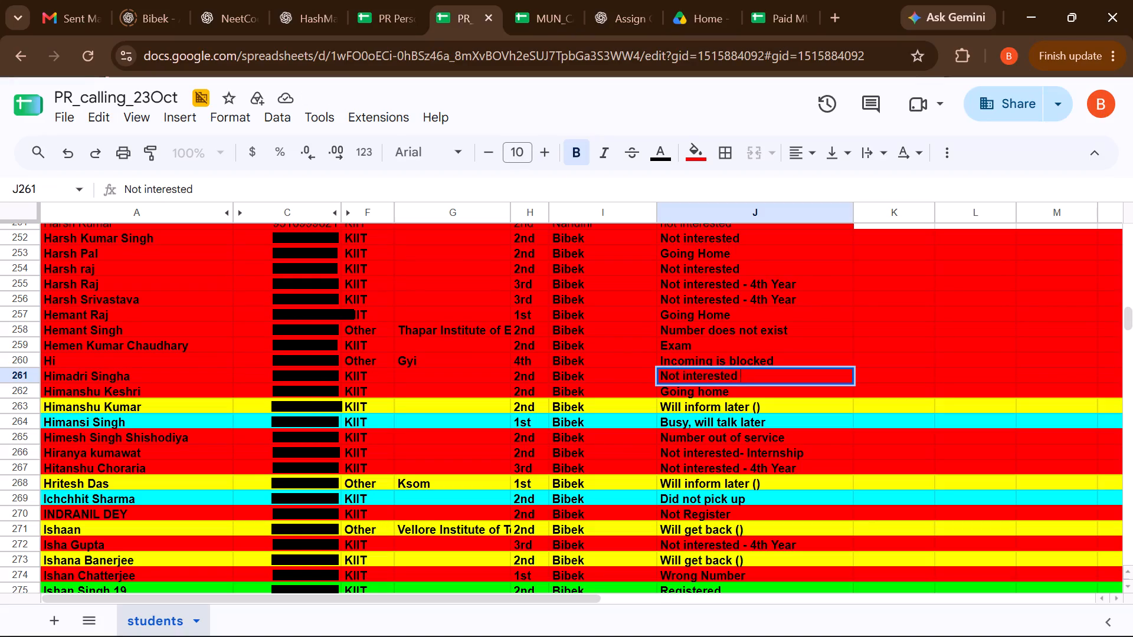
# Extend the call status in column J of row 261 to read "Not interested, yet someone took screenshot".
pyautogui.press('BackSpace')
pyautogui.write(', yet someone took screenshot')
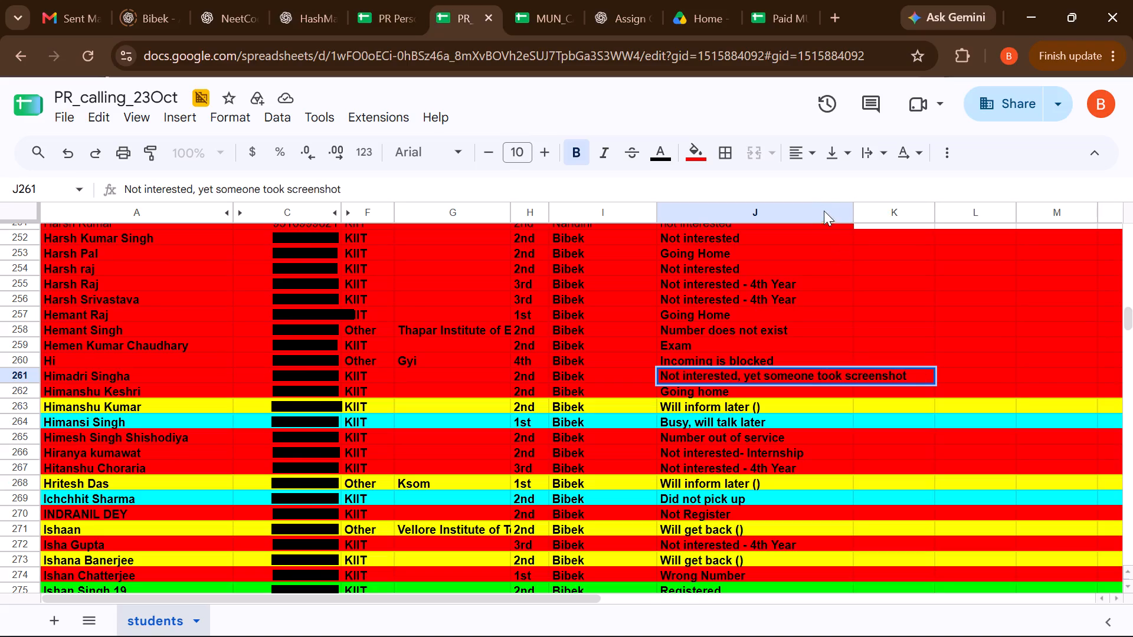
# Widen column J of the students sheet enough to fit the full call status text of row 261.
pyautogui.click(824, 215)
pyautogui.moveTo(850, 211); pyautogui.dragTo(919, 226)
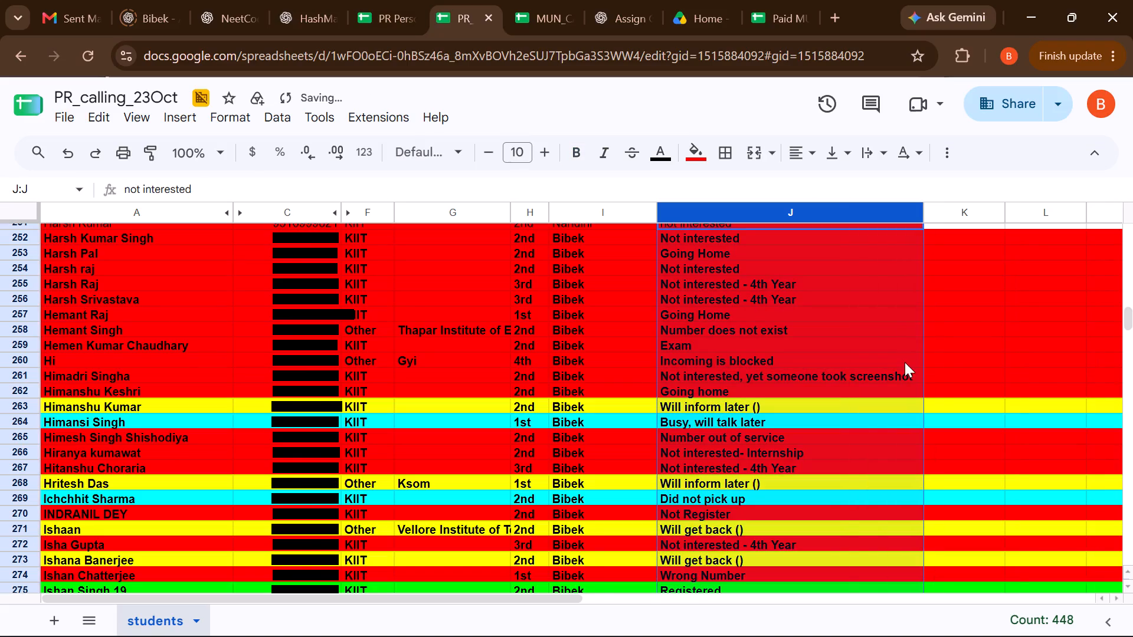
pyautogui.click(906, 383)
pyautogui.click(899, 406)
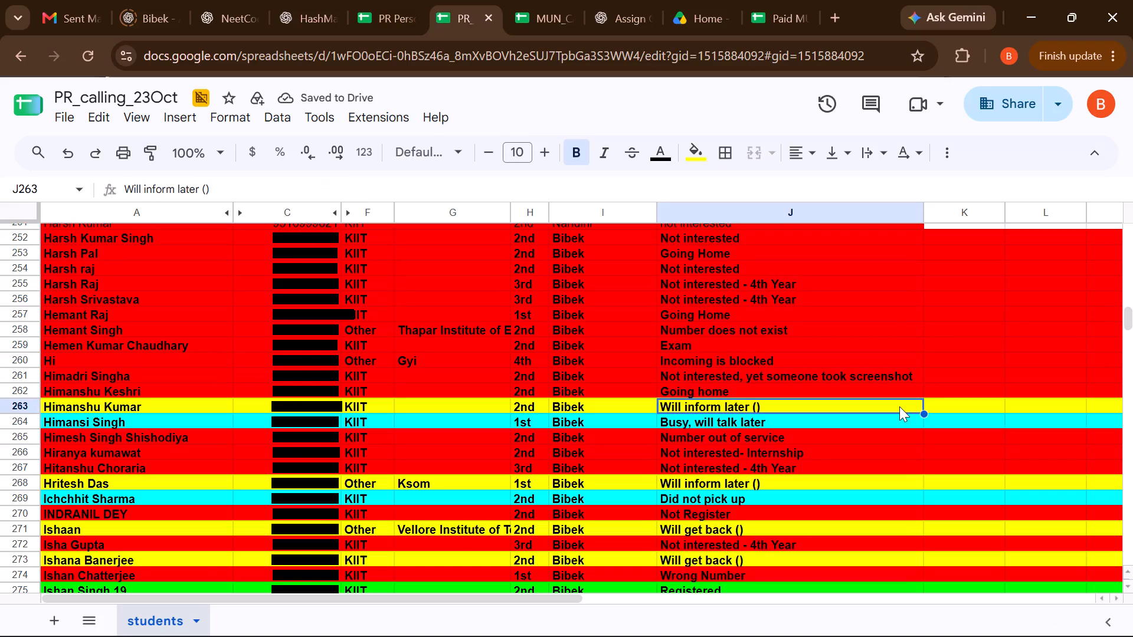
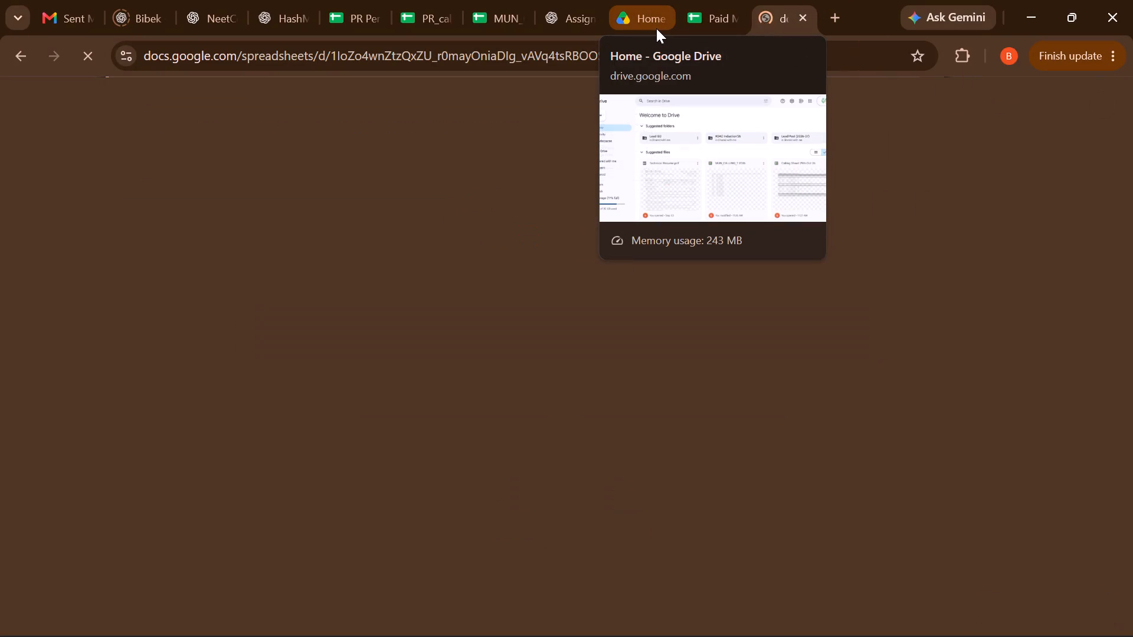
# Switch to the Google Drive home page and close it.
pyautogui.click(633, 20)
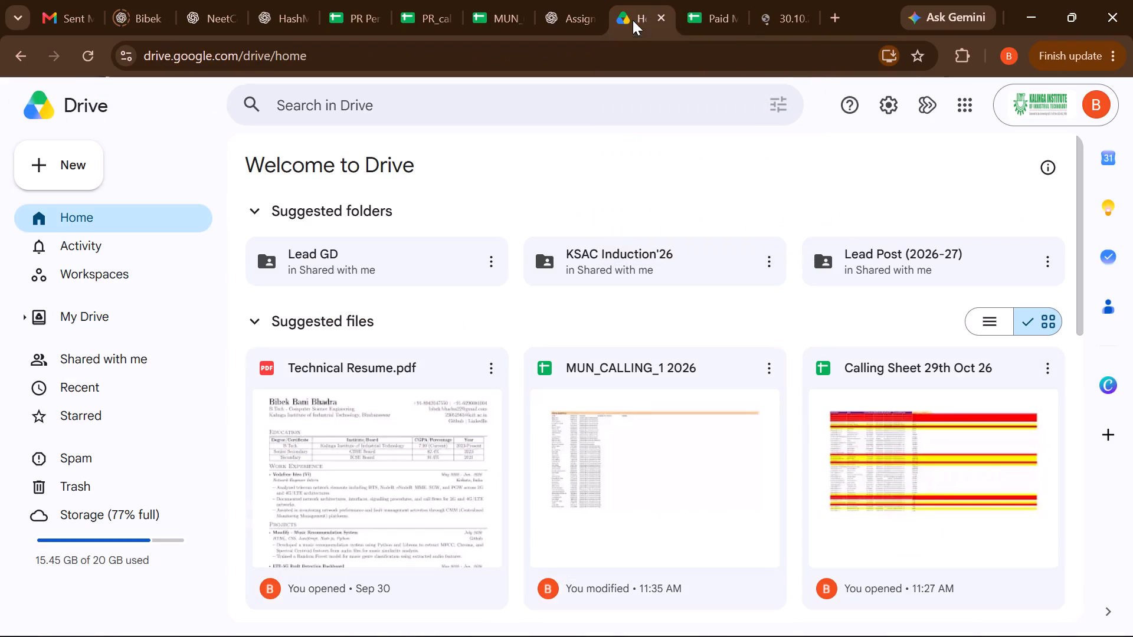
pyautogui.click(662, 15)
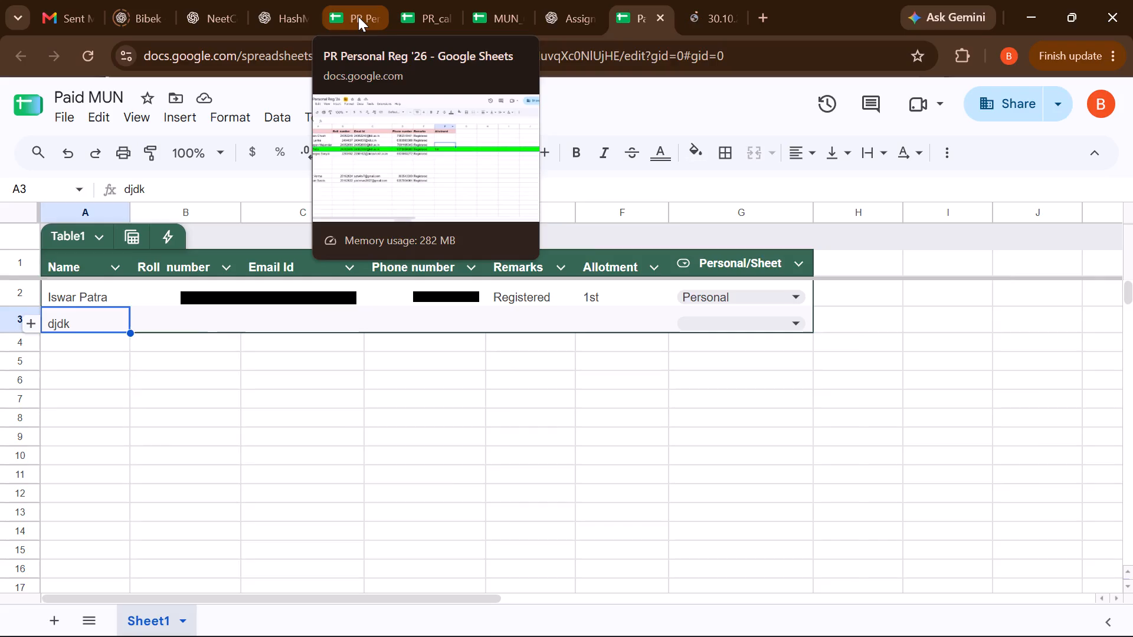
# Detach the PR Personal Reg '26 spreadsheet into its own separate browser window.
pyautogui.moveTo(358, 17); pyautogui.dragTo(301, 179)
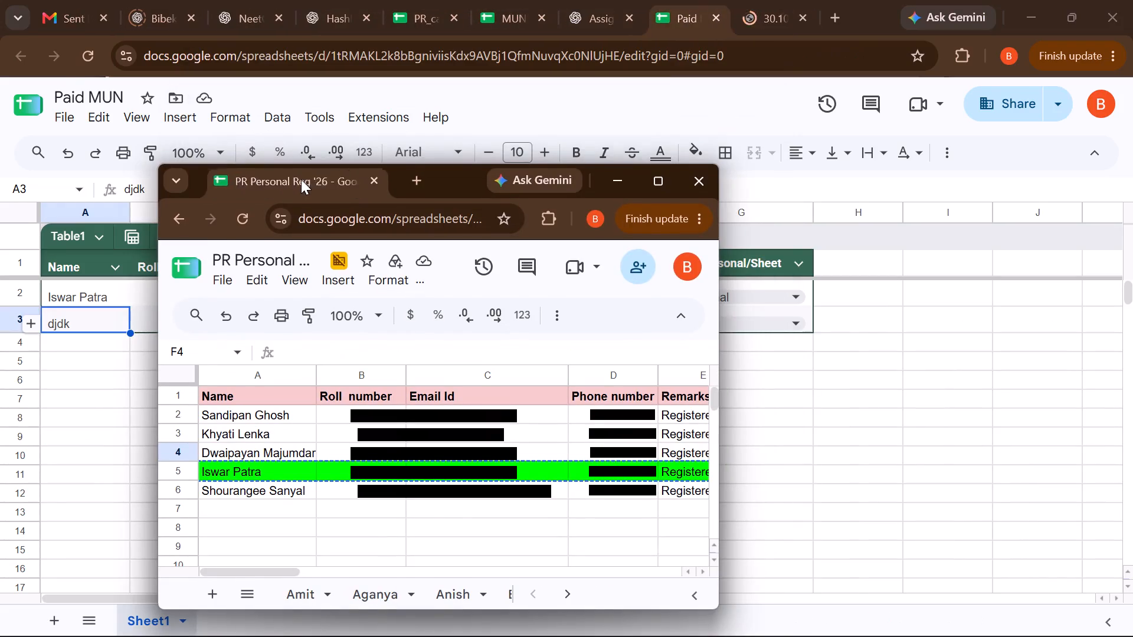
# Detach the PR_calling_23Oct sheet from the main browser window into its own floating window.
pyautogui.moveTo(424, 12); pyautogui.dragTo(414, 169)
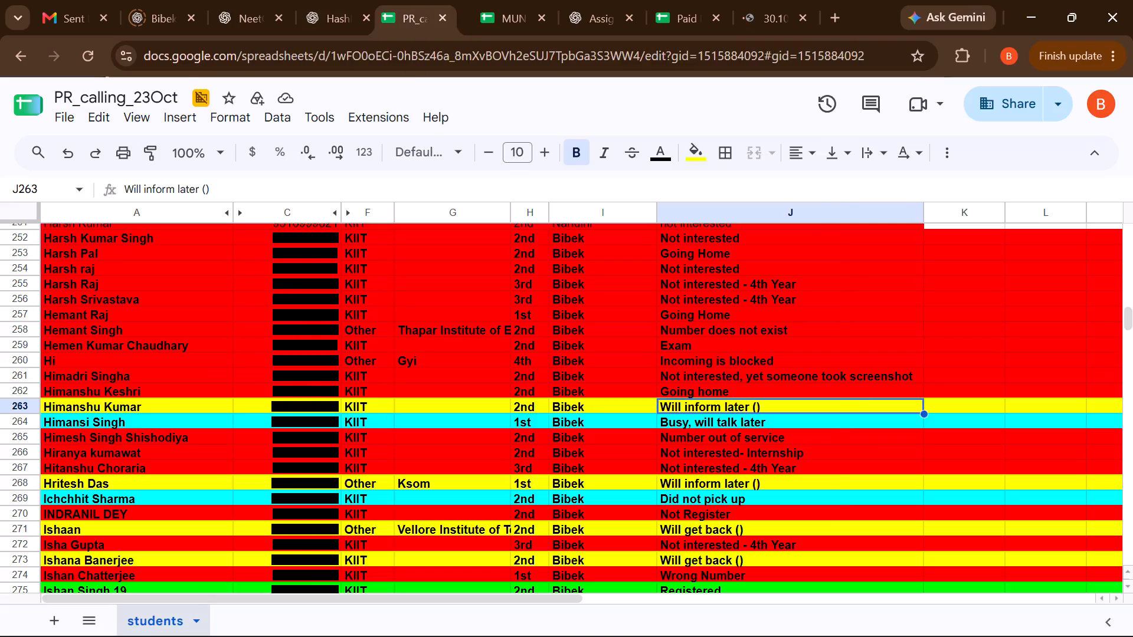
pyautogui.moveTo(414, 169); pyautogui.dragTo(433, 229)
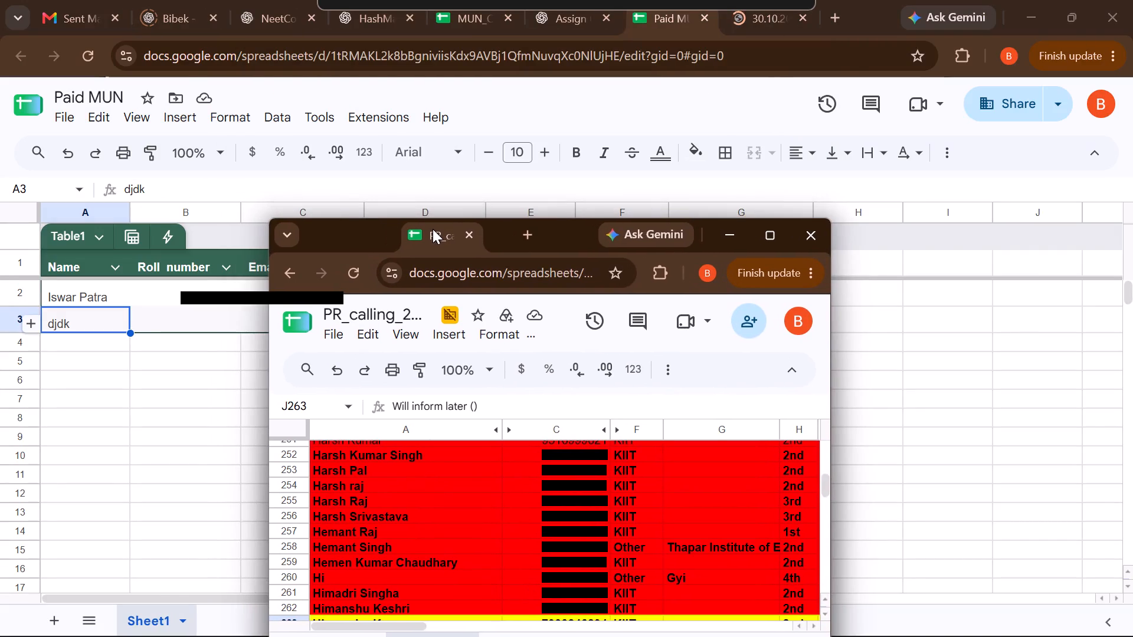
pyautogui.moveTo(433, 229); pyautogui.dragTo(516, 196)
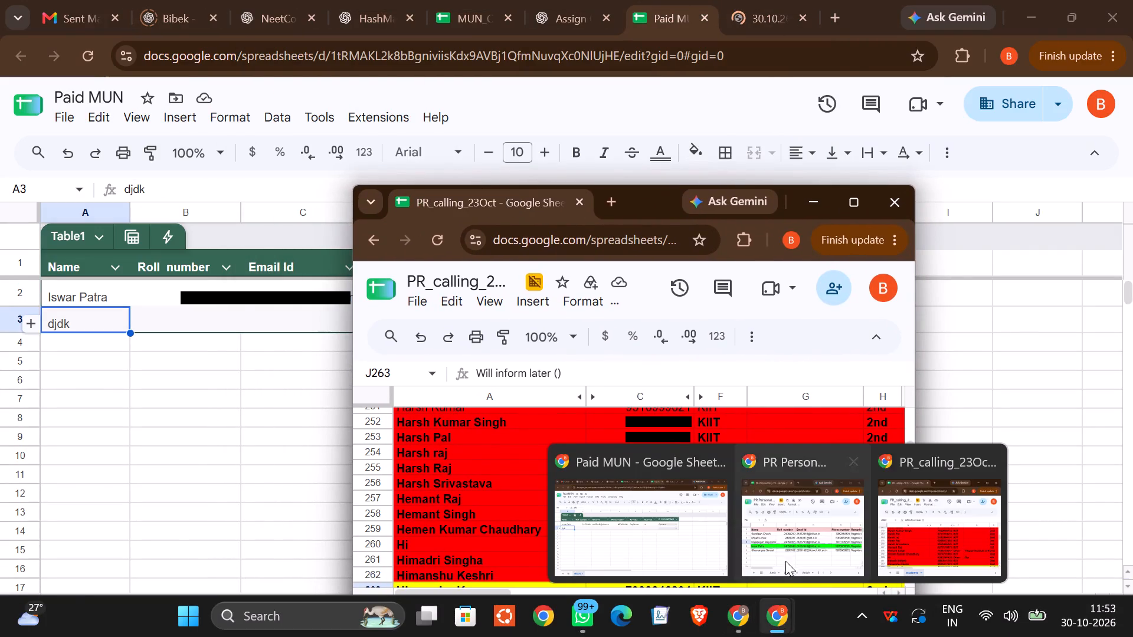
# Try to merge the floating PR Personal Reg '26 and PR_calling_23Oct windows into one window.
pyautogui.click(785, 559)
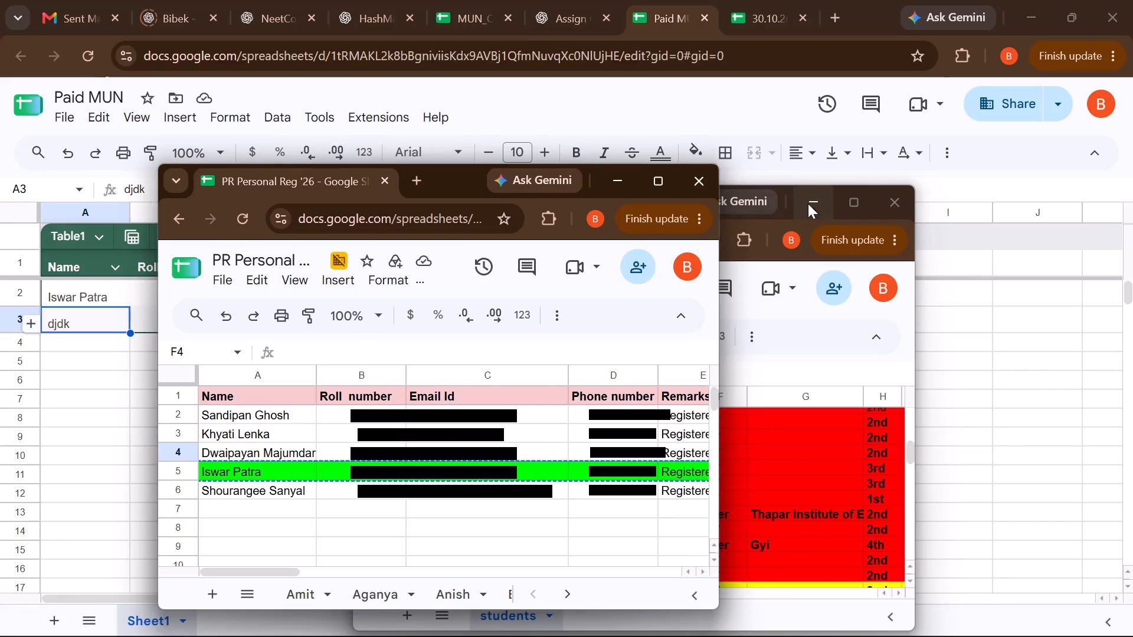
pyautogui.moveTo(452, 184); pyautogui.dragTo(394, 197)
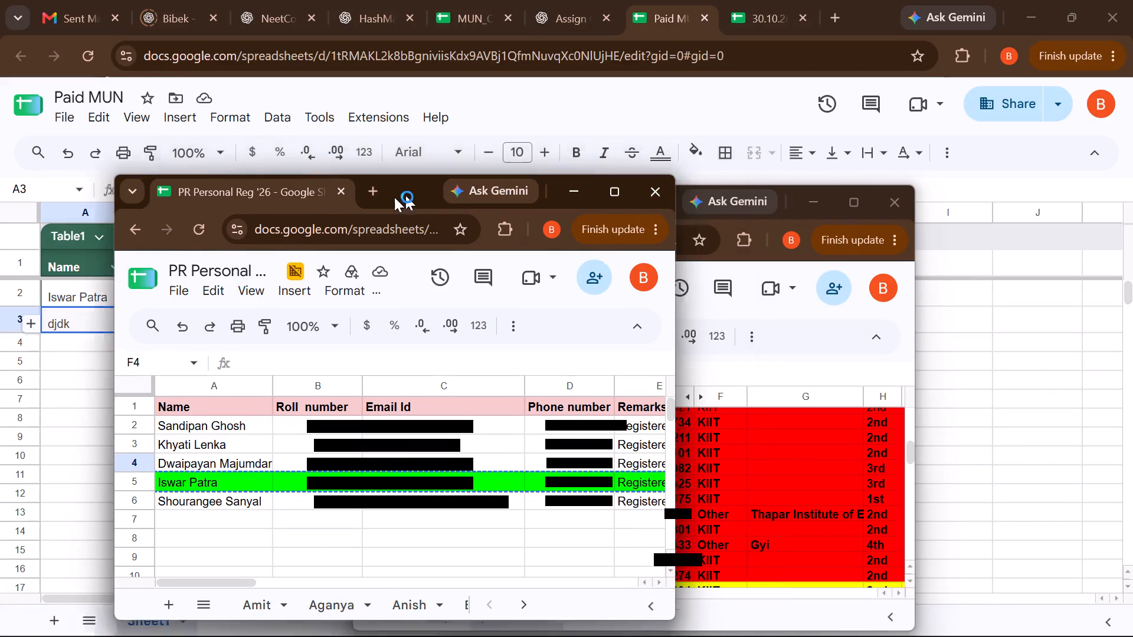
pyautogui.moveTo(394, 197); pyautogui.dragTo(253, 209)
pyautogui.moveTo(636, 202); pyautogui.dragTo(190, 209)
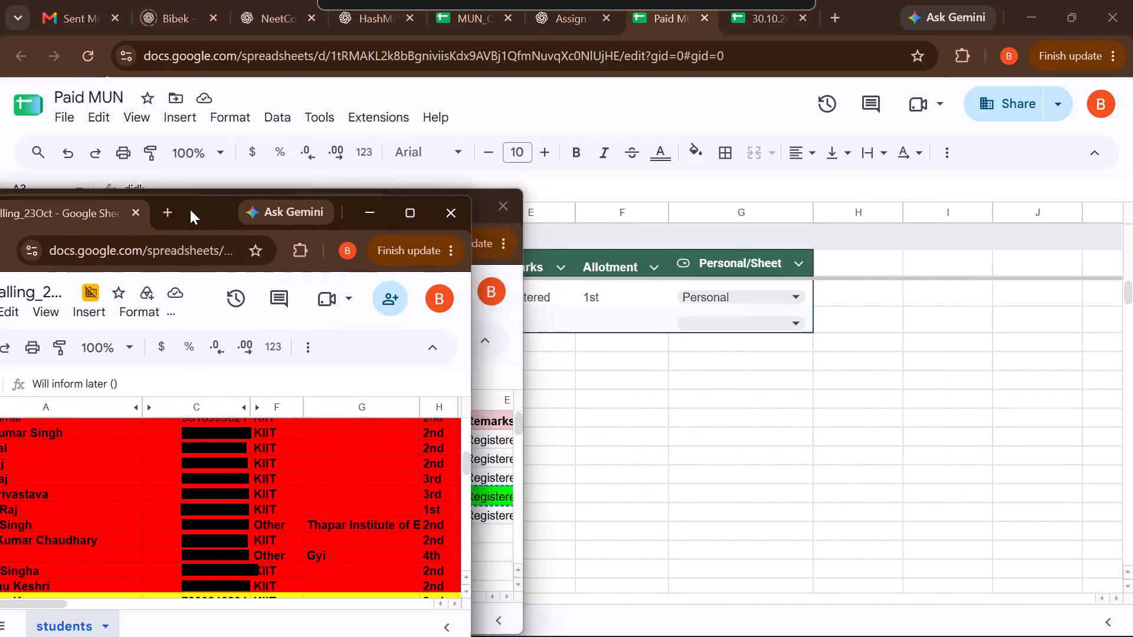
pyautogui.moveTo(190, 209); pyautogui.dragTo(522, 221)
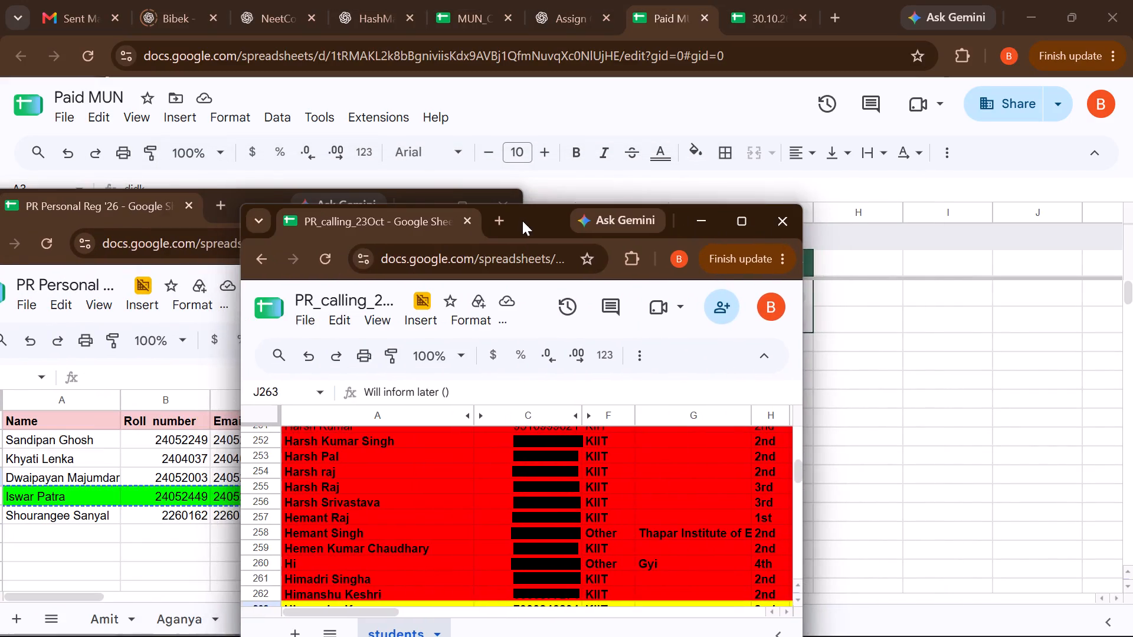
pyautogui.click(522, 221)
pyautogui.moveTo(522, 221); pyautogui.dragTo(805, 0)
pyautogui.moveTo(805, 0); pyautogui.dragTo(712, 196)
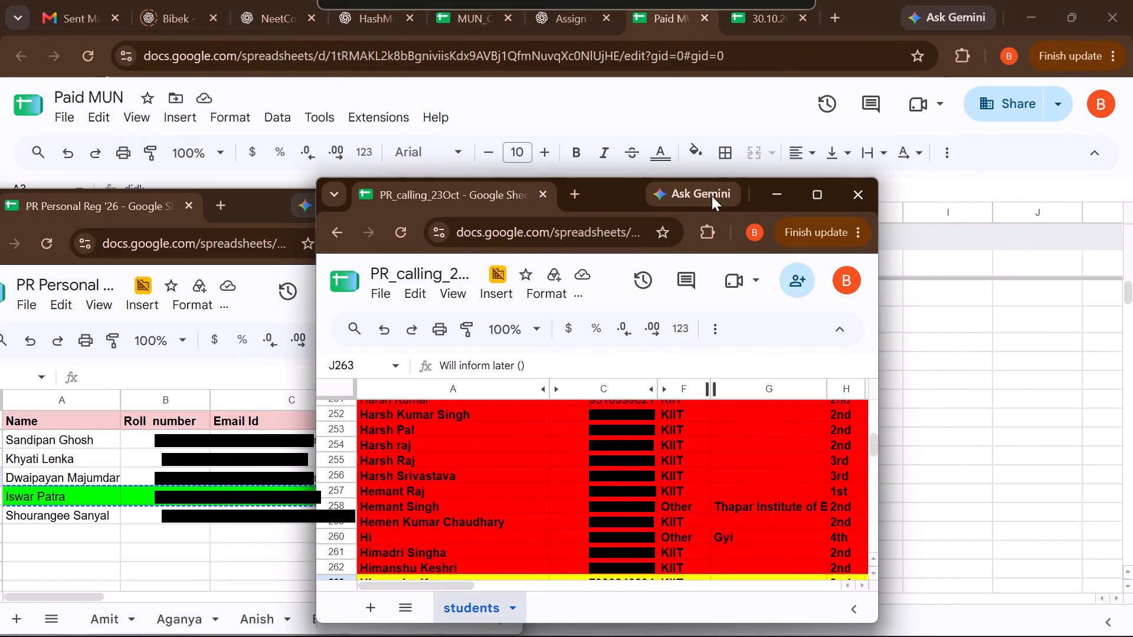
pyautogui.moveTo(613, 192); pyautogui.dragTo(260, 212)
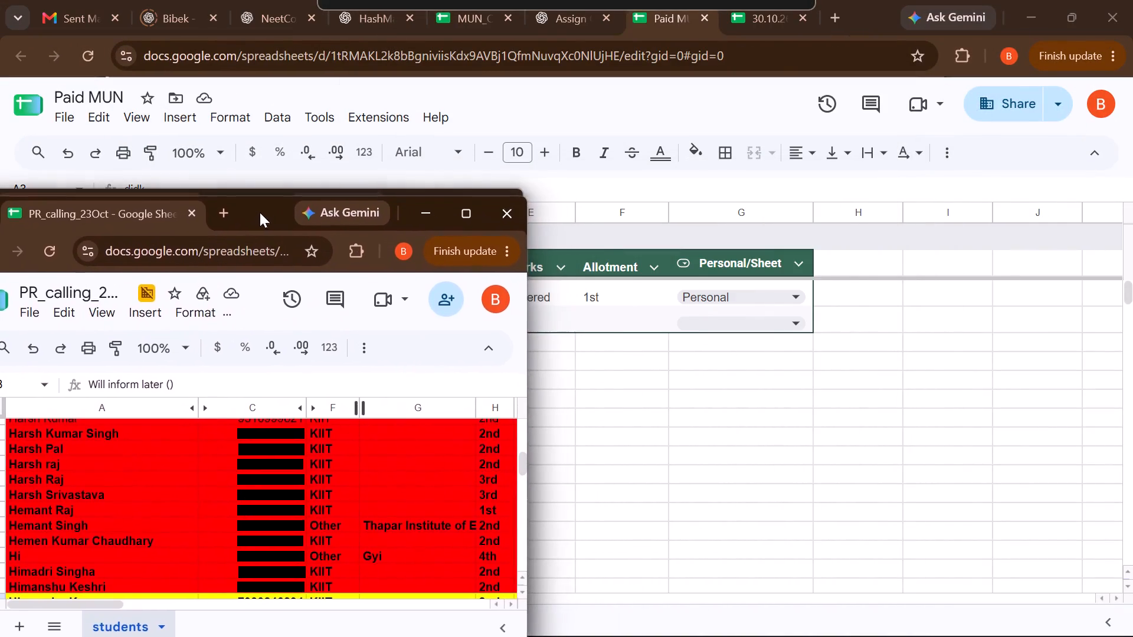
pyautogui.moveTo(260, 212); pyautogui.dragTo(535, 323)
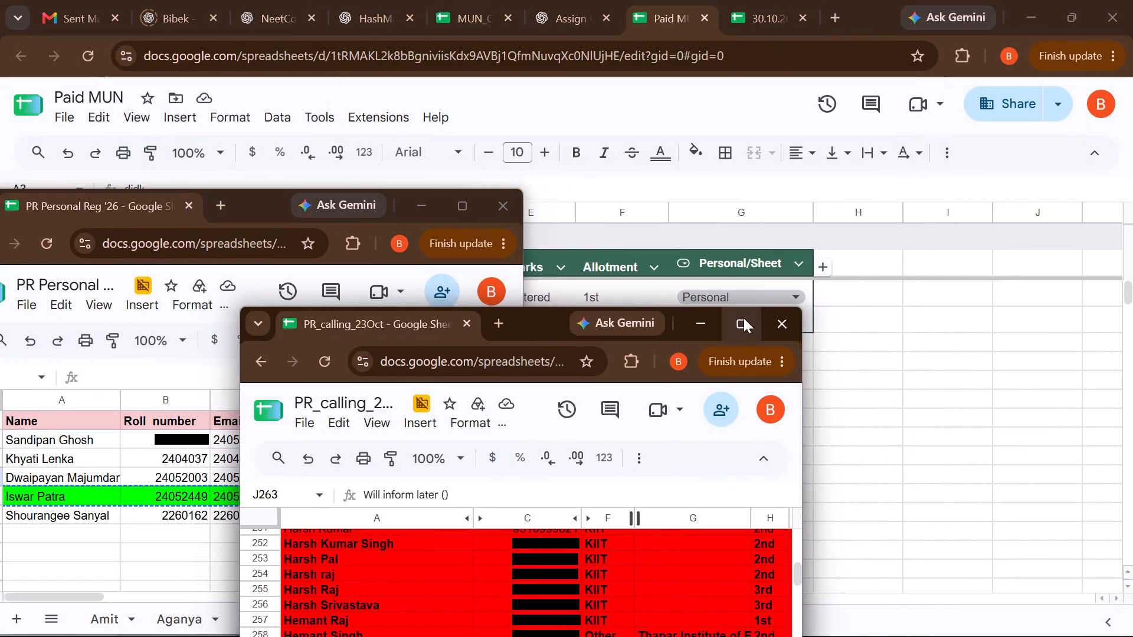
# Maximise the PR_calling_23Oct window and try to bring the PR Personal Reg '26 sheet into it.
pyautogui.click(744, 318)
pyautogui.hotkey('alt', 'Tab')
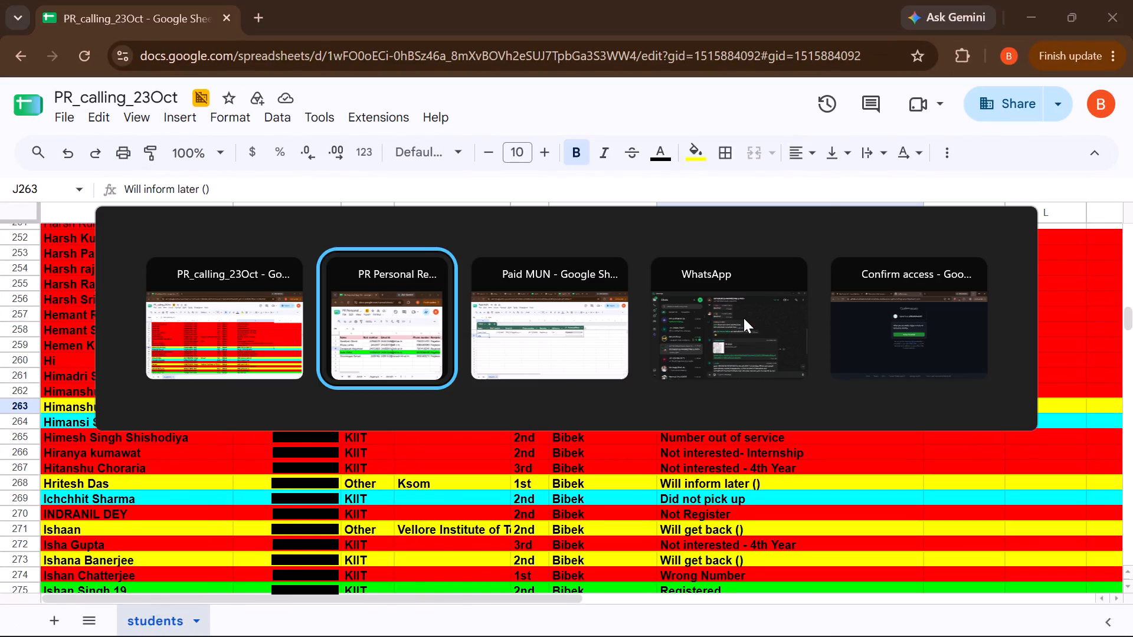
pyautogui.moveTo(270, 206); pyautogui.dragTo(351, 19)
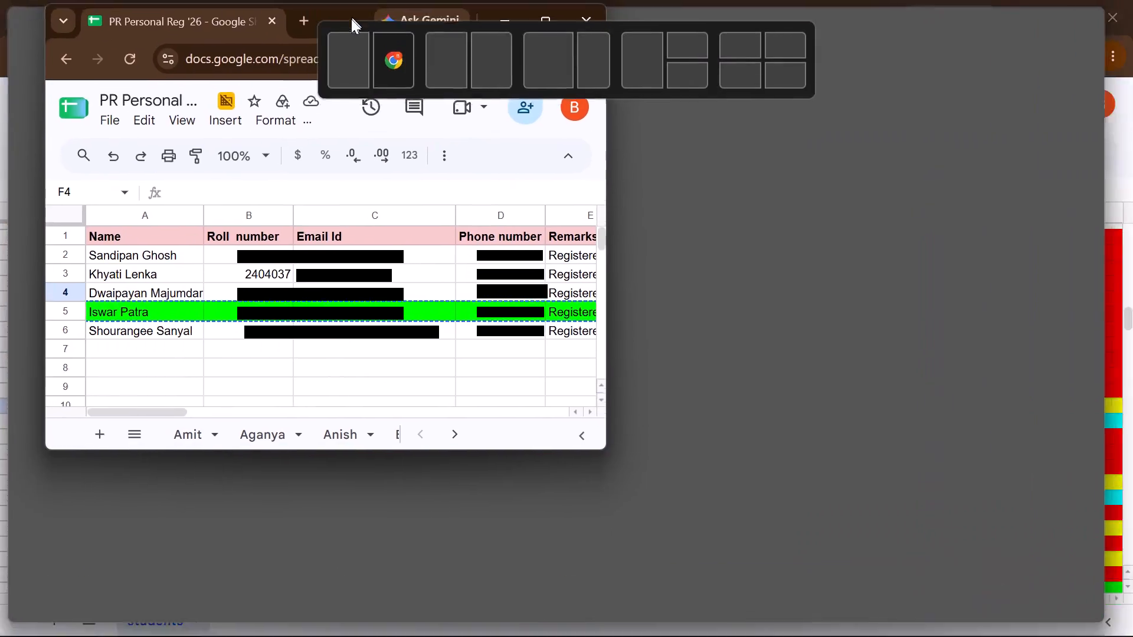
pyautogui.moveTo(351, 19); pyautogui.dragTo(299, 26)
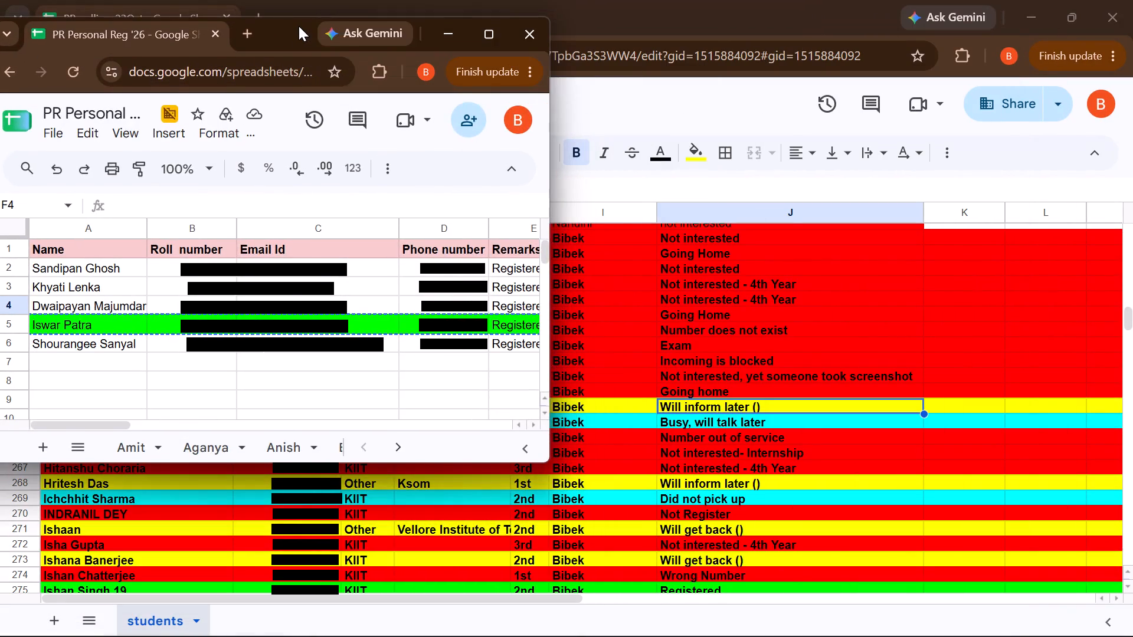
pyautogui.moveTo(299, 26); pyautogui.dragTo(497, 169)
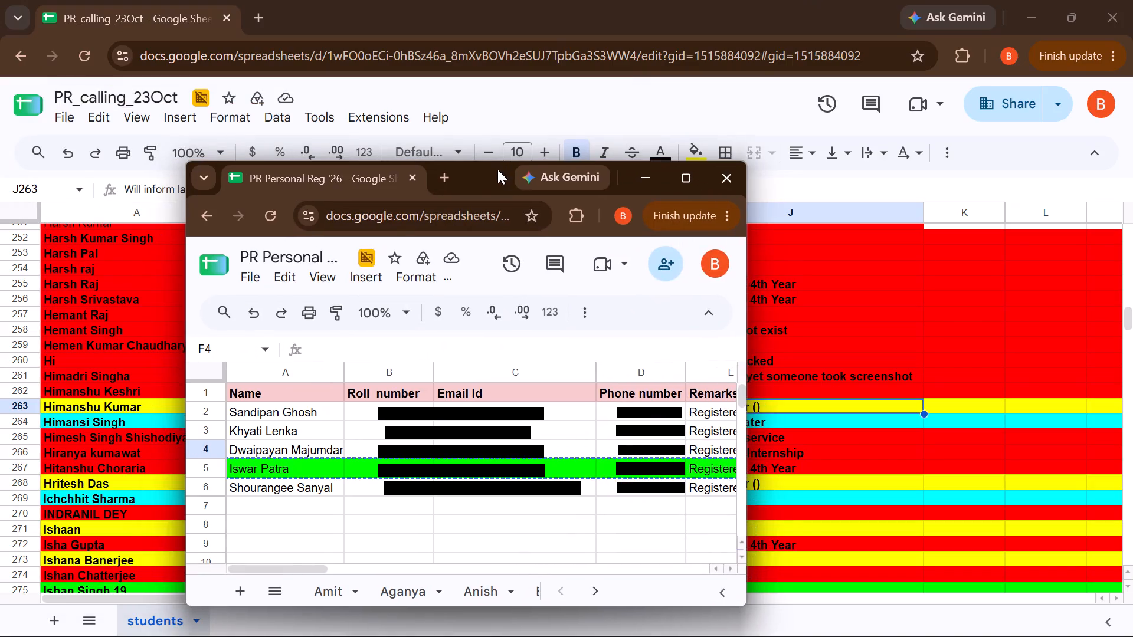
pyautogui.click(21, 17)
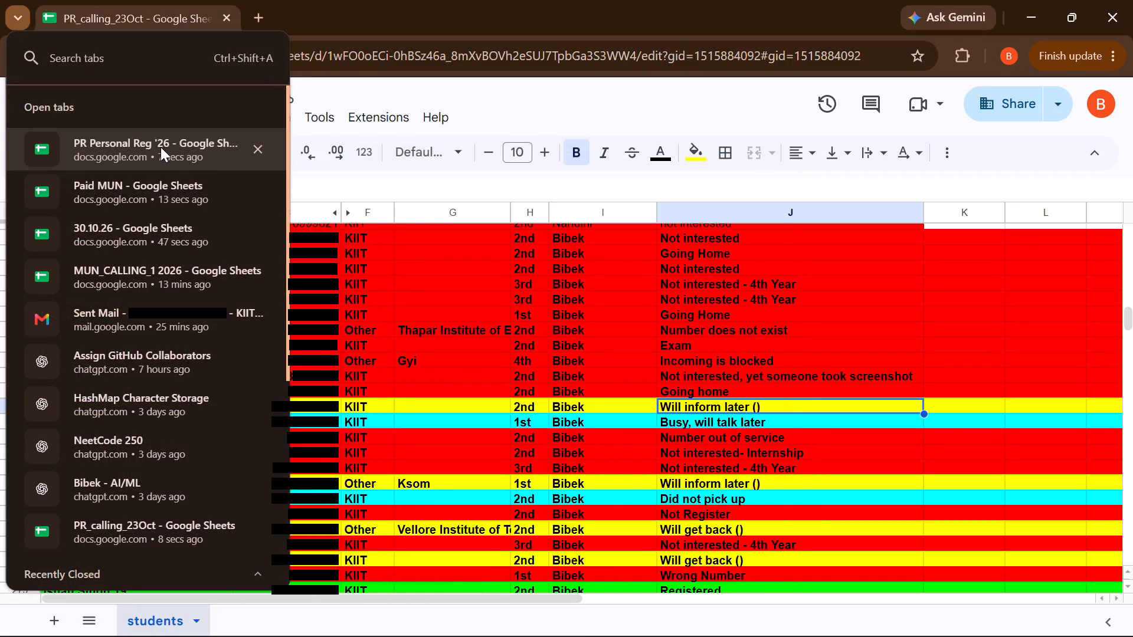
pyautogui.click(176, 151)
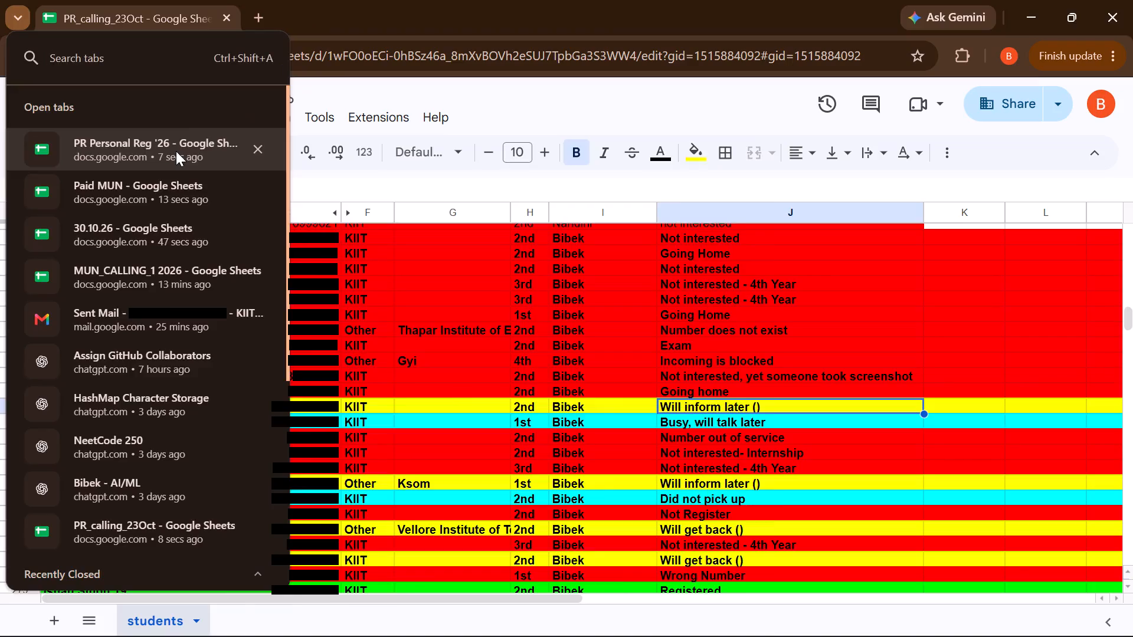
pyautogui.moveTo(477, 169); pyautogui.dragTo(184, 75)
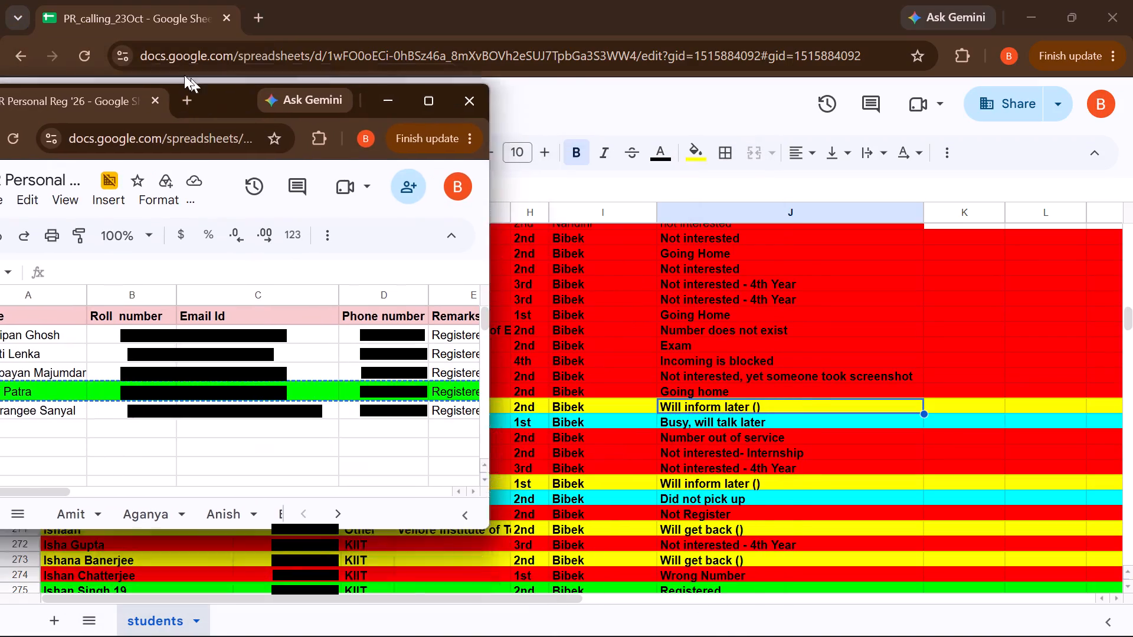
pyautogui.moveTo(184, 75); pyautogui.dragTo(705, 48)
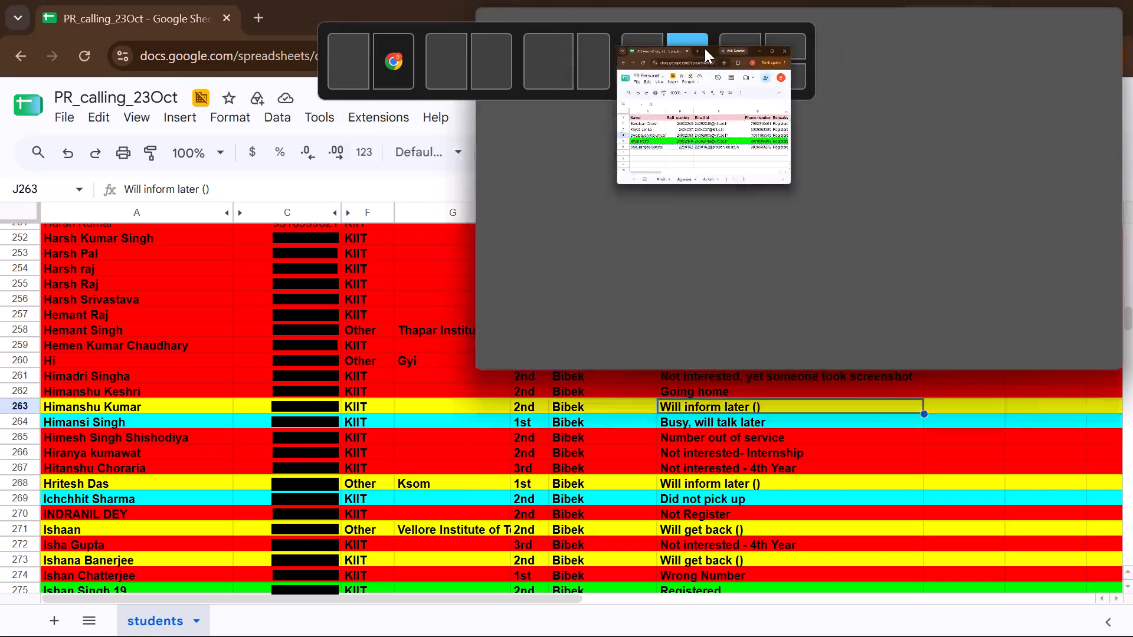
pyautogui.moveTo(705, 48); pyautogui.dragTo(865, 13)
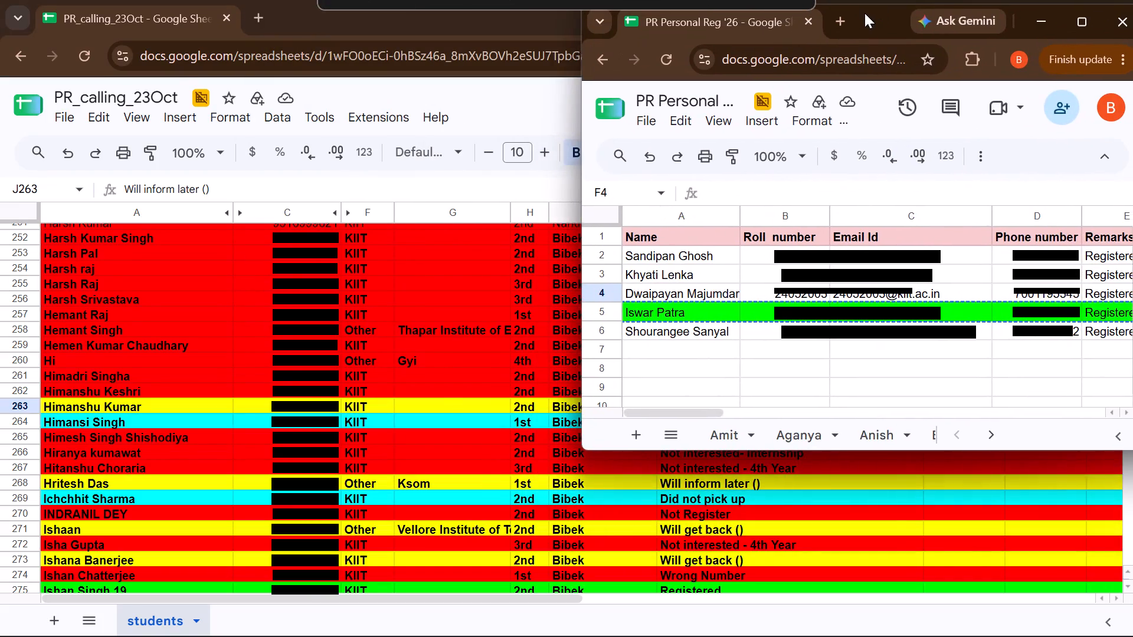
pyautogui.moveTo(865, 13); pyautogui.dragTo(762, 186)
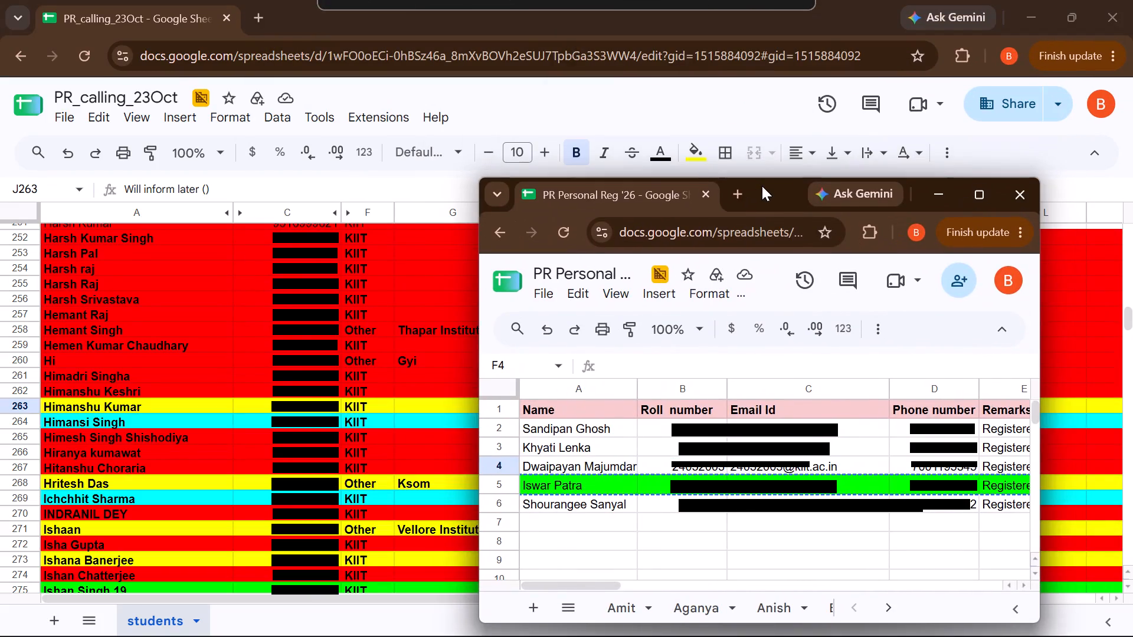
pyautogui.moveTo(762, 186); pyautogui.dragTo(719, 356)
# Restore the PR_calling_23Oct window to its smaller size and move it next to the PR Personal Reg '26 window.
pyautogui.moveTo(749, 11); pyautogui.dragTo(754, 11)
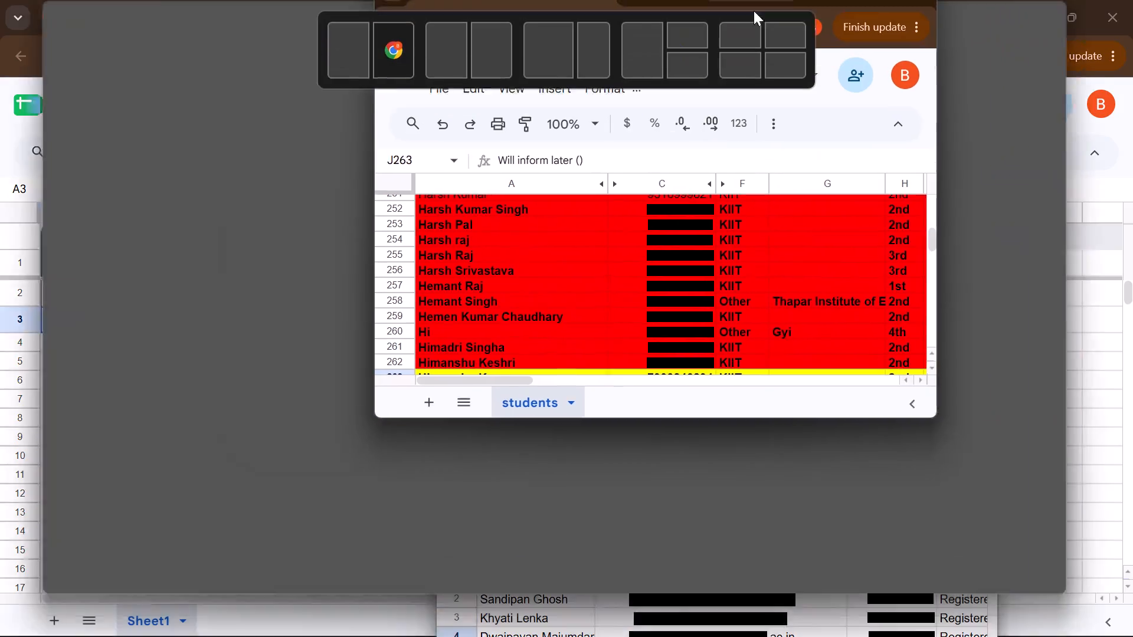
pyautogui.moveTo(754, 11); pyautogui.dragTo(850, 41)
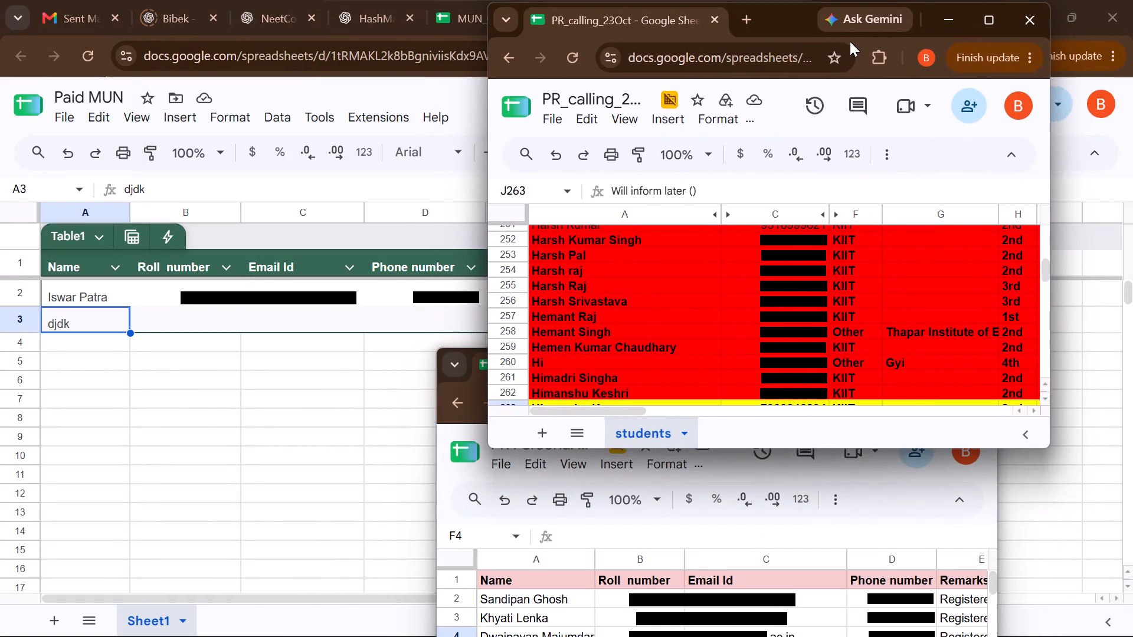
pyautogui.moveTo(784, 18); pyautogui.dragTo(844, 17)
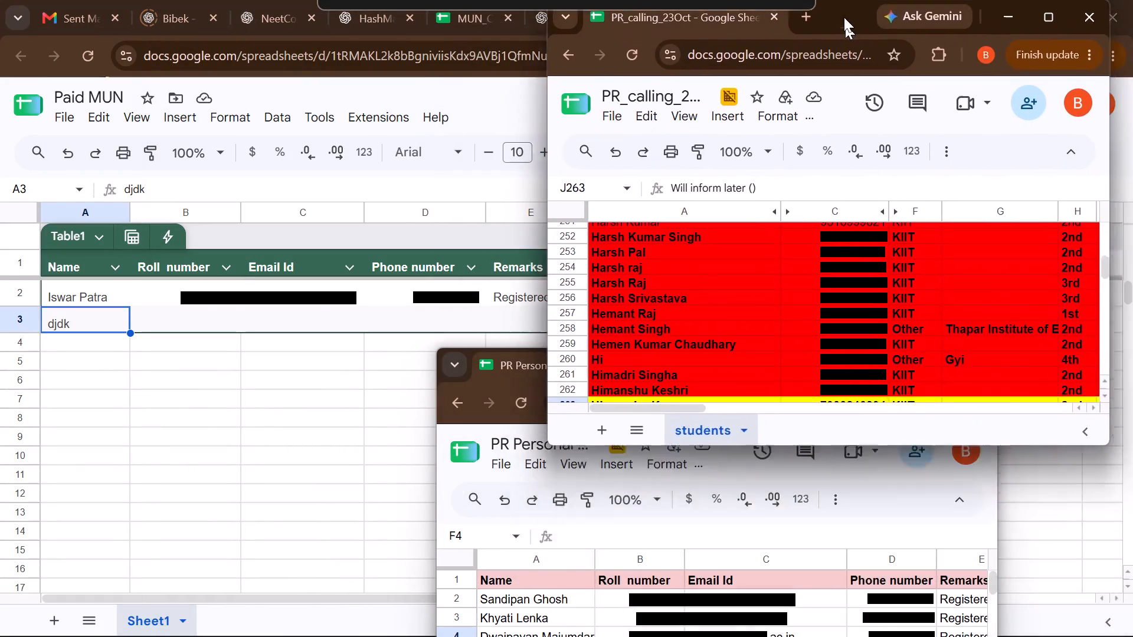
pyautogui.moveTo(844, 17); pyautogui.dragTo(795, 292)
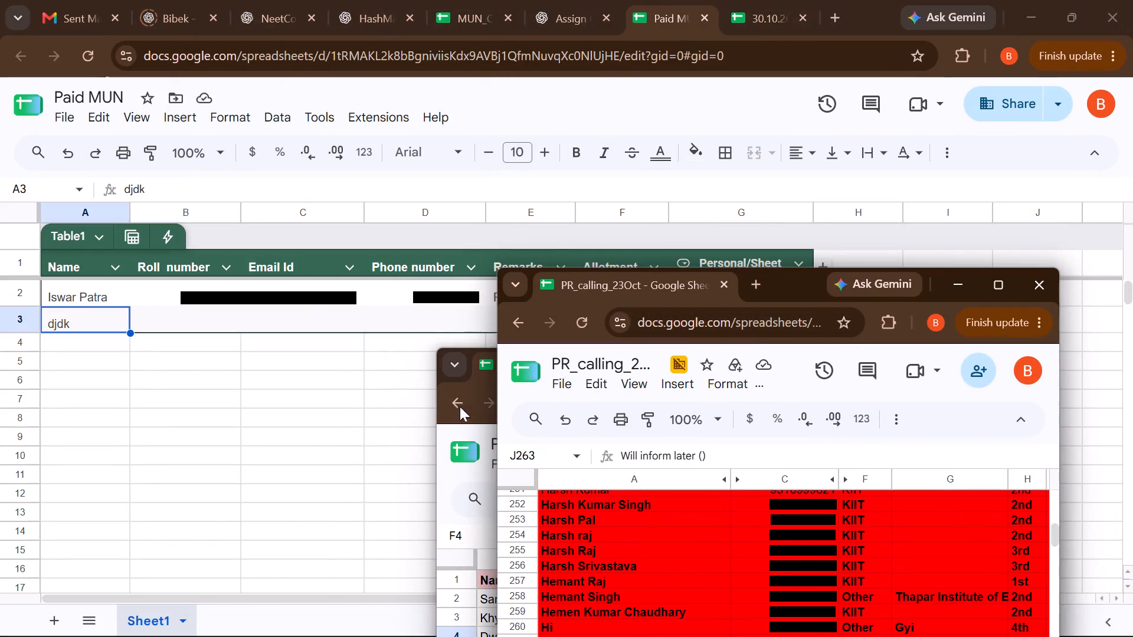
# Reopen PR Personal Reg '26 from its own address as a new tab in the PR_calling_23Oct window and close its old window.
pyautogui.click(485, 371)
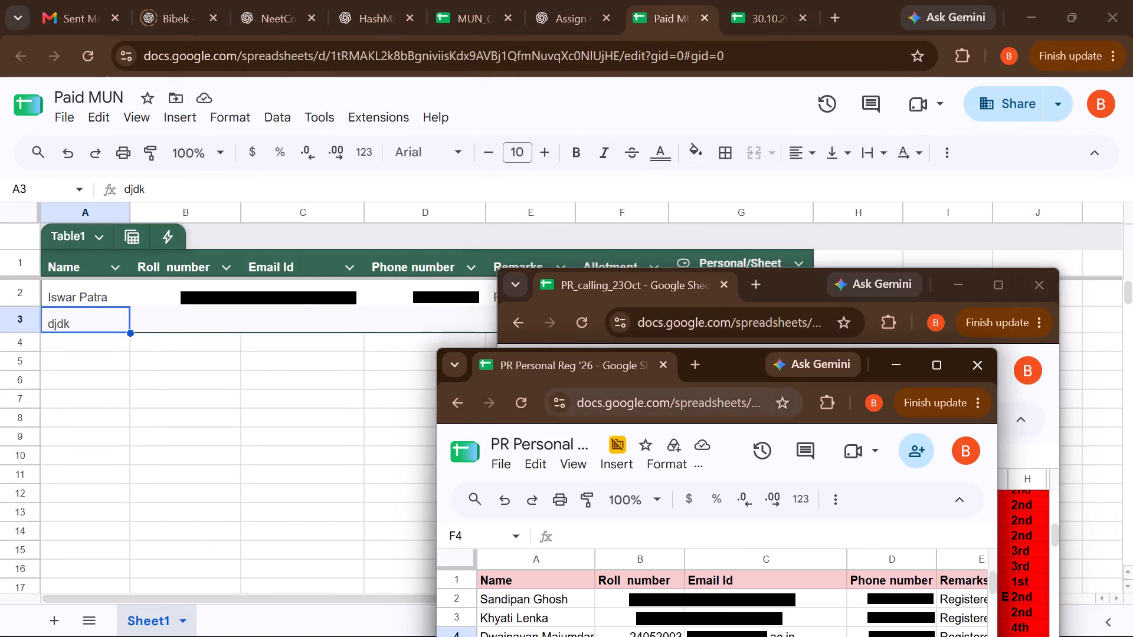
pyautogui.click(602, 402)
pyautogui.hotkey('ctrl', 'x')
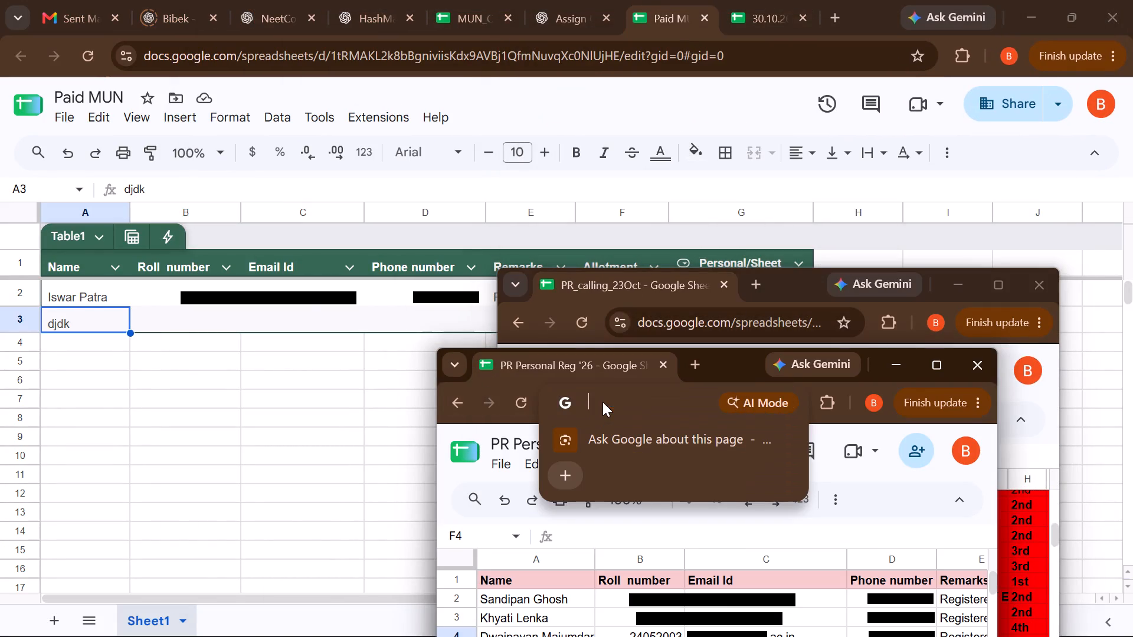
pyautogui.click(749, 283)
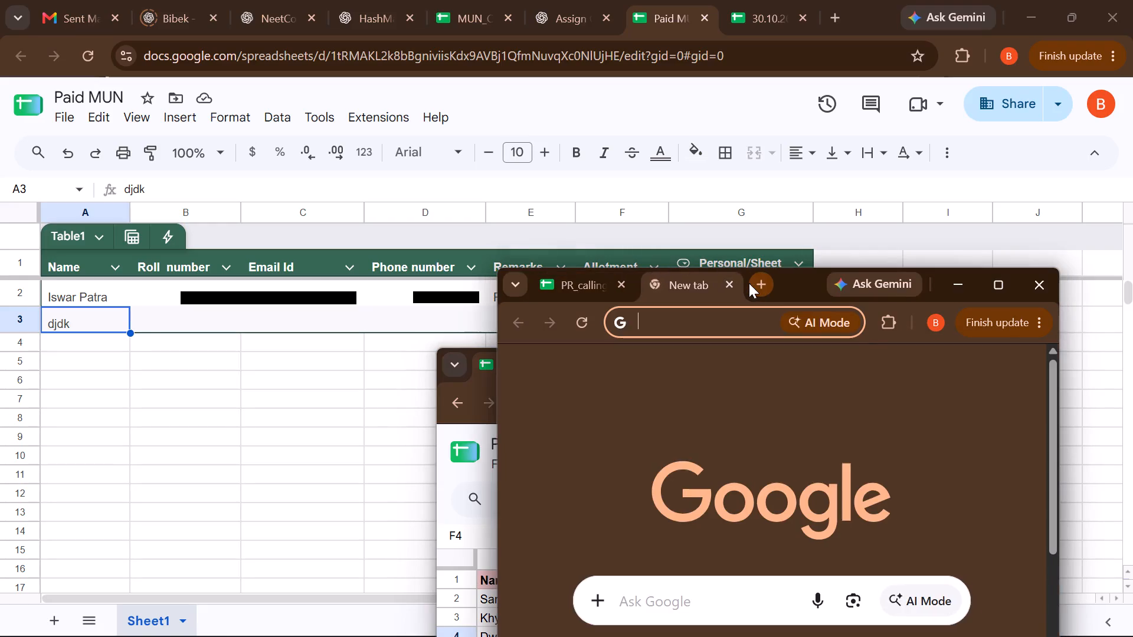
pyautogui.hotkey('ctrl', 'v')
pyautogui.press('Return')
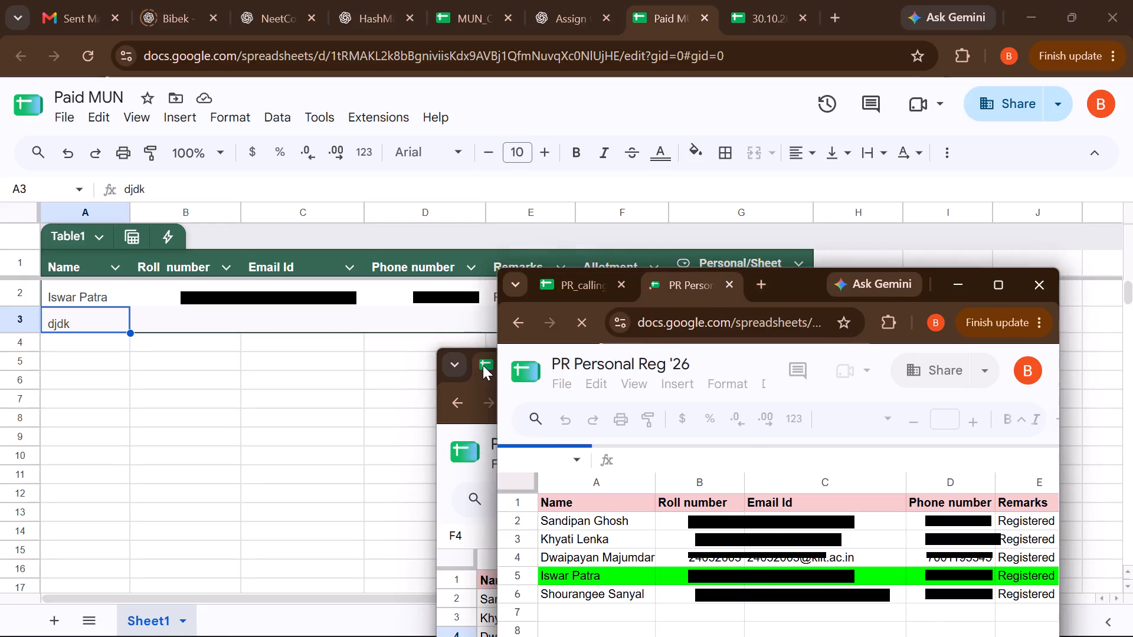
pyautogui.click(483, 374)
pyautogui.click(968, 366)
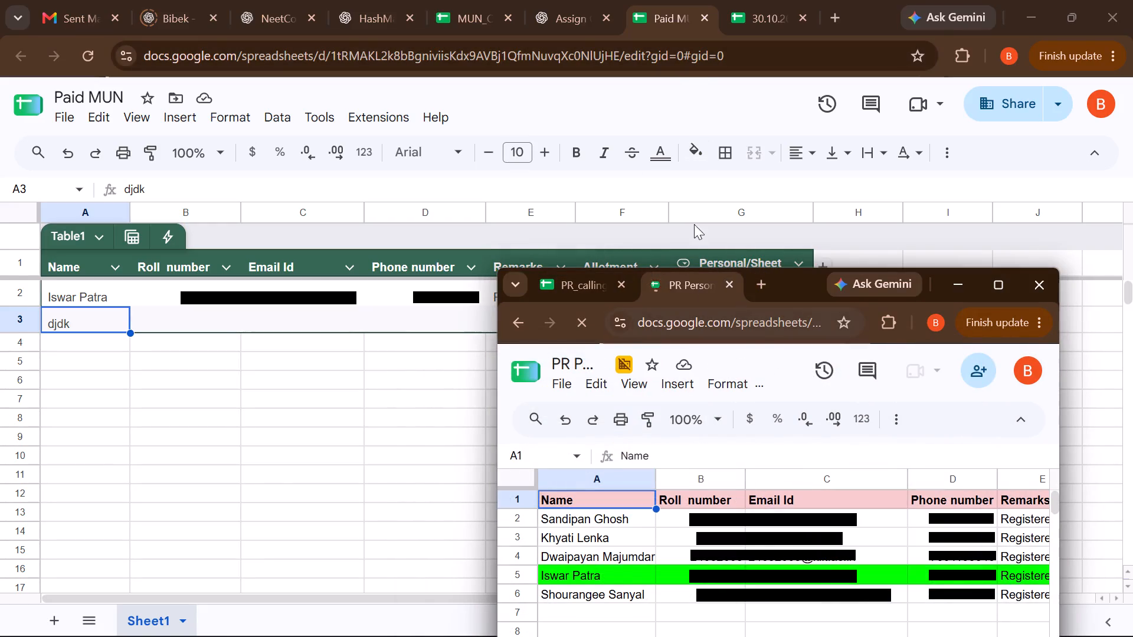
# Move the MUN_CALLING_1 2026 sheet from the main window to a new tab in the PR_calling_23Oct window, using its address.
pyautogui.click(467, 0)
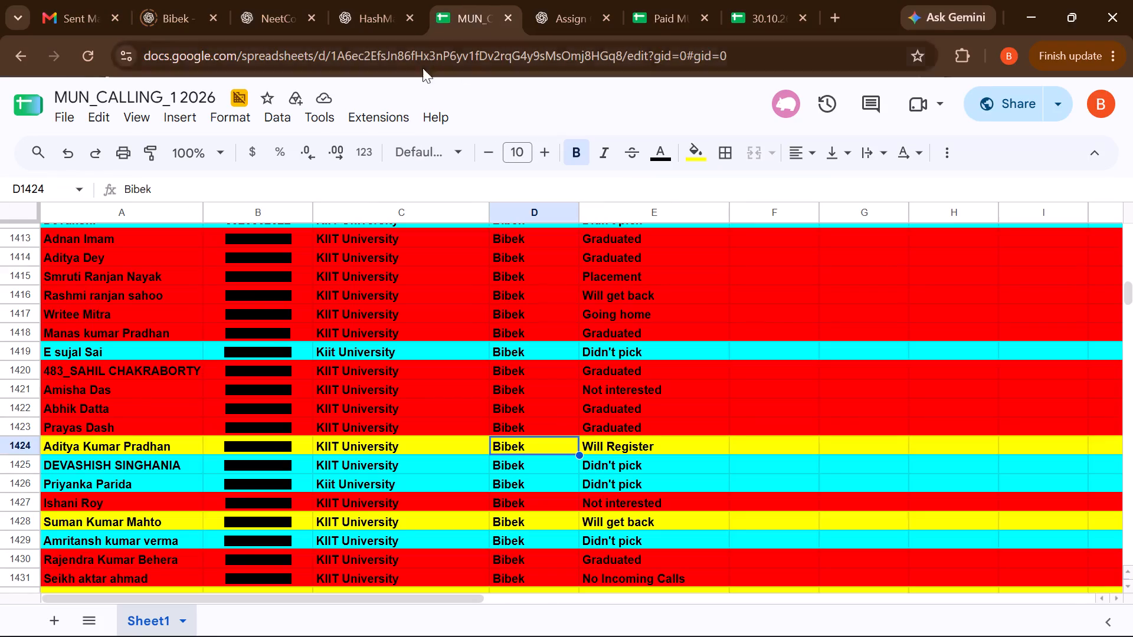
pyautogui.click(417, 57)
pyautogui.hotkey('ctrl', 'x')
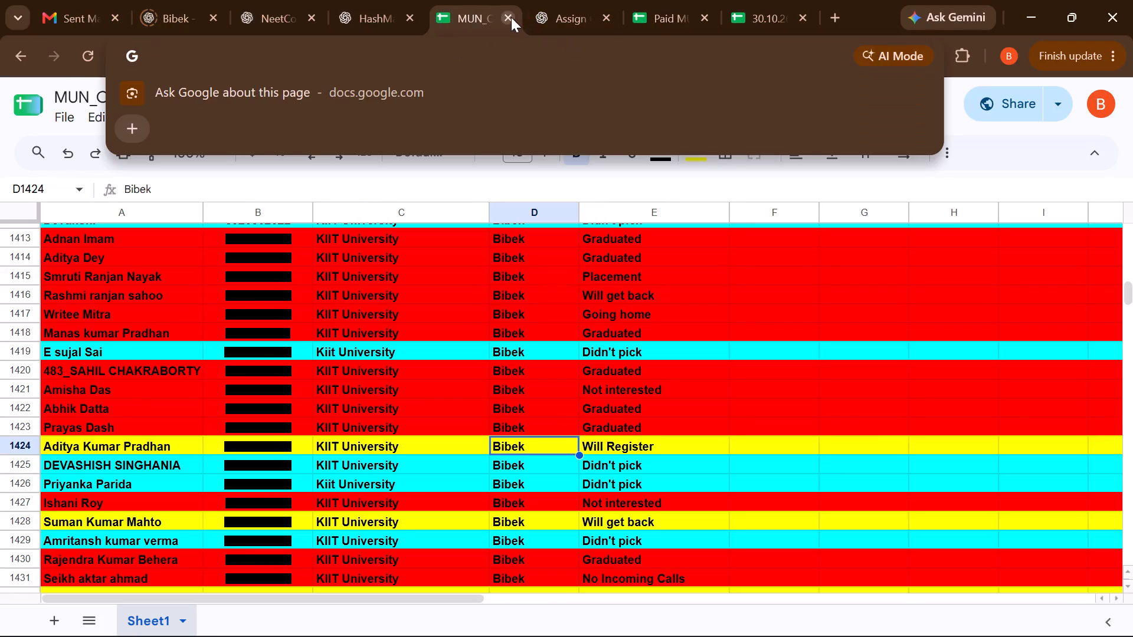
pyautogui.click(506, 15)
pyautogui.hotkey('alt', 'Tab')
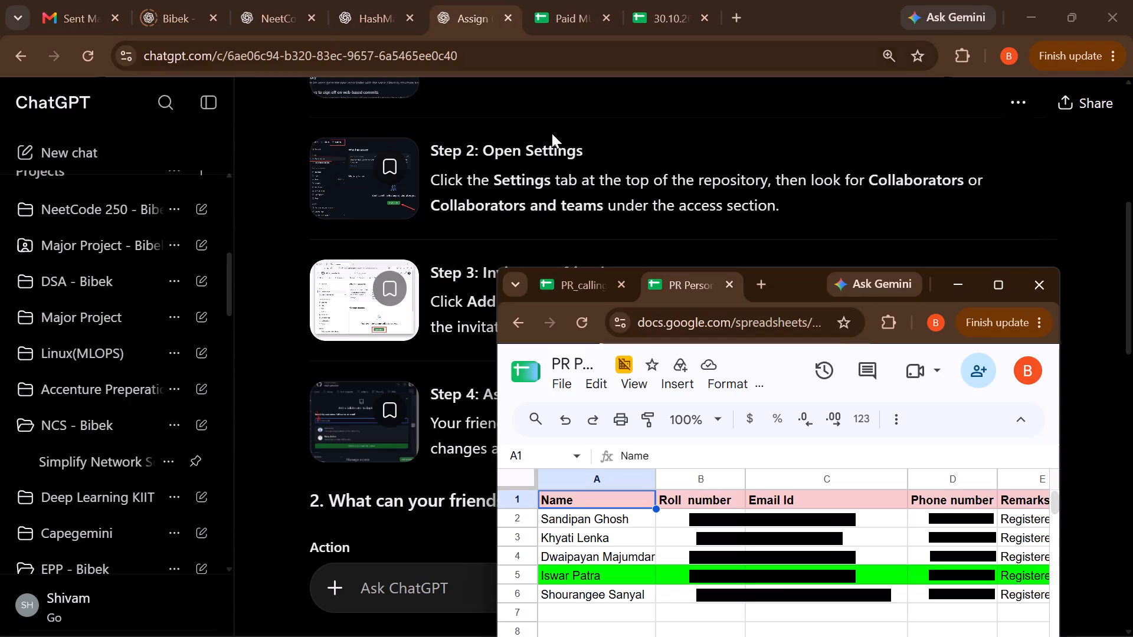
pyautogui.click(763, 279)
pyautogui.hotkey('ctrl', 'v')
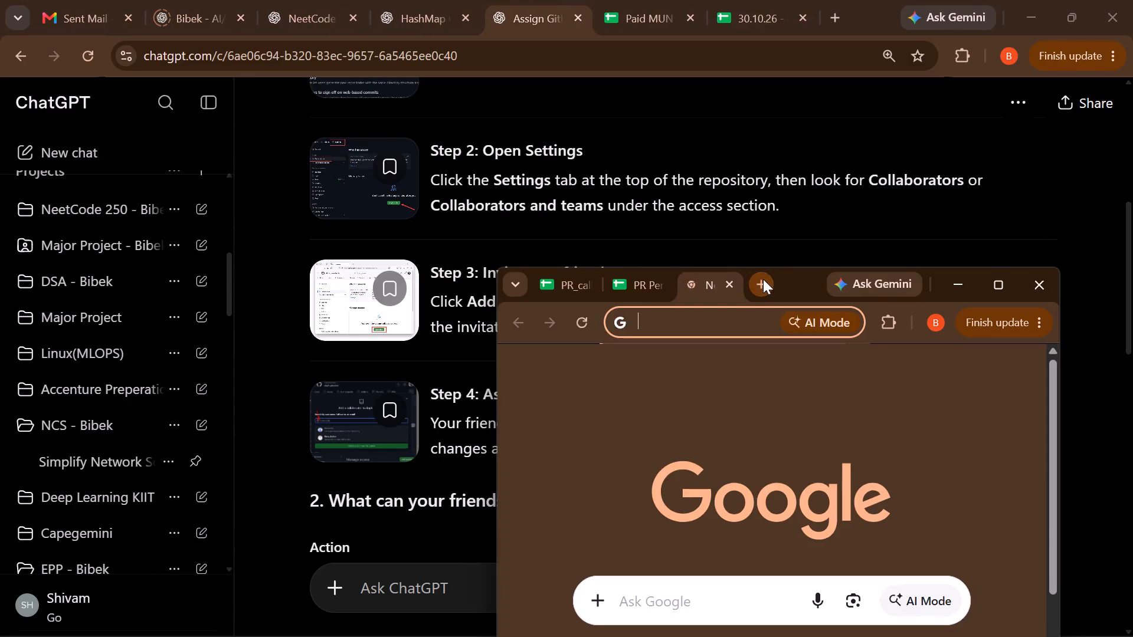
pyautogui.press('Return')
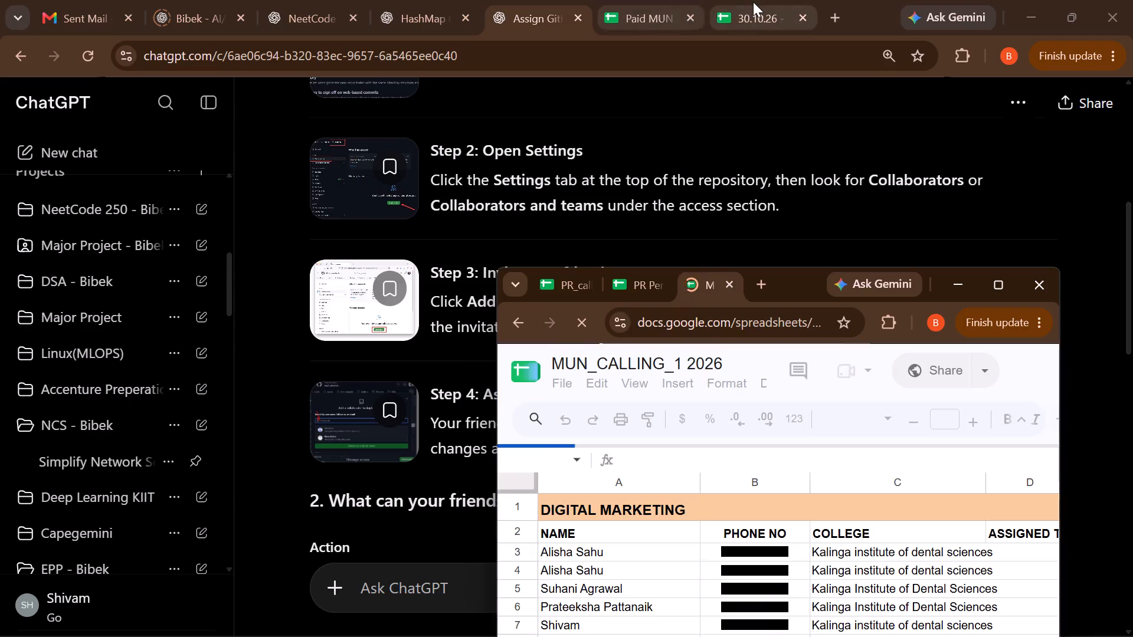
# Move the 30.10.26 sheet from the main window to a new tab in the PR_calling_23Oct window, using its address.
pyautogui.click(753, 2)
pyautogui.click(644, 58)
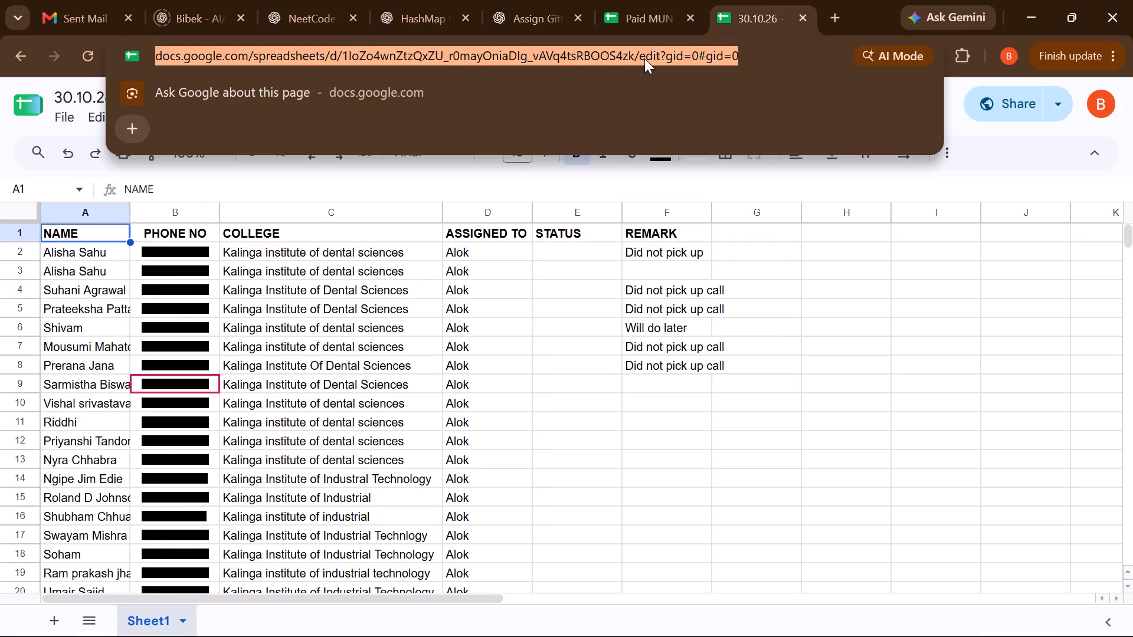
pyautogui.hotkey('ctrl', 'x')
pyautogui.click(804, 17)
pyautogui.hotkey('alt', 'Tab')
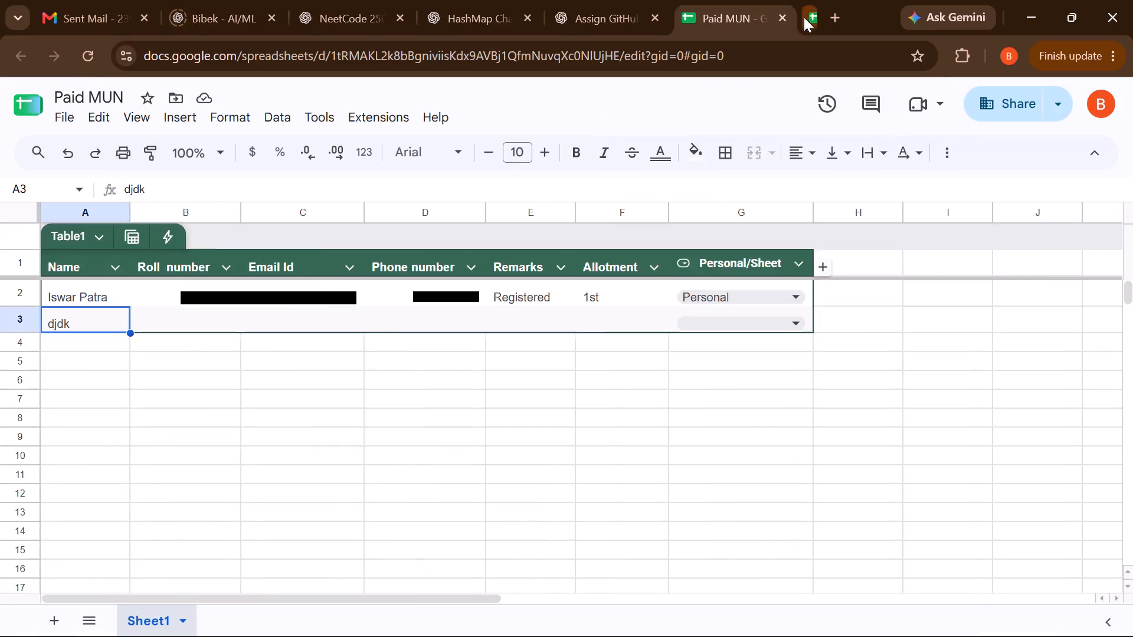
pyautogui.click(763, 288)
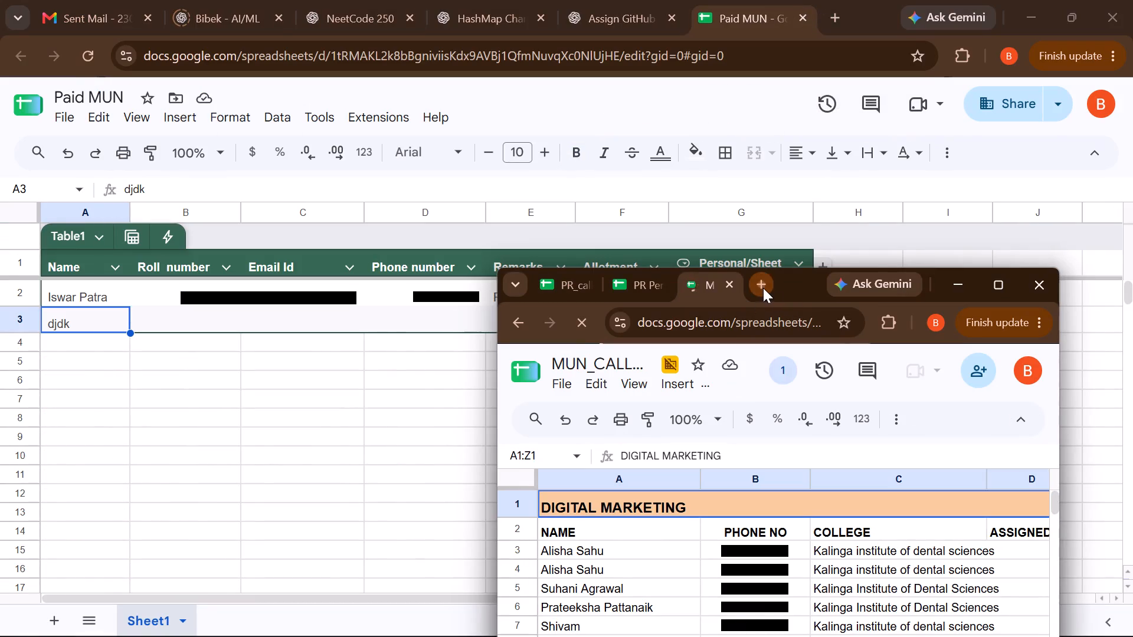
pyautogui.hotkey('ctrl', 'v')
pyautogui.press('Return')
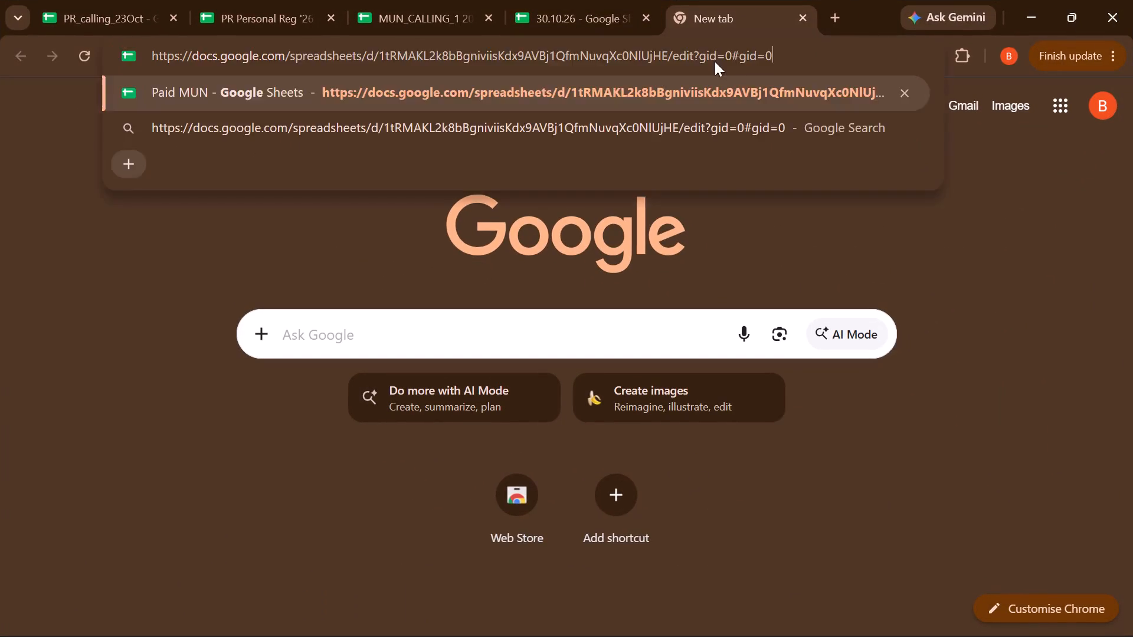
pyautogui.press('Return')
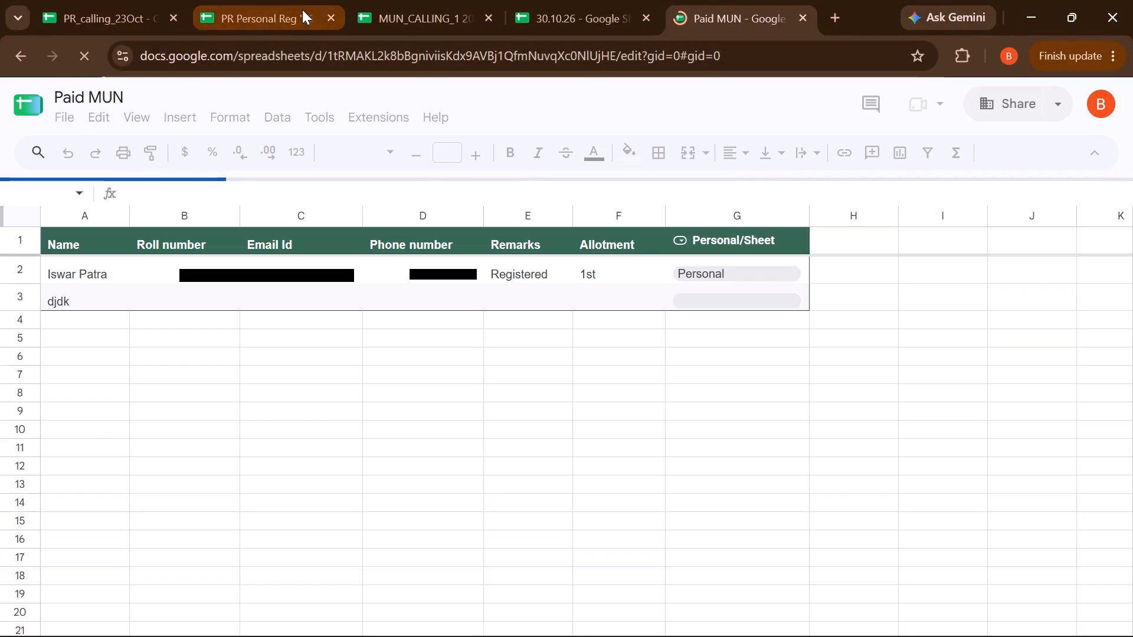
# Reorder the tabs so that PR Personal Reg '26 comes before PR_calling_23Oct.
pyautogui.moveTo(300, 8); pyautogui.dragTo(164, 7)
# Look through the gathered calling sheets and find the first contact assigned to Bibek in the 30.10.26 sheet.
pyautogui.click(230, 12)
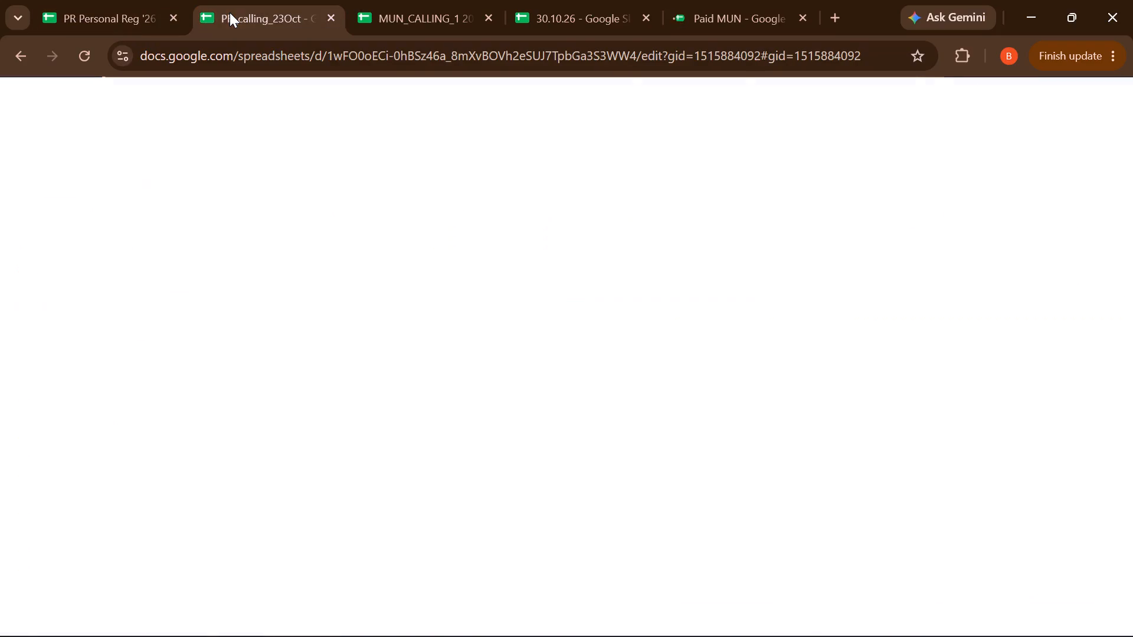
pyautogui.click(409, 9)
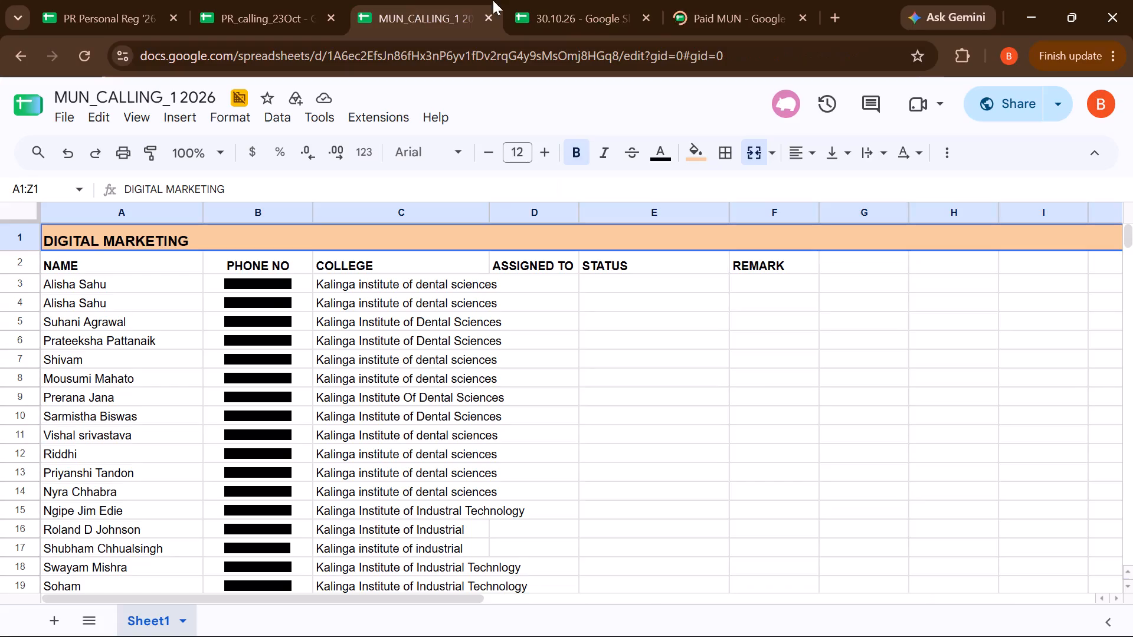
pyautogui.click(562, 6)
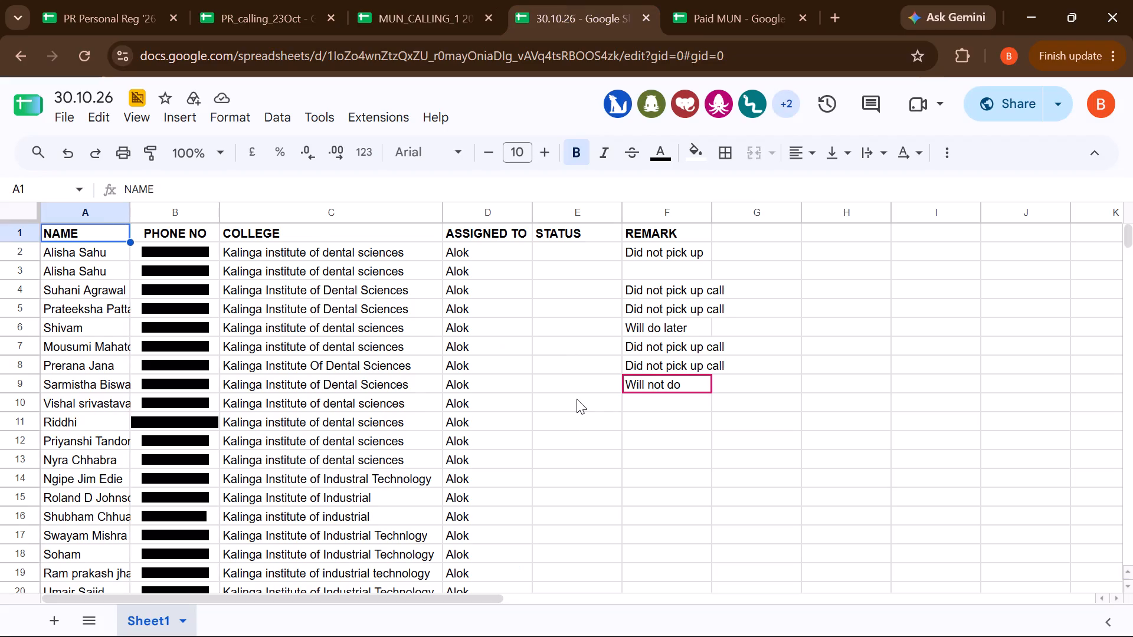
pyautogui.scroll(-5, 577, 399)
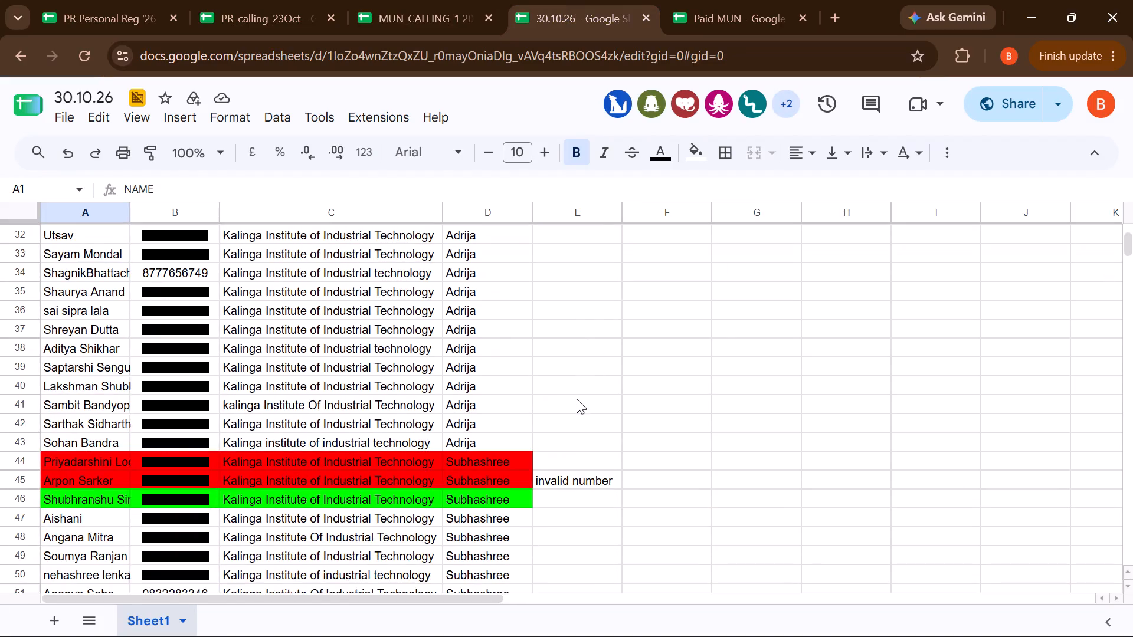
pyautogui.scroll(-4, 577, 399)
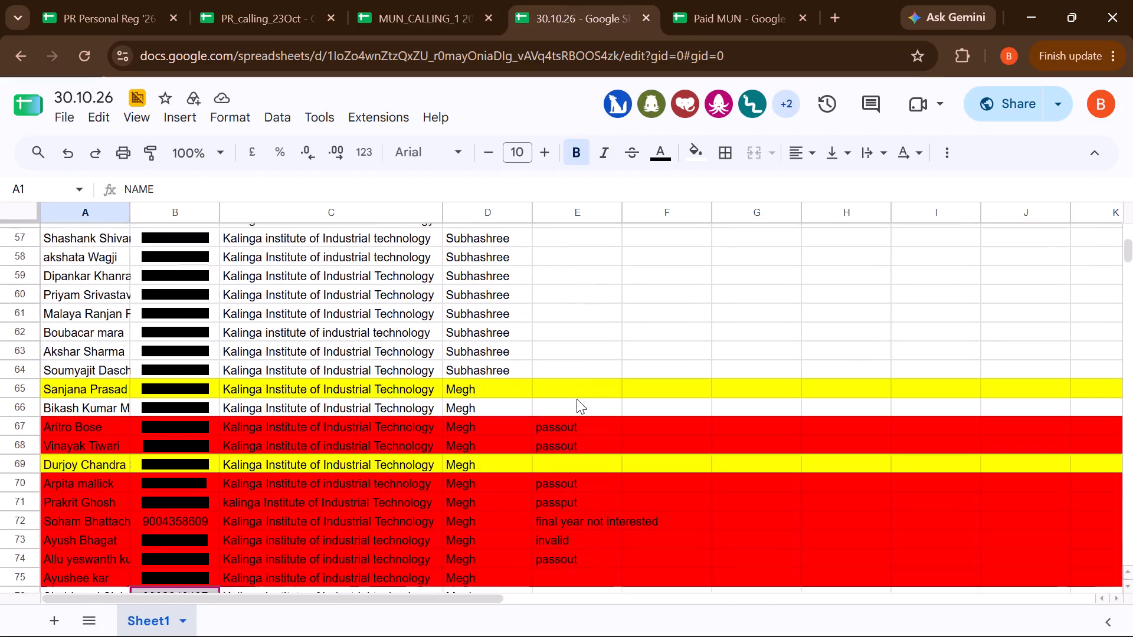
pyautogui.scroll(-6, 577, 399)
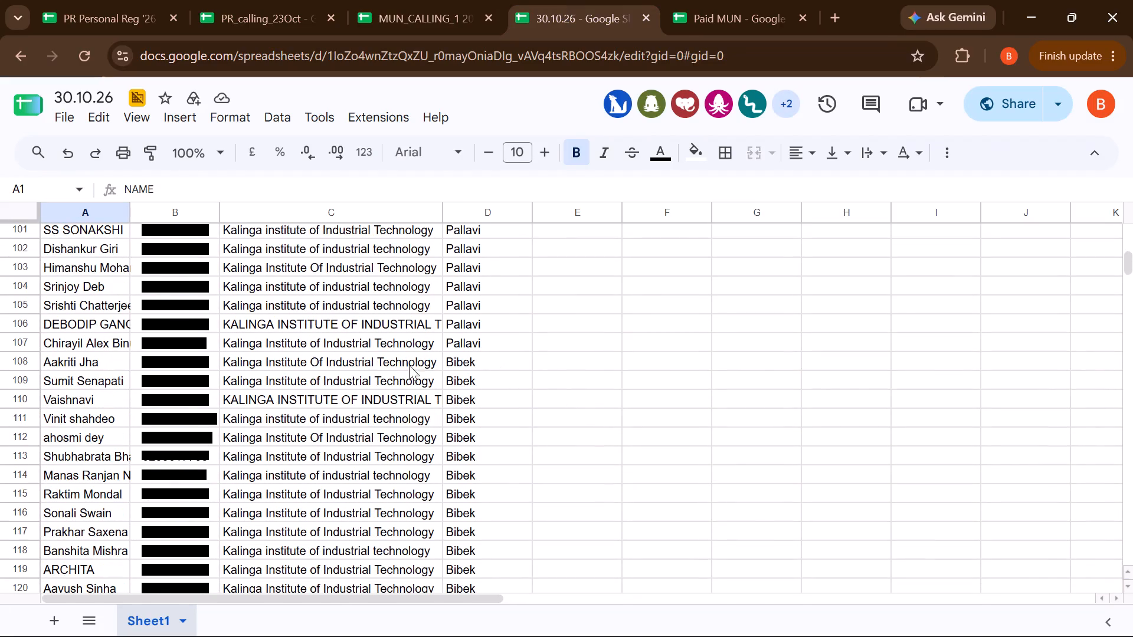
pyautogui.click(80, 362)
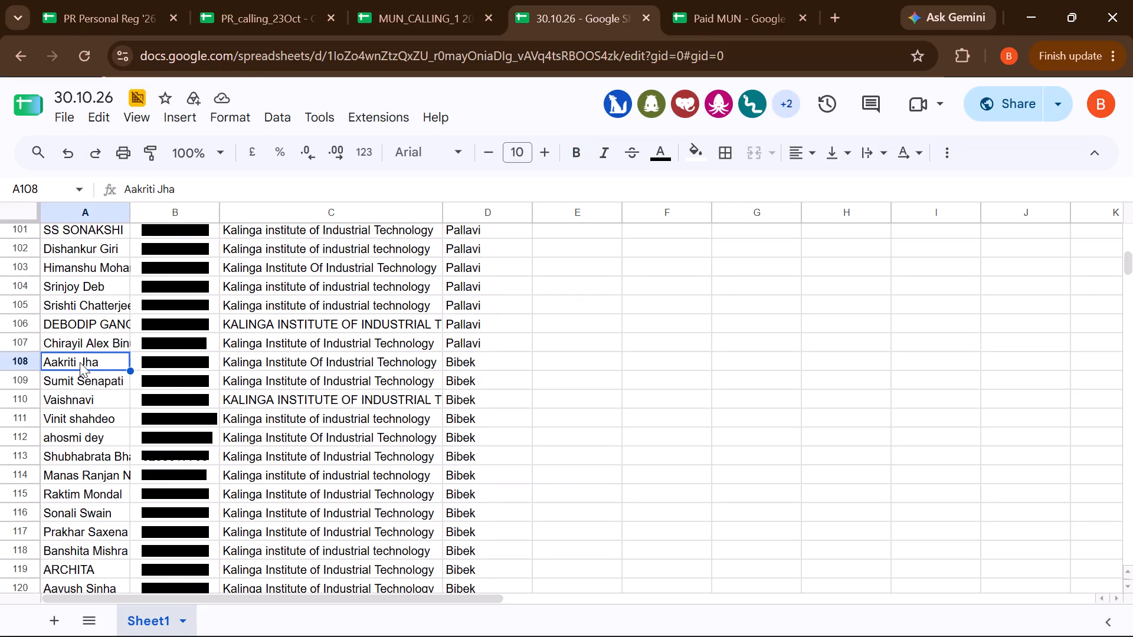
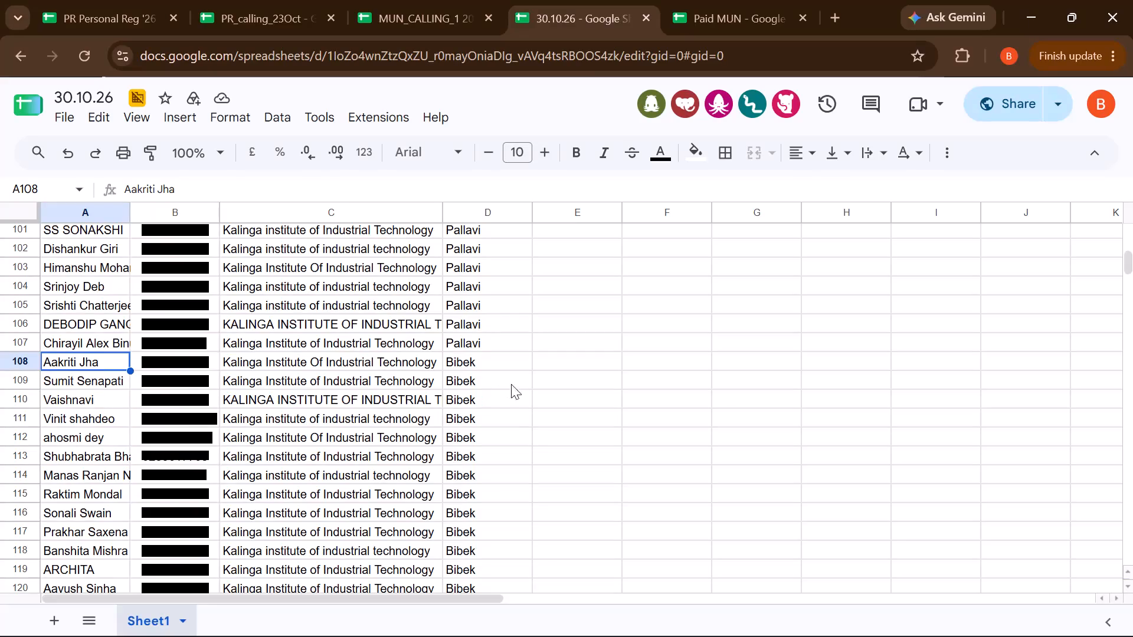
# Enter the status "Wrong Number" in column E for Bibek's first assigned contact, in row 108 of the 30.10.26 sheet.
pyautogui.click(542, 362)
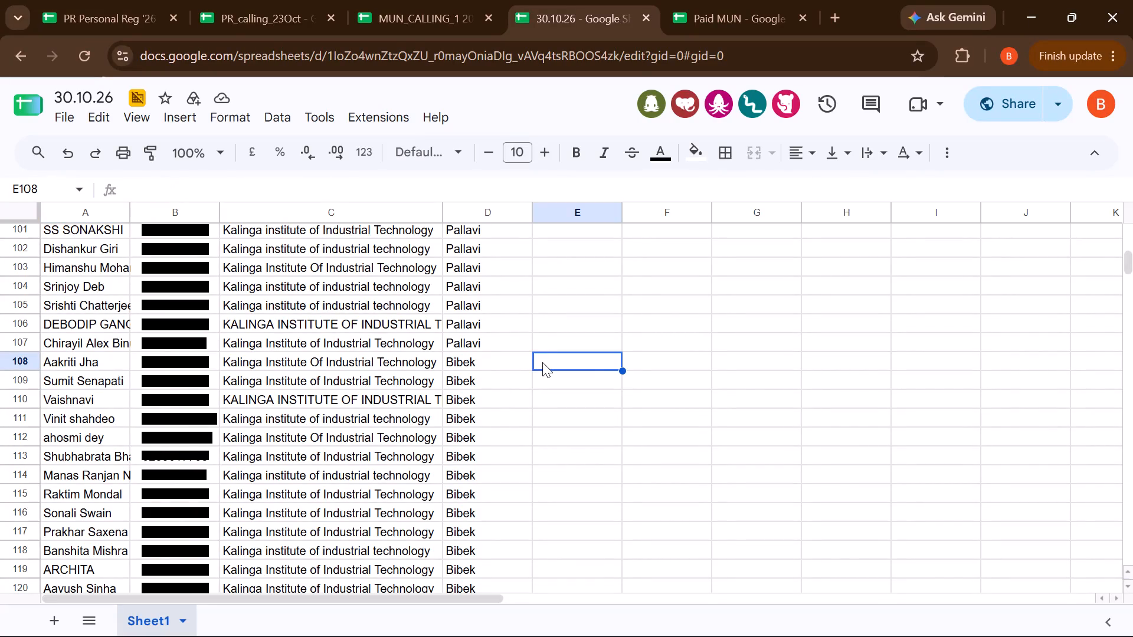
pyautogui.write('Wrong Number')
pyautogui.press('Return')
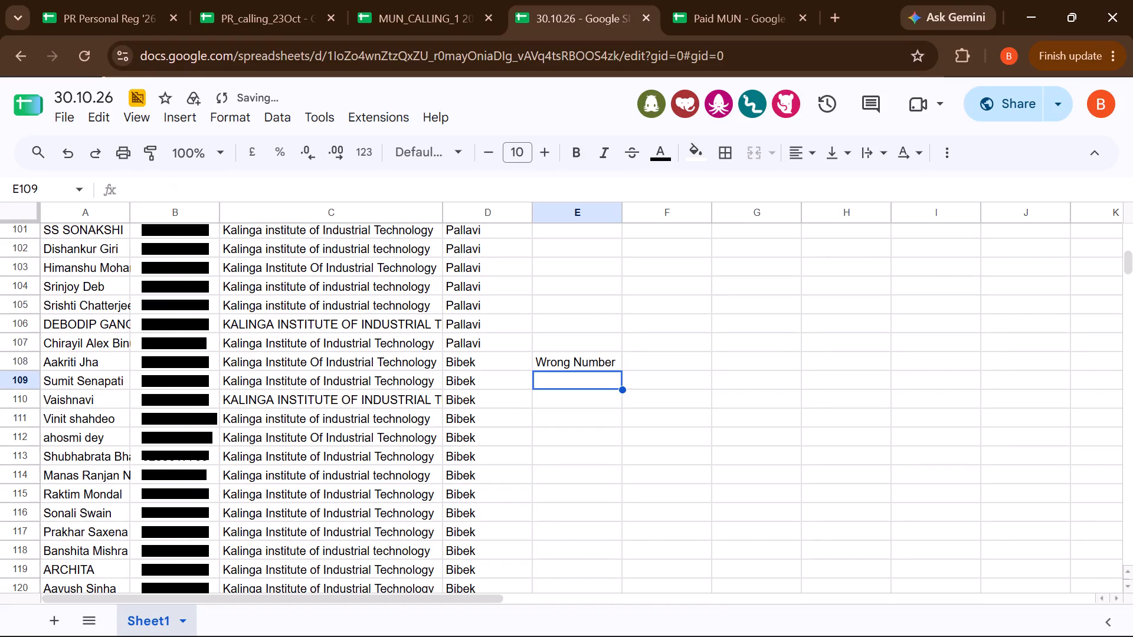
# Go to the phone number of Bibek's next assigned contact, in row 109.
pyautogui.press('Left')
pyautogui.press('Left')
pyautogui.press('Left')
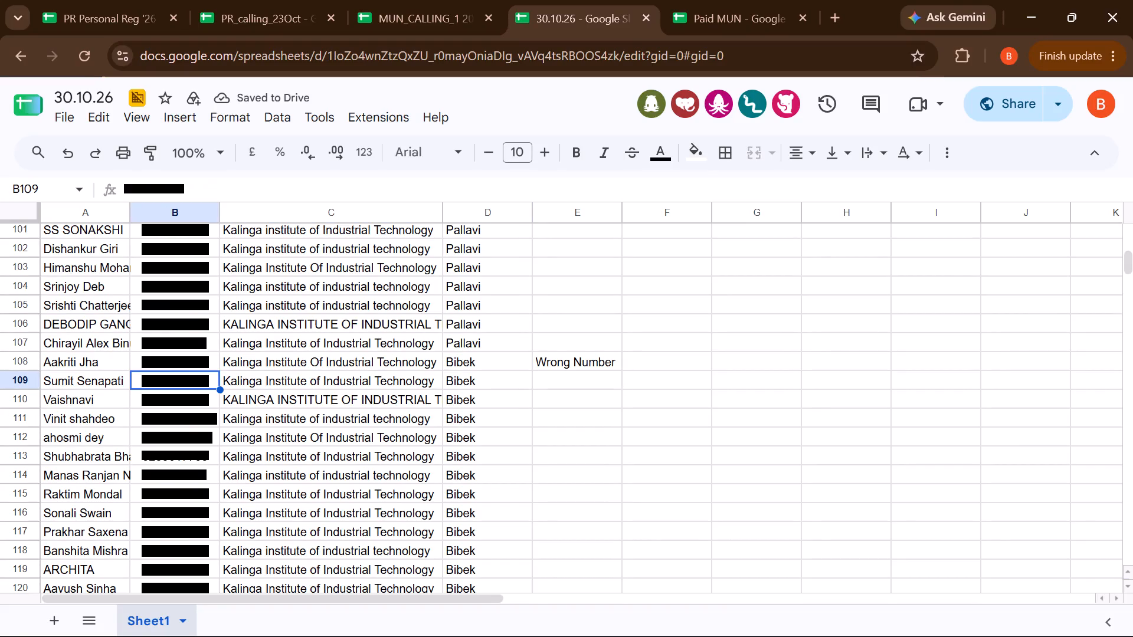
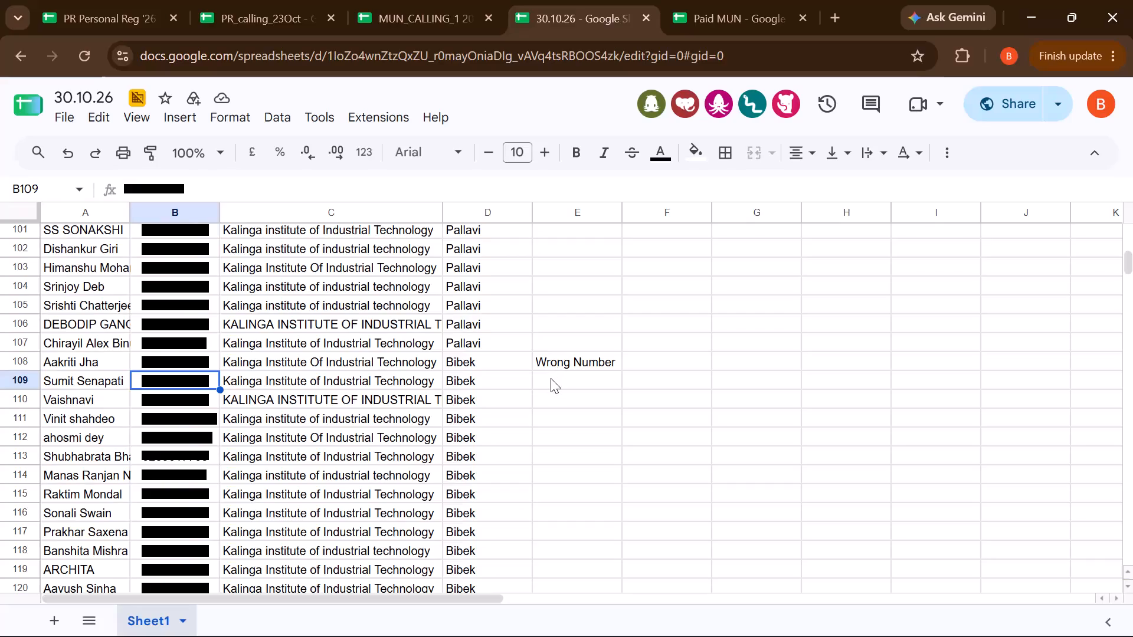
# Fill the whole of row 109, Bibek's second assigned contact, with cyan.
pyautogui.click(551, 378)
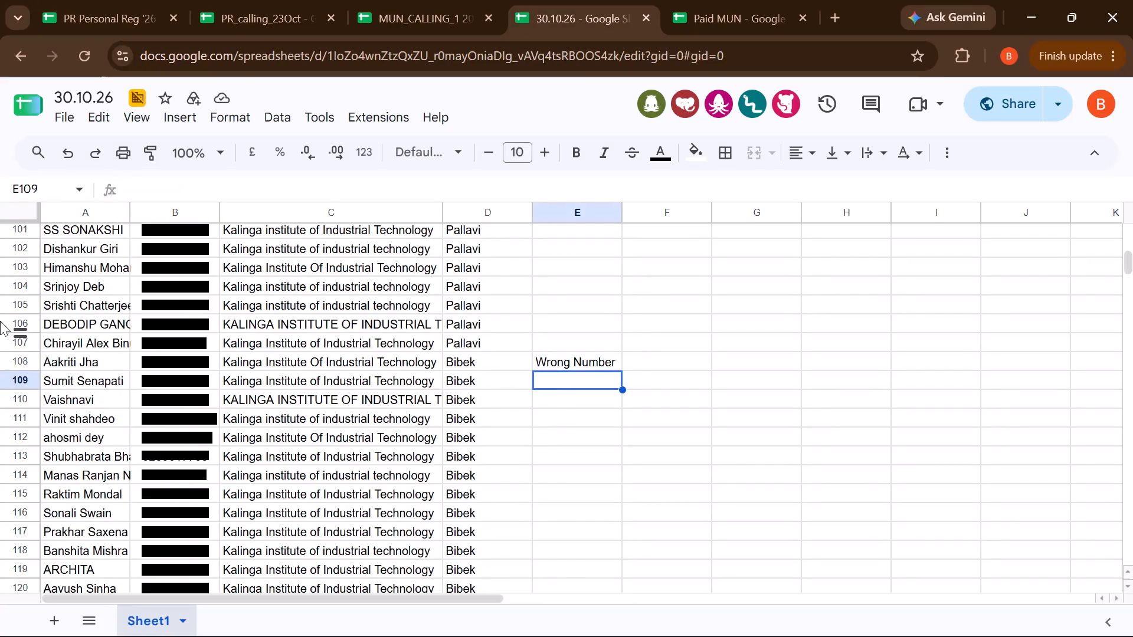
pyautogui.click(14, 379)
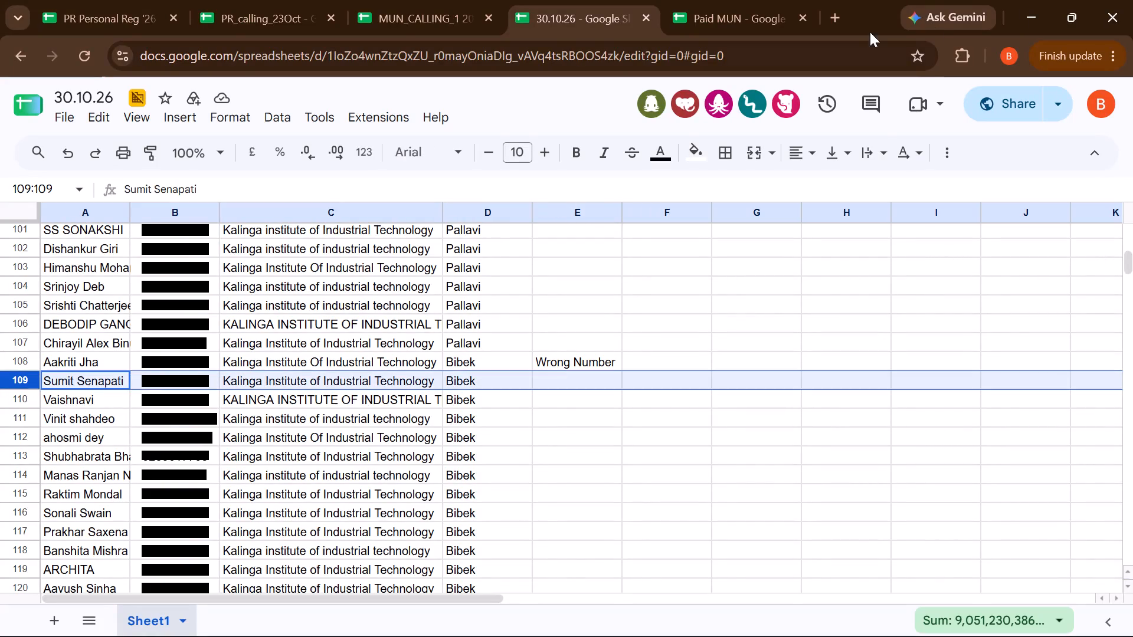
pyautogui.click(689, 155)
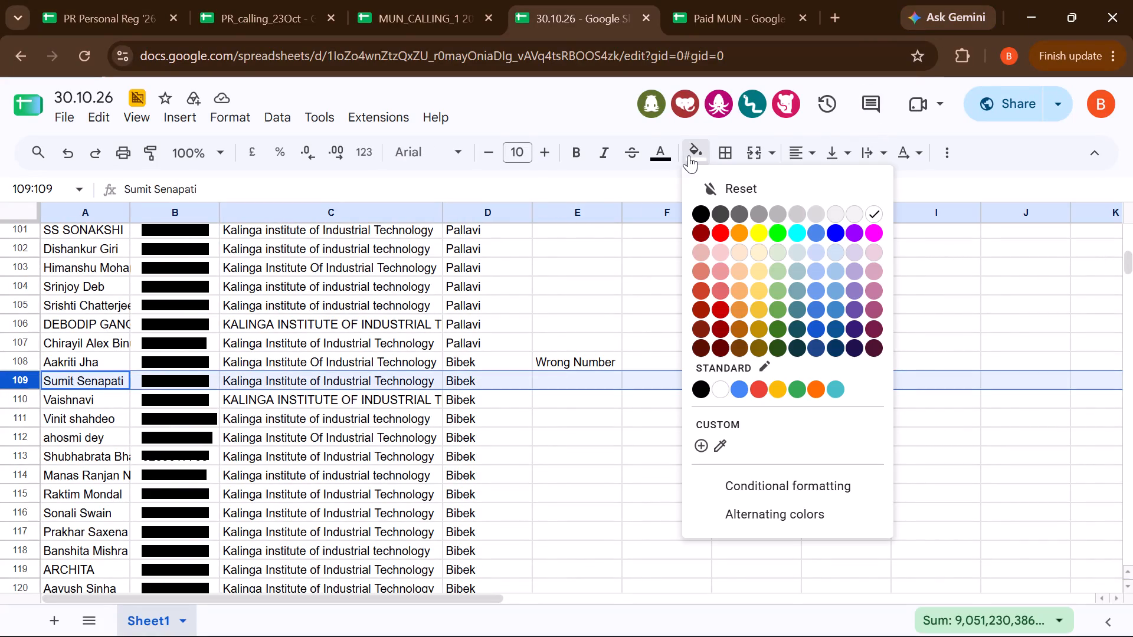
pyautogui.click(803, 238)
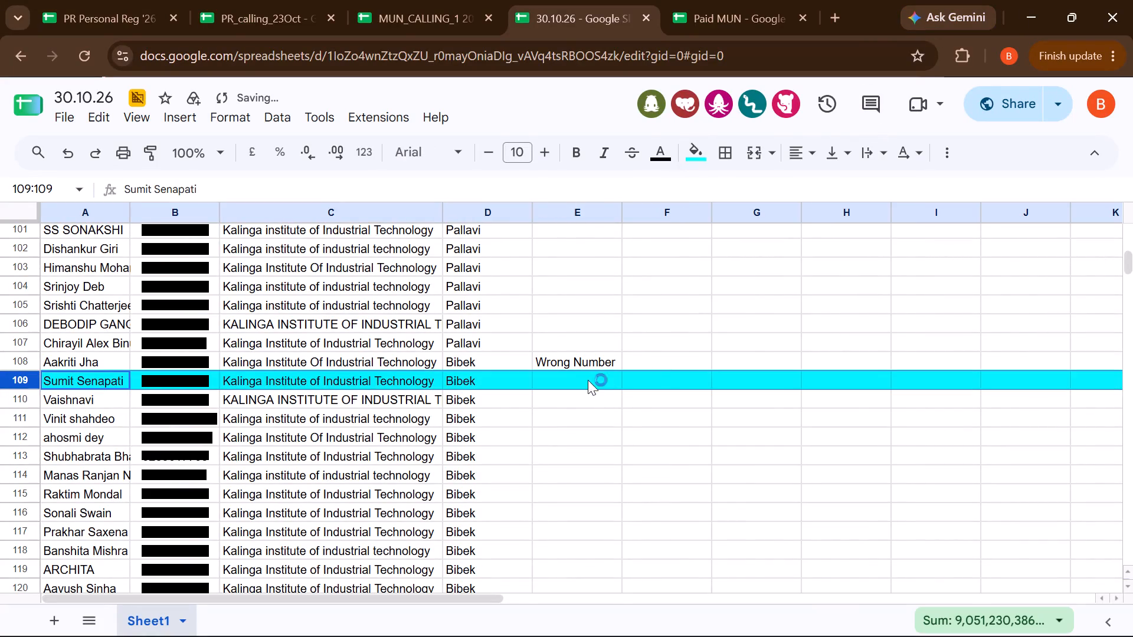
# Enter the call status "Busy" in column E of row 109.
pyautogui.click(588, 380)
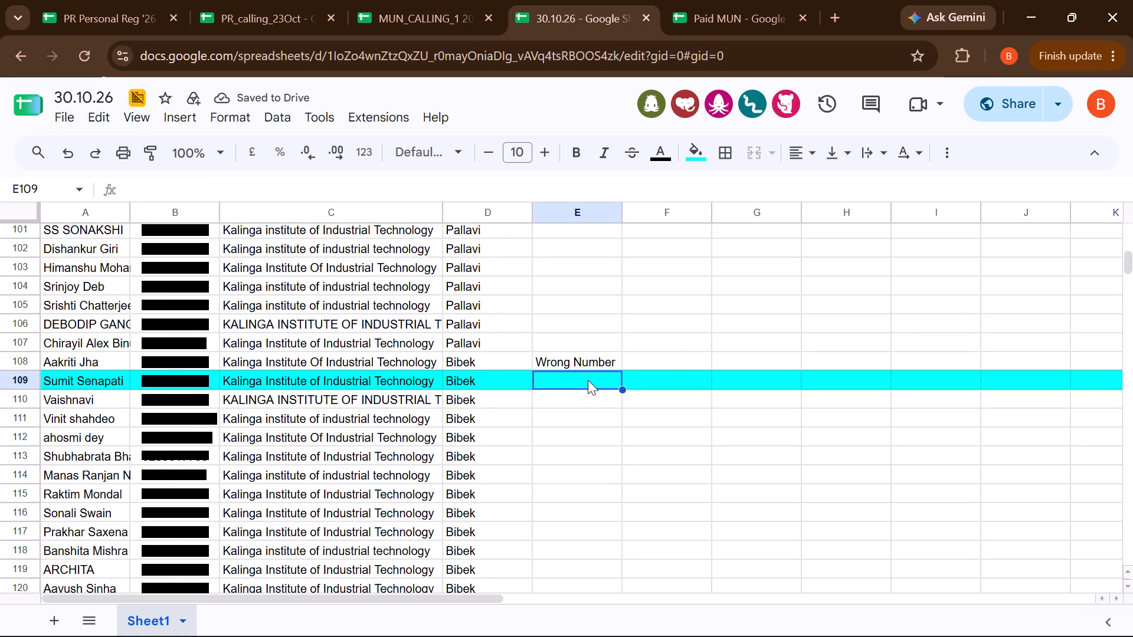
pyautogui.write('Busy')
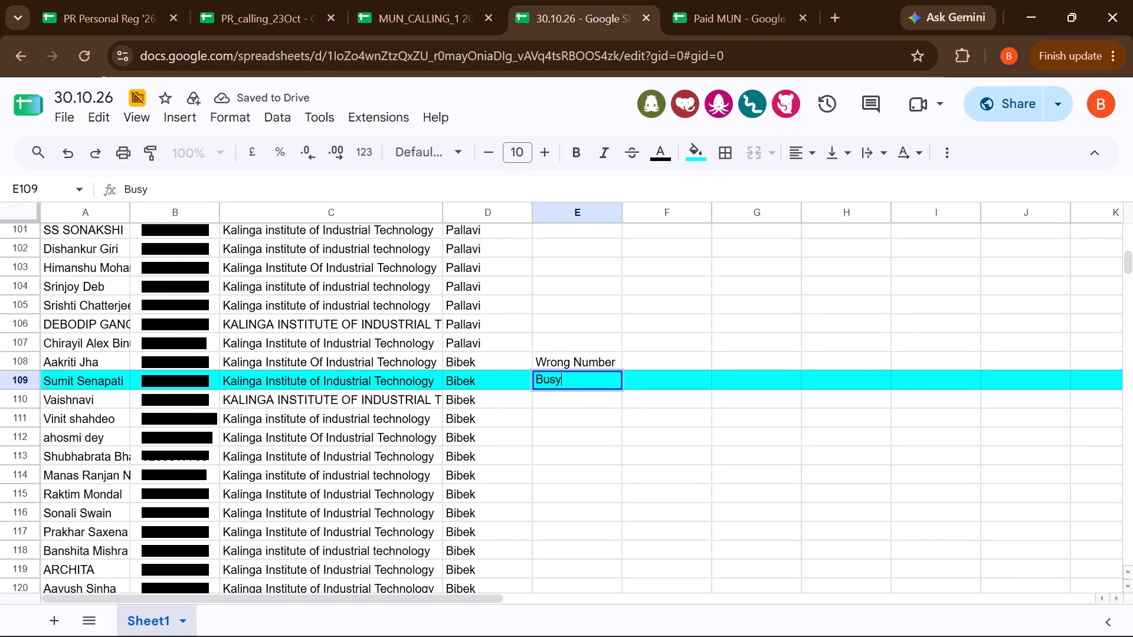
pyautogui.press('Down')
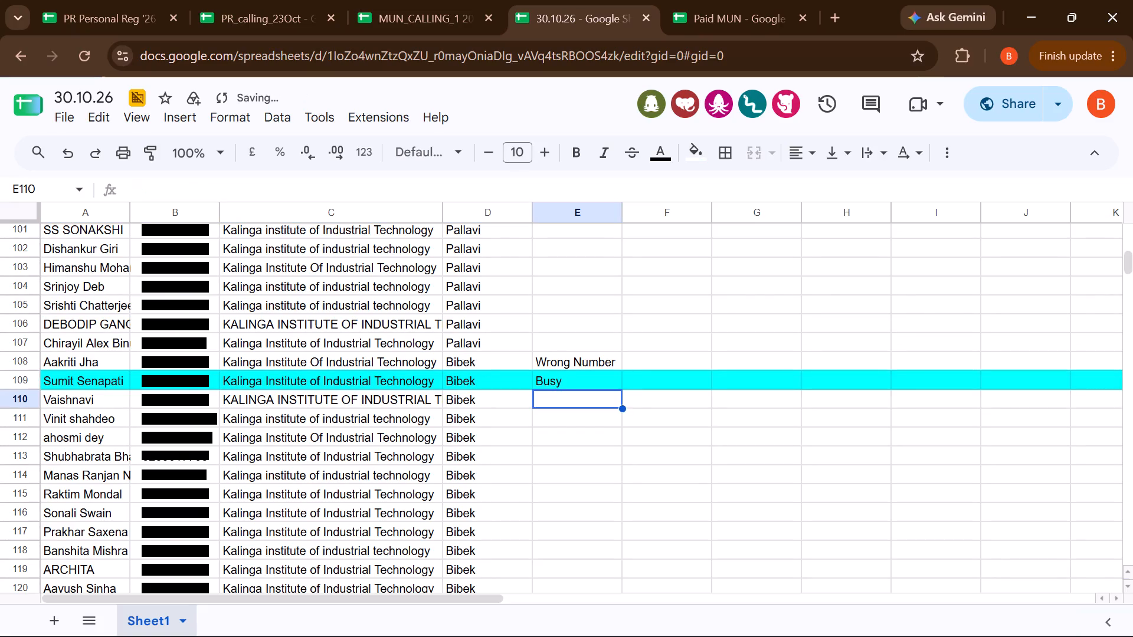
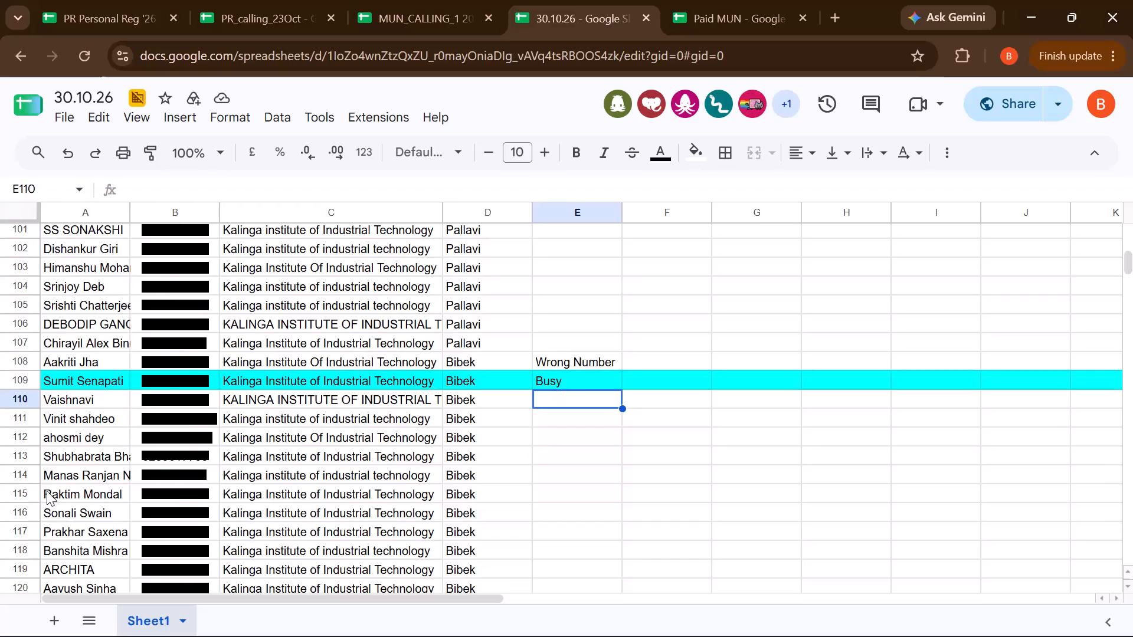
# Fill the whole of row 110, Bibek's third assigned contact, with cyan.
pyautogui.click(12, 395)
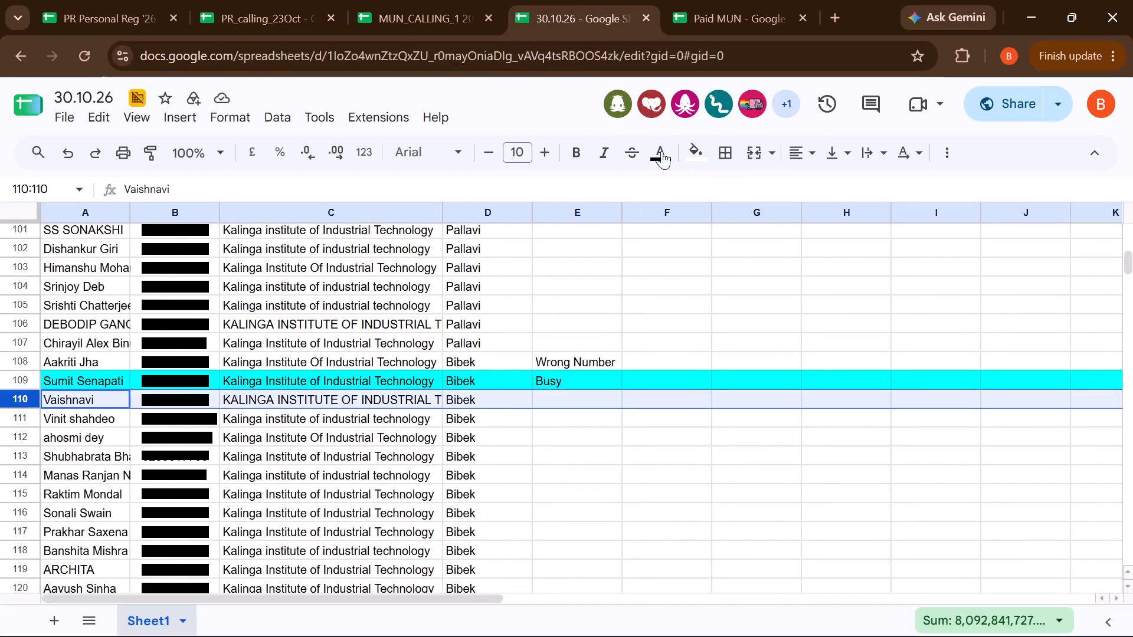
pyautogui.click(705, 148)
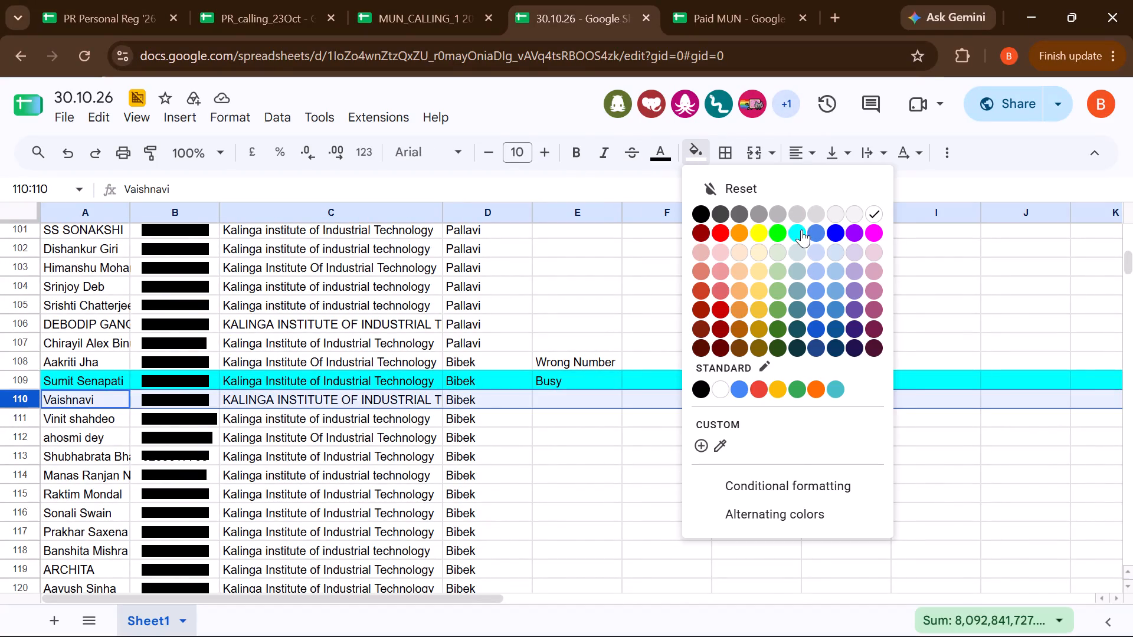
pyautogui.click(801, 229)
# Enter the call status "Class" in column E of row 110.
pyautogui.click(598, 402)
pyautogui.write('Class')
pyautogui.press('Return')
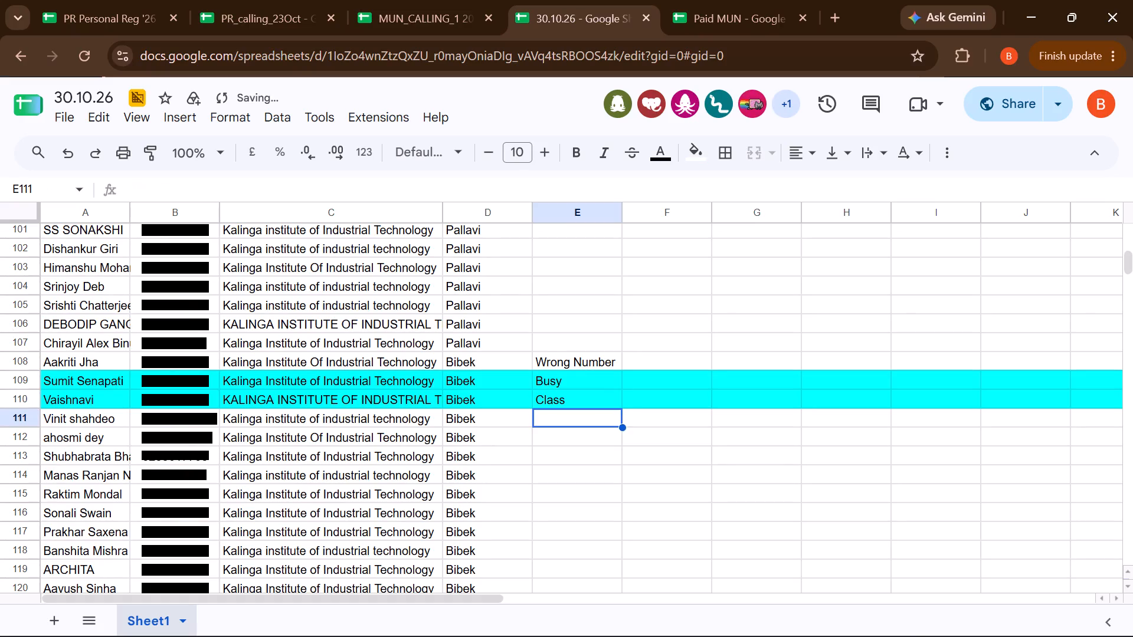
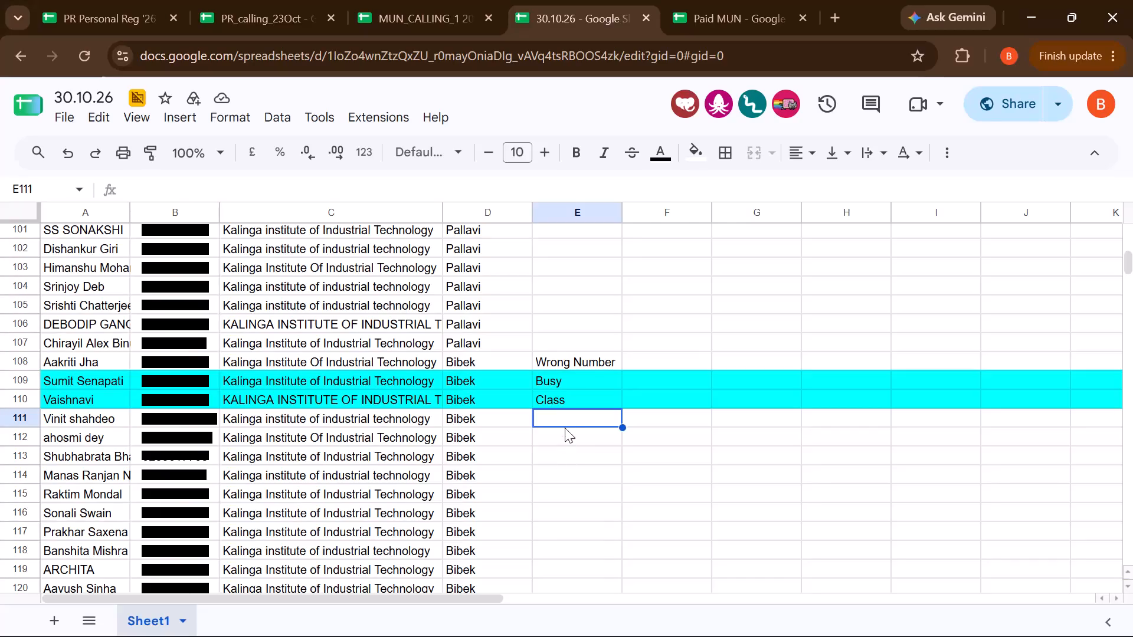
# Enter the call status "Will get back" in column E of row 111, Bibek's fourth assigned contact.
pyautogui.doubleClick(565, 423)
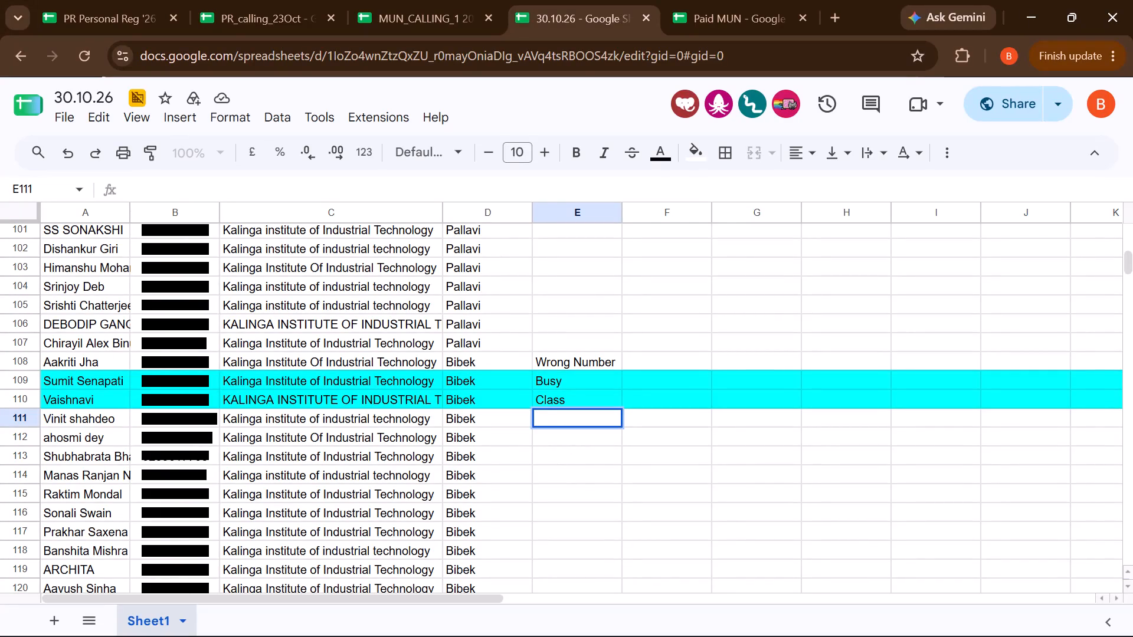
pyautogui.write('Will get back')
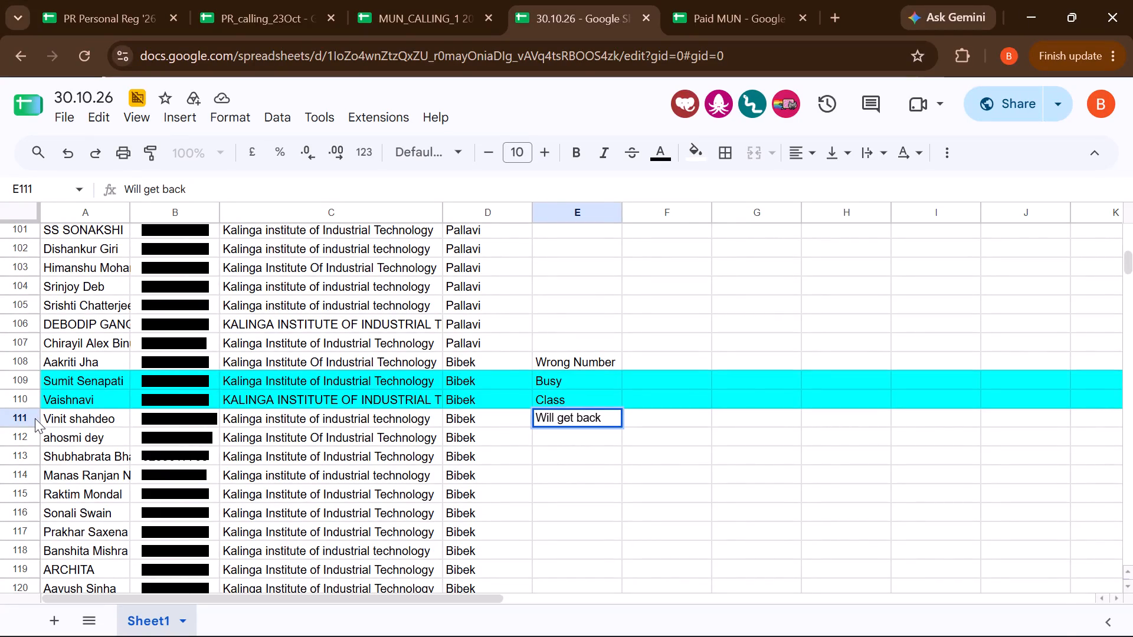
# Fill the whole of row 111, Bibek's contact with the "Will get back" status, with yellow.
pyautogui.click(35, 418)
pyautogui.click(692, 152)
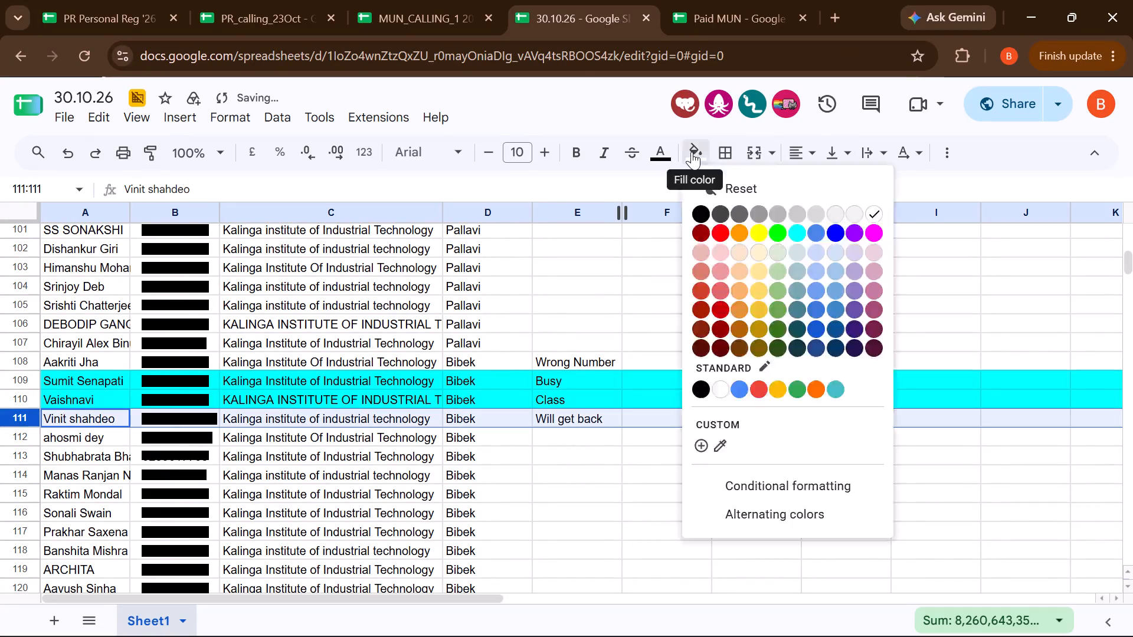
pyautogui.click(763, 227)
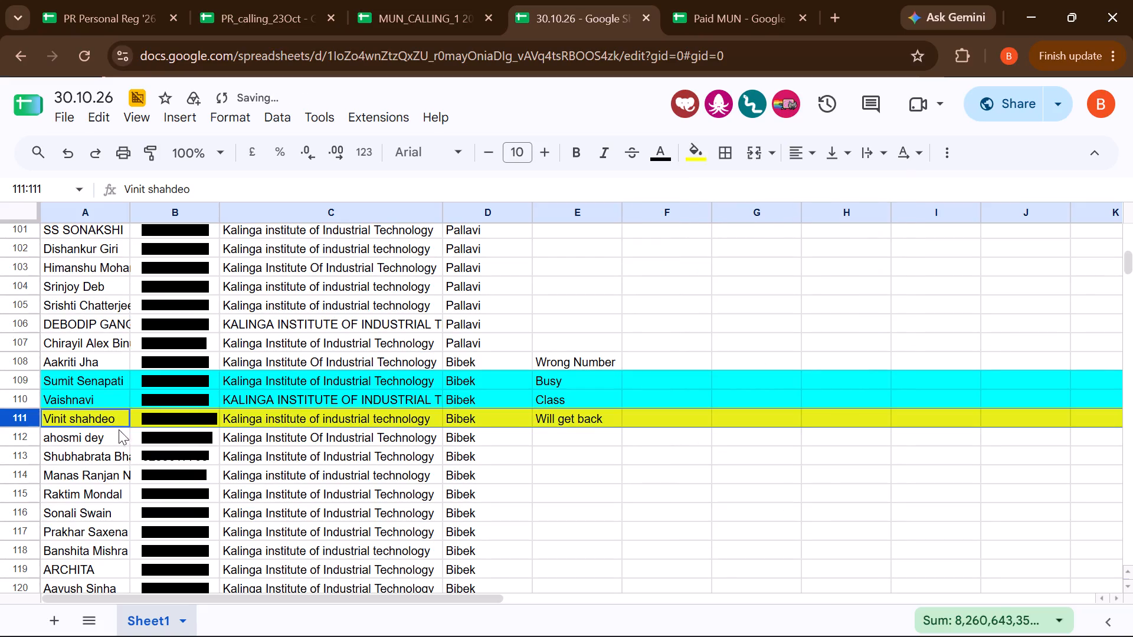
# Check the name and phone number of Bibek's next assigned contact in row 112.
pyautogui.click(100, 436)
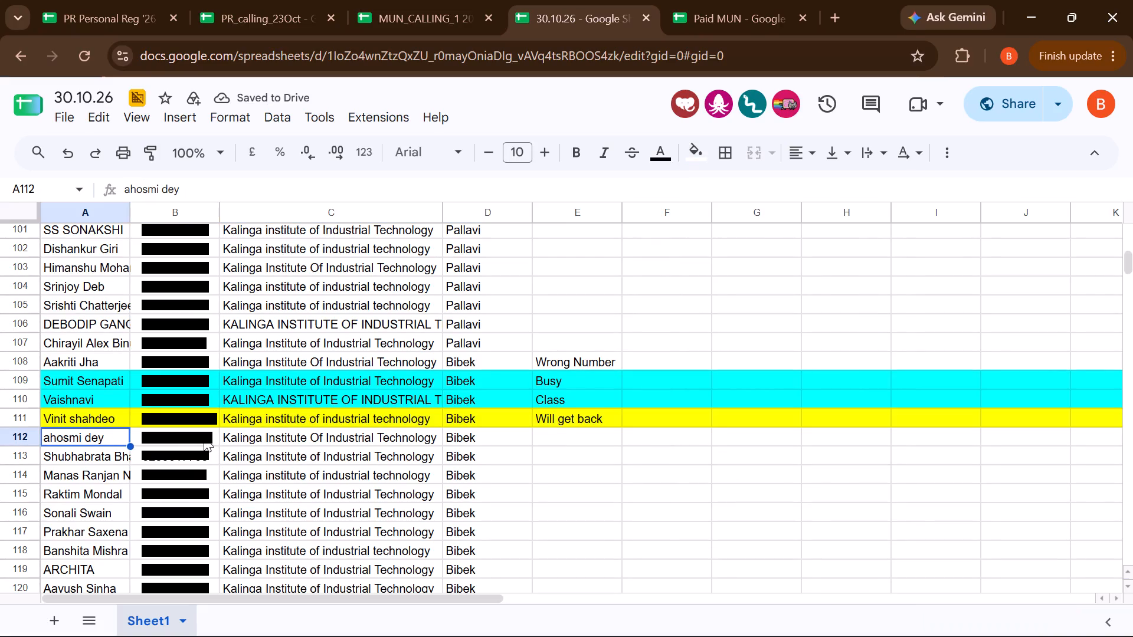
pyautogui.click(204, 436)
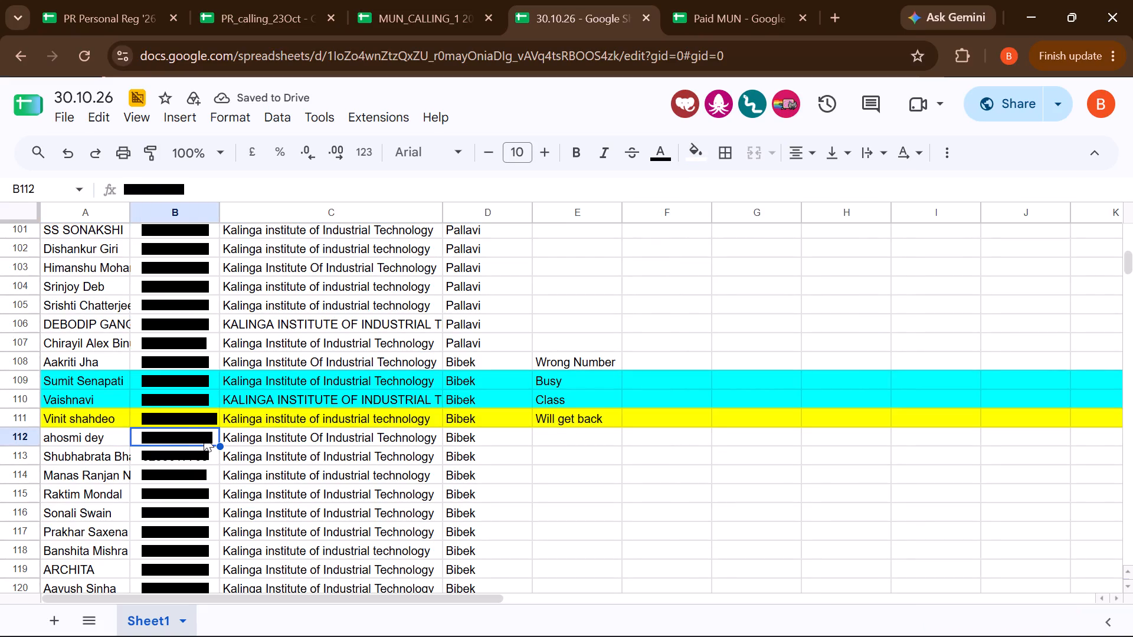
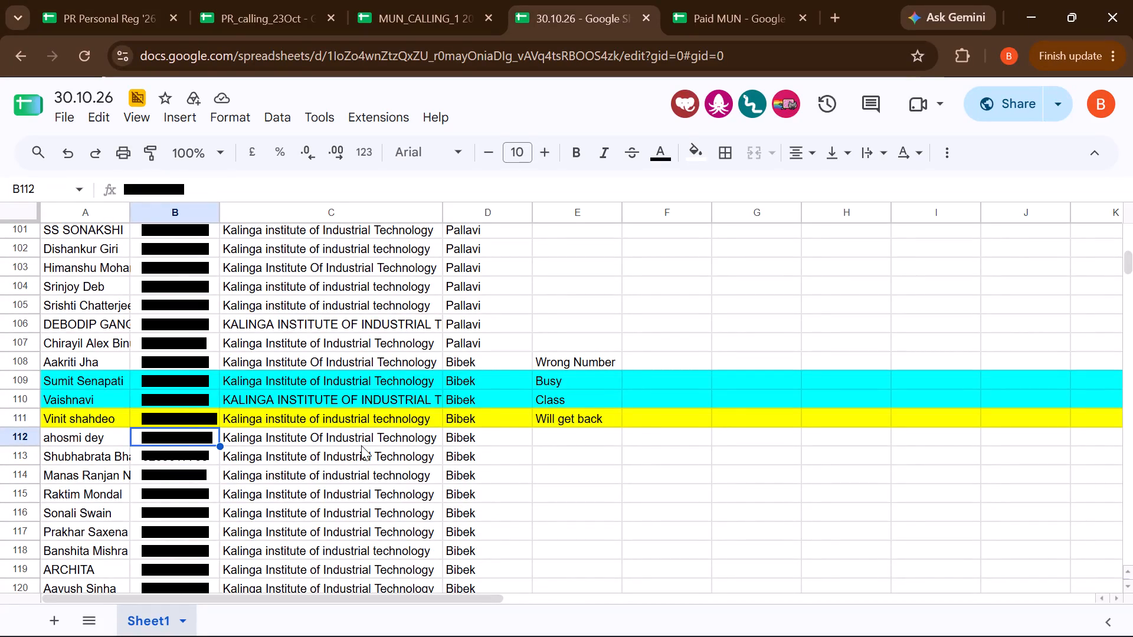
# Enter the call status "Not interested" in column E of row 112, Bibek's fifth assigned contact.
pyautogui.click(539, 437)
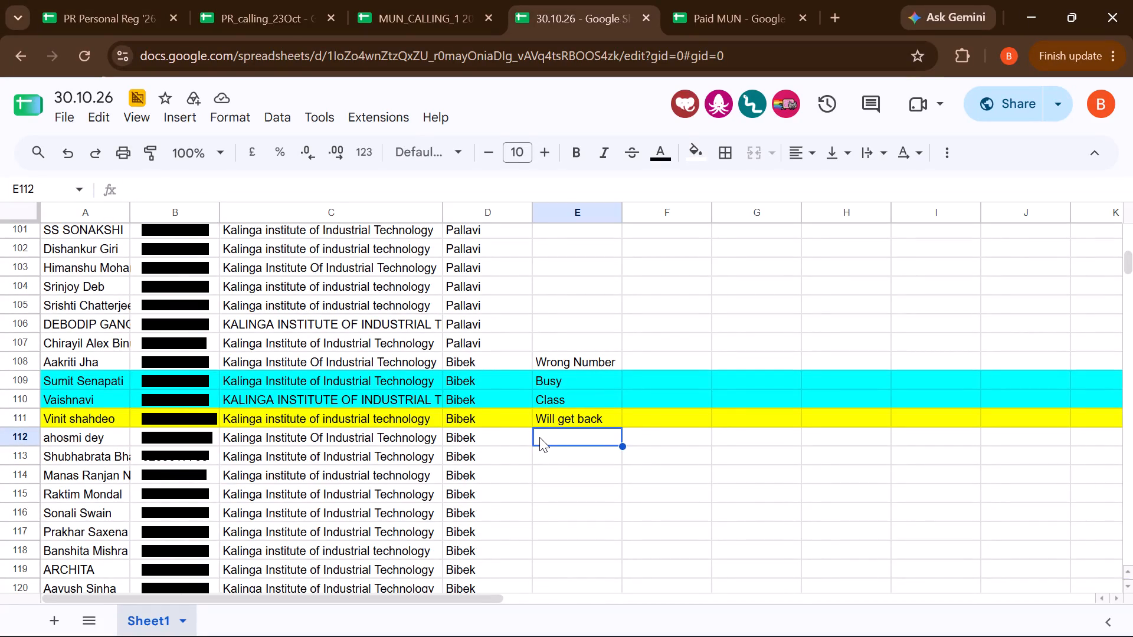
pyautogui.write('Not interested')
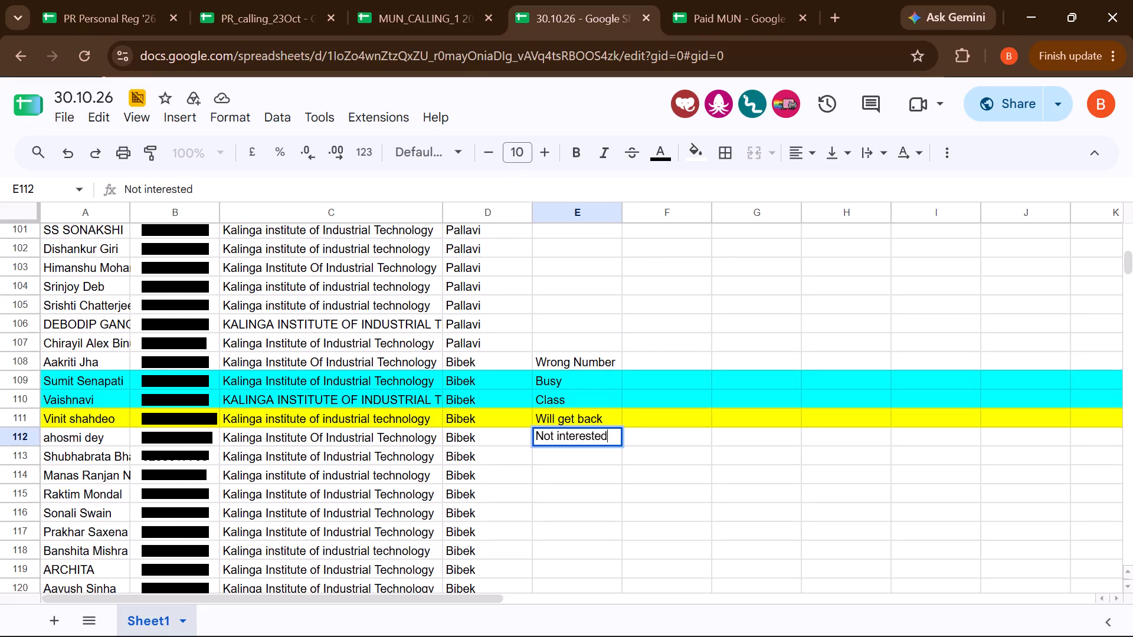
# Fill the whole of row 112, Bibek's contact with the "Not interested" status, with red.
pyautogui.click(25, 434)
pyautogui.click(697, 155)
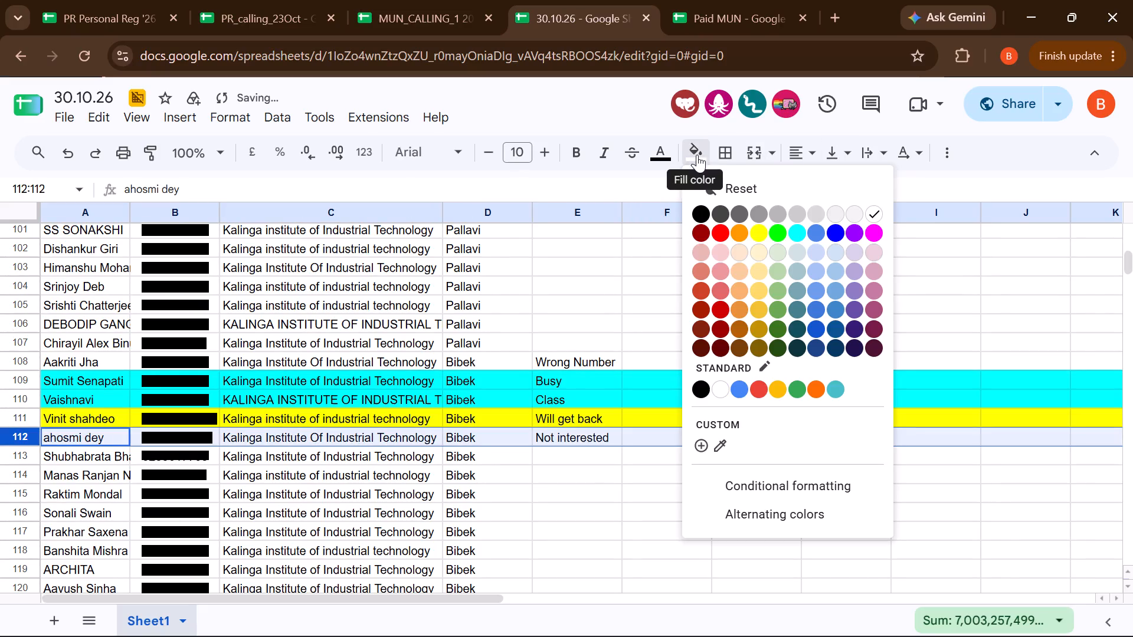
pyautogui.click(721, 233)
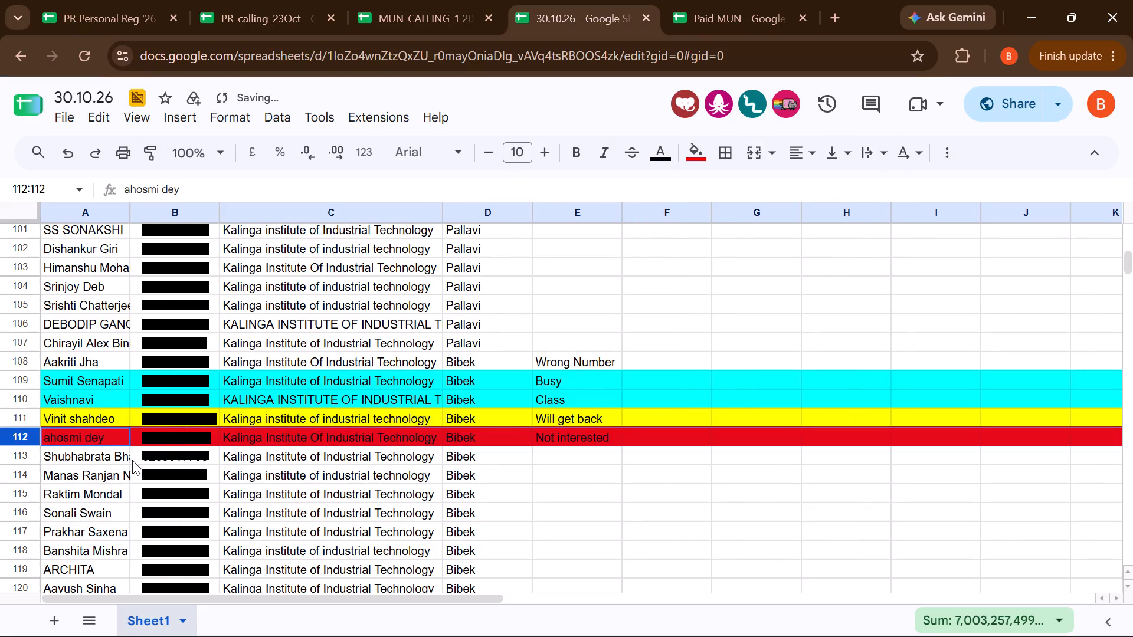
pyautogui.click(90, 459)
# Examine how the other callers' rows above are colour-coded for each call status and compare them with Bibek's rows.
pyautogui.scroll(7, 346, 366)
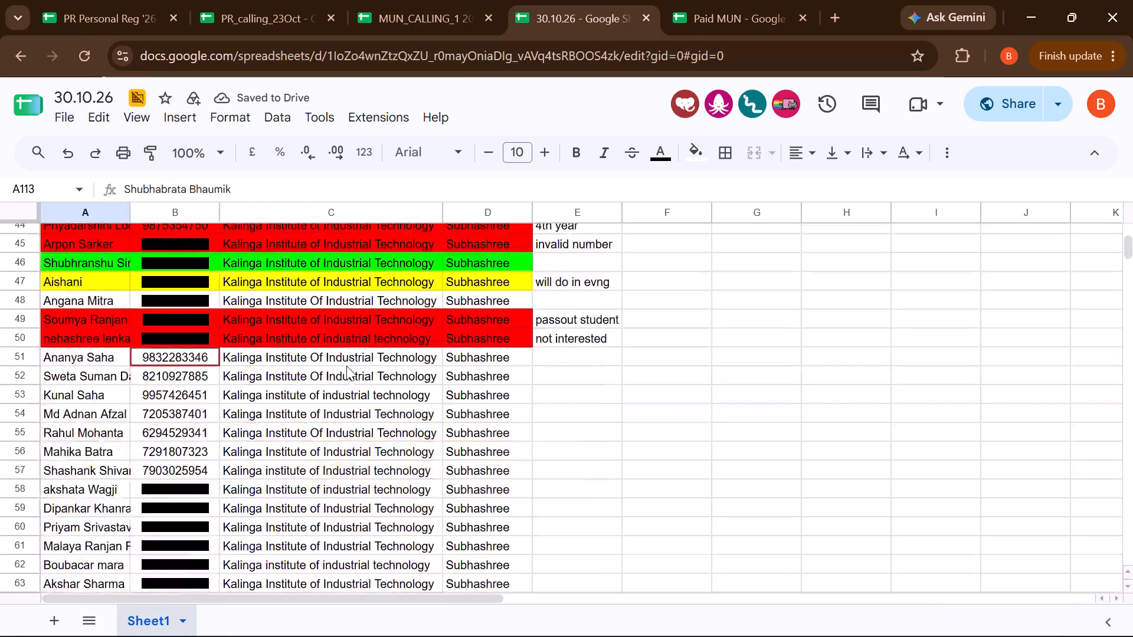
pyautogui.scroll(5, 346, 366)
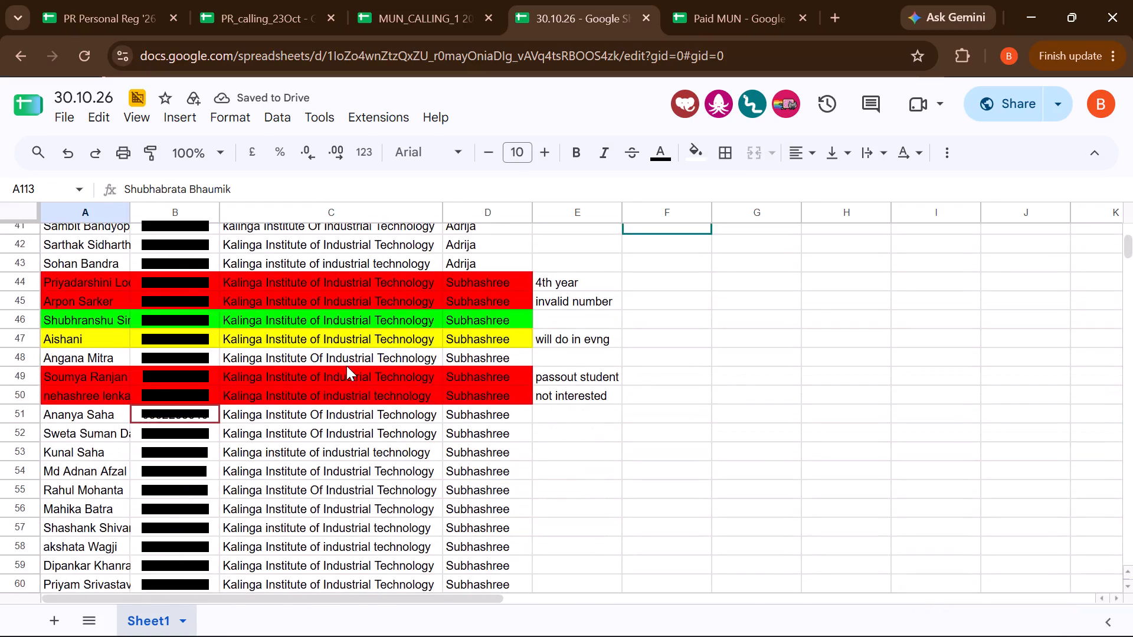
pyautogui.scroll(3, 346, 366)
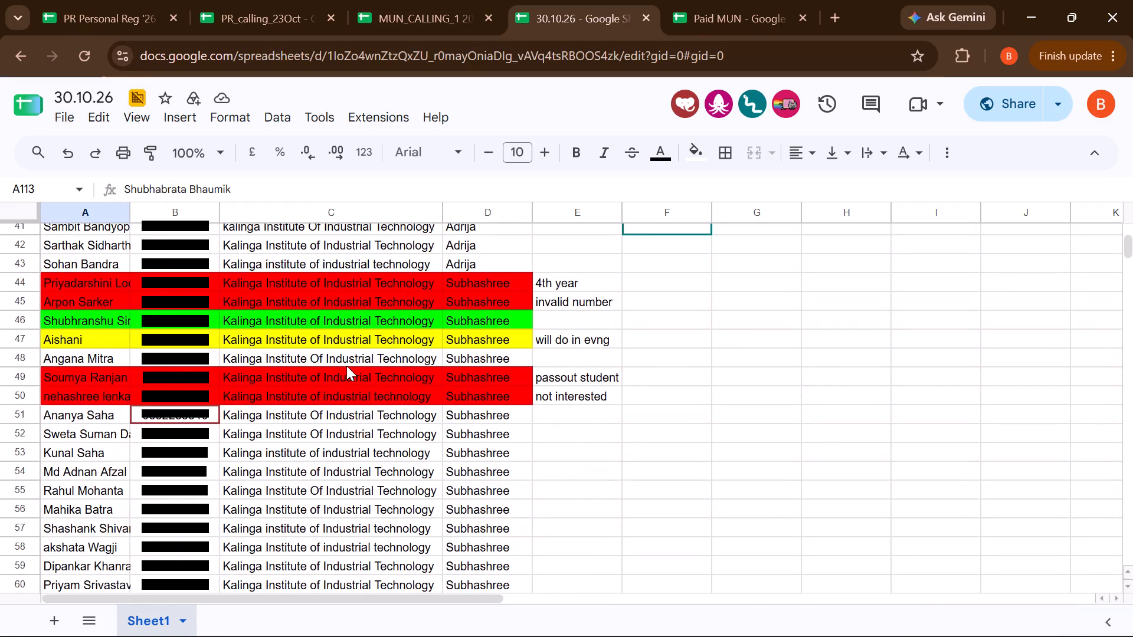
pyautogui.scroll(2, 346, 366)
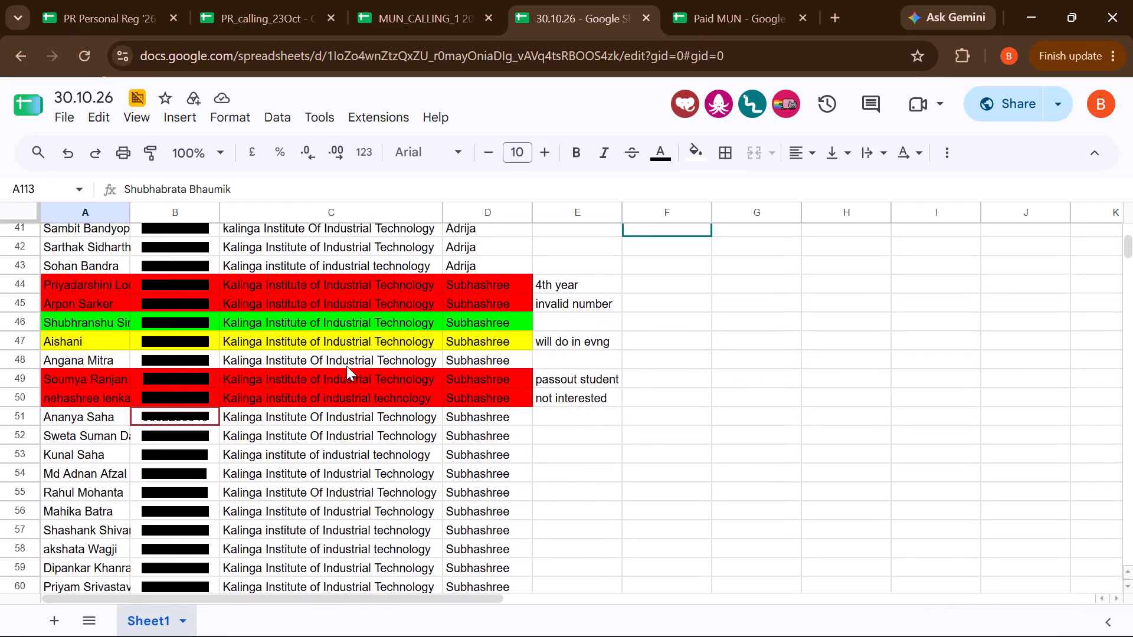
pyautogui.scroll(1, 346, 366)
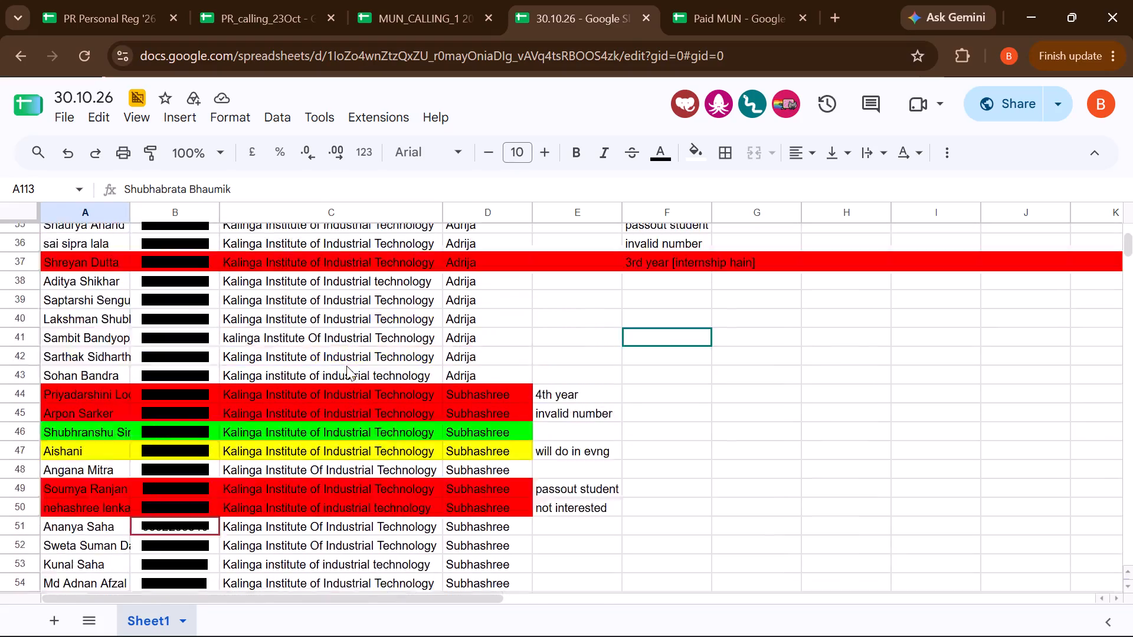
pyautogui.scroll(1, 346, 366)
pyautogui.scroll(-8, 346, 366)
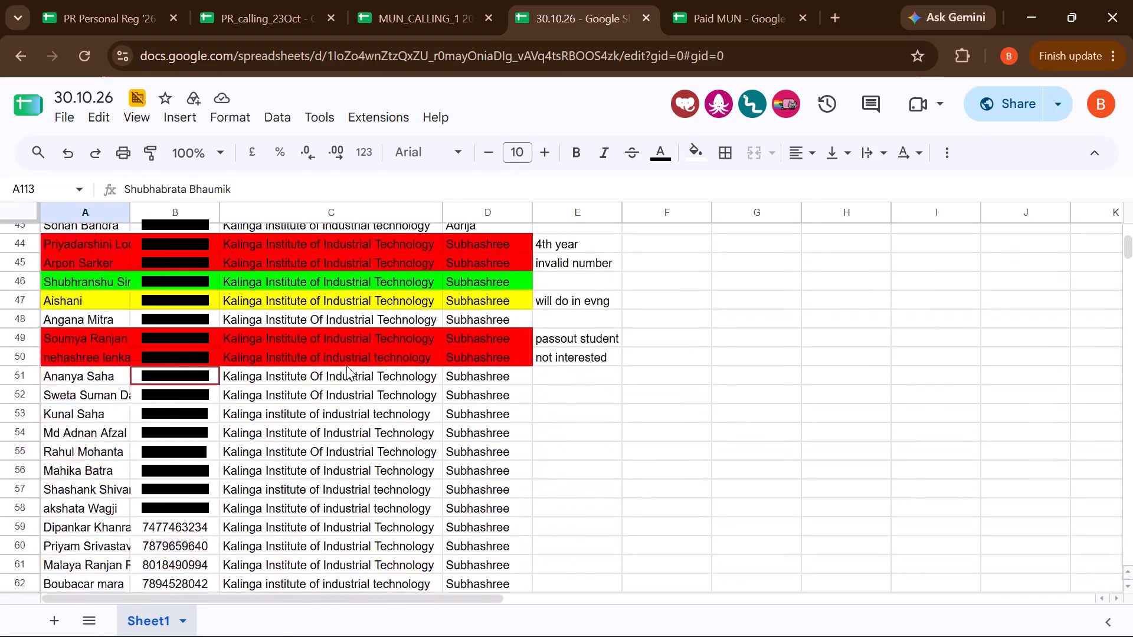
pyautogui.scroll(-6, 346, 366)
pyautogui.scroll(1, 346, 366)
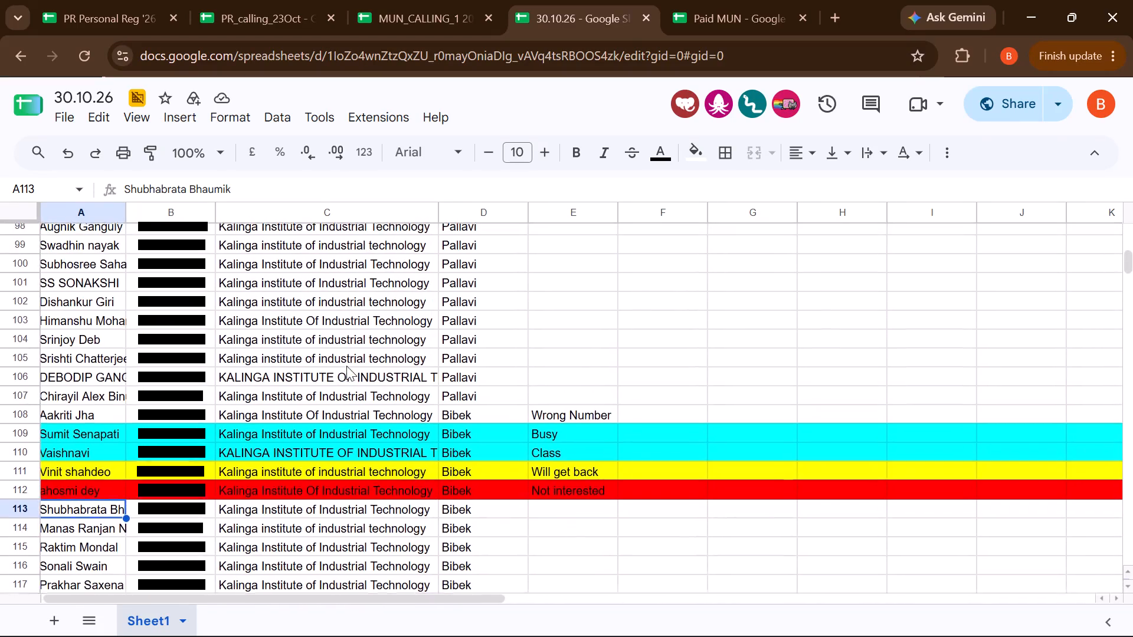
pyautogui.scroll(2, 346, 366)
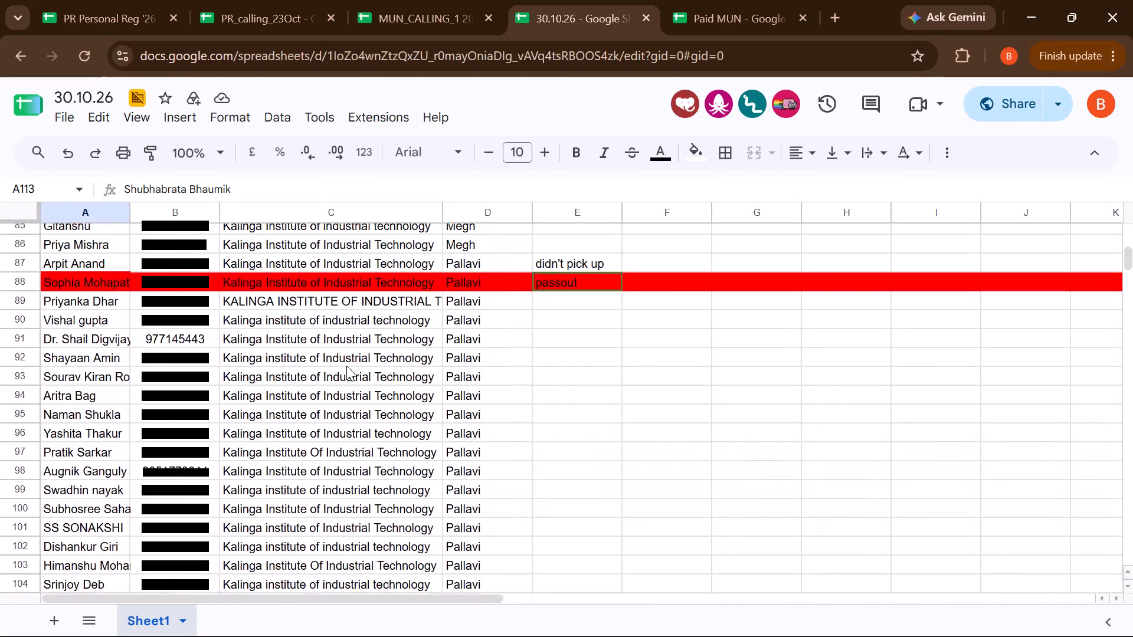
pyautogui.scroll(1, 346, 366)
pyautogui.scroll(-5, 346, 366)
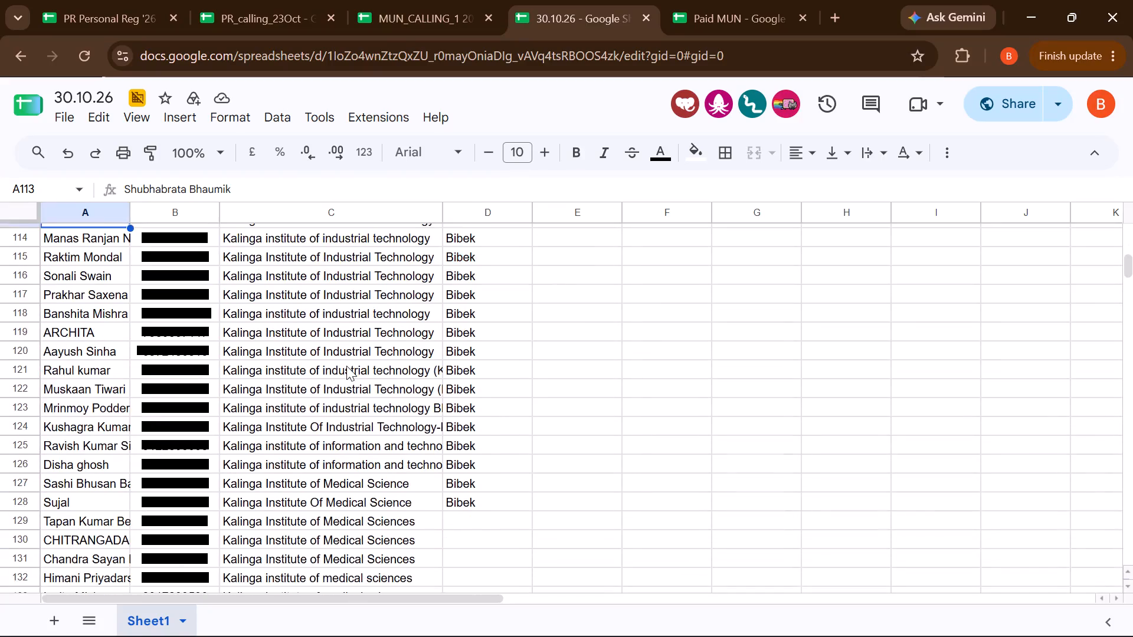
pyautogui.scroll(-1, 346, 366)
pyautogui.scroll(1, 346, 366)
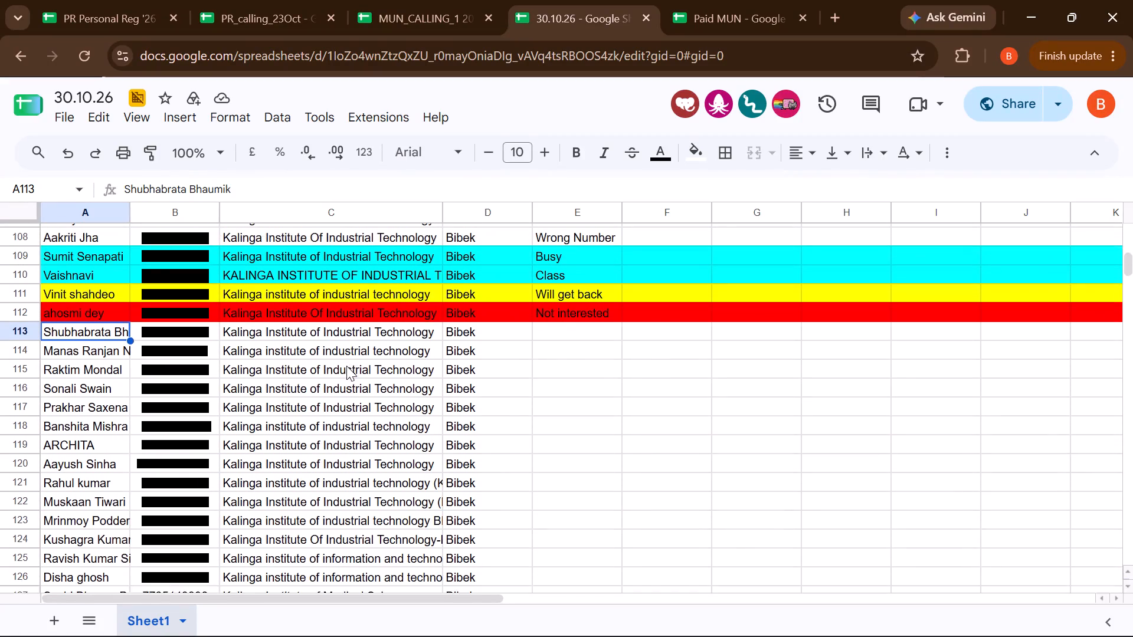
pyautogui.scroll(2, 346, 366)
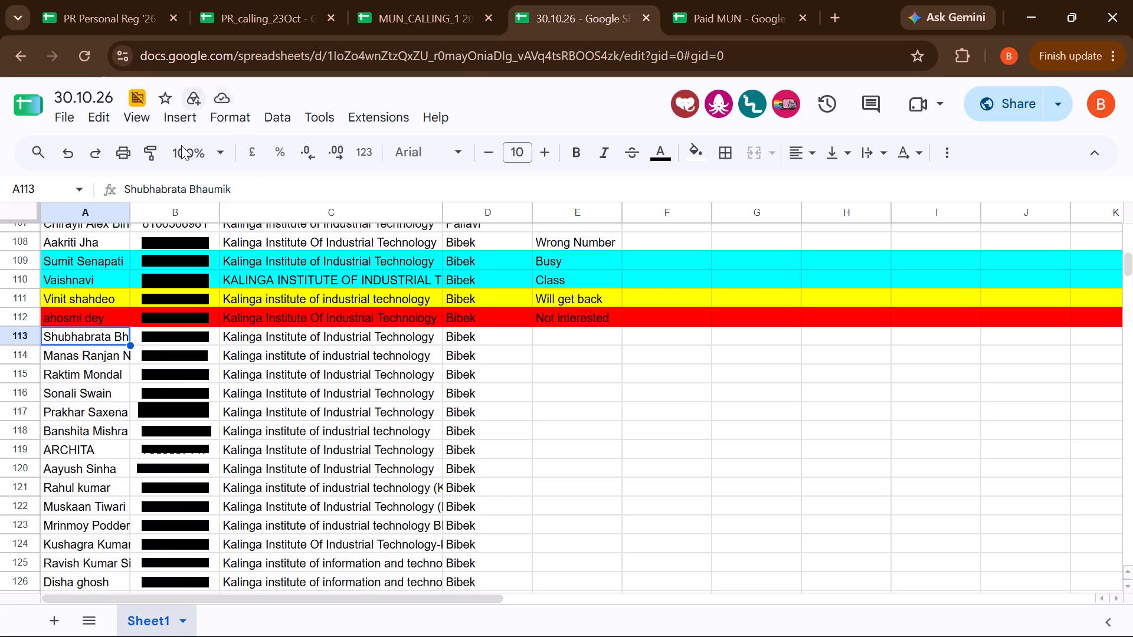
# Fill the whole of row 108, Bibek's contact with the "Wrong Number" status, with red.
pyautogui.click(18, 240)
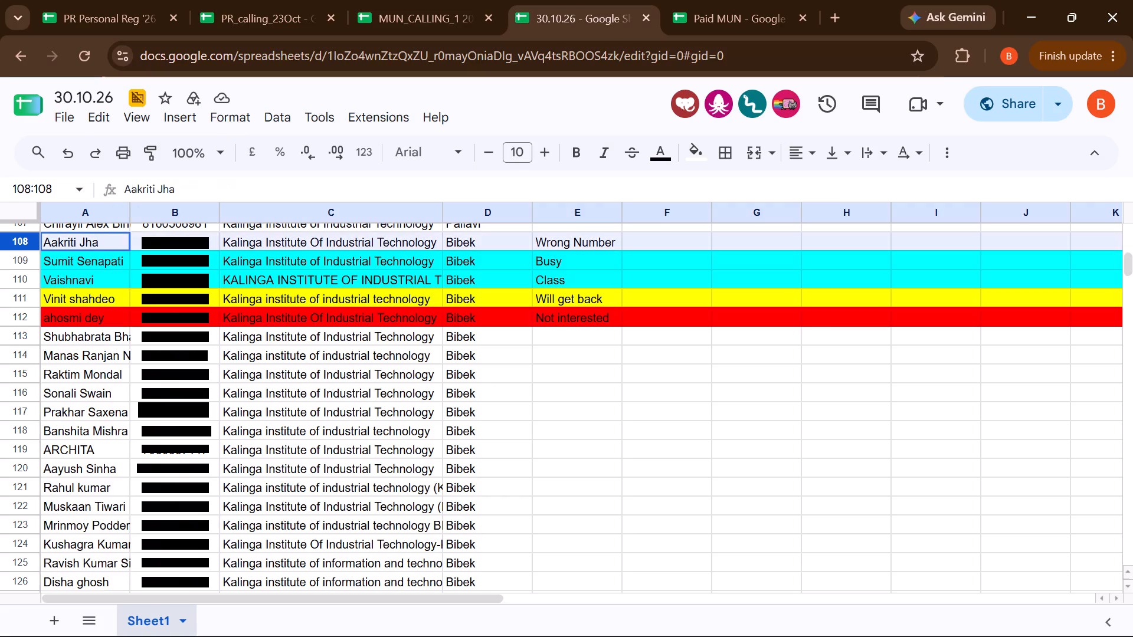
pyautogui.click(706, 161)
pyautogui.click(720, 227)
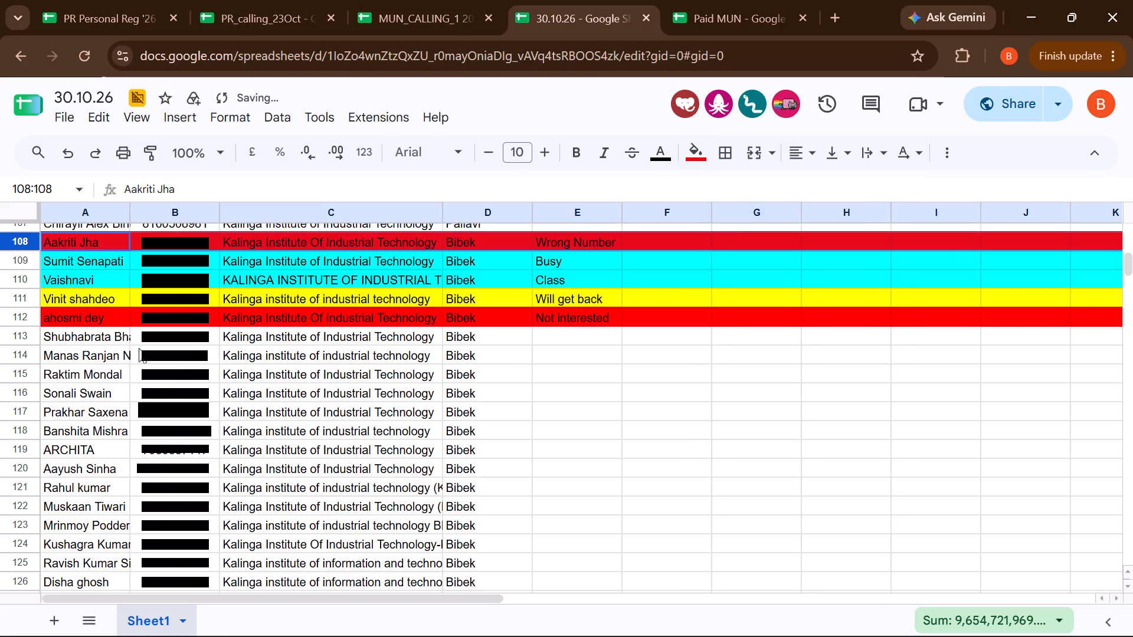
pyautogui.click(123, 339)
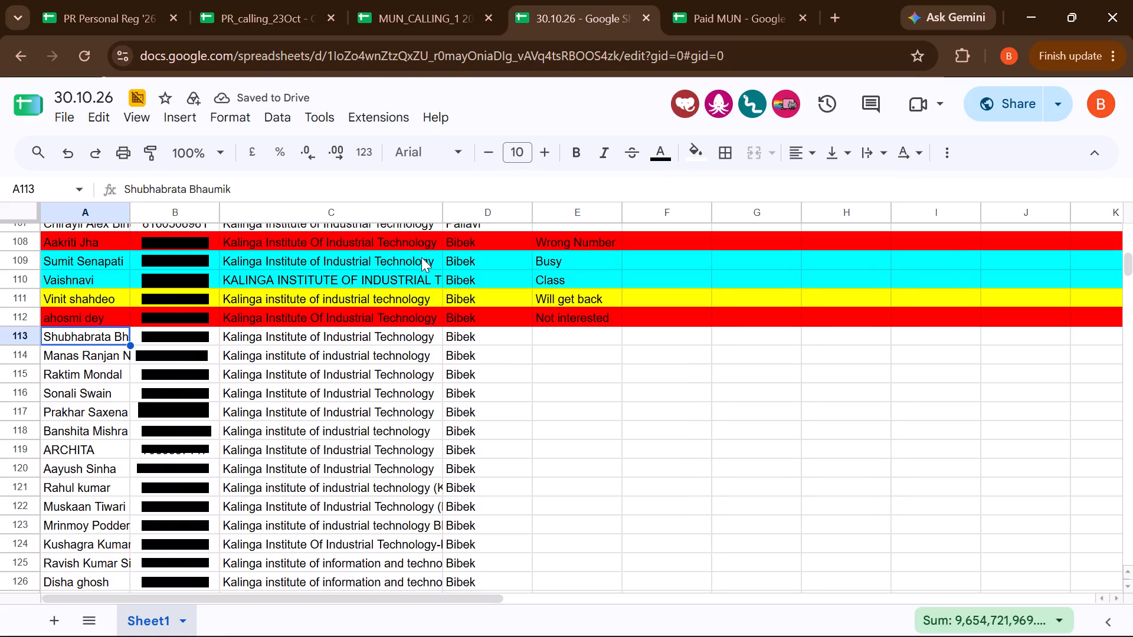
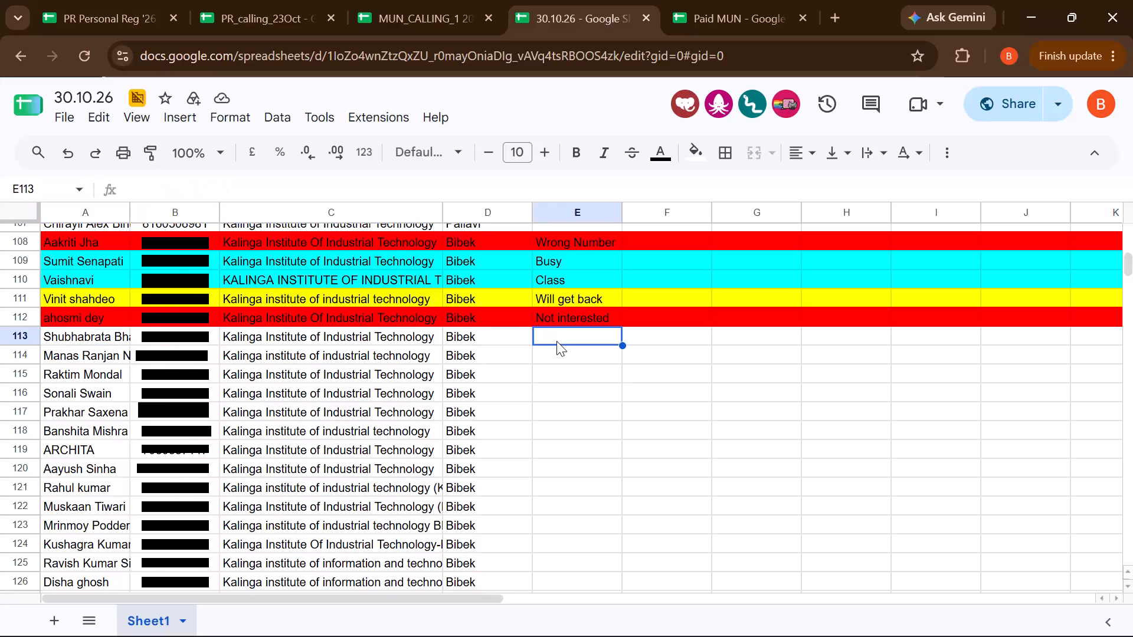
# Enter the call status "Not in Campus" in column E of row 113, Bibek's sixth assigned contact.
pyautogui.hotkey('shift', 'n')
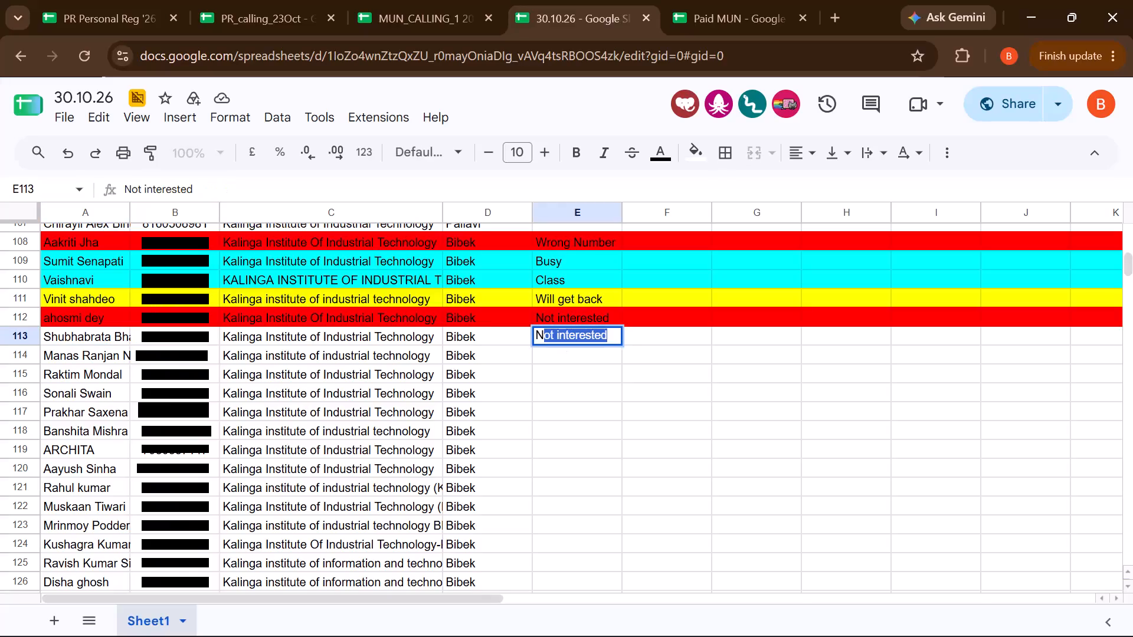
pyautogui.write('ot in Campus')
pyautogui.press('Down')
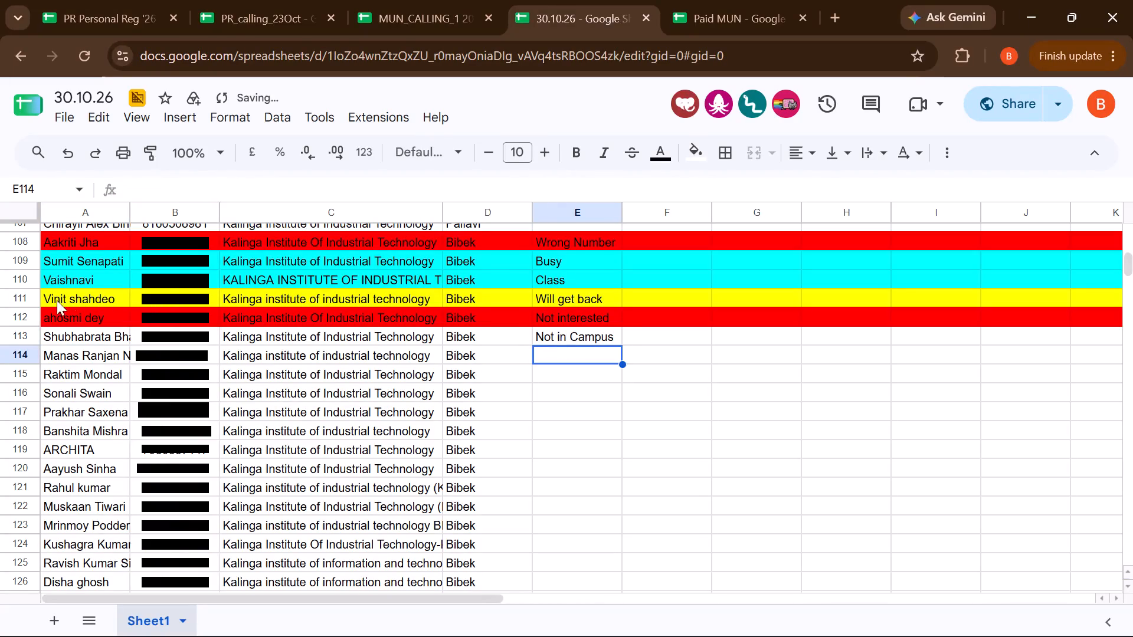
# Fill the whole of row 113, Bibek's contact with the "Not in Campus" status, with red.
pyautogui.click(17, 334)
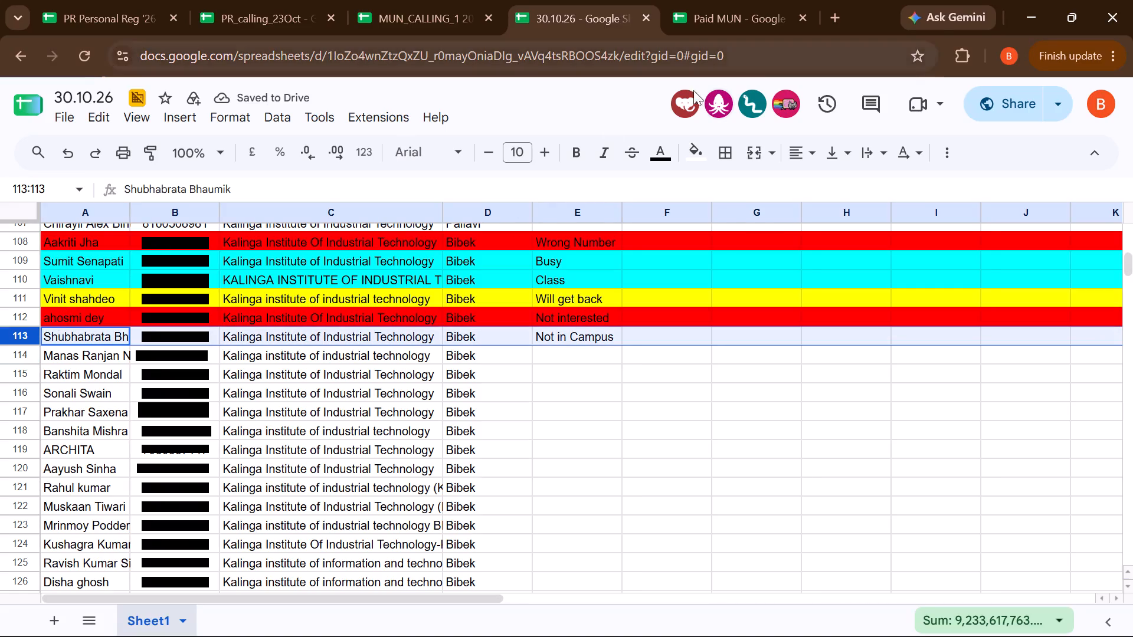
pyautogui.click(699, 153)
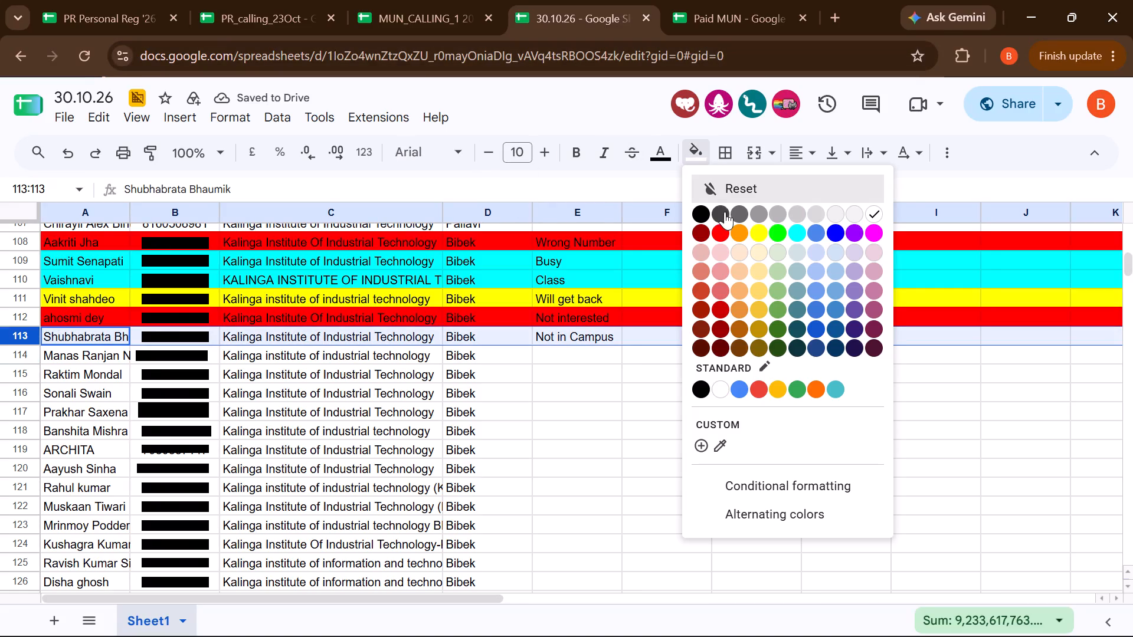
pyautogui.click(726, 234)
pyautogui.click(102, 351)
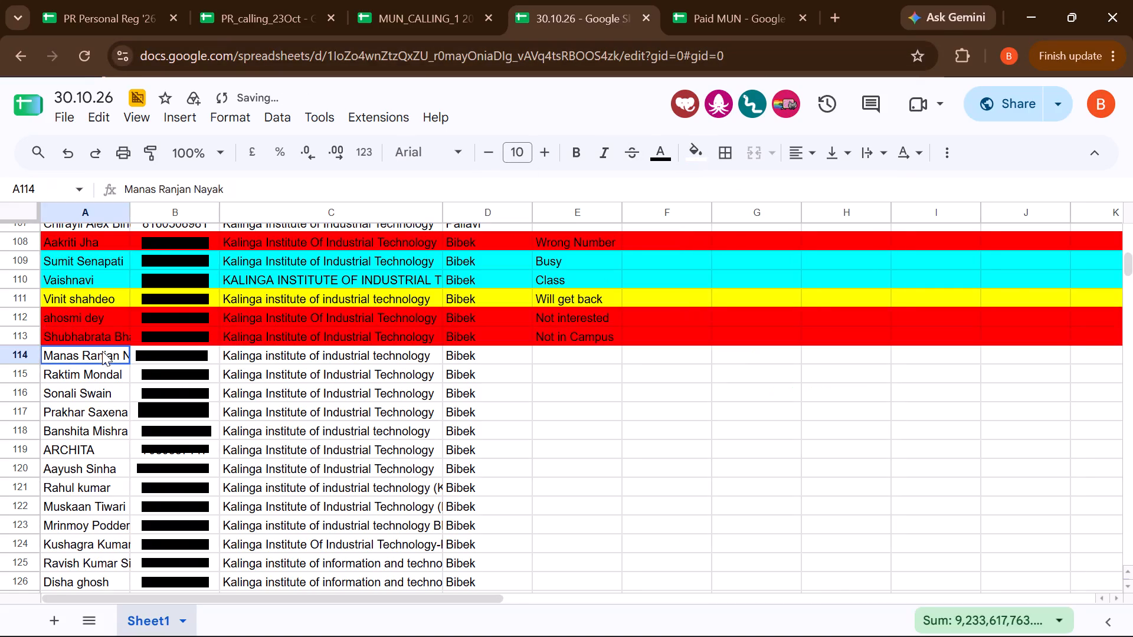
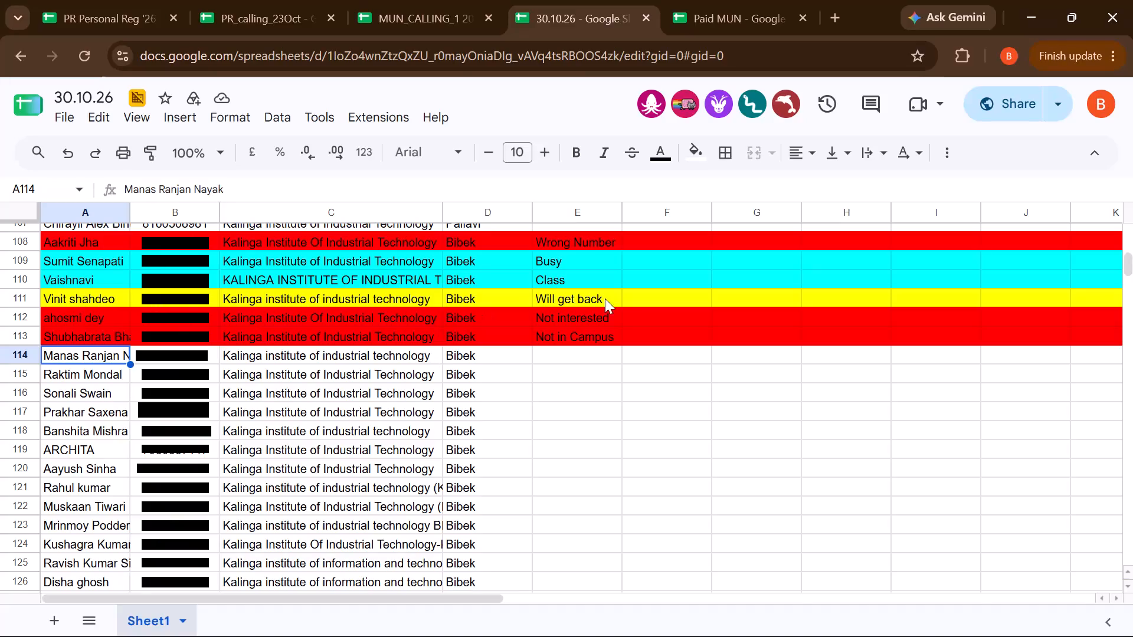
# Enter the call status "Didn't pick" in column E of row 114, Bibek's seventh assigned contact.
pyautogui.click(565, 354)
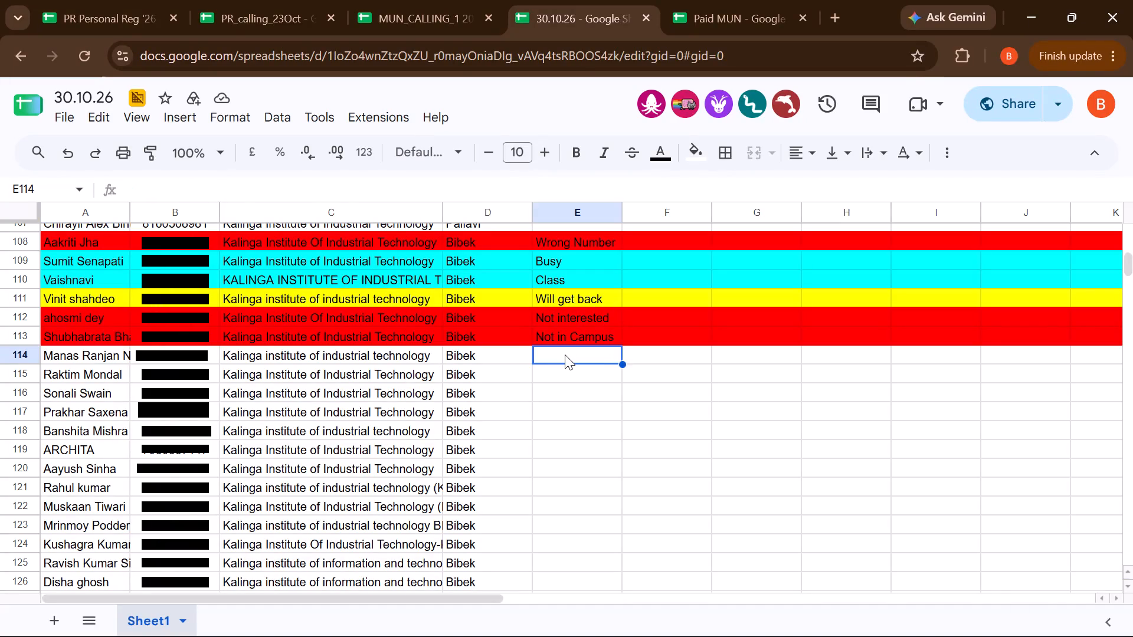
pyautogui.write('Didn')
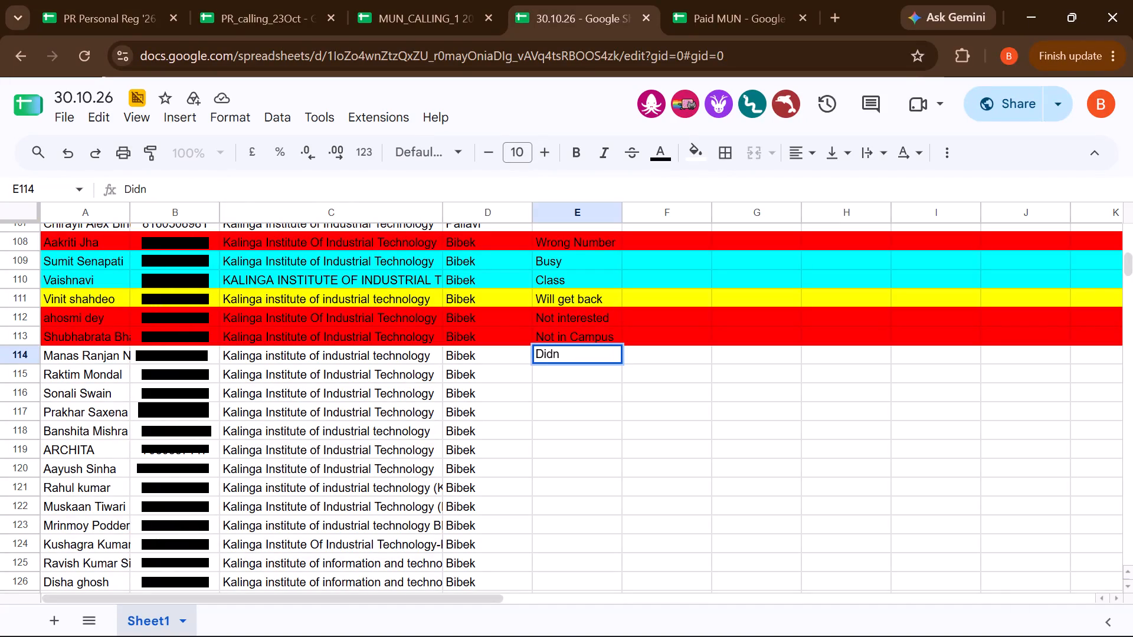
pyautogui.write("'y")
pyautogui.press('BackSpace')
pyautogui.write('t pick')
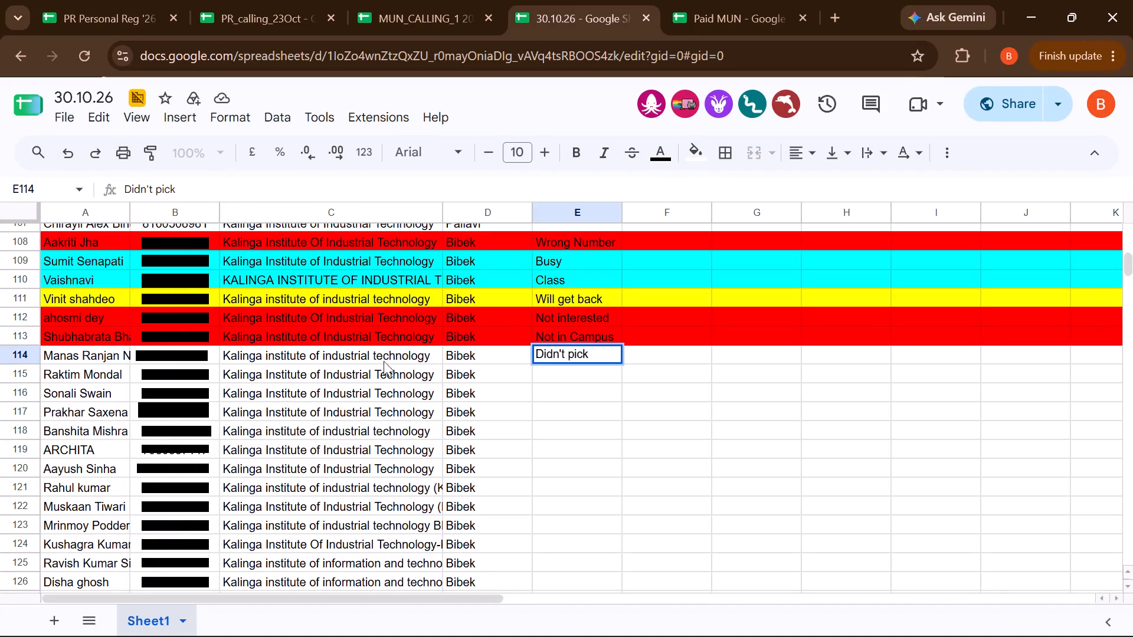
# Fill the whole of row 114, Bibek's contact with the "Didn't pick" status, with cyan.
pyautogui.click(33, 351)
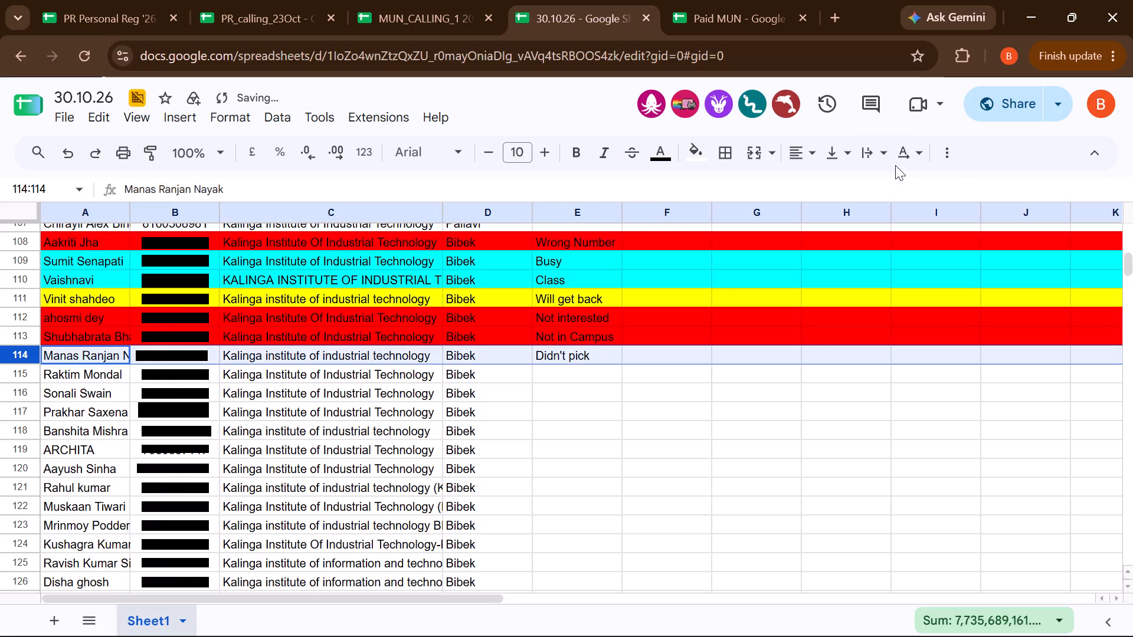
pyautogui.click(686, 154)
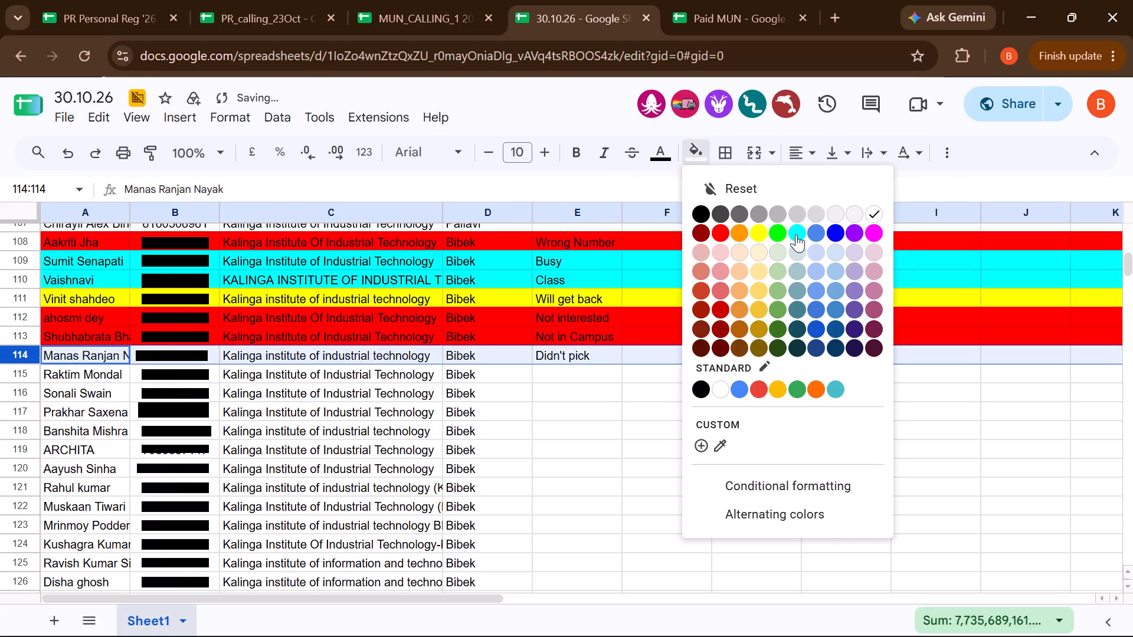
pyautogui.click(796, 234)
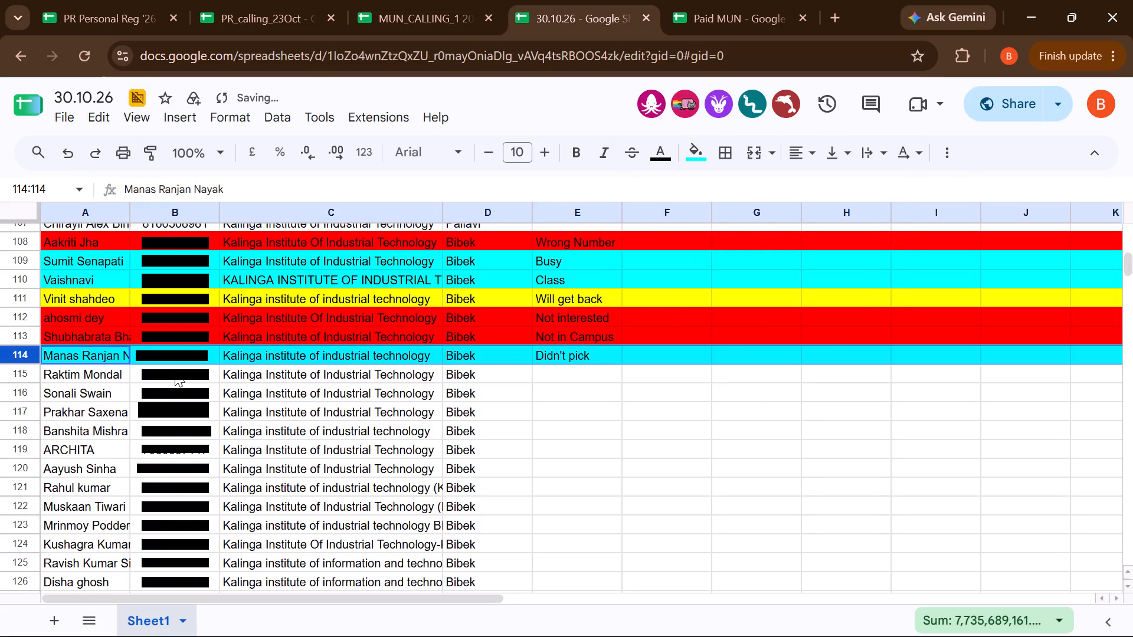
pyautogui.click(175, 372)
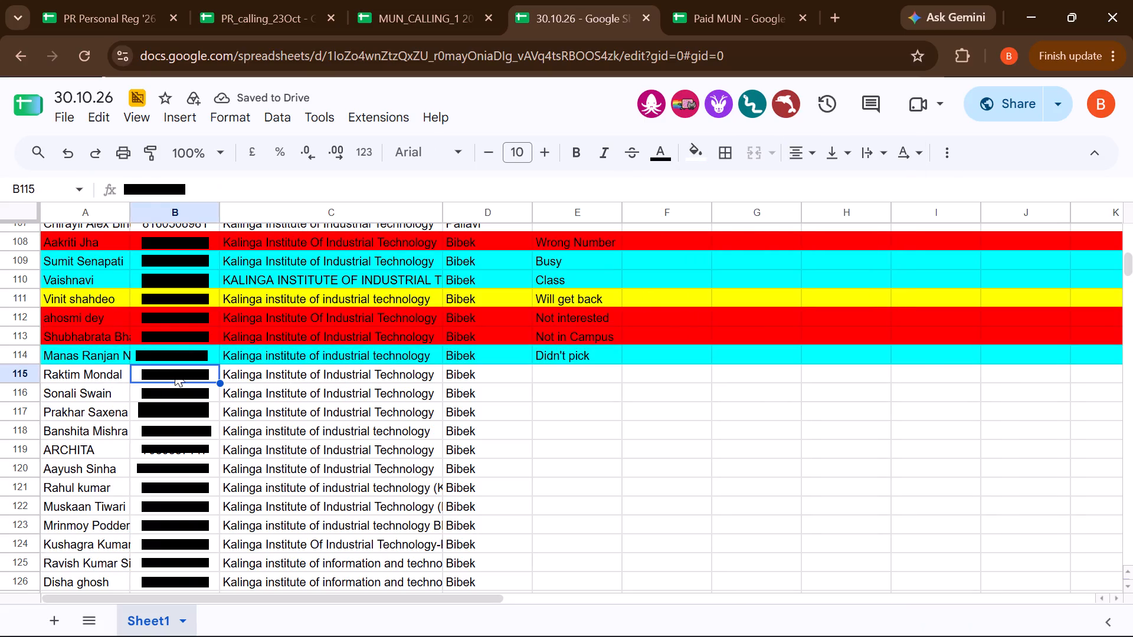
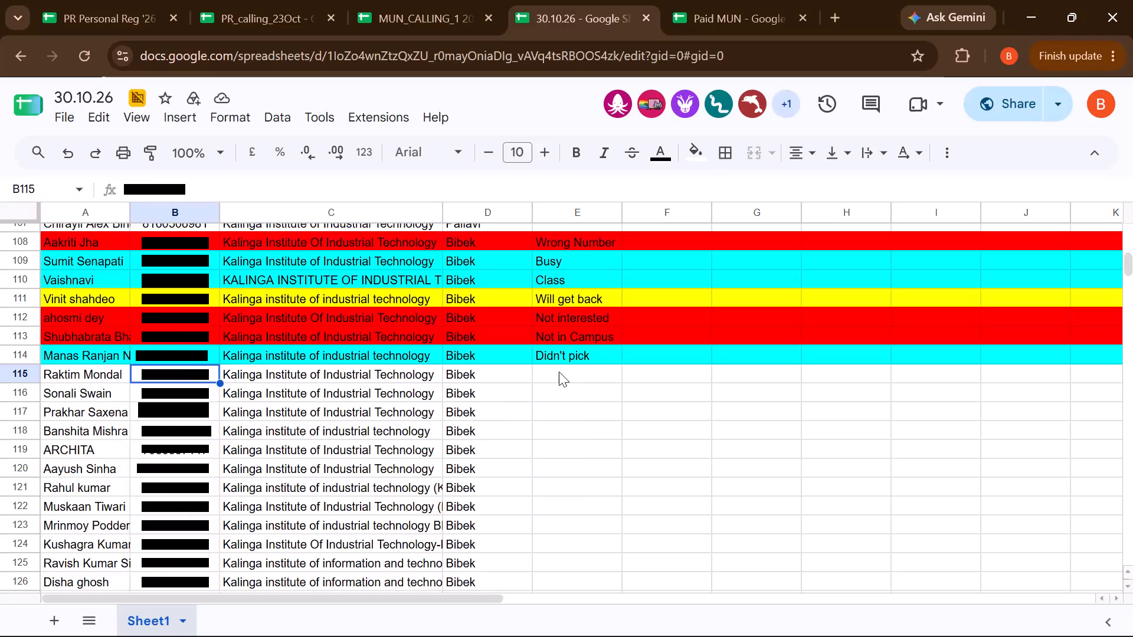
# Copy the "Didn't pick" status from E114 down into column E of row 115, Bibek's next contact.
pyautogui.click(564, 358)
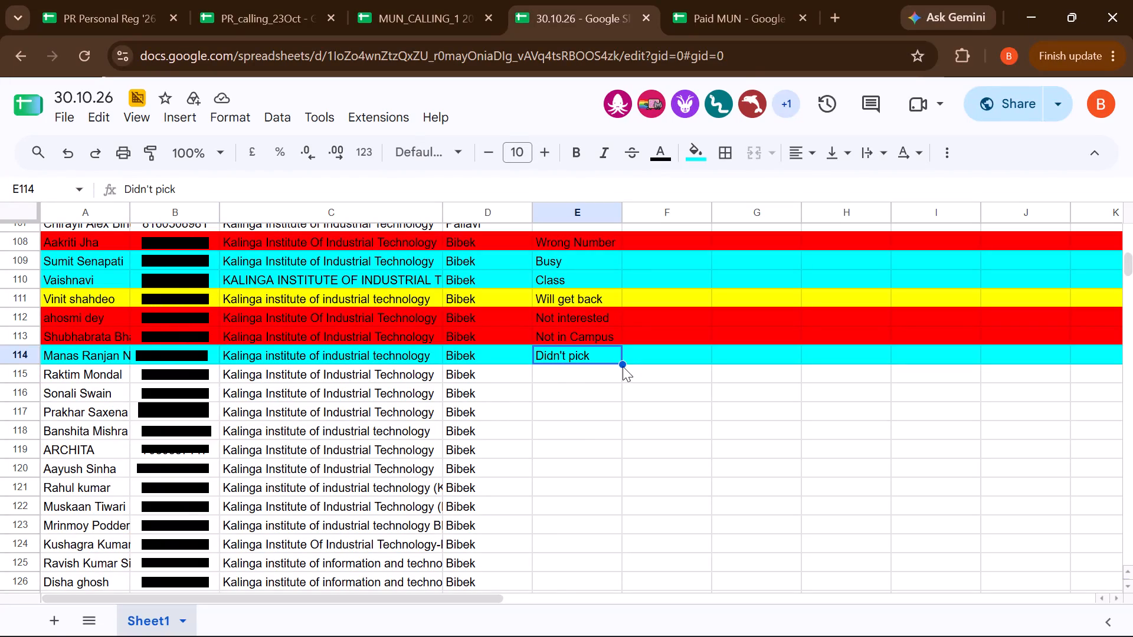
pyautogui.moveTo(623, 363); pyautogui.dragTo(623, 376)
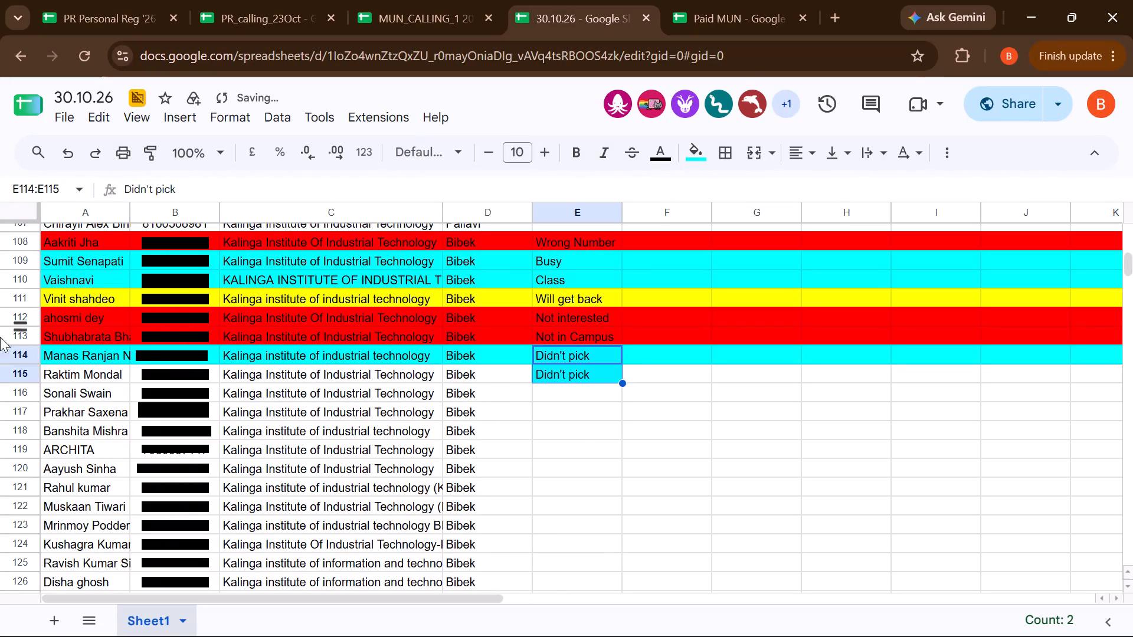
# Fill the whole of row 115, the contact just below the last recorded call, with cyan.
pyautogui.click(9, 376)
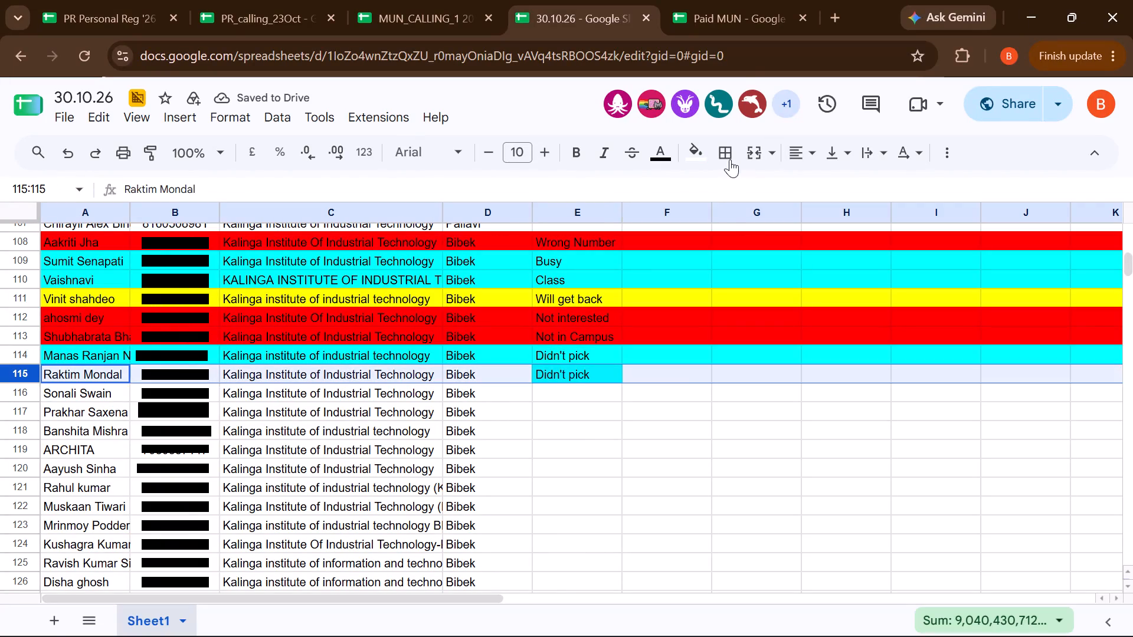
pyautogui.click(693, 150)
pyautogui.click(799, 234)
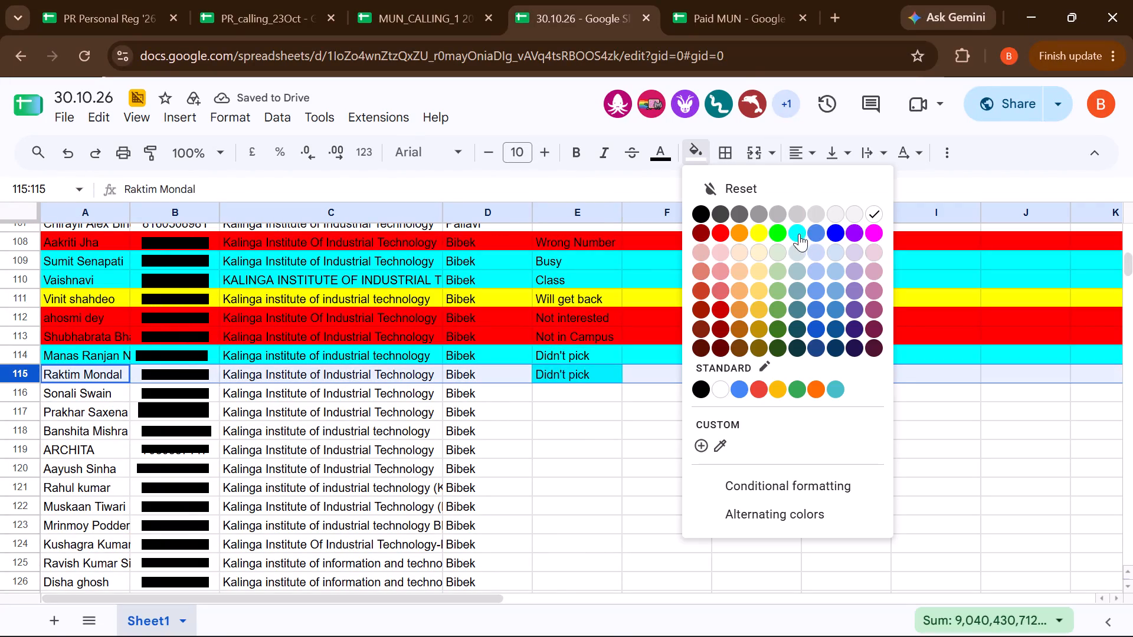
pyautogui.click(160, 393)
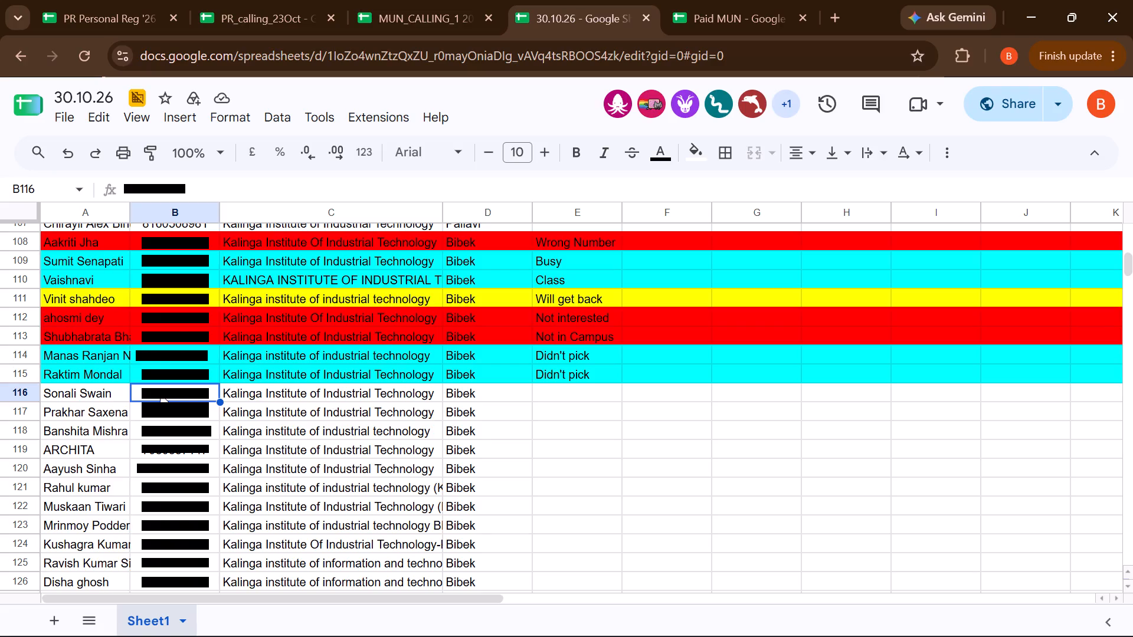
# Replace the call status in column E of row 115 with "Graduated".
pyautogui.doubleClick(585, 377)
pyautogui.press('BackSpace')
pyautogui.press('BackSpace')
pyautogui.press('BackSpace')
pyautogui.press('BackSpace')
pyautogui.press('BackSpace')
pyautogui.press('BackSpace')
pyautogui.press('BackSpace')
pyautogui.press('BackSpace')
pyautogui.press('BackSpace')
pyautogui.press('BackSpace')
pyautogui.press('BackSpace')
pyautogui.press('BackSpace')
pyautogui.press('BackSpace')
pyautogui.press('BackSpace')
pyautogui.press('BackSpace')
pyautogui.press('BackSpace')
pyautogui.press('BackSpace')
pyautogui.press('BackSpace')
pyautogui.press('BackSpace')
pyautogui.press('BackSpace')
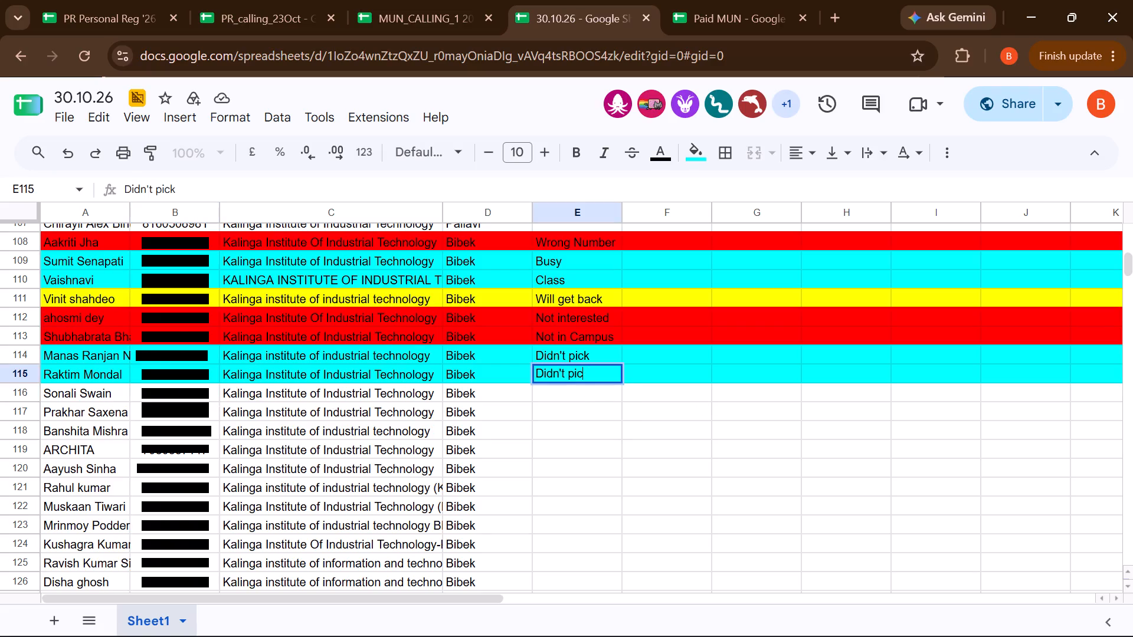
pyautogui.hotkey('shift', 'p')
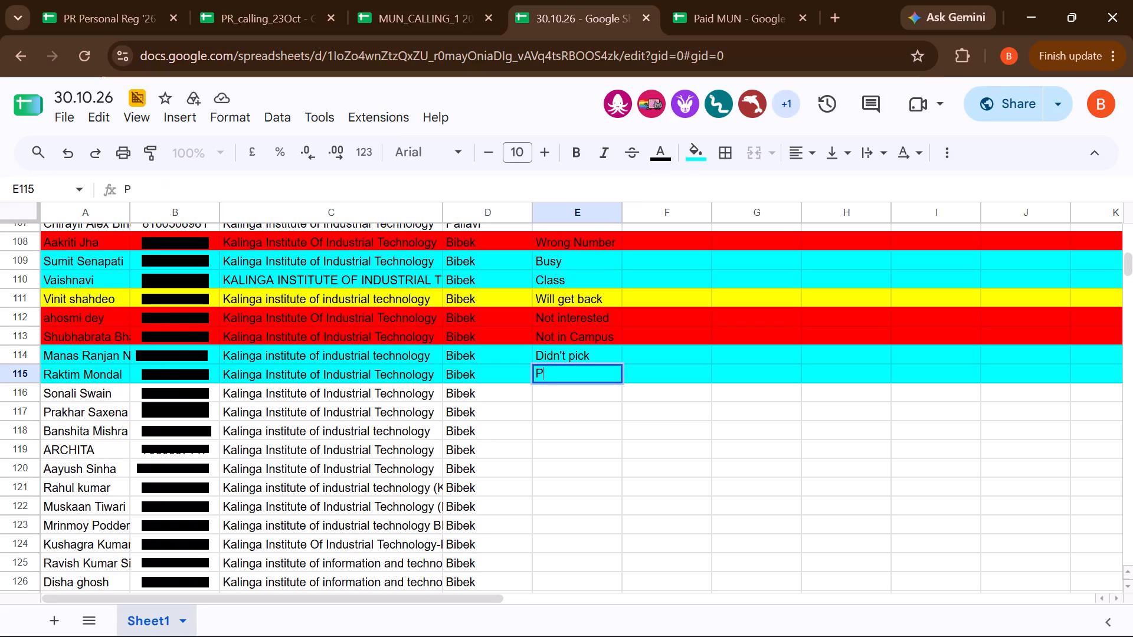
pyautogui.press('BackSpace')
pyautogui.write('Graduated')
# Fill the whole of row 115, Bibek's contact with the "Graduated" status, with red.
pyautogui.click(14, 375)
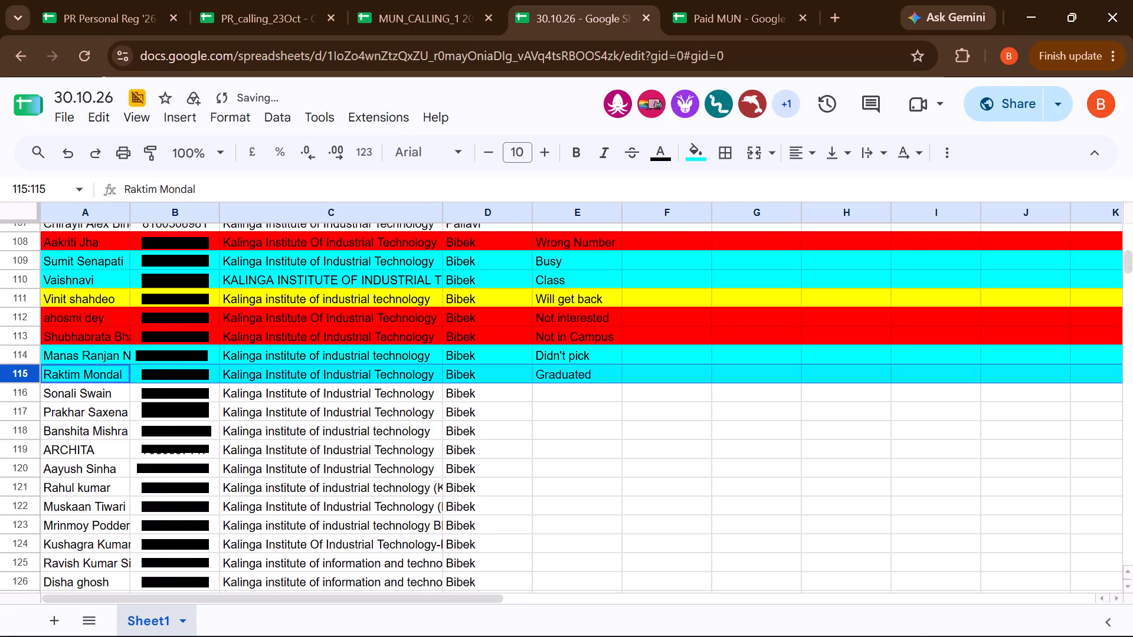
pyautogui.click(699, 149)
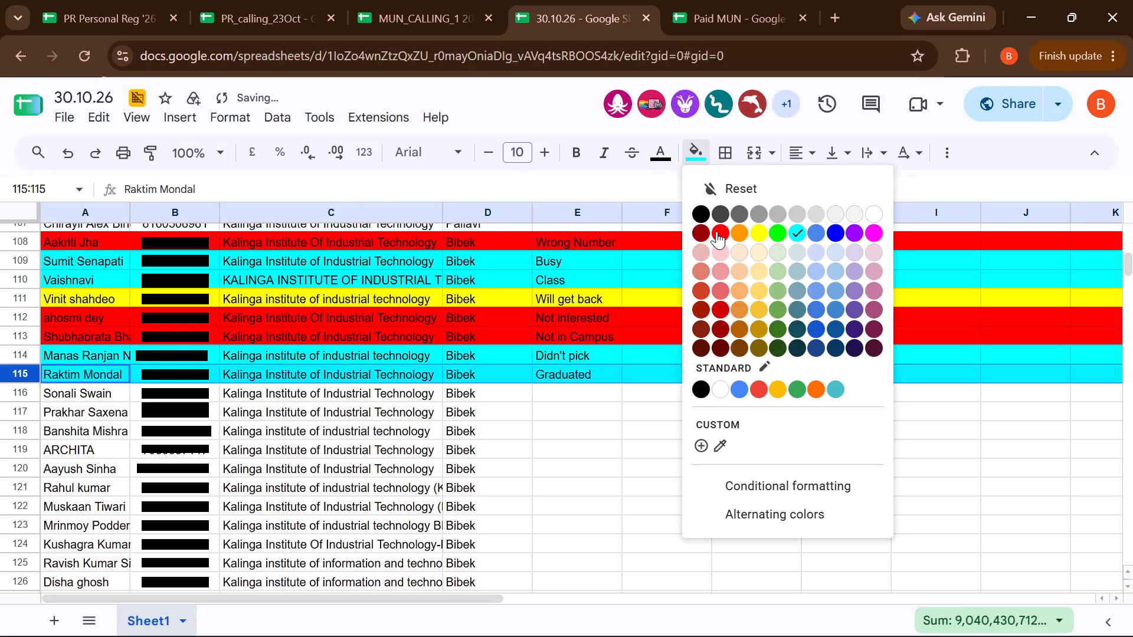
pyautogui.click(716, 231)
pyautogui.click(540, 397)
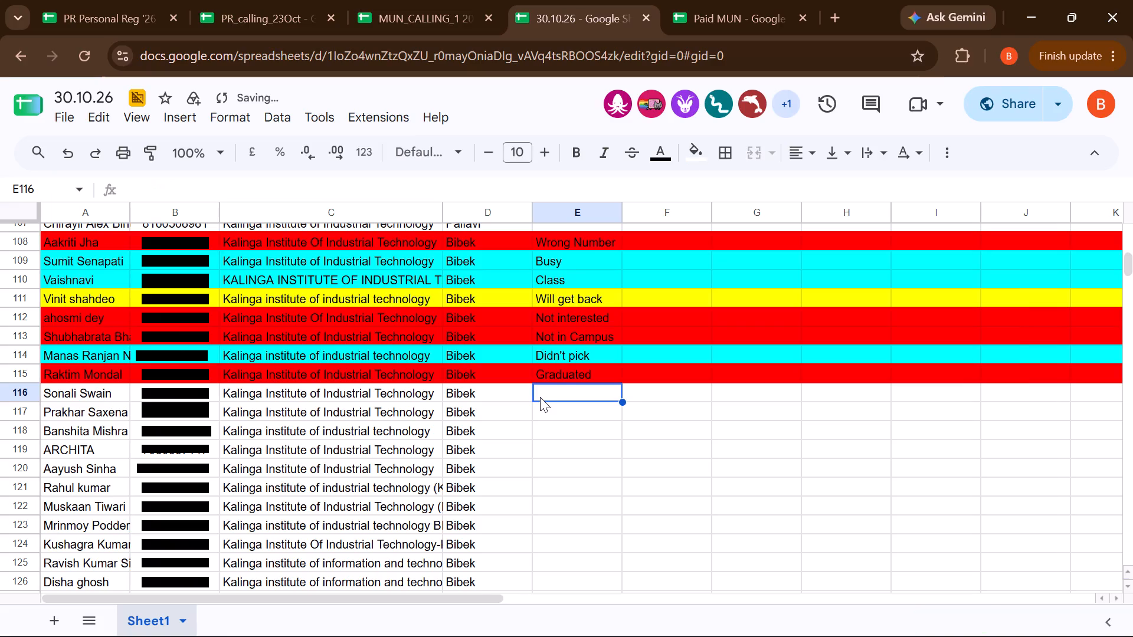
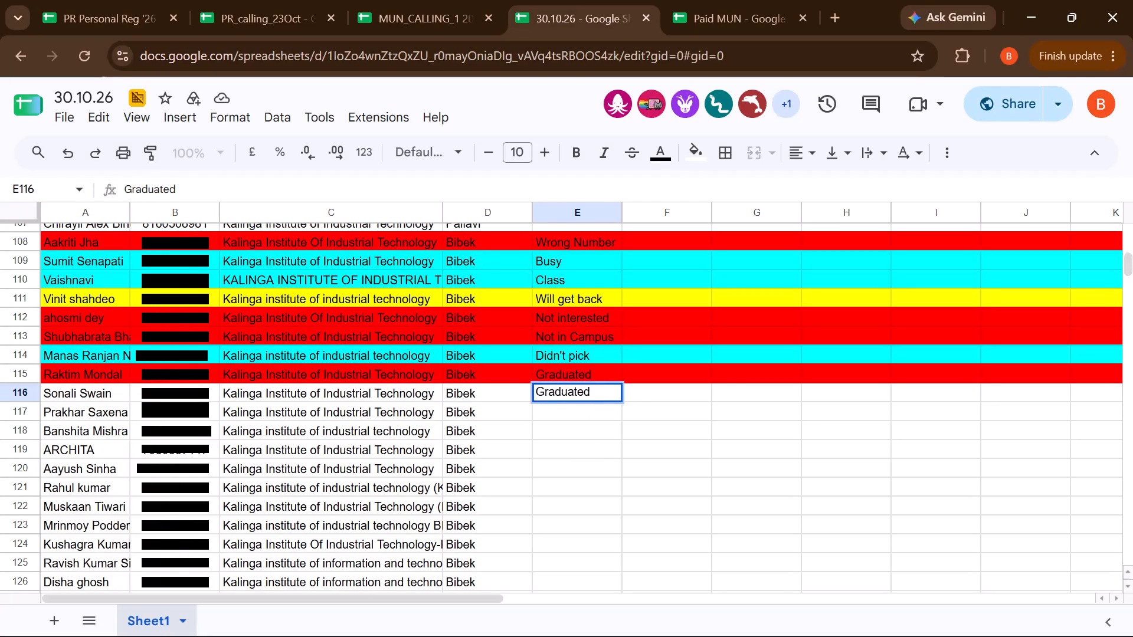
# Replace the call status in column E of row 114 with "Graduated".
pyautogui.scroll(1, 540, 397)
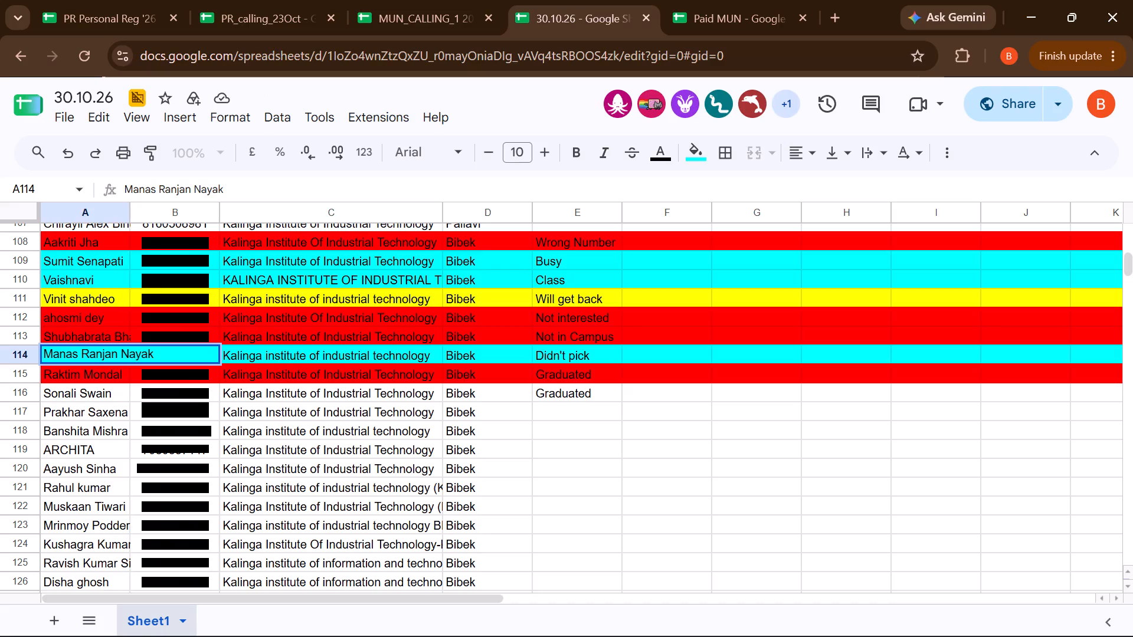
pyautogui.click(27, 390)
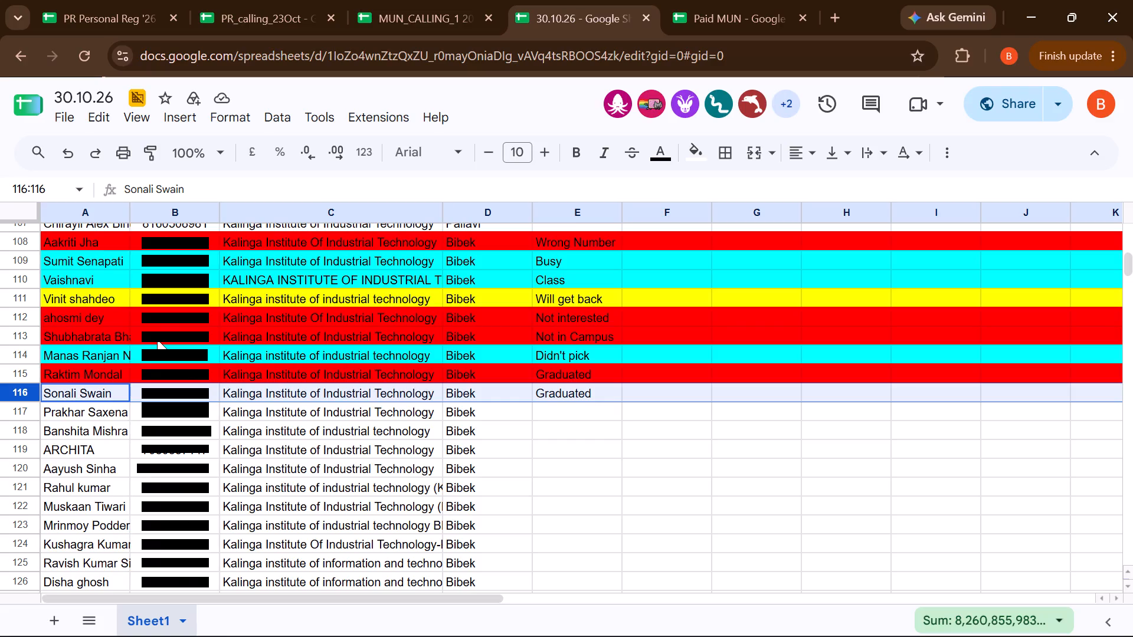
pyautogui.tripleClick(585, 354)
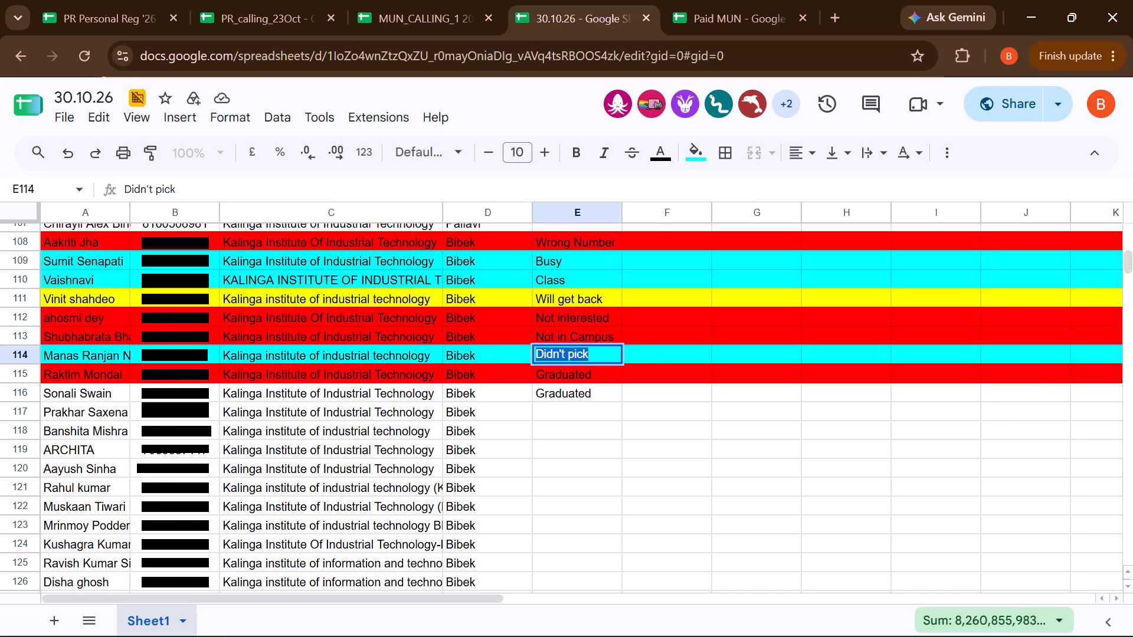
pyautogui.press('BackSpace')
pyautogui.press('BackSpace')
pyautogui.press('BackSpace')
pyautogui.press('BackSpace')
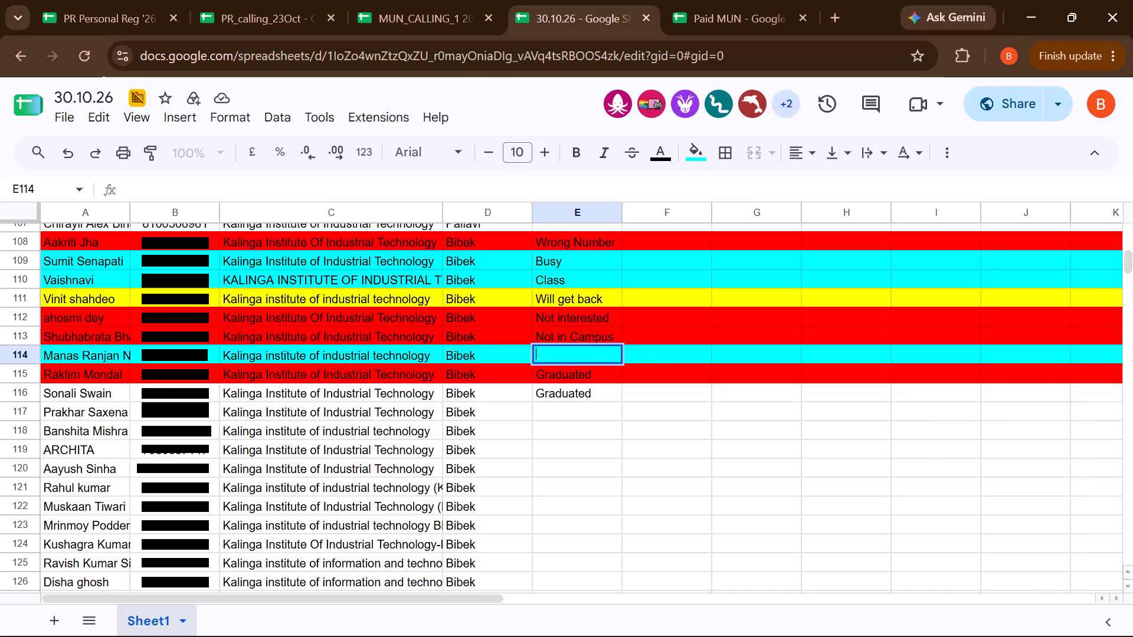
pyautogui.write('Graduated')
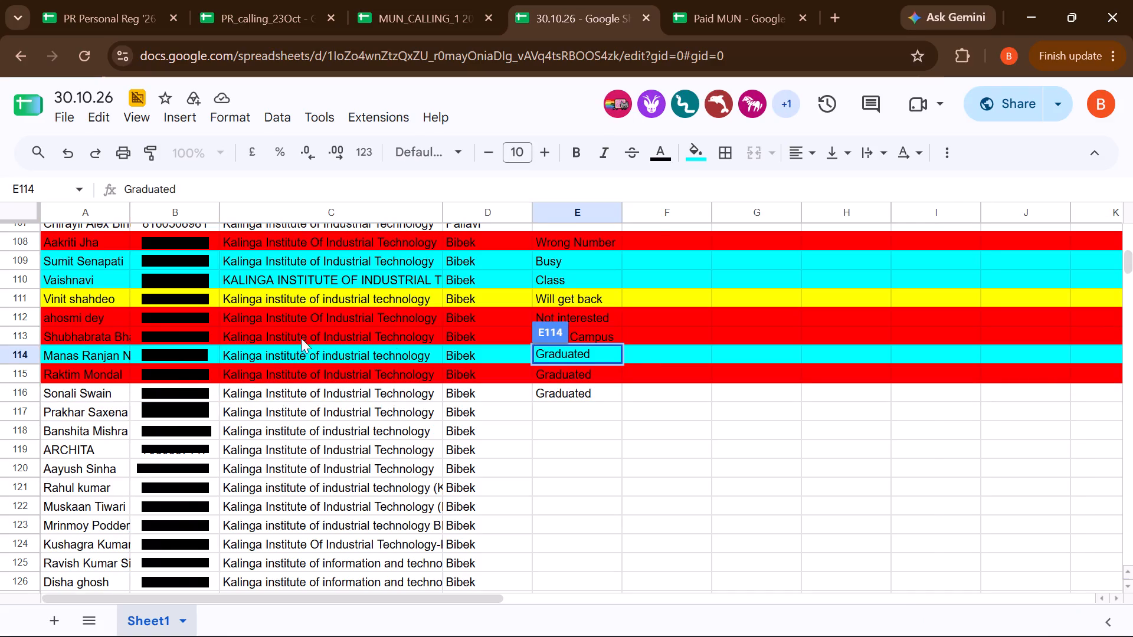
# Fill the whole of rows 114 to 116, Bibek's three contacts with the "Graduated" status, with red.
pyautogui.moveTo(32, 354); pyautogui.dragTo(29, 386)
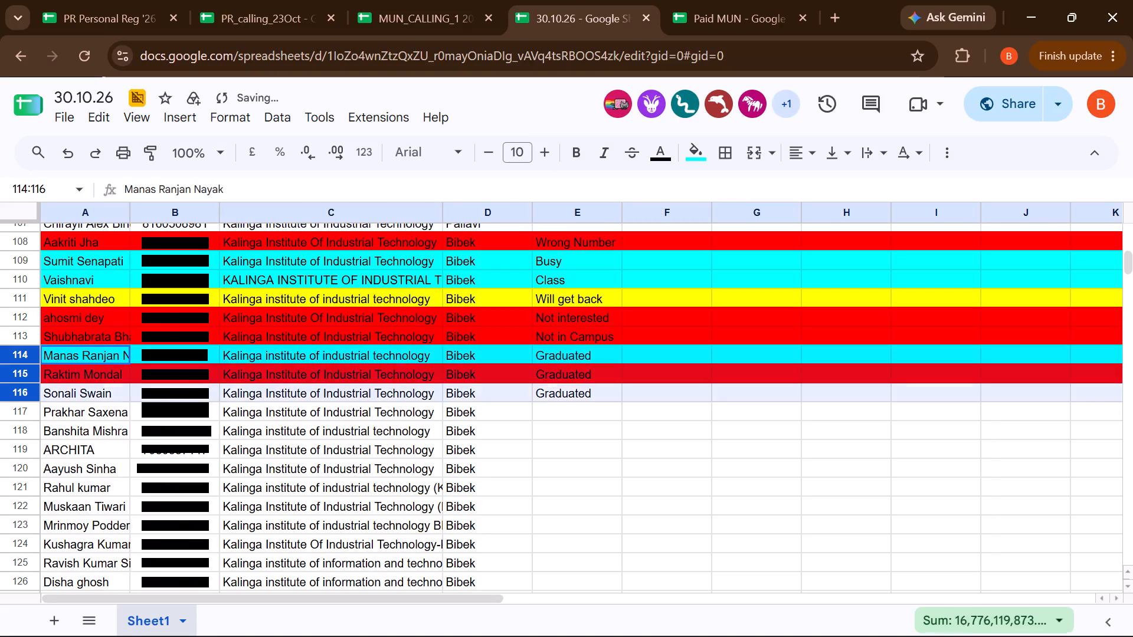
pyautogui.moveTo(29, 386); pyautogui.dragTo(32, 394)
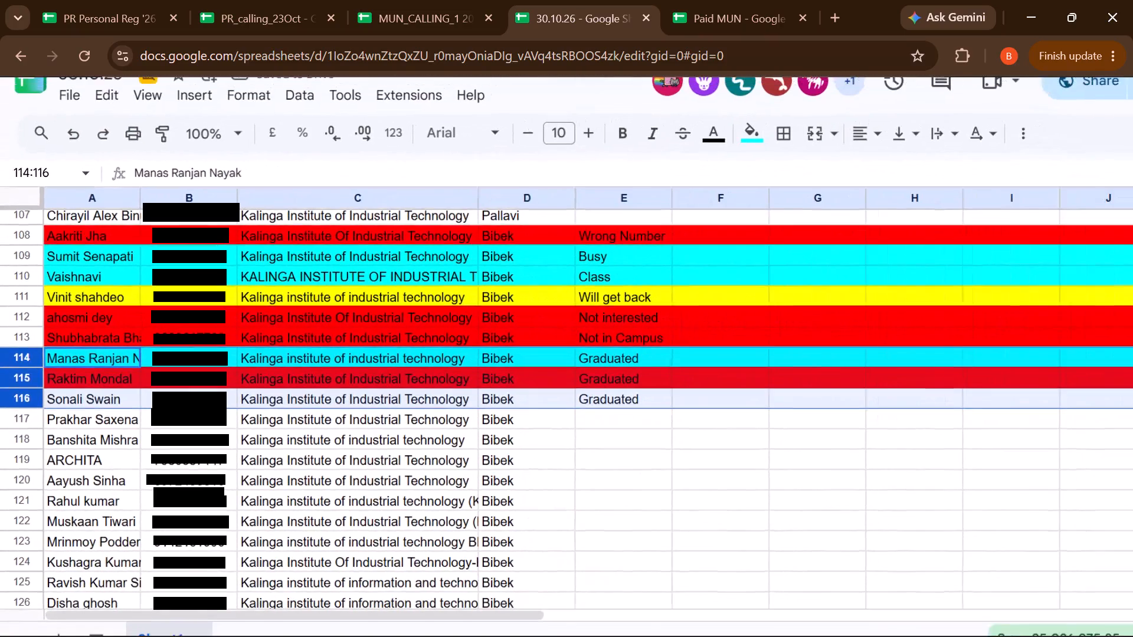
pyautogui.click(750, 141)
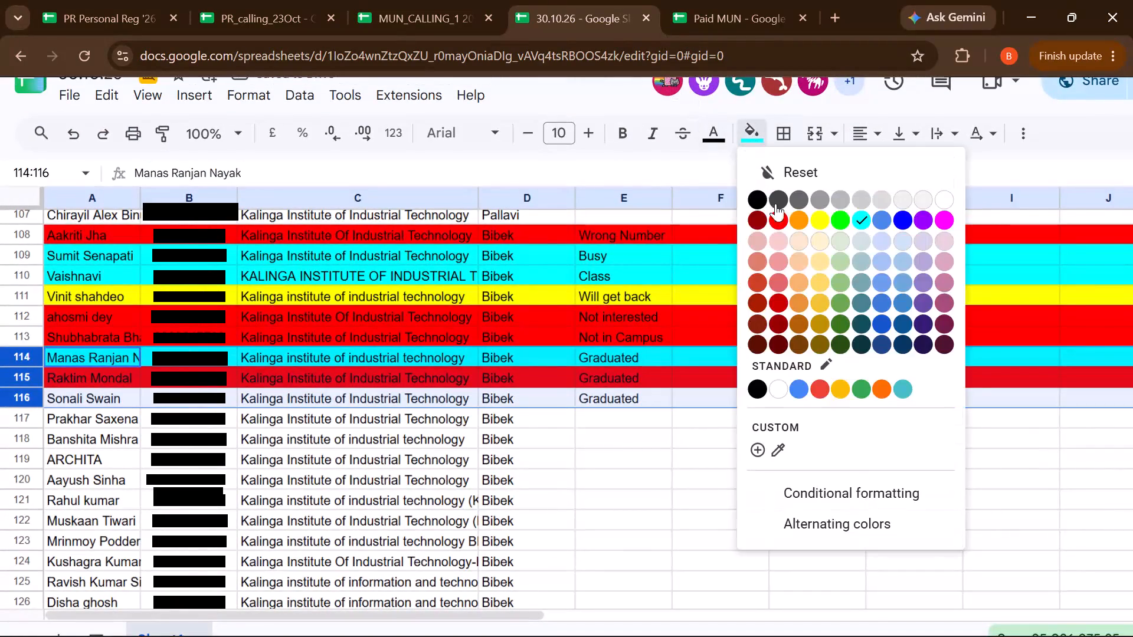
pyautogui.click(778, 214)
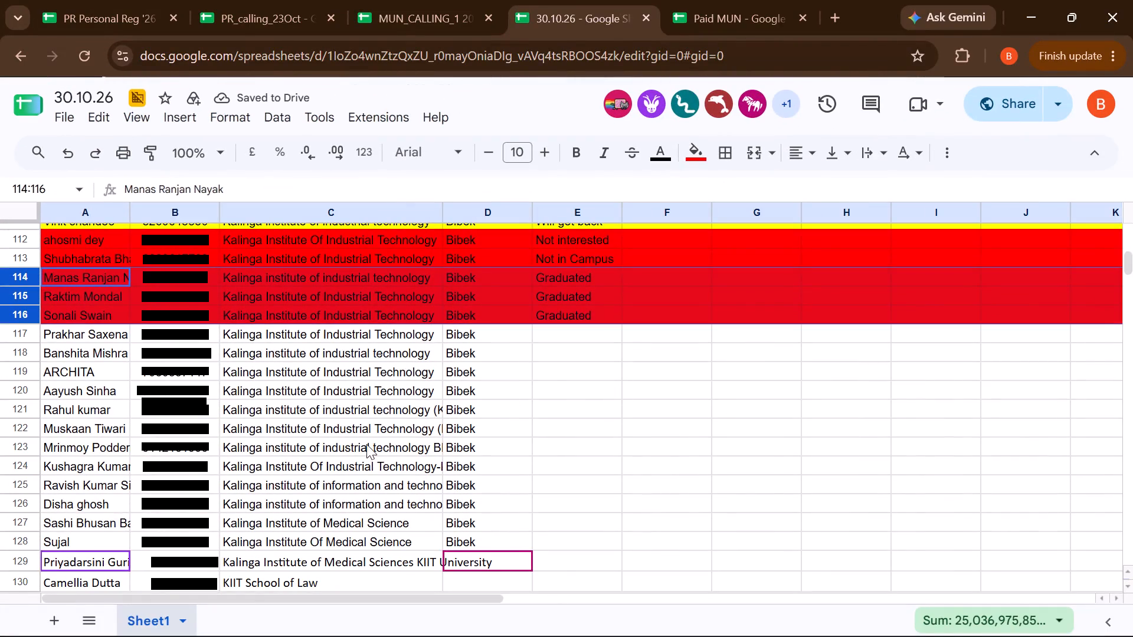
# Look over Bibek's remaining contacts from row 117 down and the unassigned contacts below them.
pyautogui.scroll(-1, 400, 415)
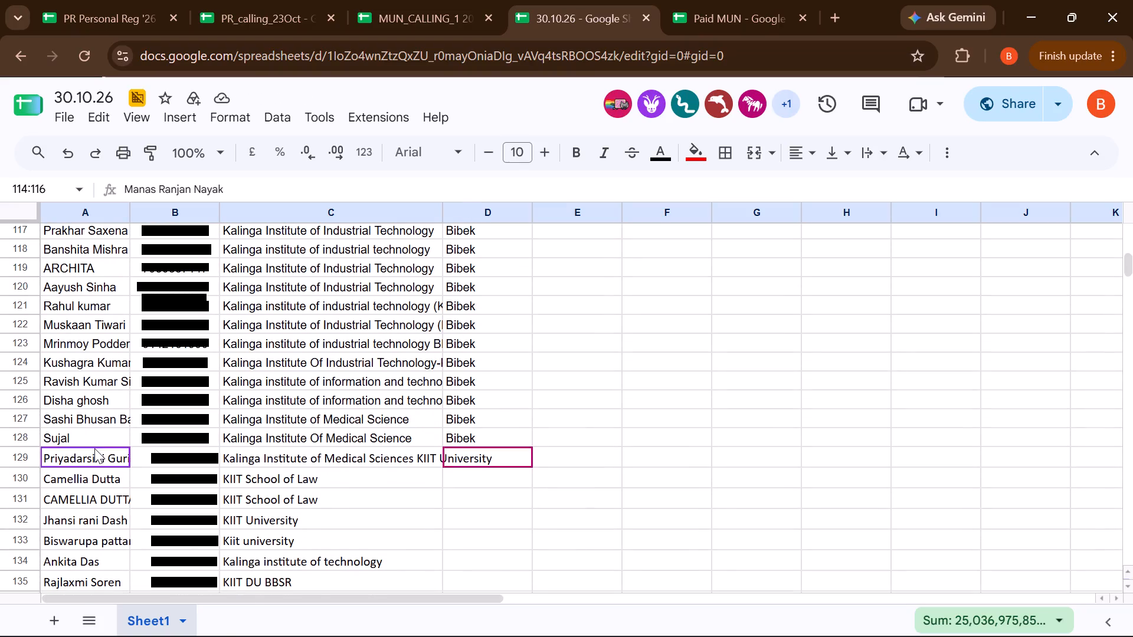
pyautogui.scroll(1, 340, 375)
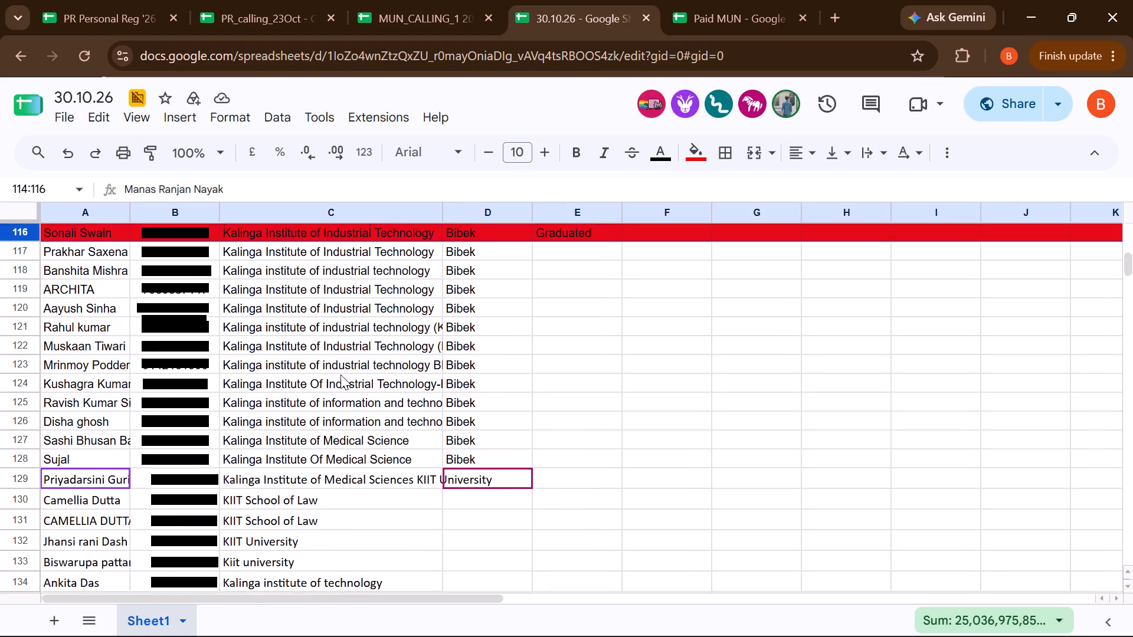
pyautogui.scroll(1, 340, 375)
pyautogui.click(113, 337)
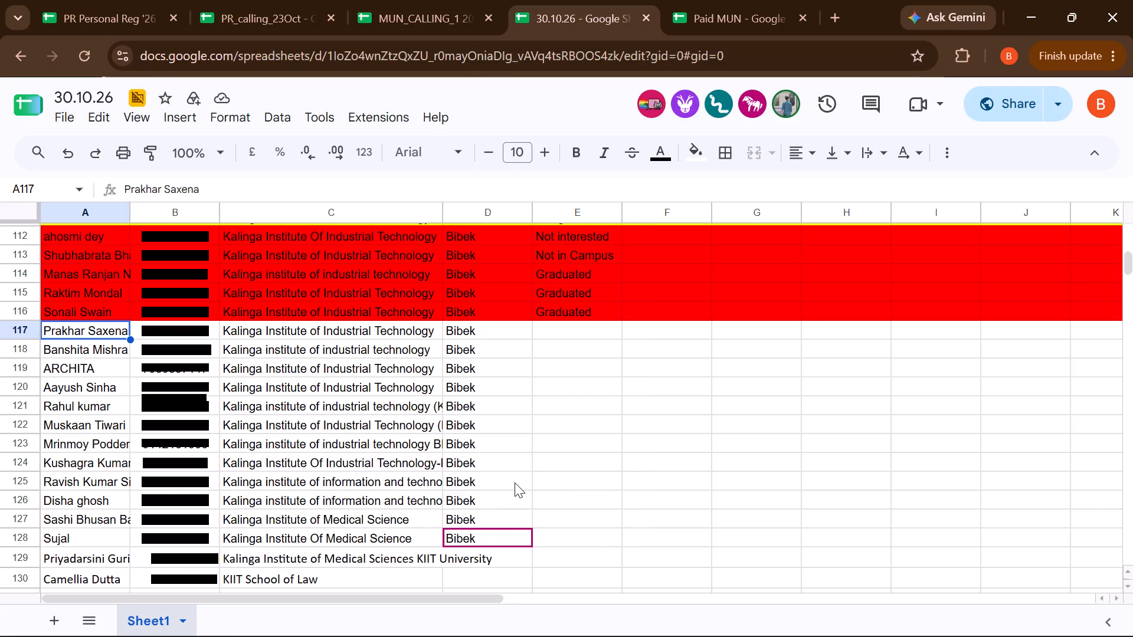
pyautogui.scroll(-2, 515, 482)
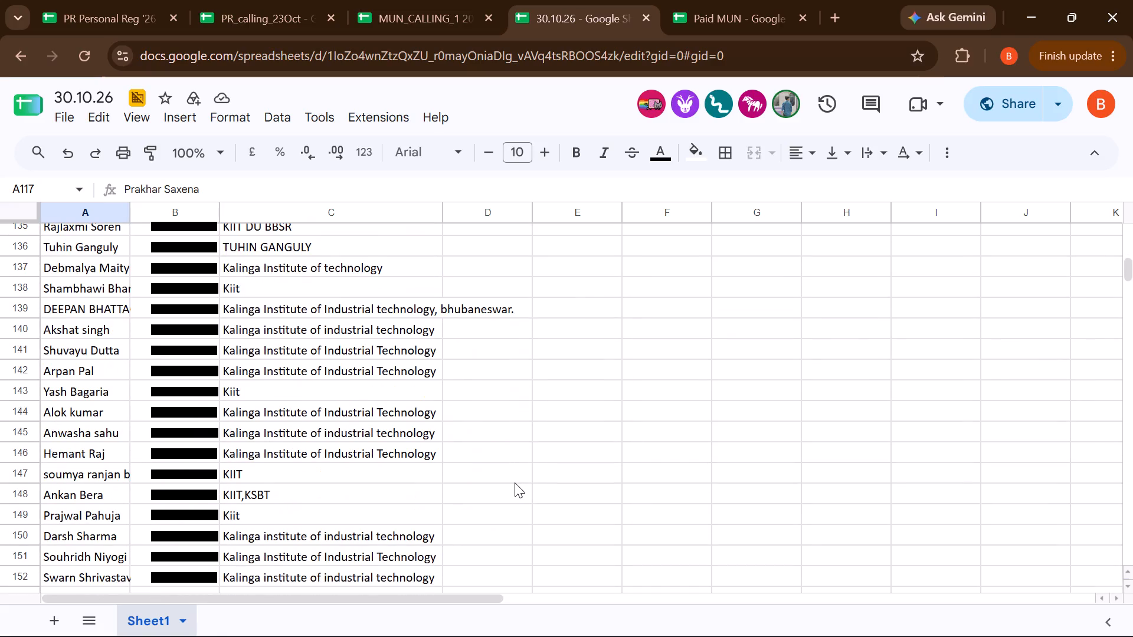
pyautogui.scroll(1, 515, 482)
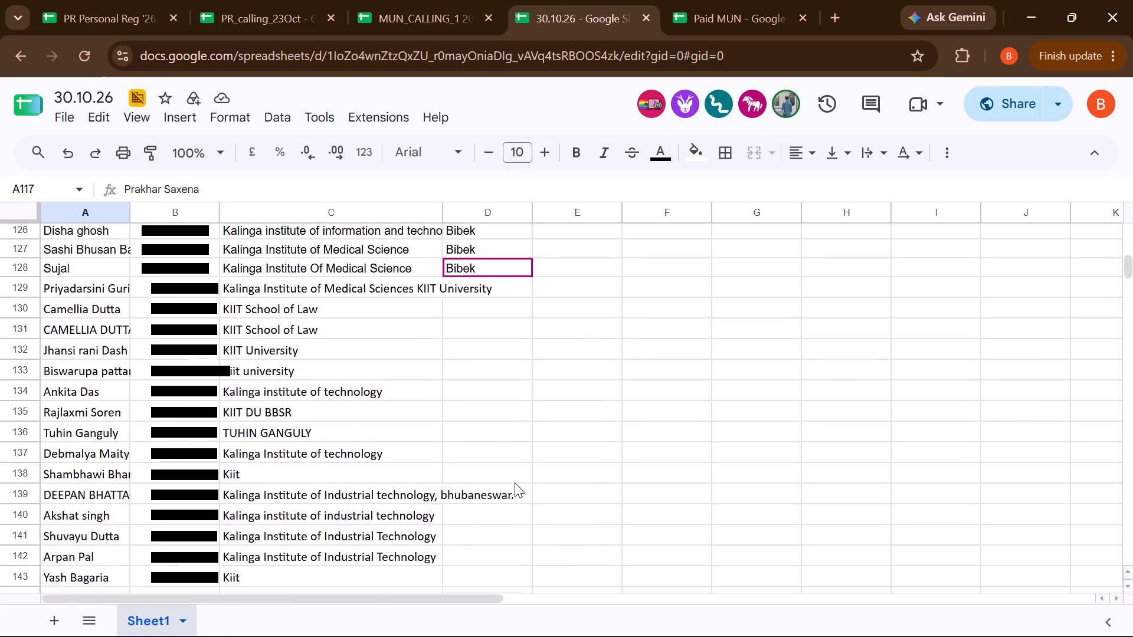
pyautogui.scroll(1, 515, 482)
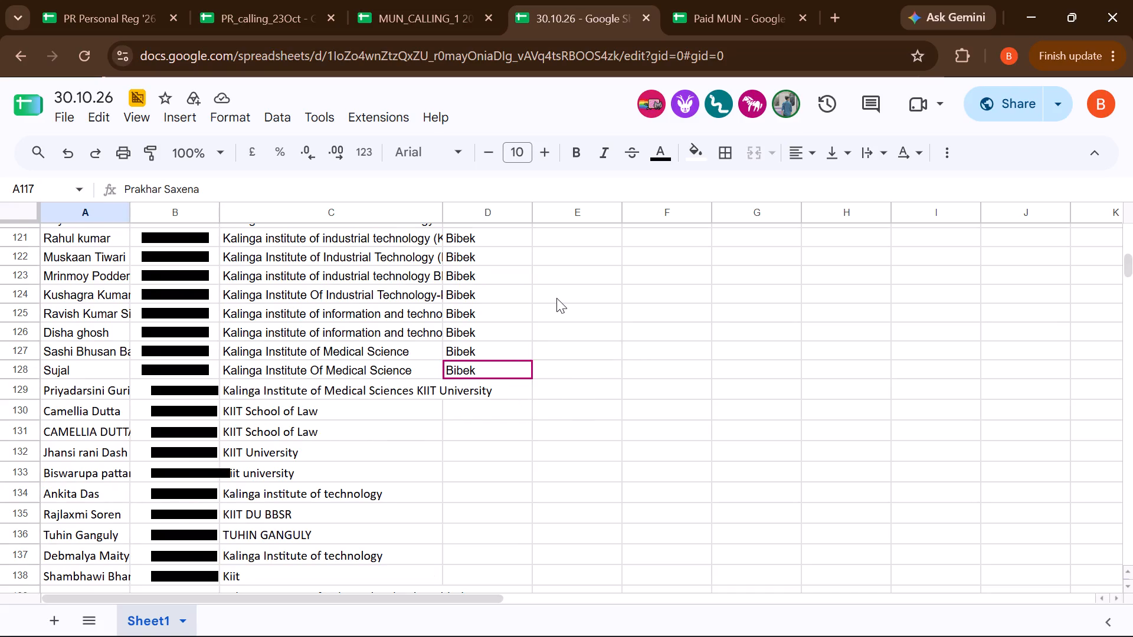
pyautogui.scroll(3, 556, 298)
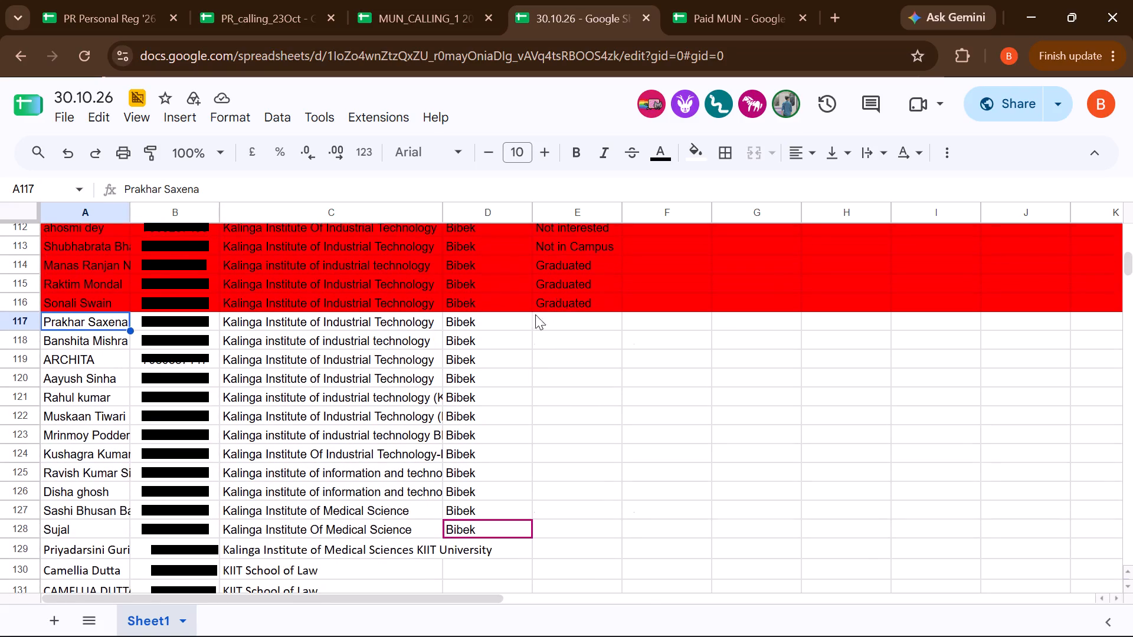
# Examine the call statuses and row colours recorded for Megh's and Pallavi's contacts above Bibek's block.
pyautogui.click(584, 330)
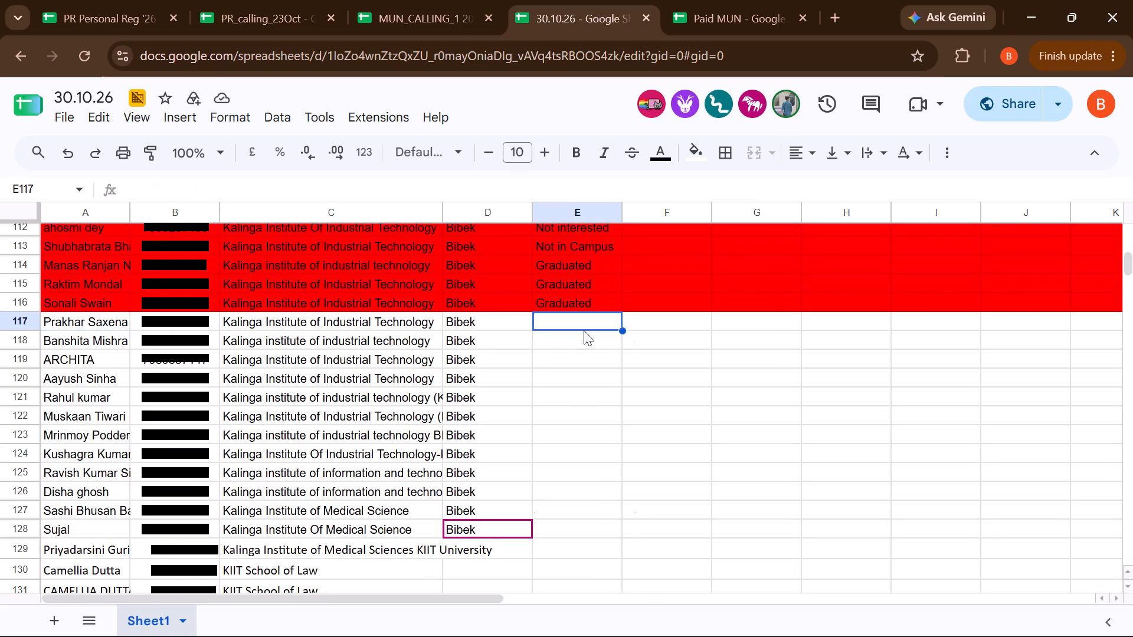
pyautogui.scroll(3, 584, 330)
pyautogui.scroll(-1, 584, 330)
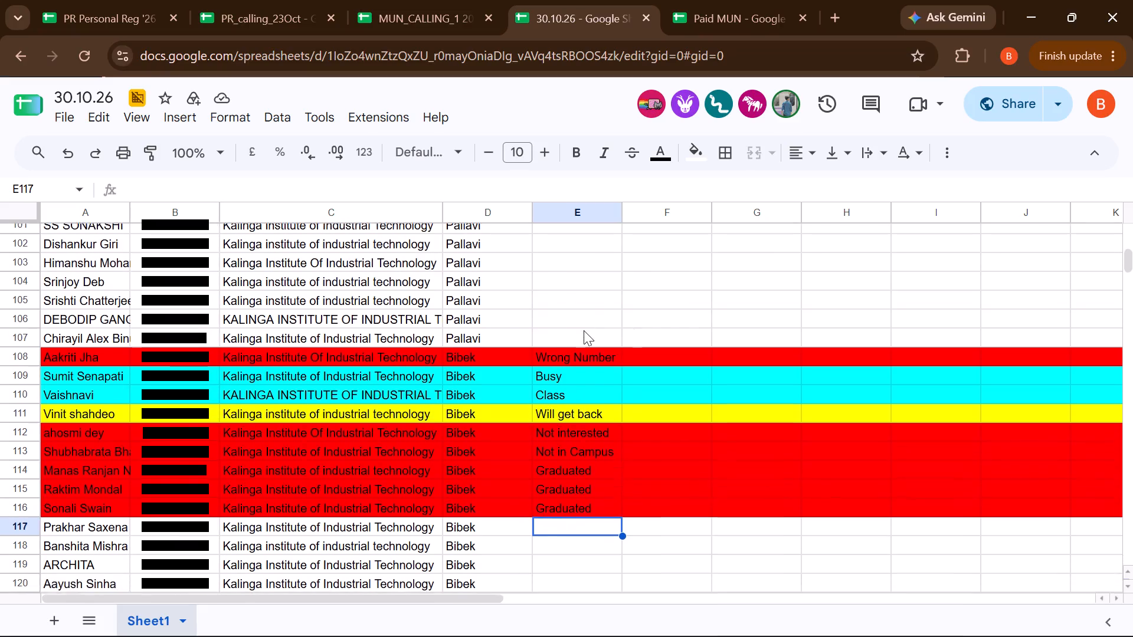
pyautogui.scroll(-2, 584, 330)
pyautogui.scroll(4, 584, 330)
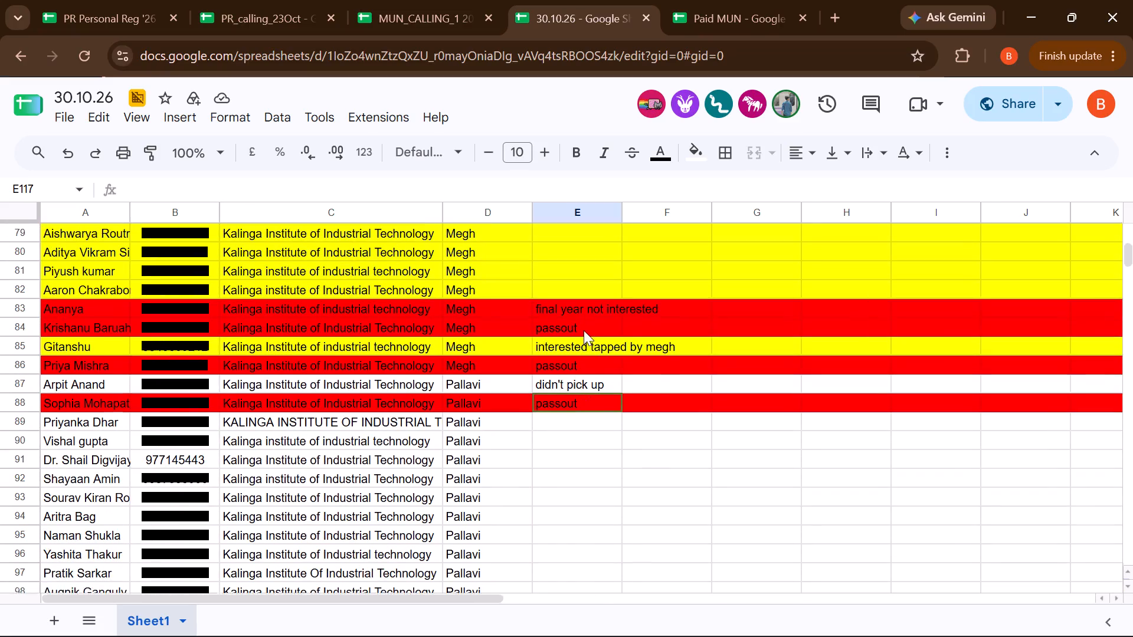
pyautogui.scroll(3, 584, 330)
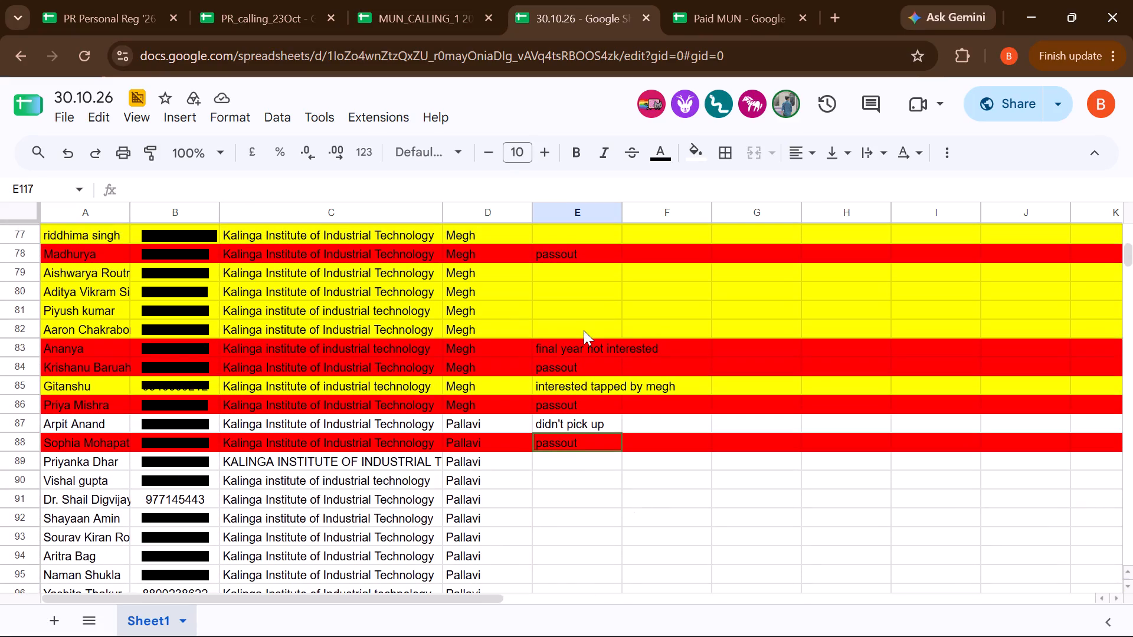
pyautogui.scroll(2, 584, 330)
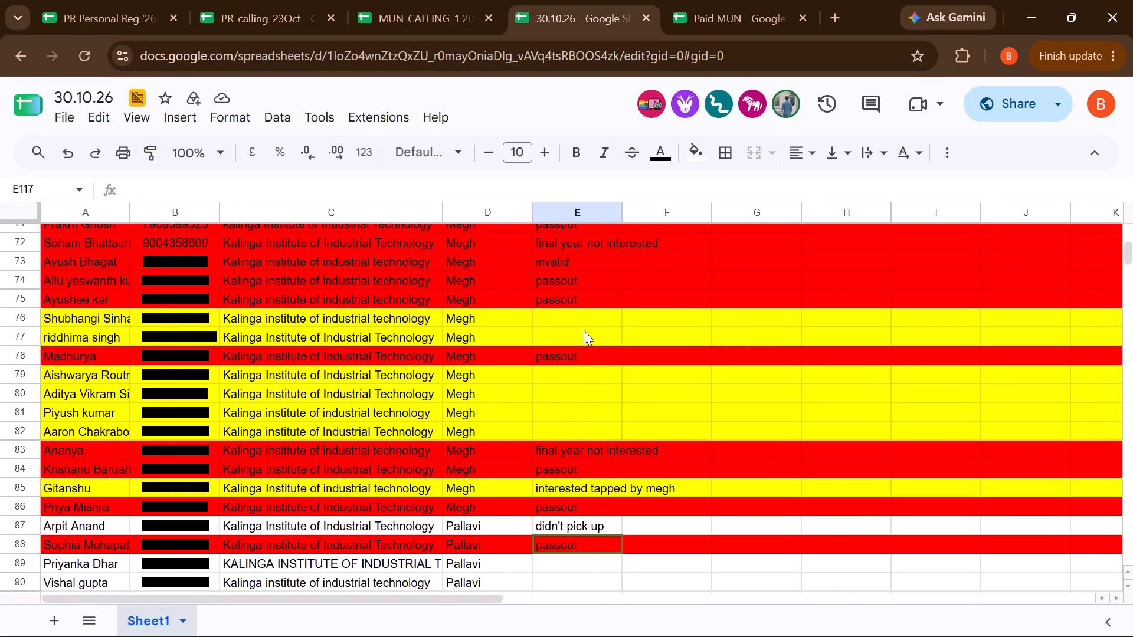
pyautogui.scroll(-1, 584, 330)
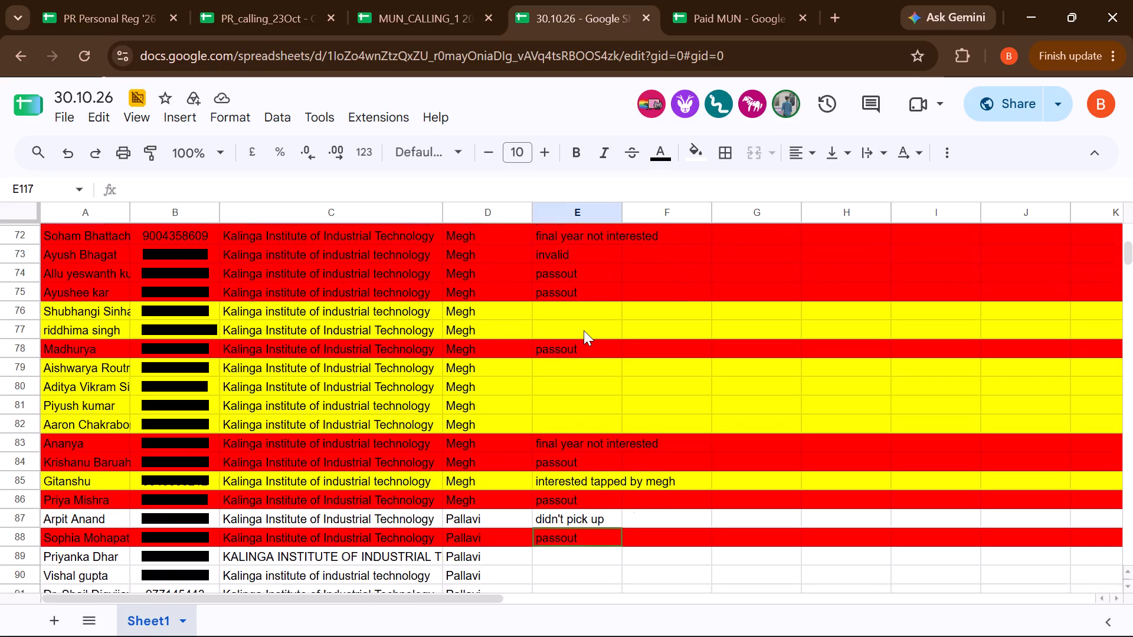
pyautogui.scroll(-1, 584, 330)
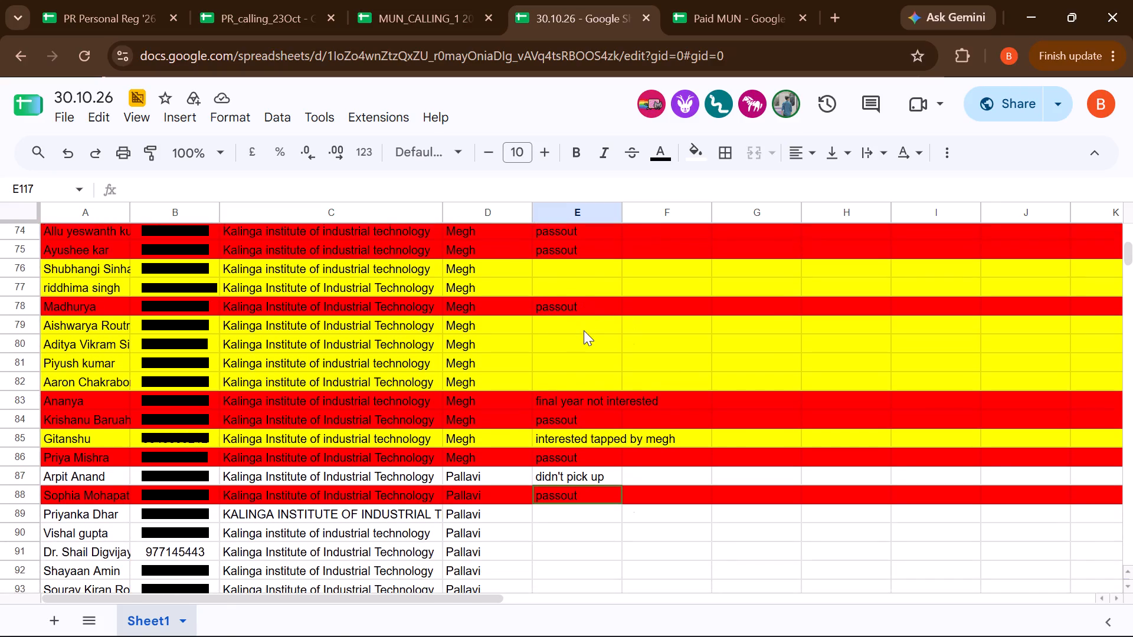
pyautogui.scroll(-2, 584, 330)
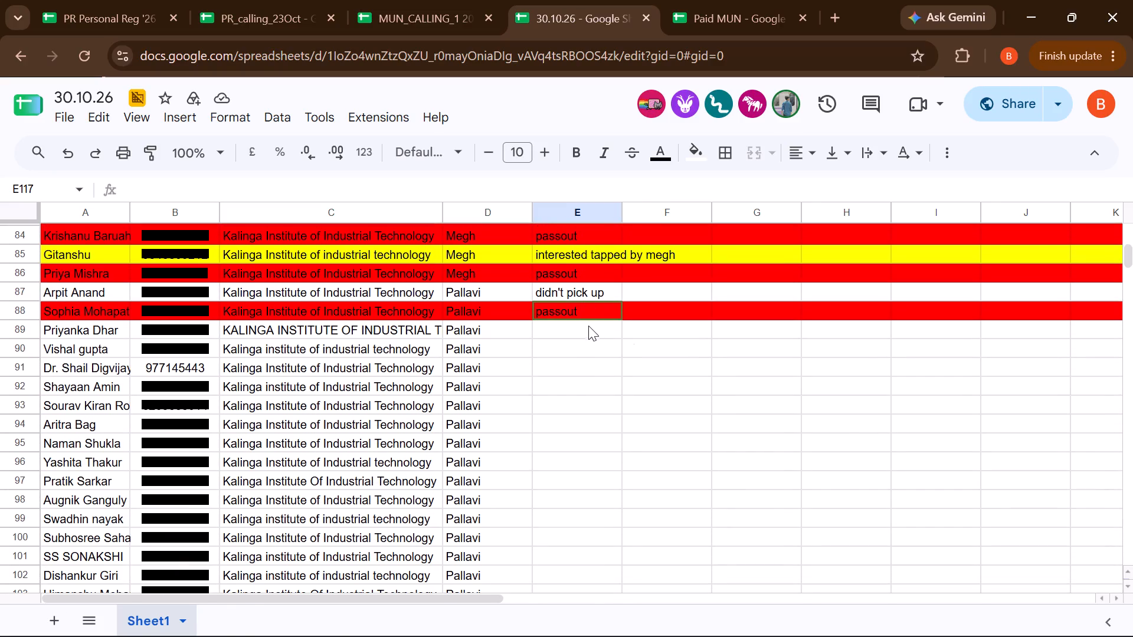
pyautogui.scroll(2, 588, 329)
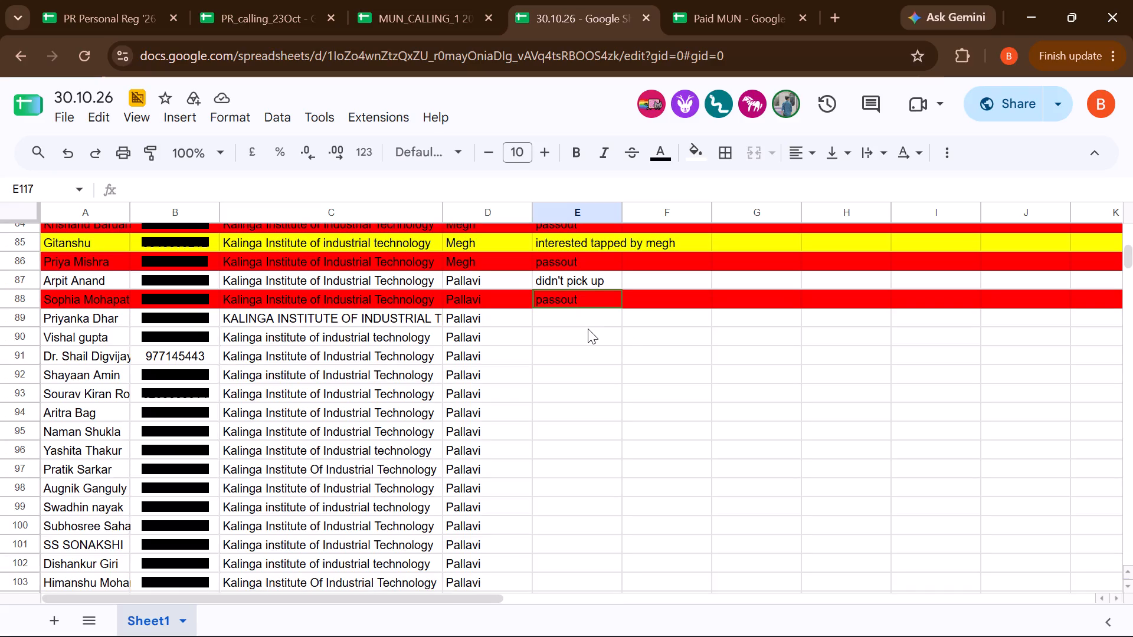
pyautogui.scroll(3, 588, 329)
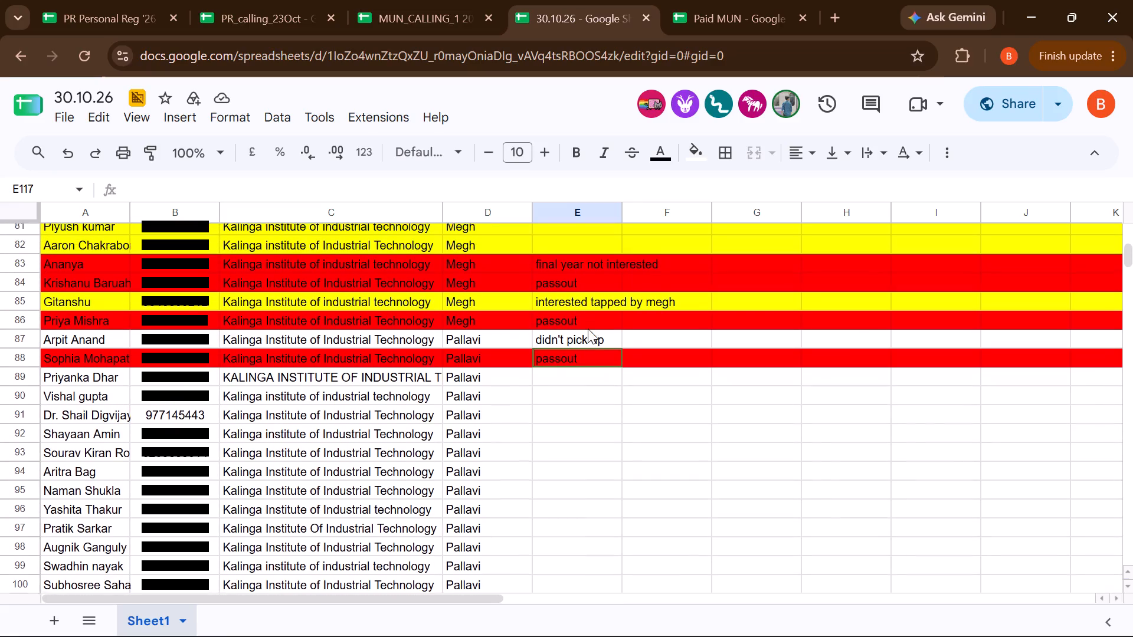
pyautogui.scroll(3, 588, 329)
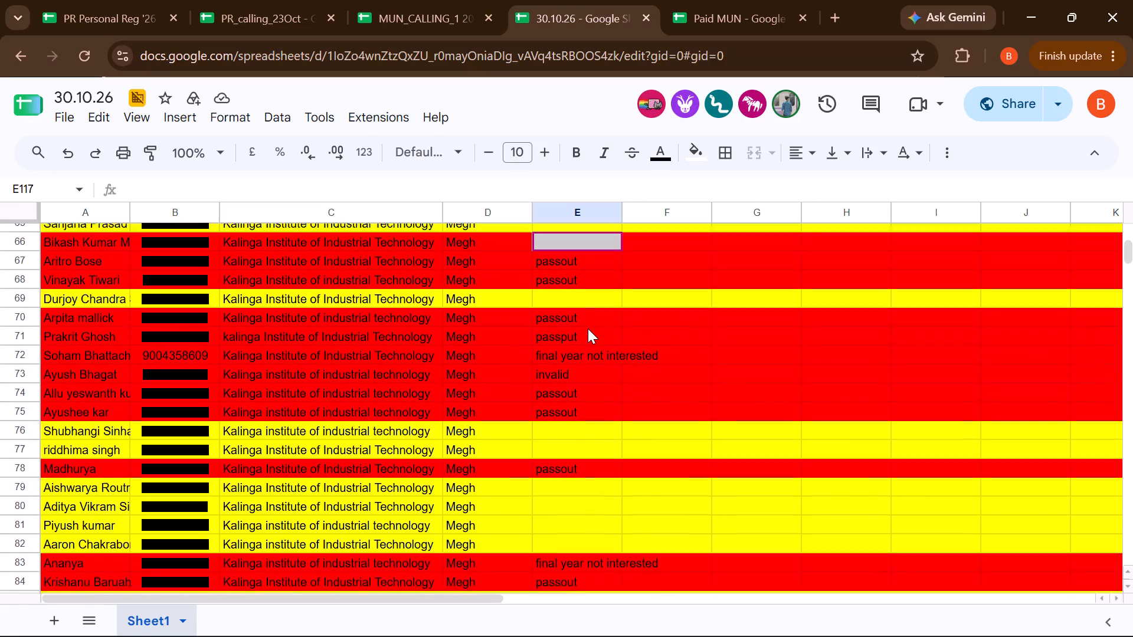
pyautogui.scroll(1, 588, 329)
pyautogui.scroll(-1, 588, 329)
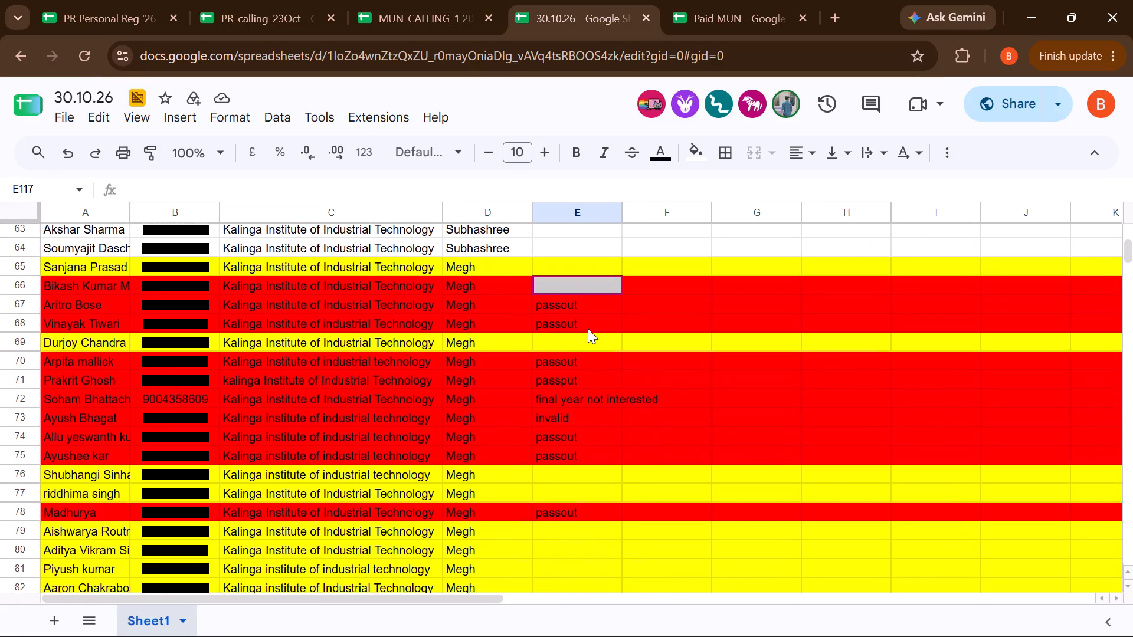
pyautogui.scroll(-6, 588, 329)
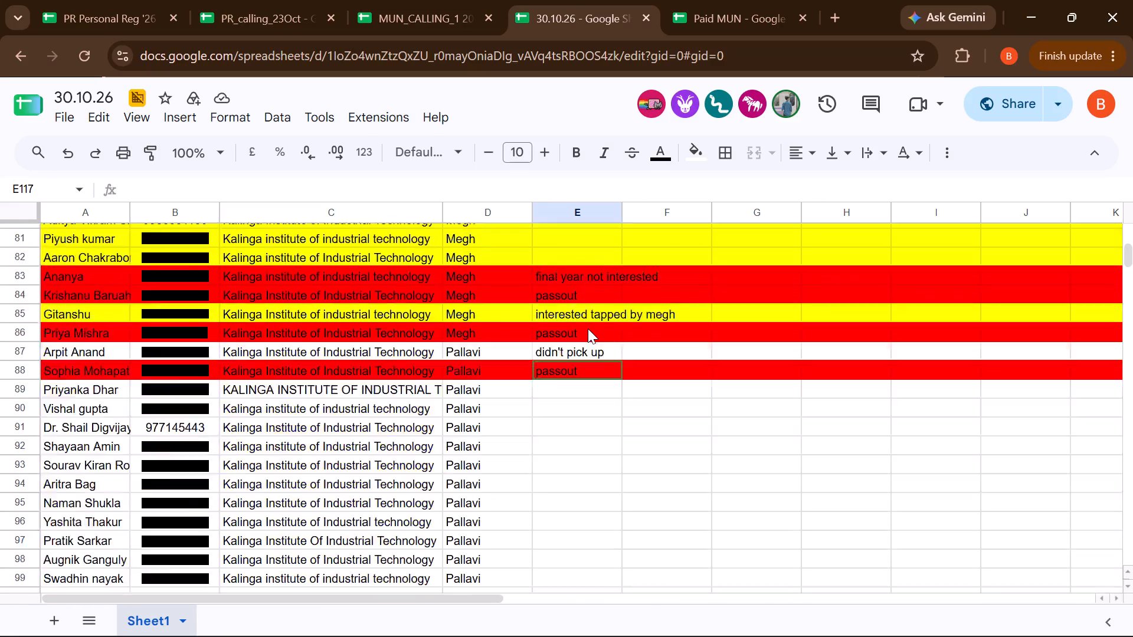
pyautogui.scroll(-2, 588, 329)
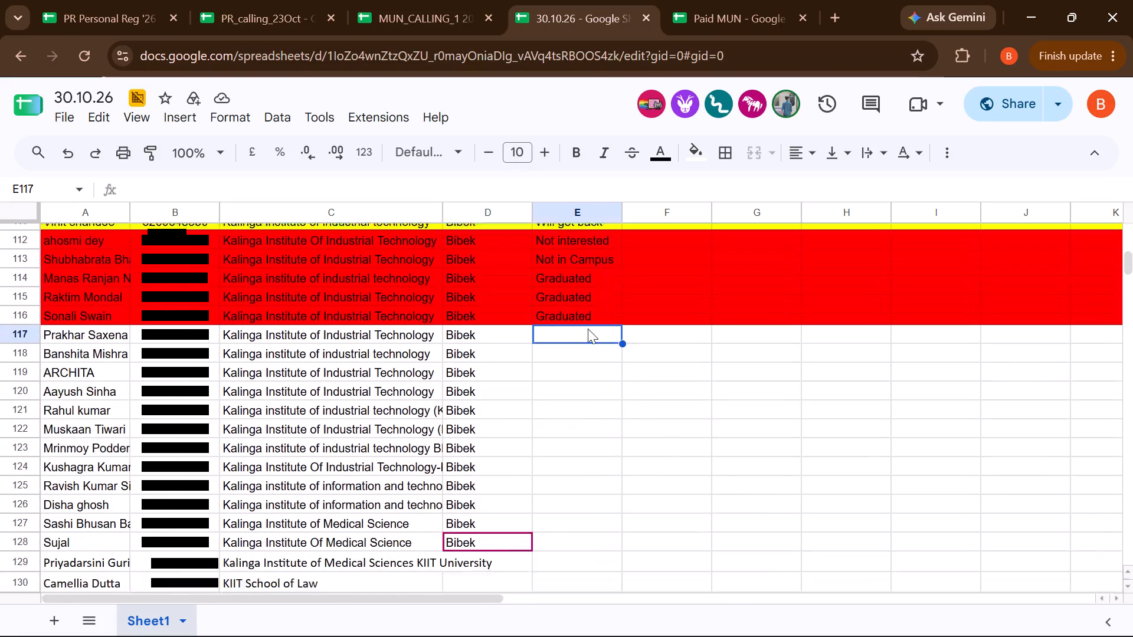
pyautogui.scroll(-2, 588, 329)
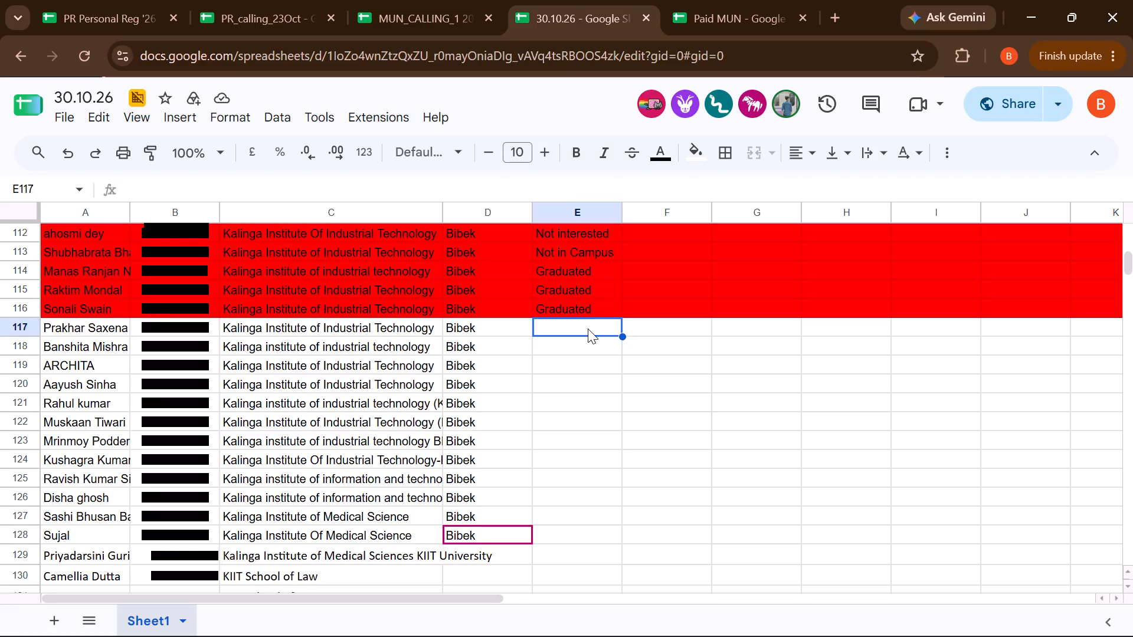
# Enter the call status "Didn't Pick" in column E of row 117, Bibek's next contact.
pyautogui.click(582, 331)
pyautogui.write('Did')
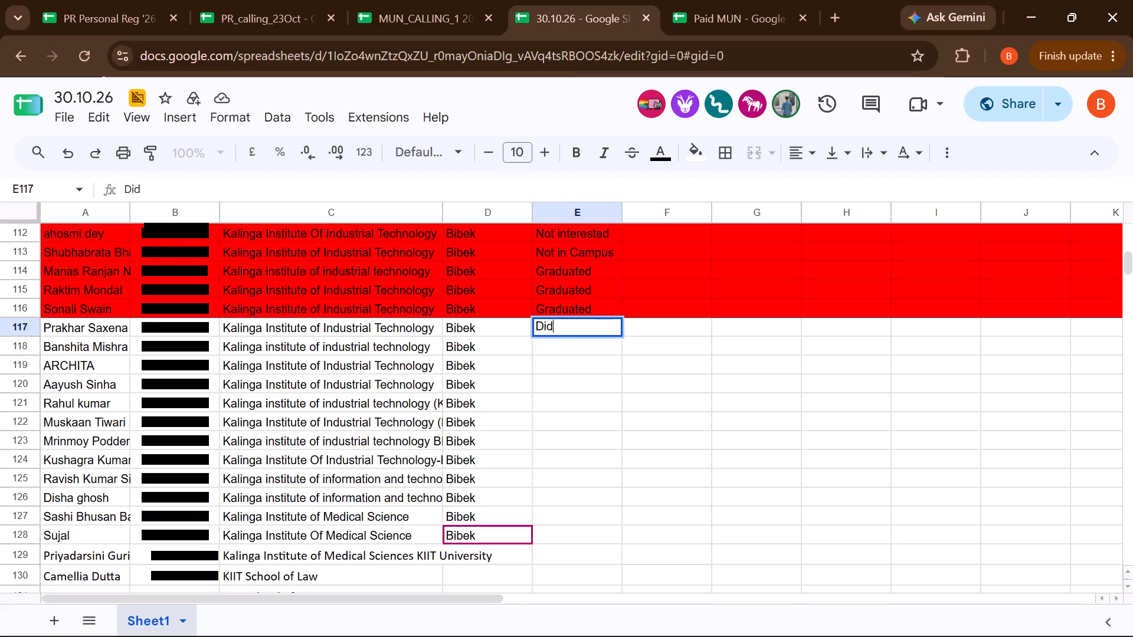
pyautogui.press("'")
pyautogui.write('nt Pick')
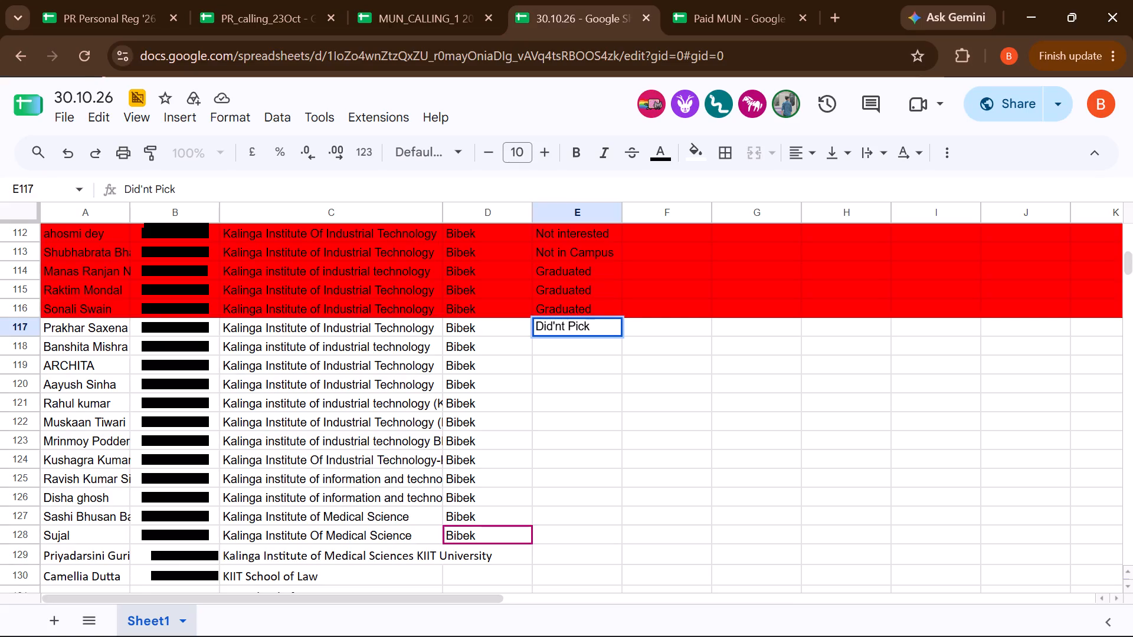
pyautogui.click(559, 323)
pyautogui.press('BackSpace')
pyautogui.press('Left')
pyautogui.press('n')
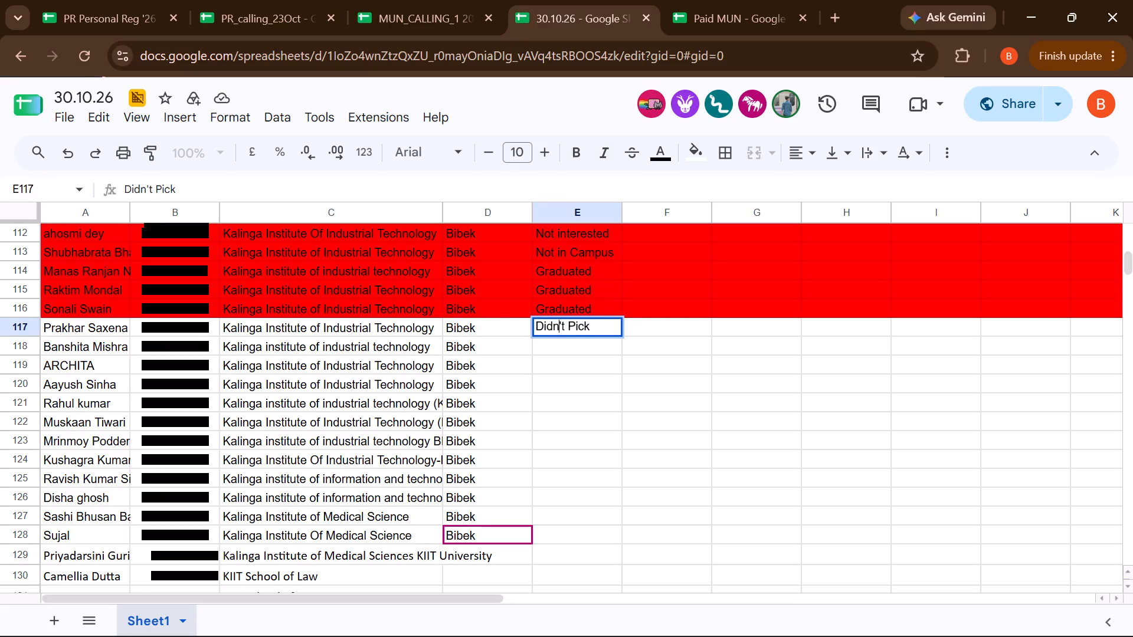
# Fill the whole of row 117, Bibek's contact with the "Didn't Pick" status, with cyan.
pyautogui.click(30, 324)
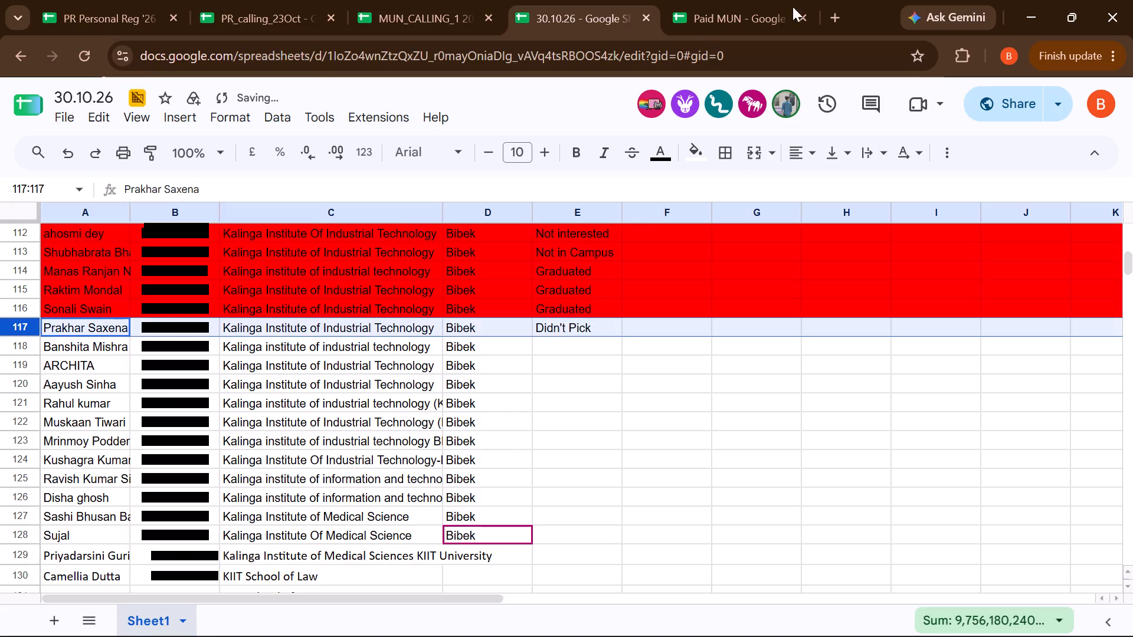
pyautogui.click(690, 156)
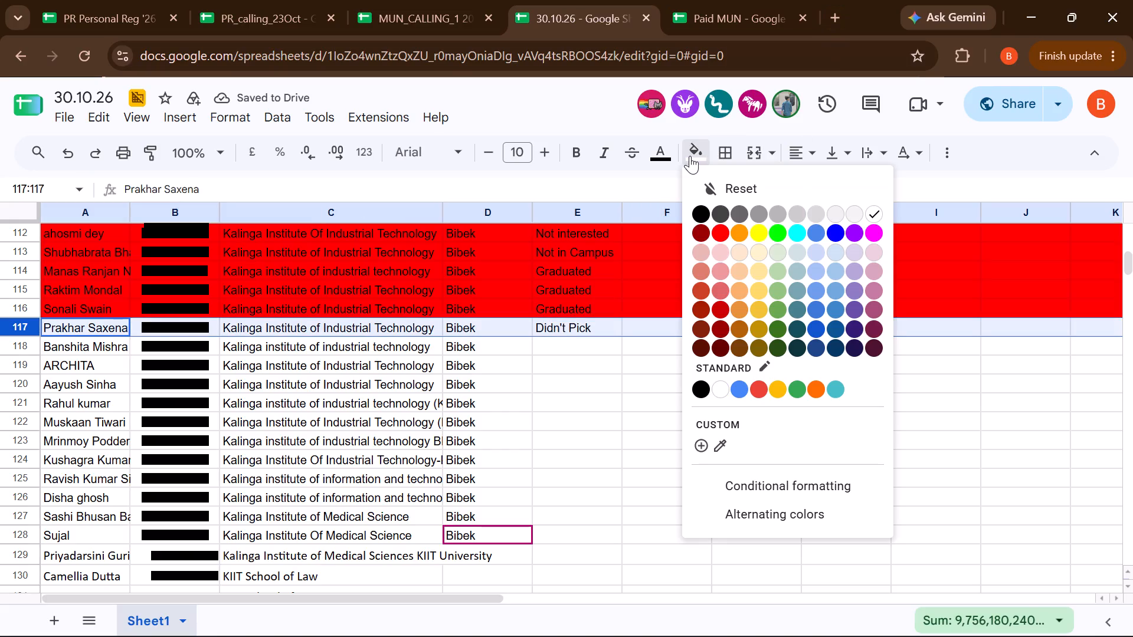
pyautogui.click(795, 236)
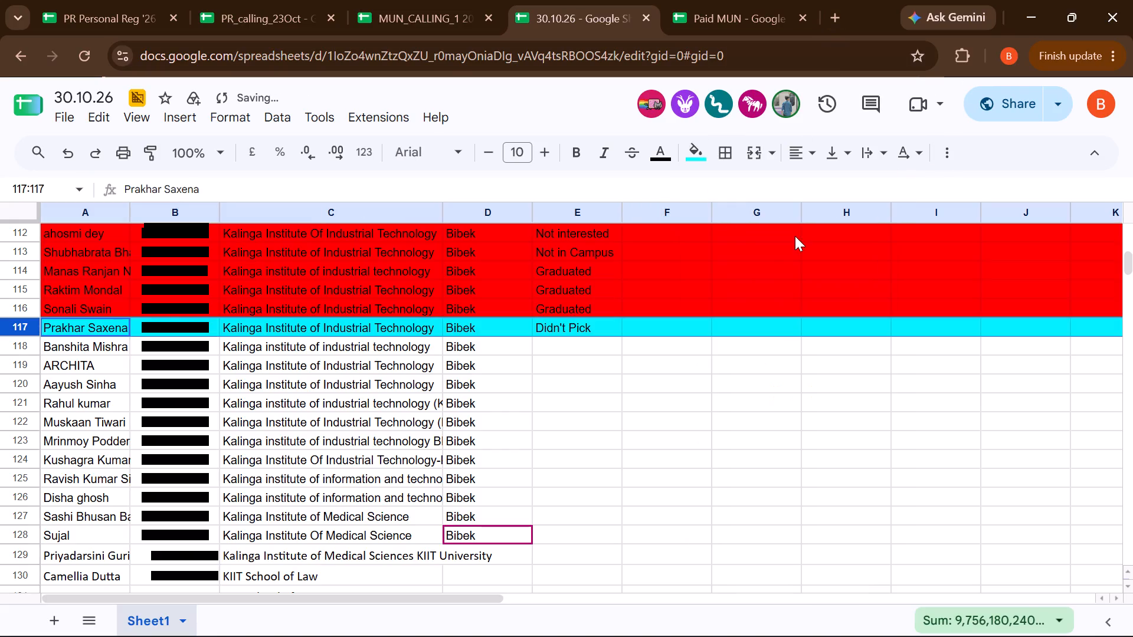
# Select the empty call status cell in column E of row 118, Bibek's next contact.
pyautogui.click(565, 349)
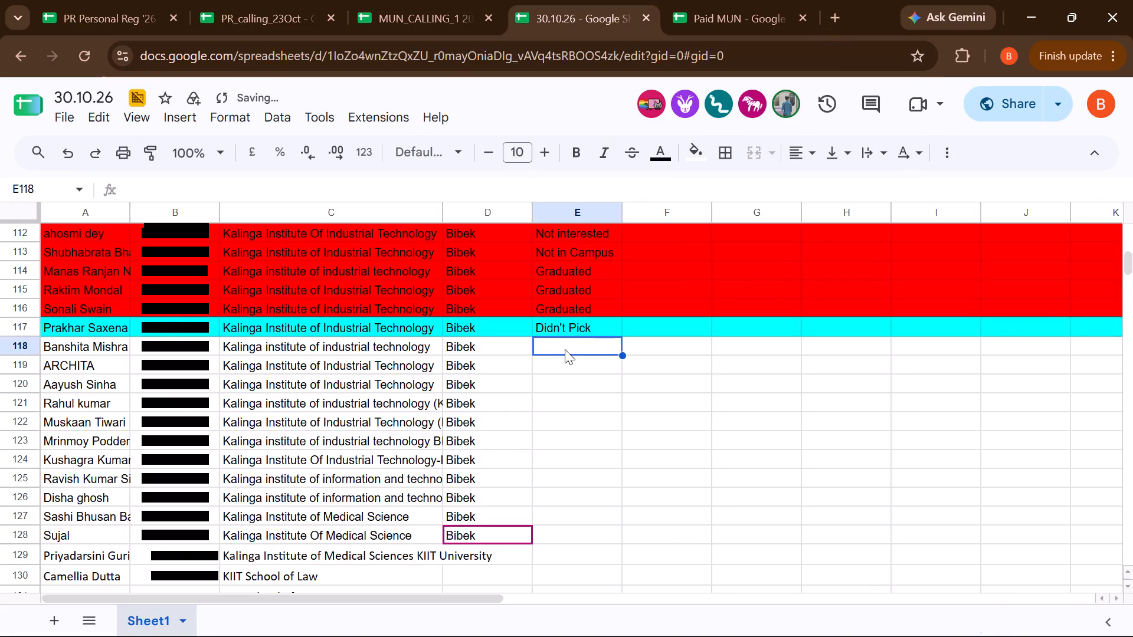
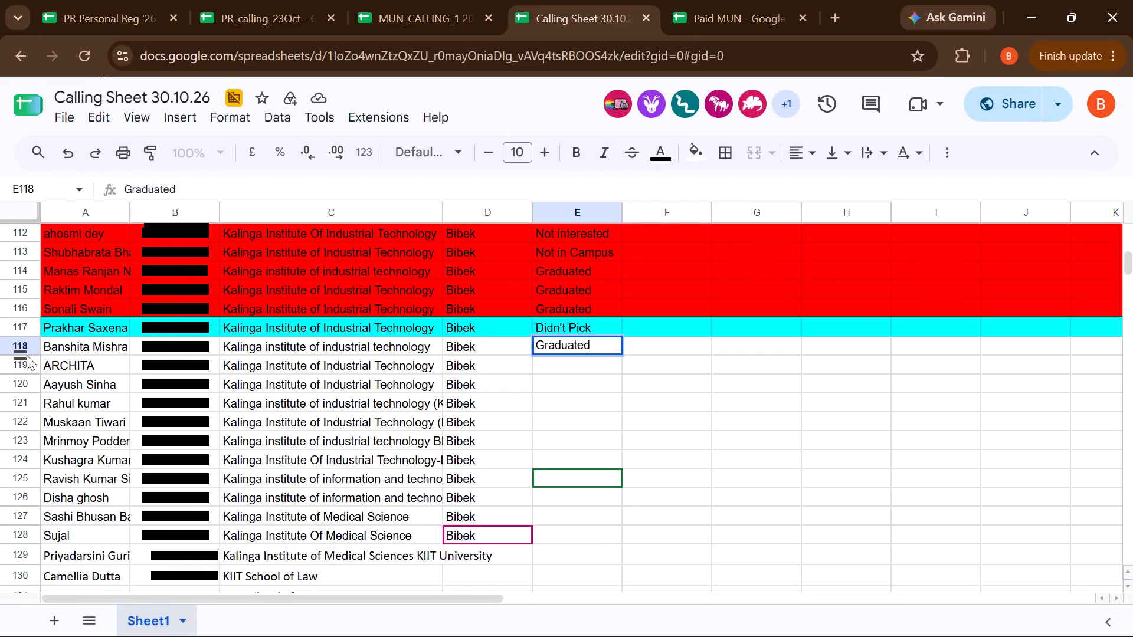
# Fill the whole of row 118, Bibek's contact with the "Graduated" status, with red.
pyautogui.click(18, 340)
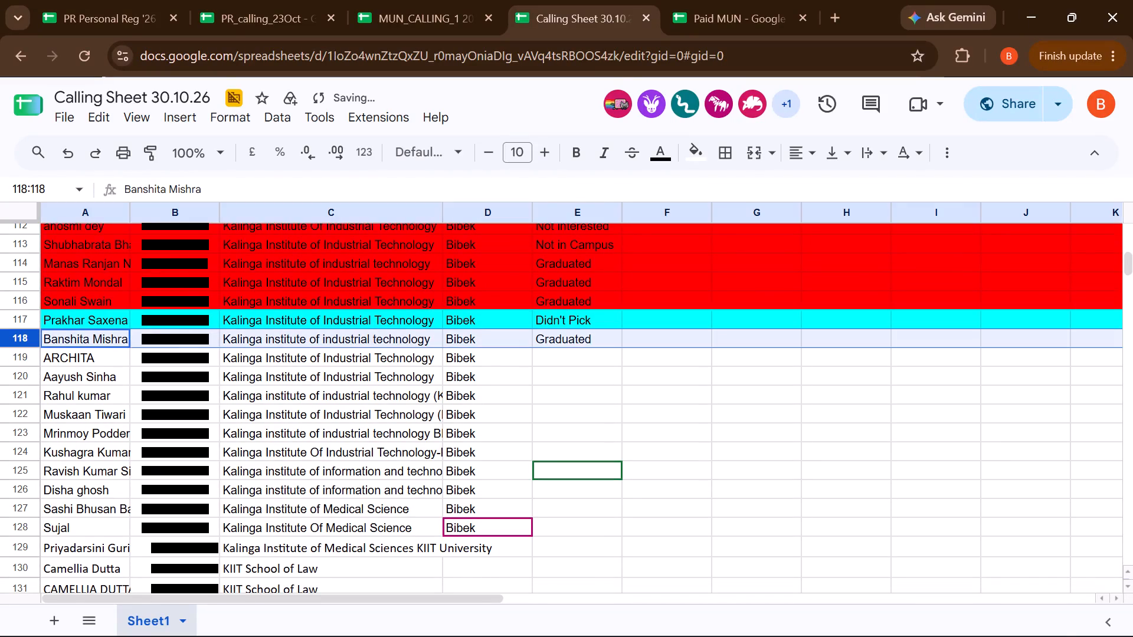
pyautogui.click(686, 143)
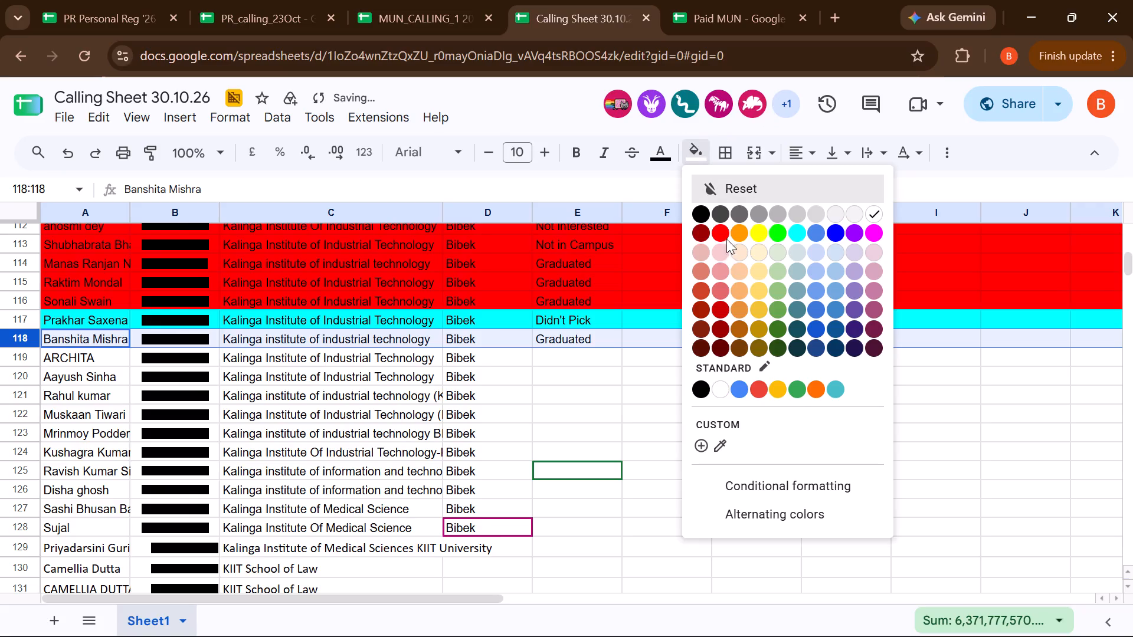
pyautogui.click(725, 235)
# Select the empty call status cell in column E of row 119, Bibek's next contact.
pyautogui.click(542, 357)
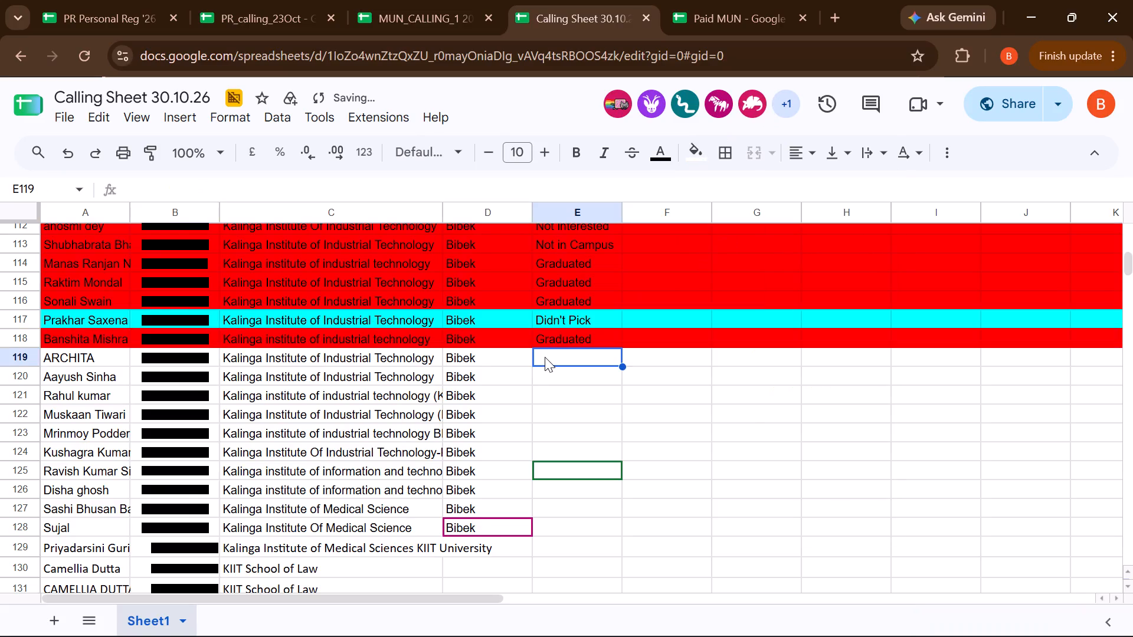
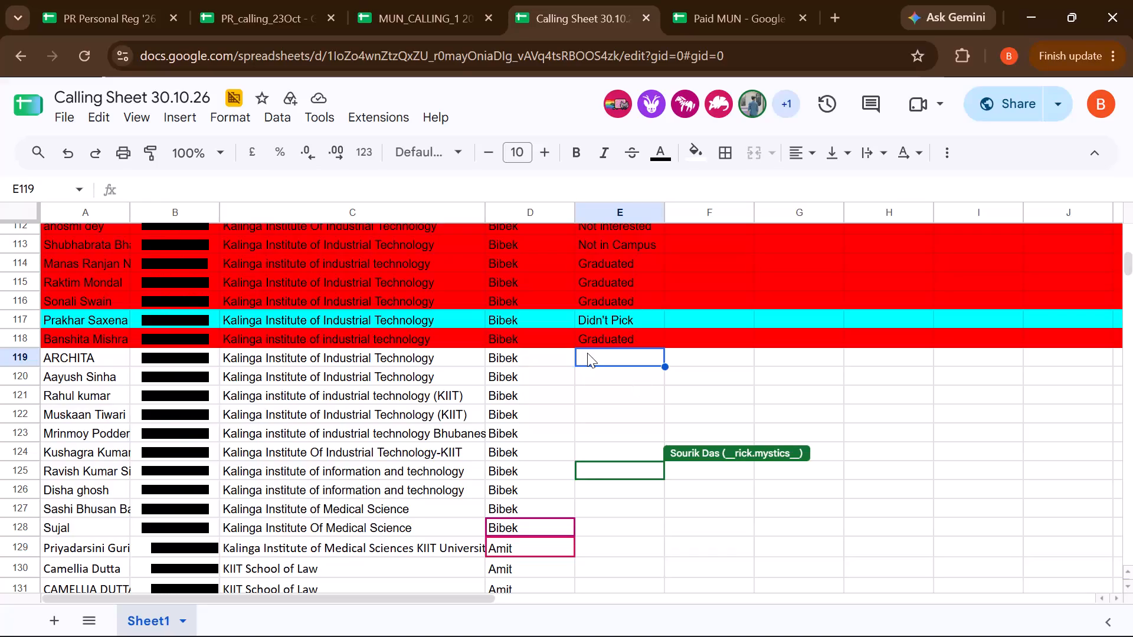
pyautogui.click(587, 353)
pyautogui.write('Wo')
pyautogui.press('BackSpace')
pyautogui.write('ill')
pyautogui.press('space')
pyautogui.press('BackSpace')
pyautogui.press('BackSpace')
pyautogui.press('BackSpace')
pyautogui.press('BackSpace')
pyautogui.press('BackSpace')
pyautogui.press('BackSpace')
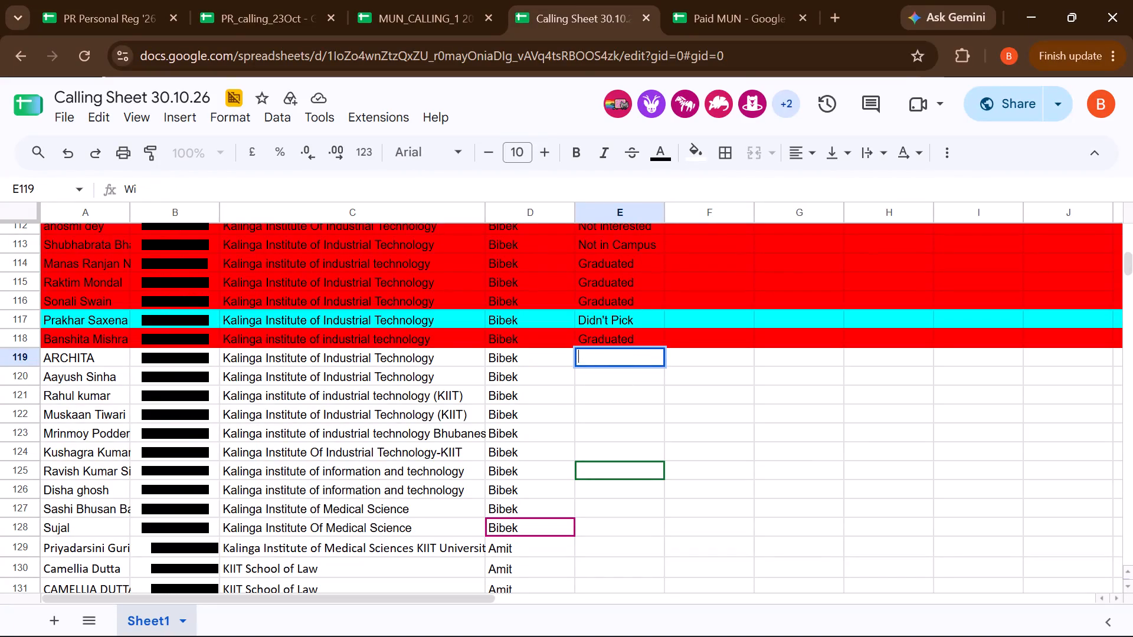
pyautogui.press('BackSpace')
# Record "Interview" as the call status in E119 and fill the whole of row 119 with cyan.
pyautogui.write('Interview')
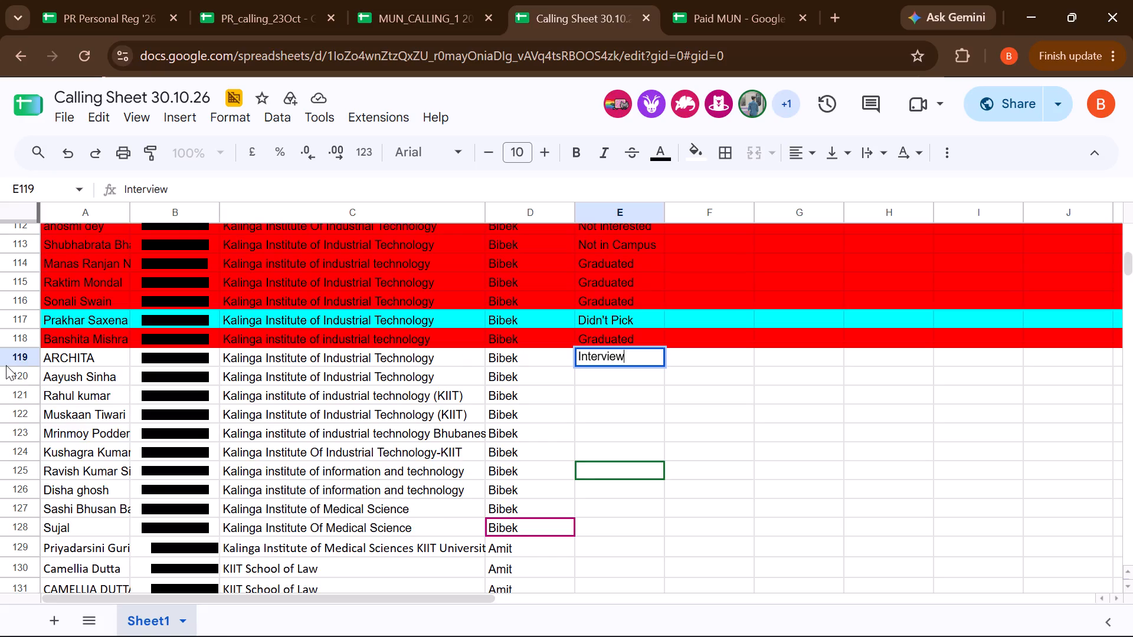
pyautogui.click(21, 355)
pyautogui.click(695, 155)
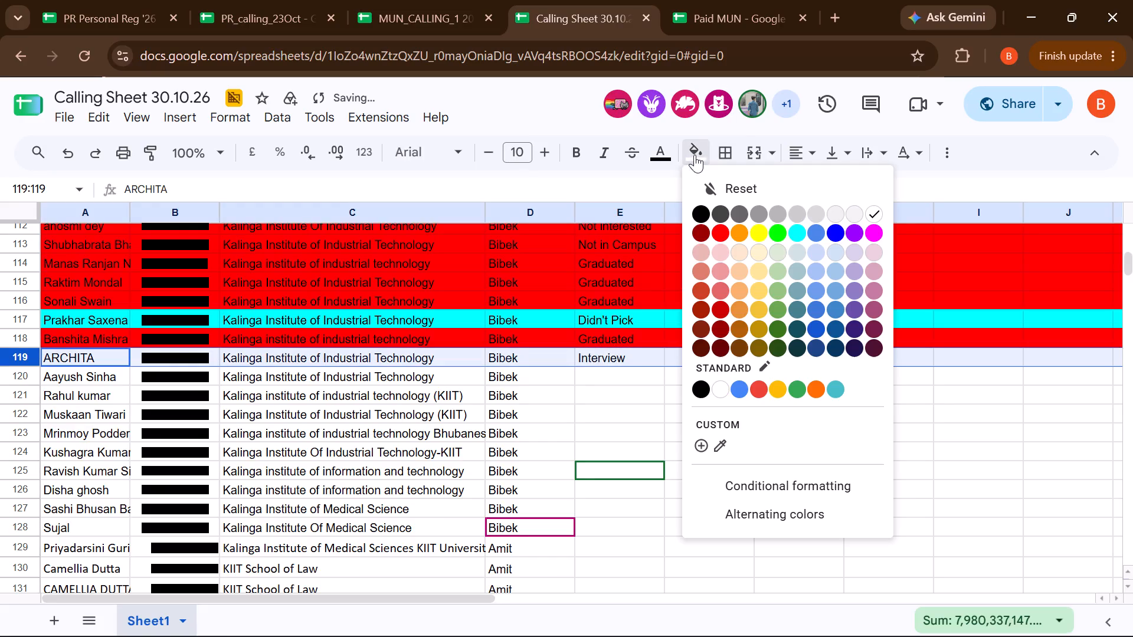
pyautogui.click(797, 235)
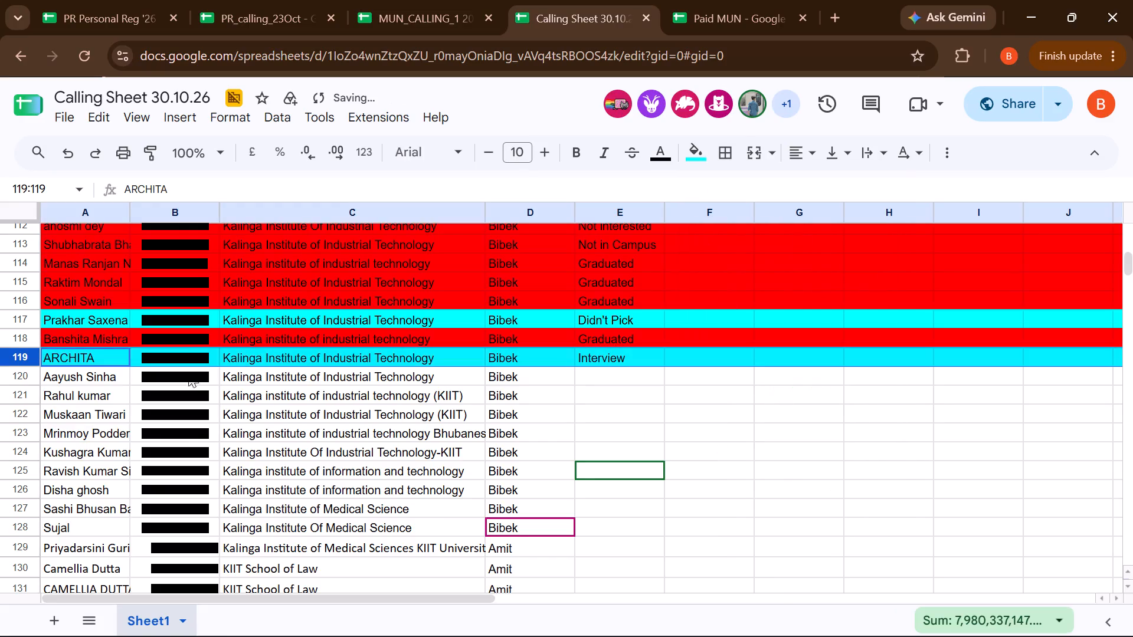
# Record "Graduated" as the call status in E120 and fill the whole of row 120 with red.
pyautogui.click(162, 379)
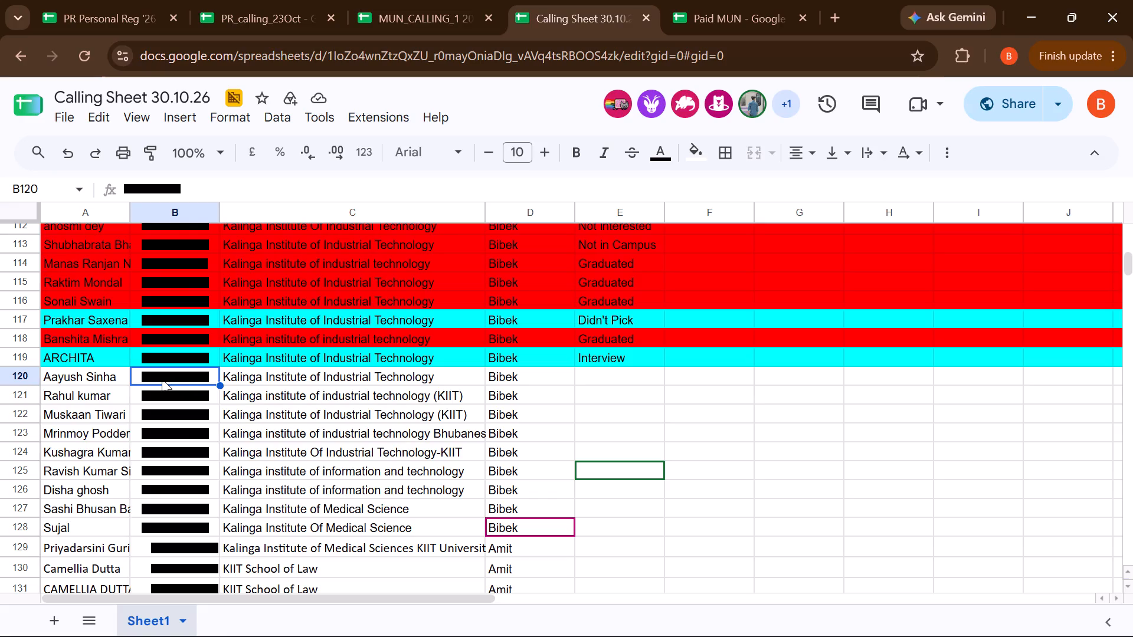
pyautogui.click(601, 383)
pyautogui.click(552, 377)
pyautogui.click(600, 383)
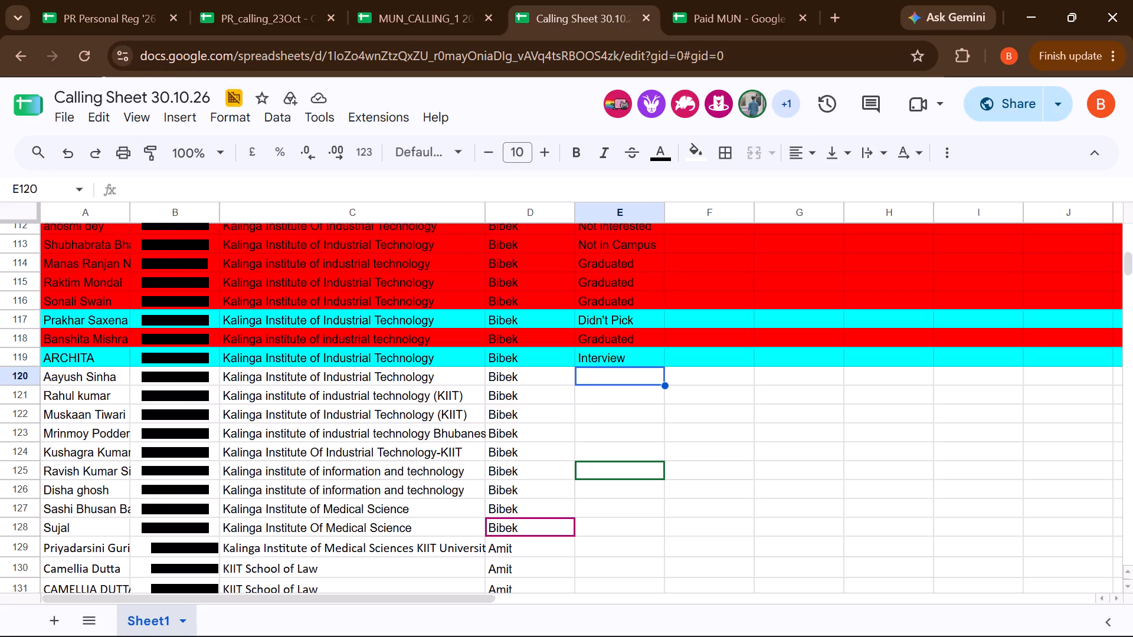
pyautogui.write('Graduated')
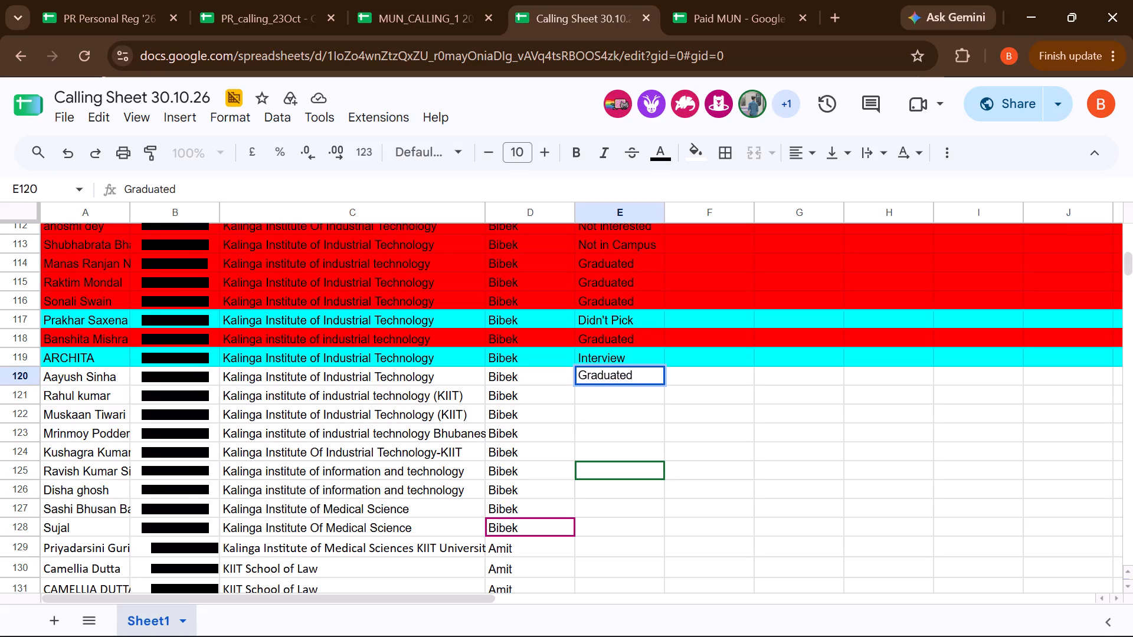
pyautogui.click(19, 380)
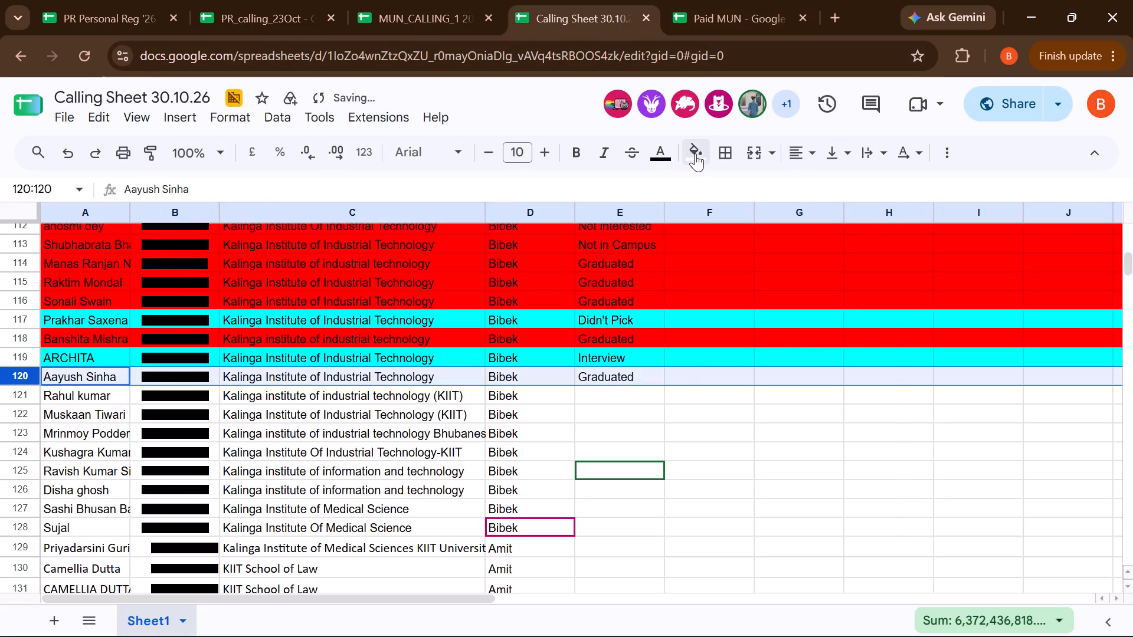
pyautogui.click(694, 154)
pyautogui.click(721, 227)
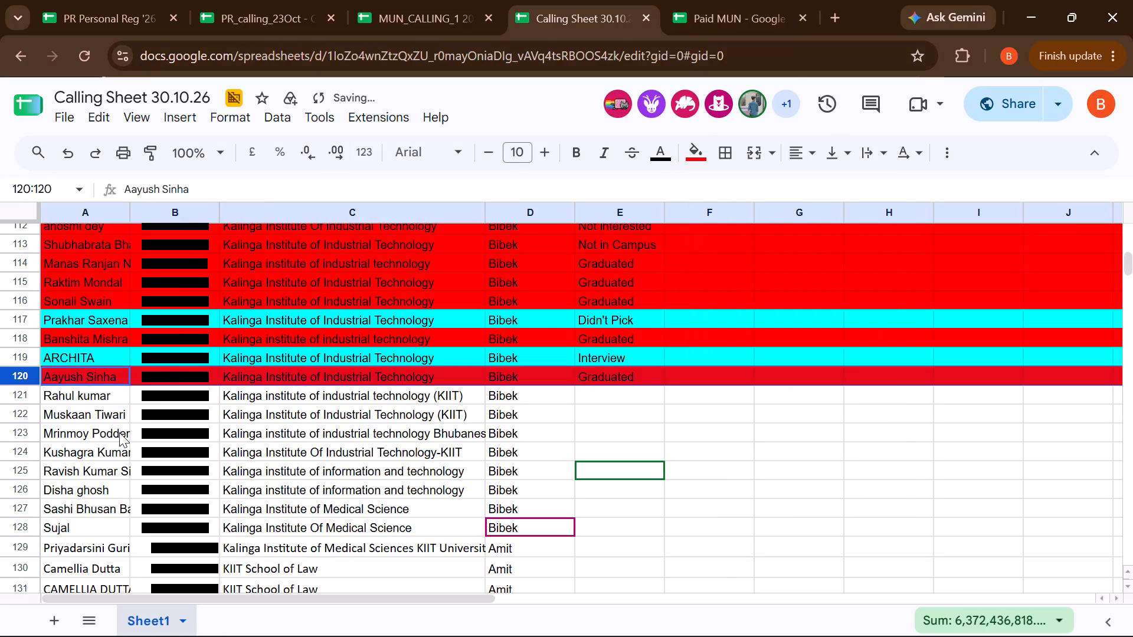
# Record "Graduated" as the call status in E121 and fill the whole of row 121 with red.
pyautogui.click(170, 398)
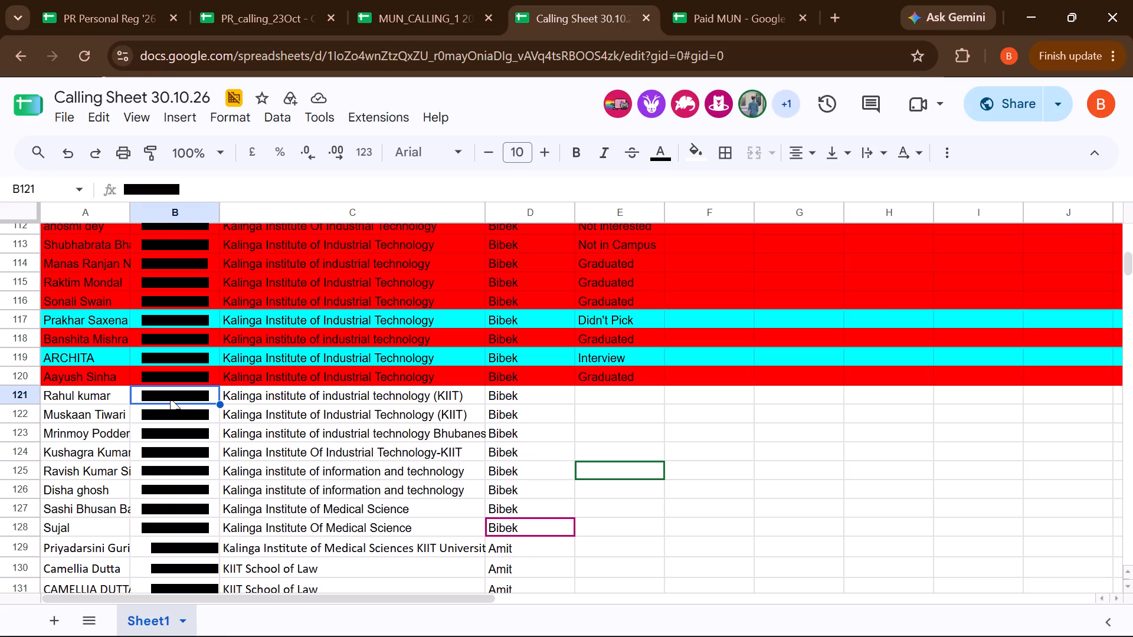
pyautogui.press('Right')
pyautogui.press('Right')
pyautogui.press('Right')
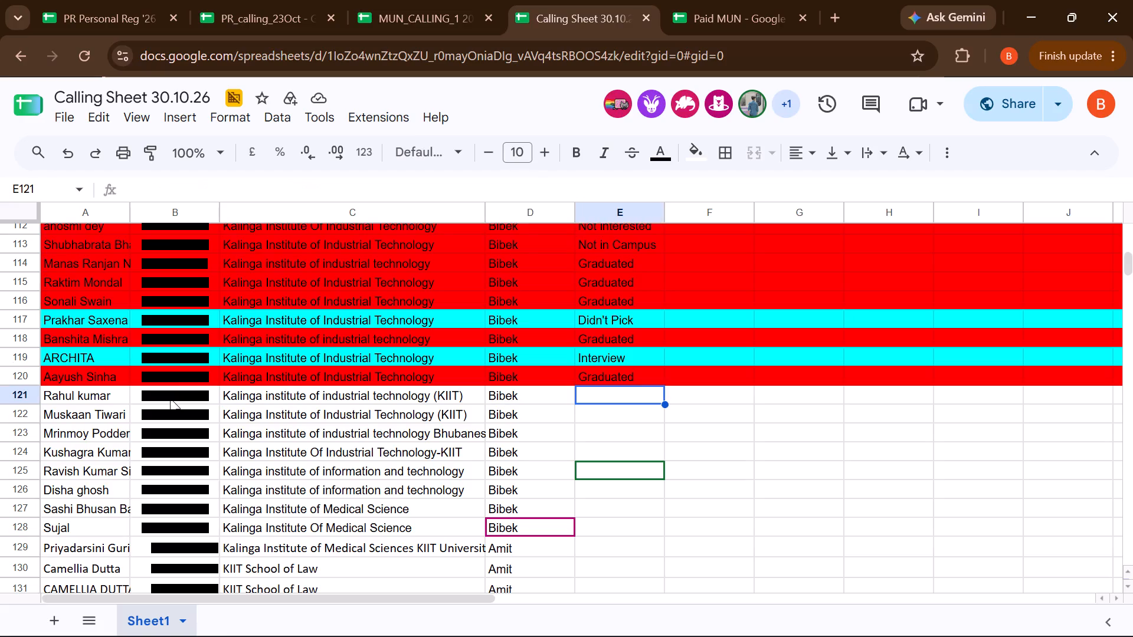
pyautogui.write('Graduated')
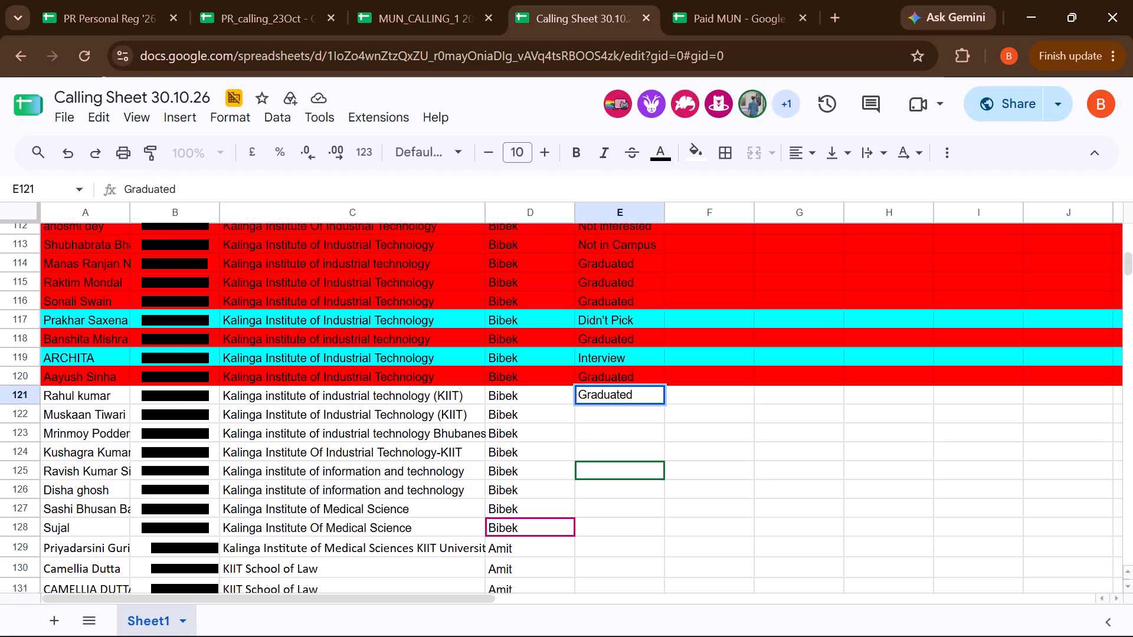
pyautogui.click(19, 392)
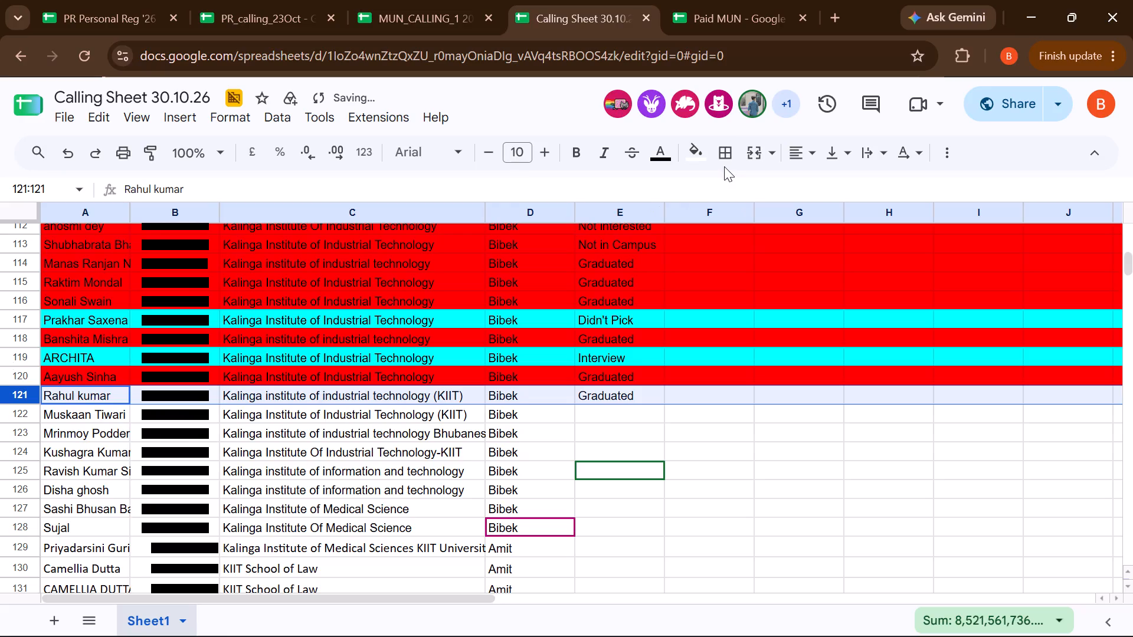
pyautogui.click(687, 153)
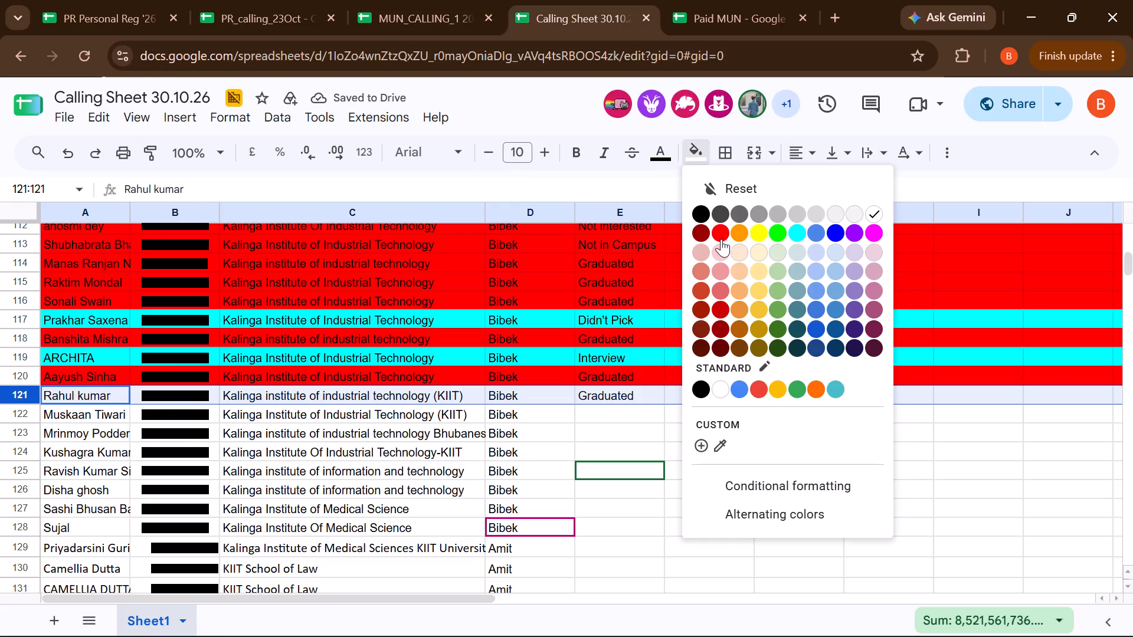
pyautogui.click(721, 234)
# Make the call status cells of all Bibek's contacts, E108 to E128, bold.
pyautogui.click(581, 419)
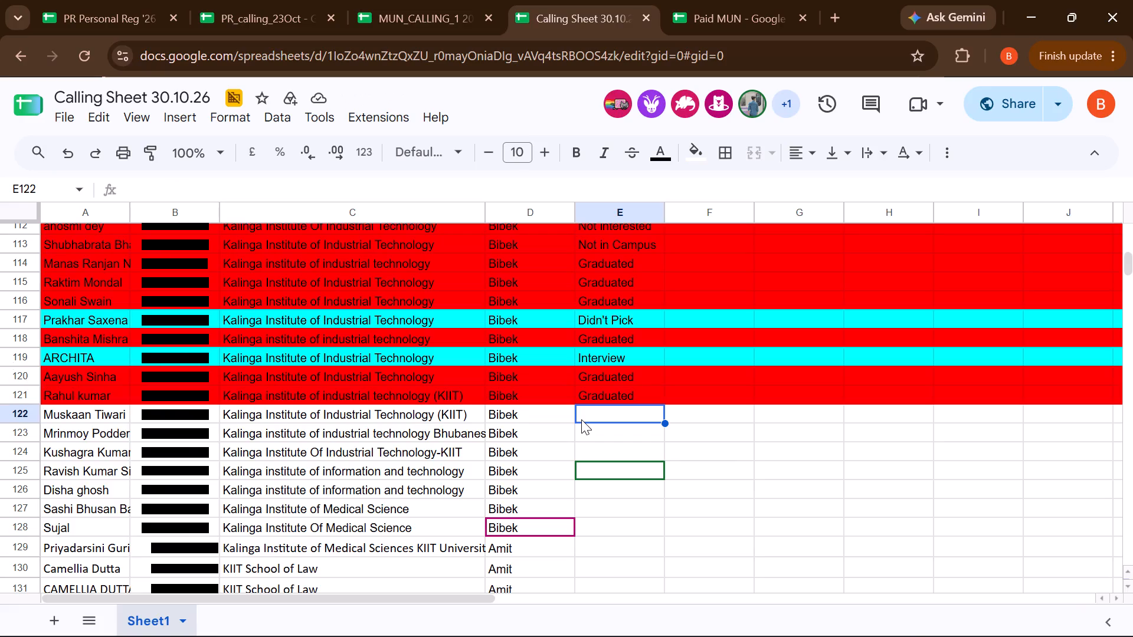
pyautogui.scroll(2, 581, 419)
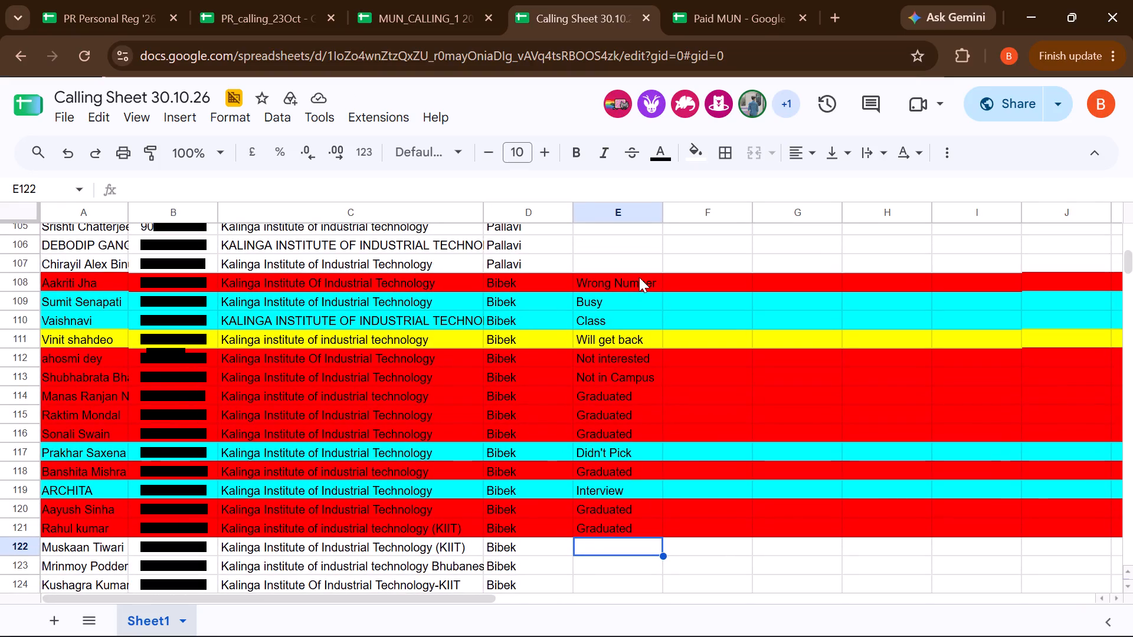
pyautogui.scroll(-1, 639, 277)
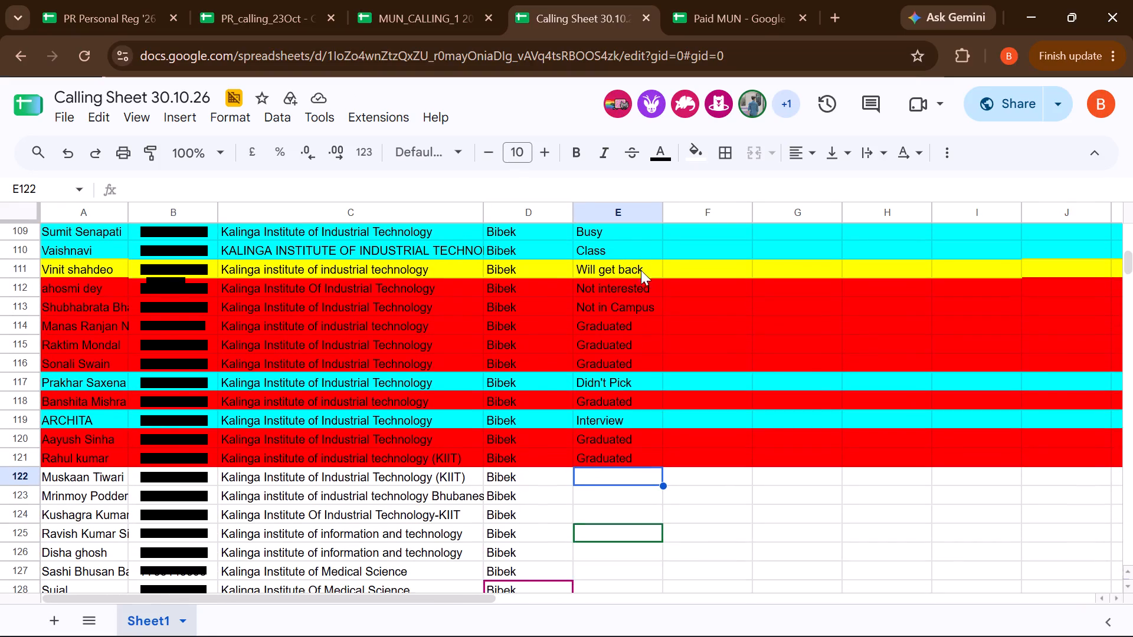
pyautogui.scroll(1, 641, 230)
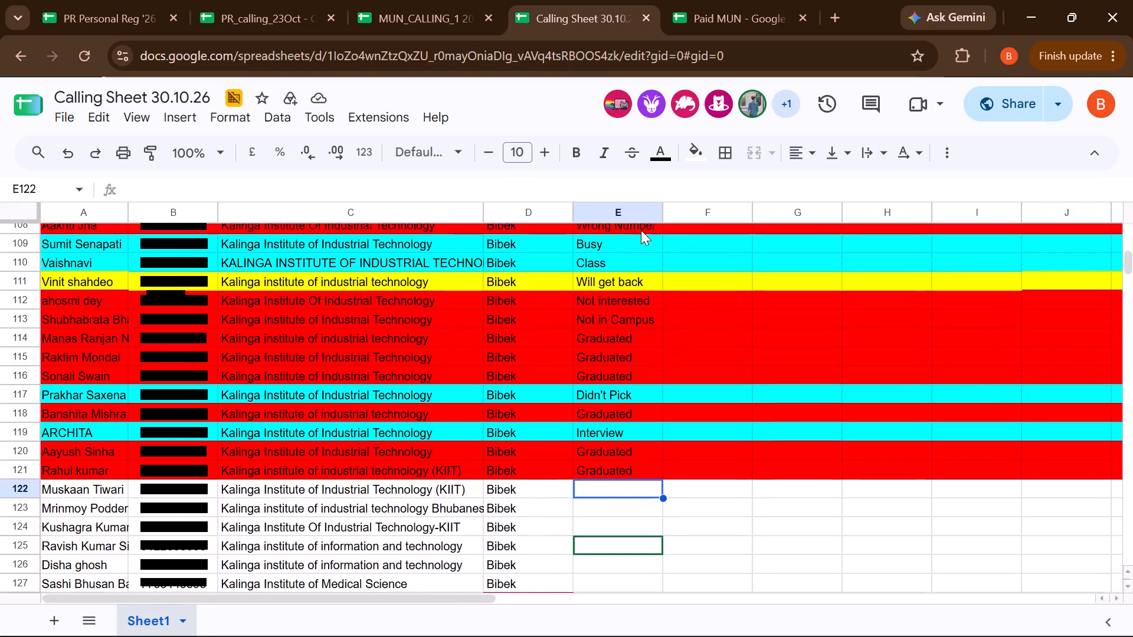
pyautogui.scroll(2, 641, 230)
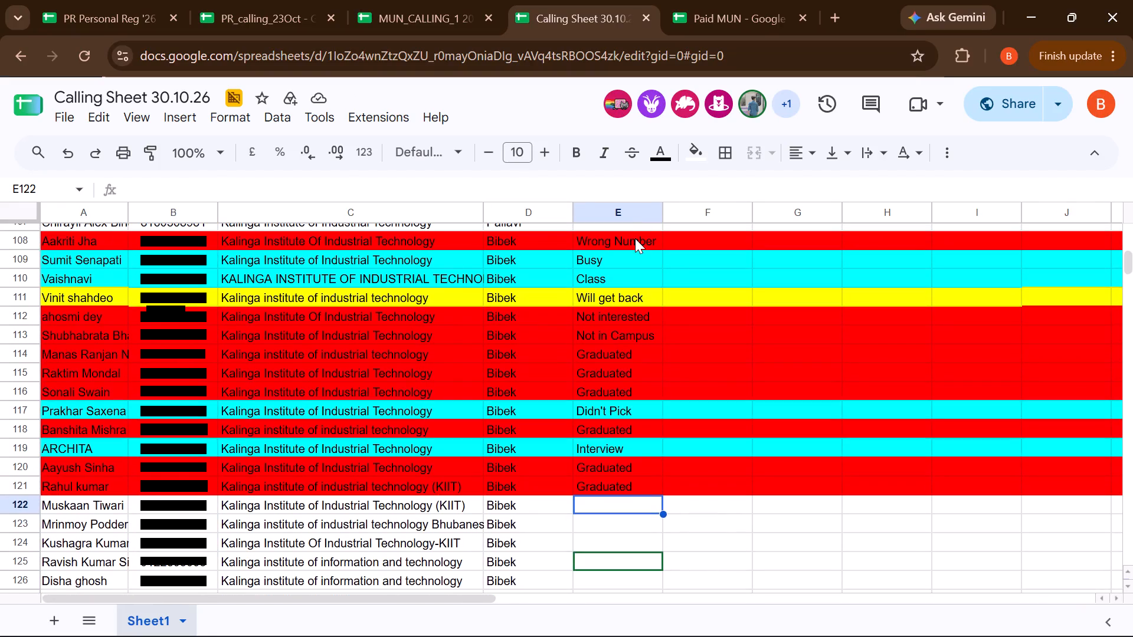
pyautogui.click(635, 238)
pyautogui.click(635, 238)
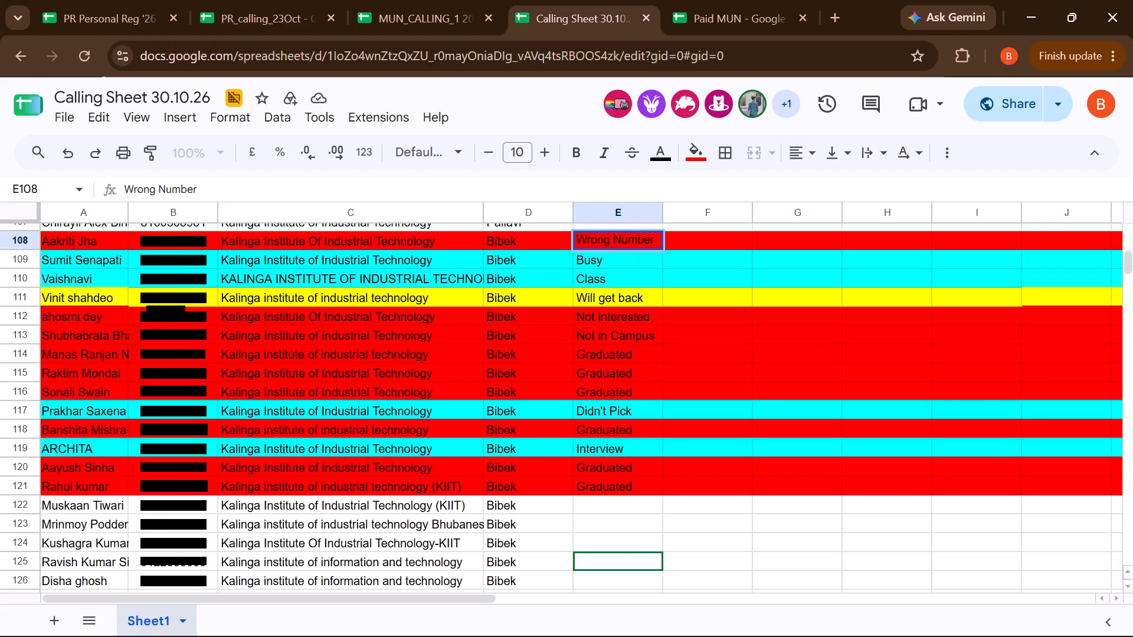
pyautogui.click(672, 256)
pyautogui.moveTo(622, 237); pyautogui.dragTo(645, 467)
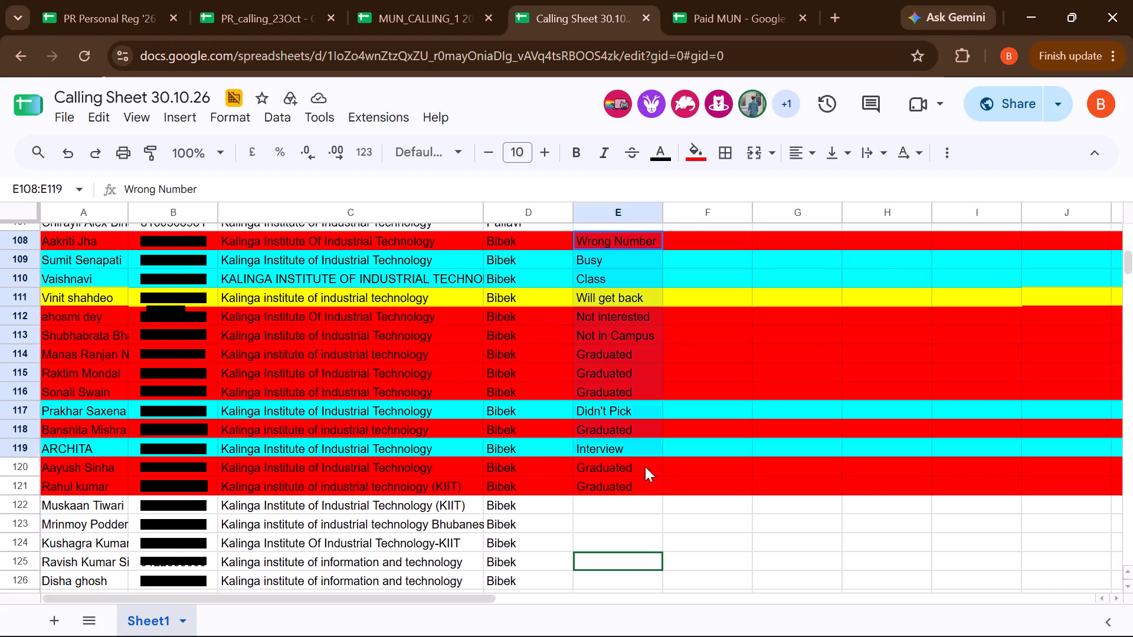
pyautogui.moveTo(645, 467); pyautogui.dragTo(633, 598)
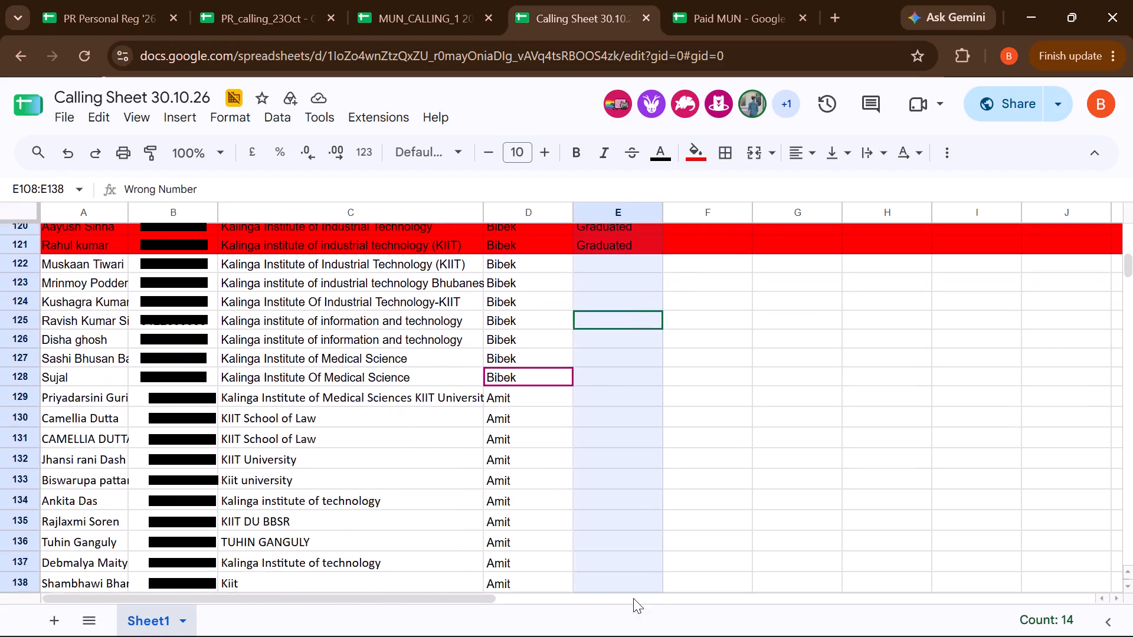
pyautogui.moveTo(633, 598); pyautogui.dragTo(620, 362)
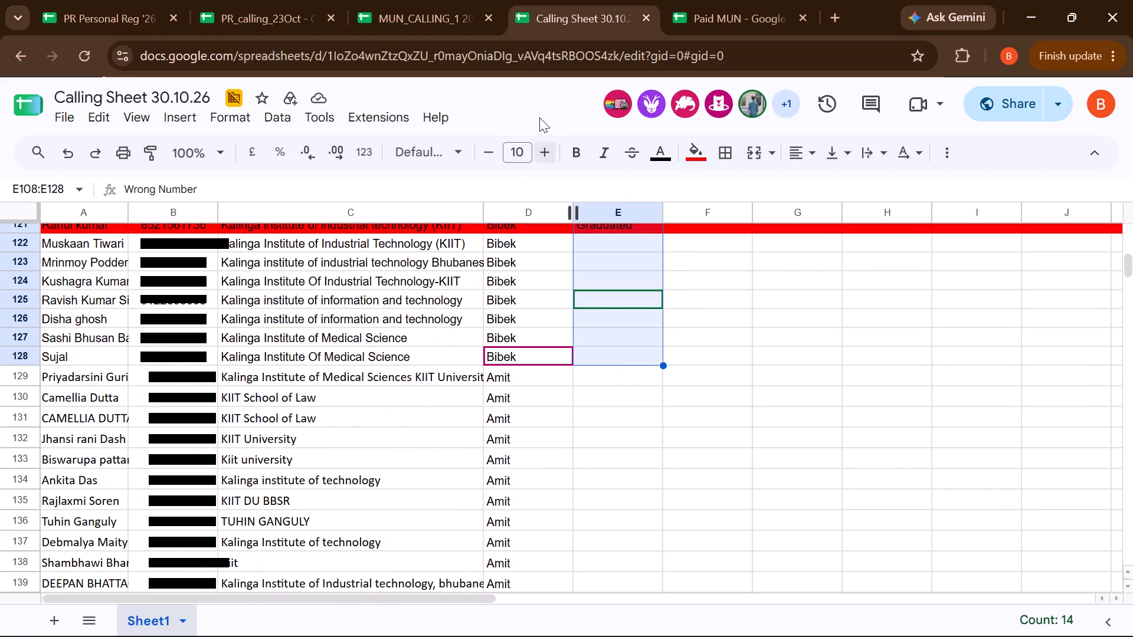
pyautogui.click(581, 155)
pyautogui.scroll(1, 640, 260)
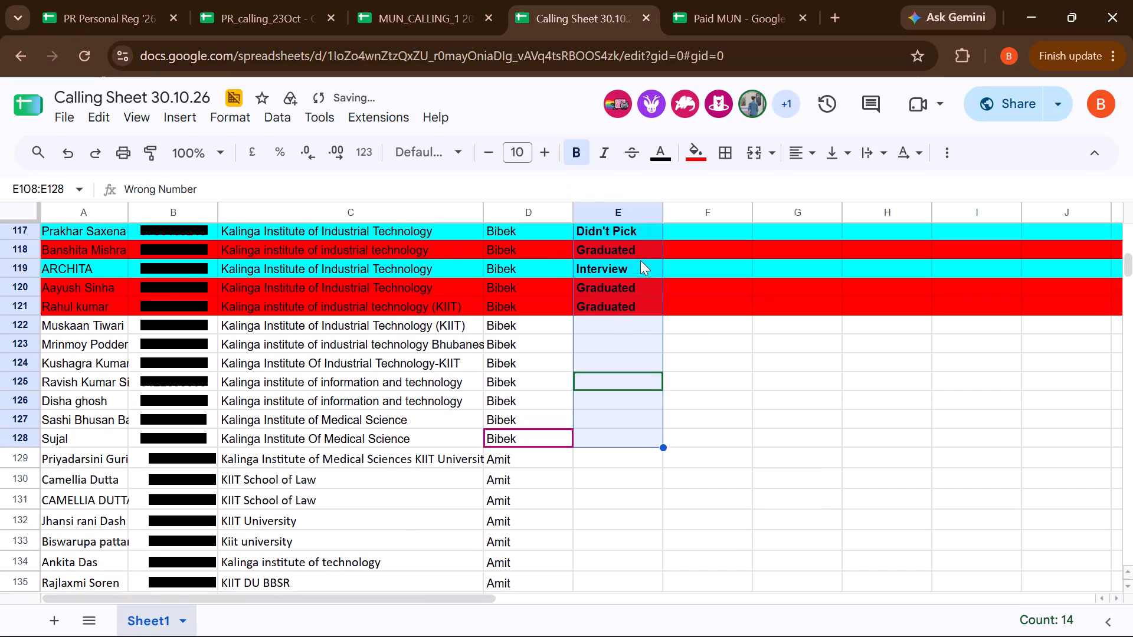
pyautogui.scroll(1, 640, 260)
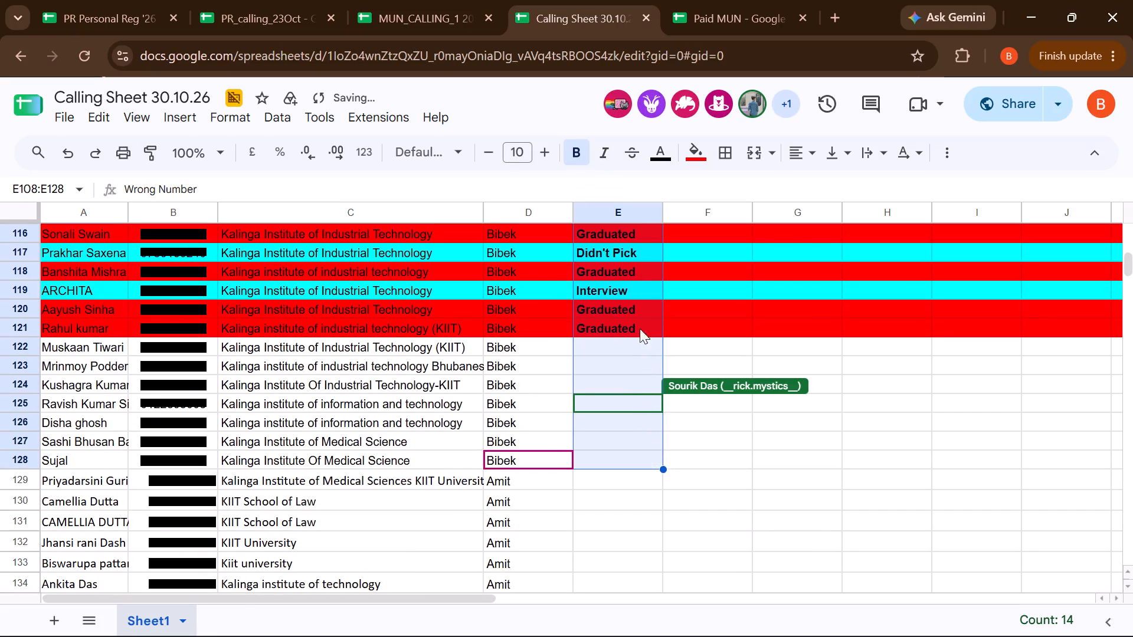
# Record "Didn't Pick" as the call status in E122, Bibek's next contact.
pyautogui.click(639, 355)
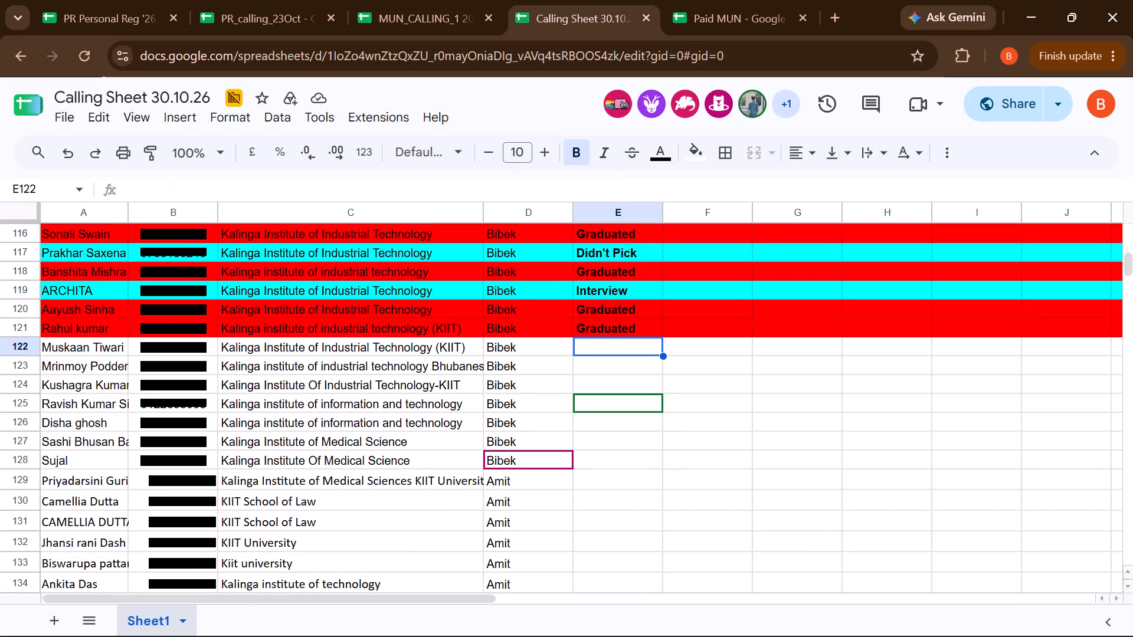
pyautogui.write('Didn')
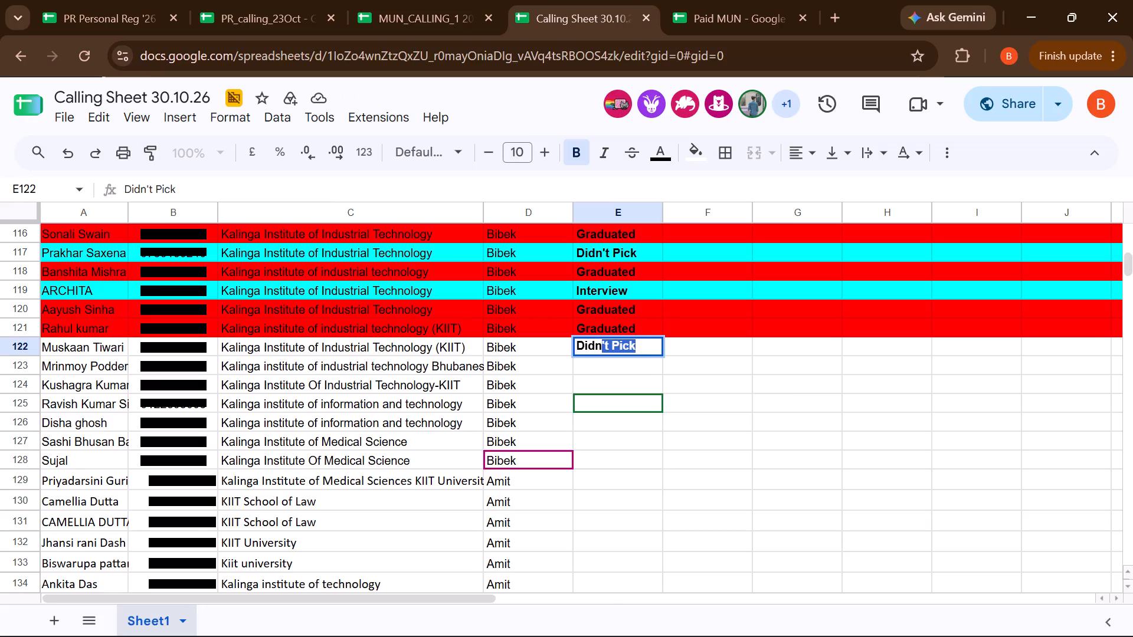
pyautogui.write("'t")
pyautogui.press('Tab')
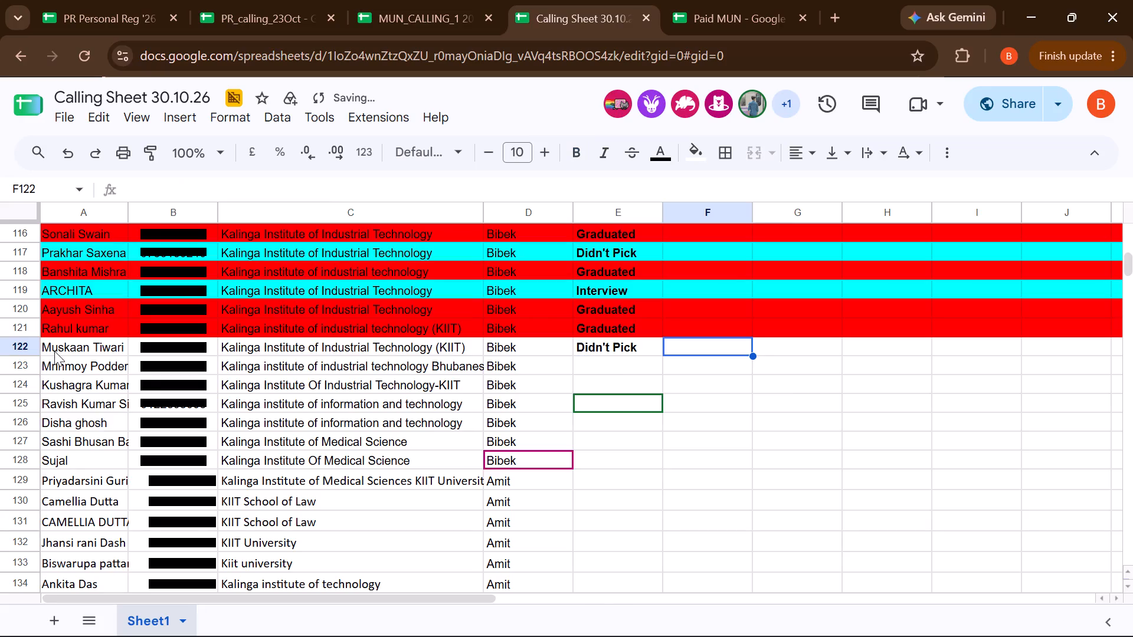
# Fill the whole of row 122, the contact marked "Didn't Pick", with cyan.
pyautogui.click(26, 342)
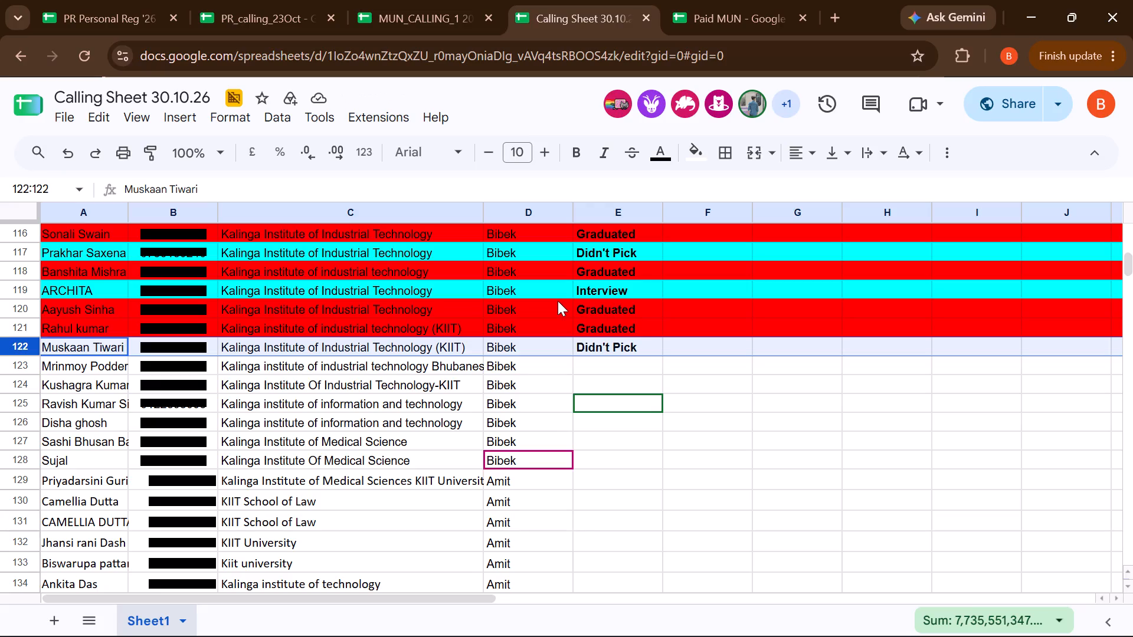
pyautogui.click(689, 154)
pyautogui.click(801, 236)
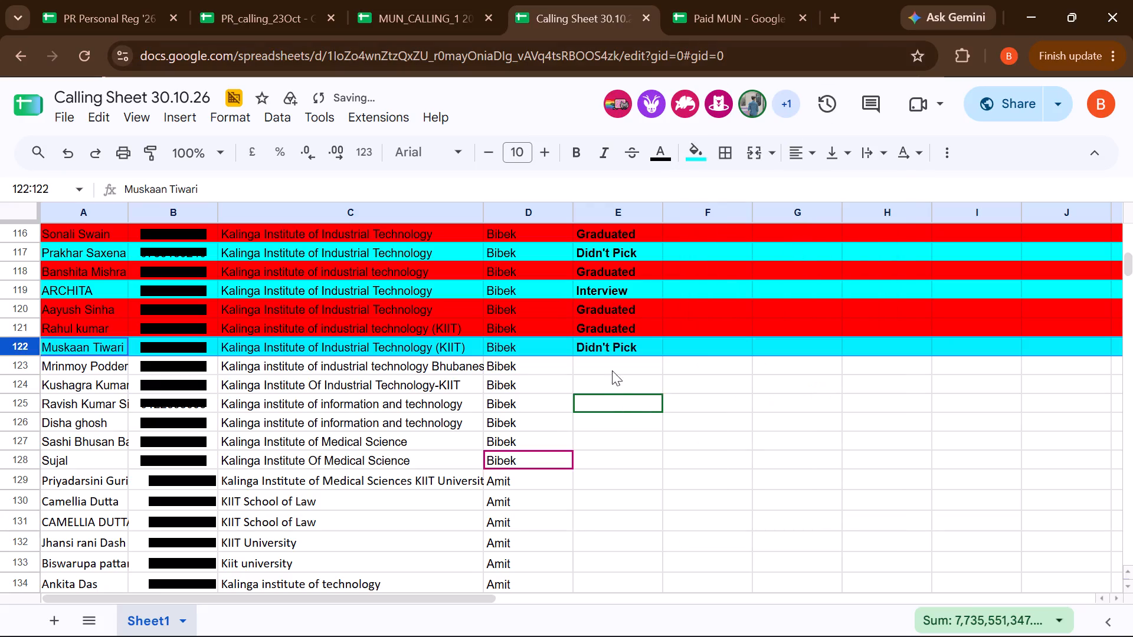
# Select the empty call status cell E123 for Bibek's next contact.
pyautogui.click(612, 357)
pyautogui.click(612, 360)
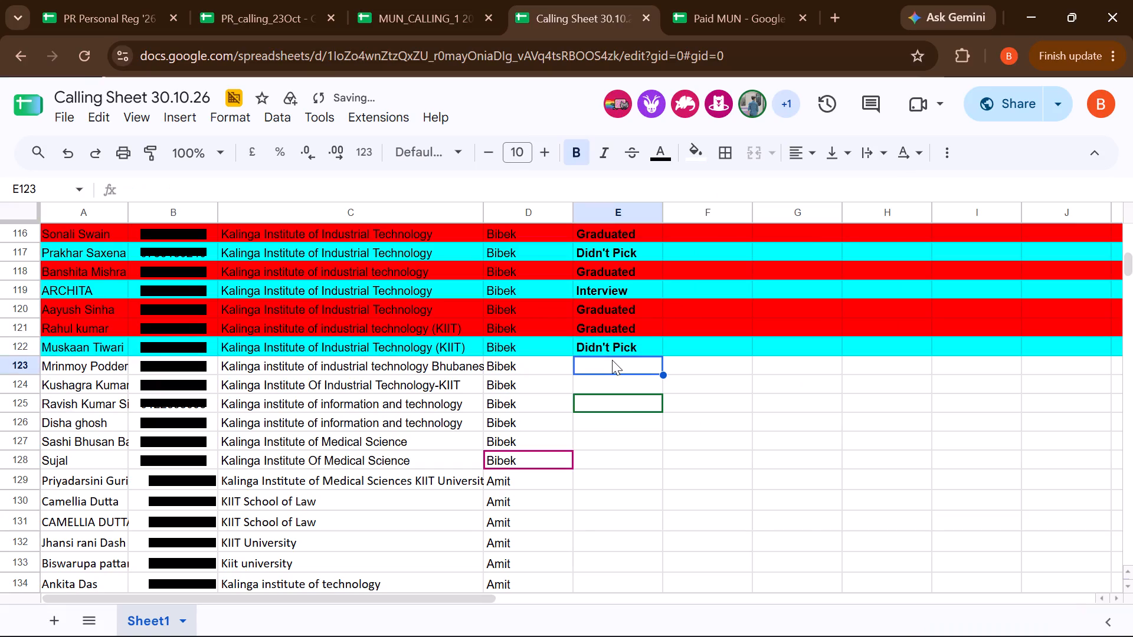
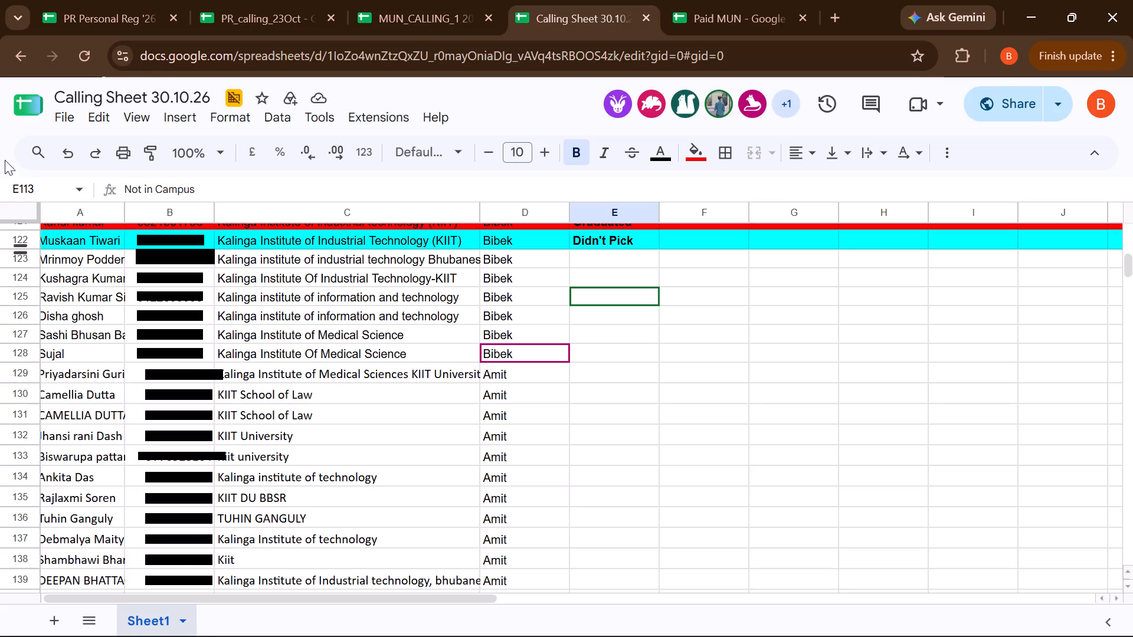
# Look over the registered entries on the Bibek sheet of the PR Personal Reg '26 spreadsheet, including the green row.
pyautogui.click(125, 1)
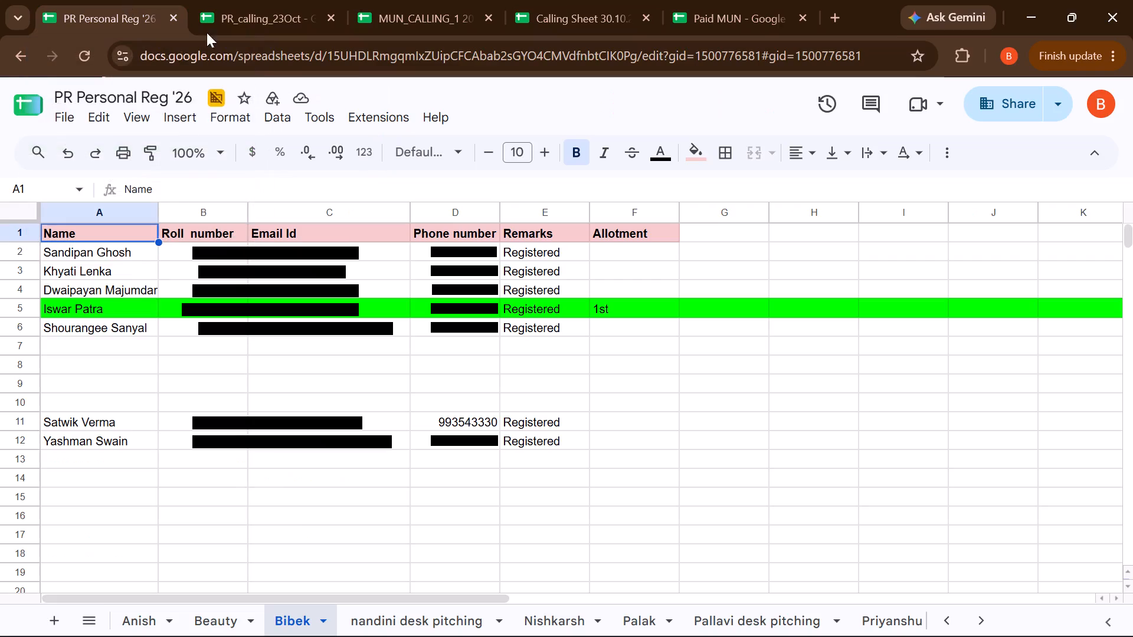
pyautogui.click(92, 307)
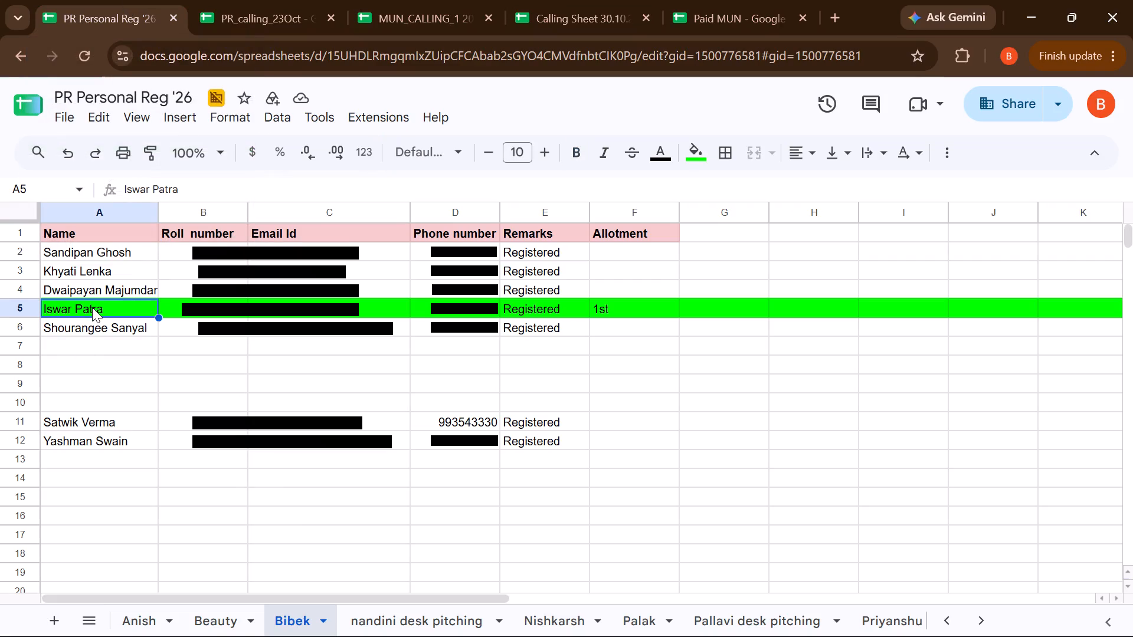
pyautogui.moveTo(91, 416); pyautogui.dragTo(221, 442)
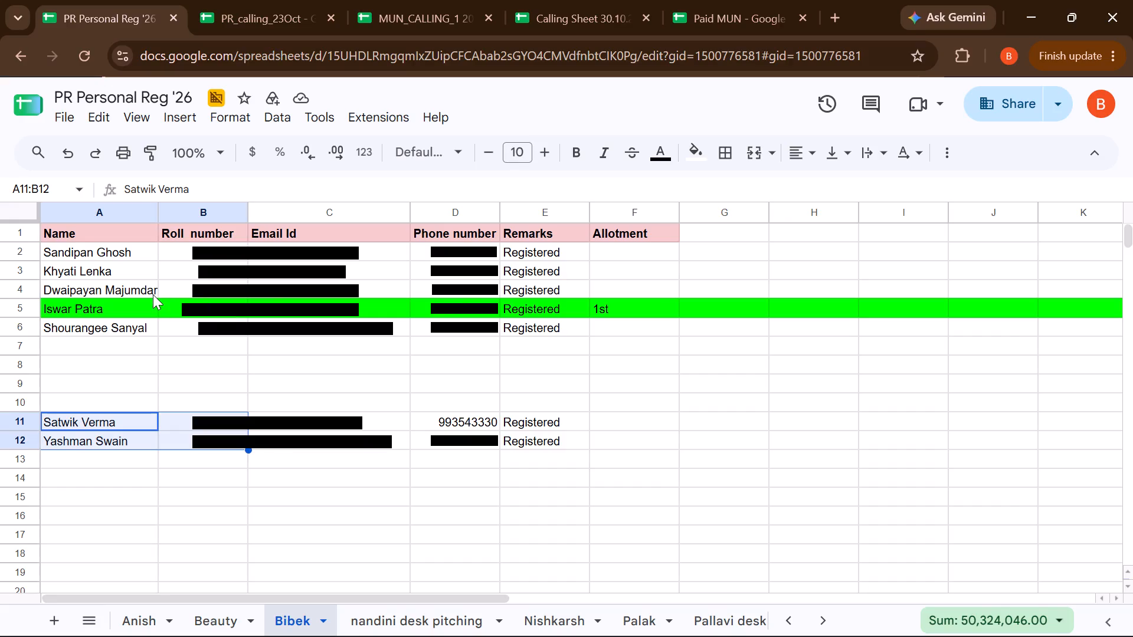
pyautogui.click(182, 307)
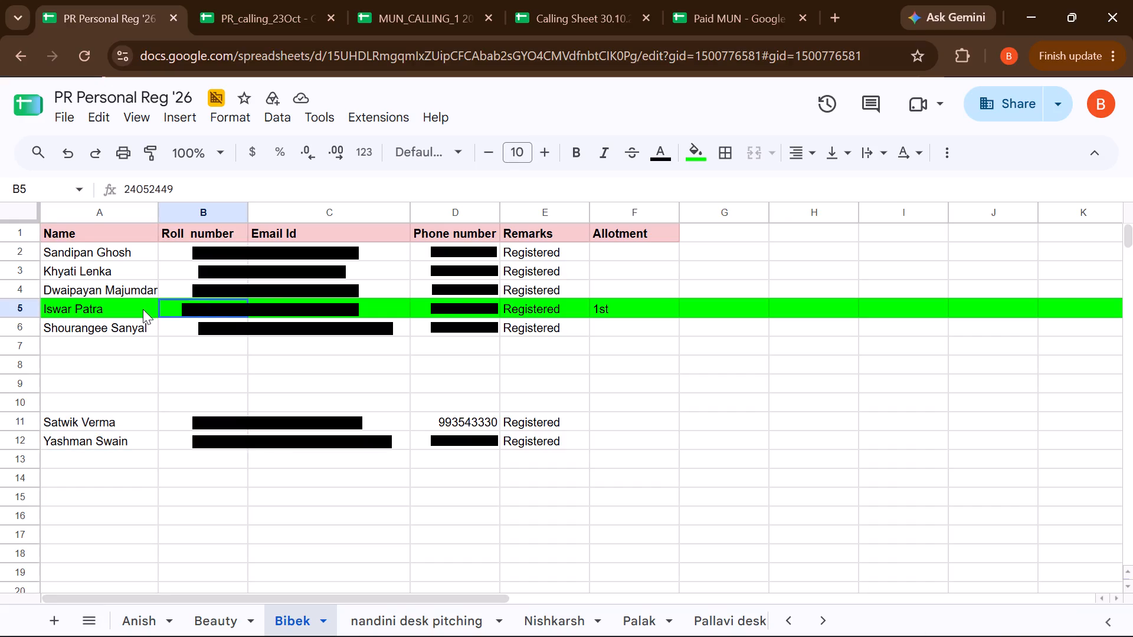
pyautogui.click(143, 309)
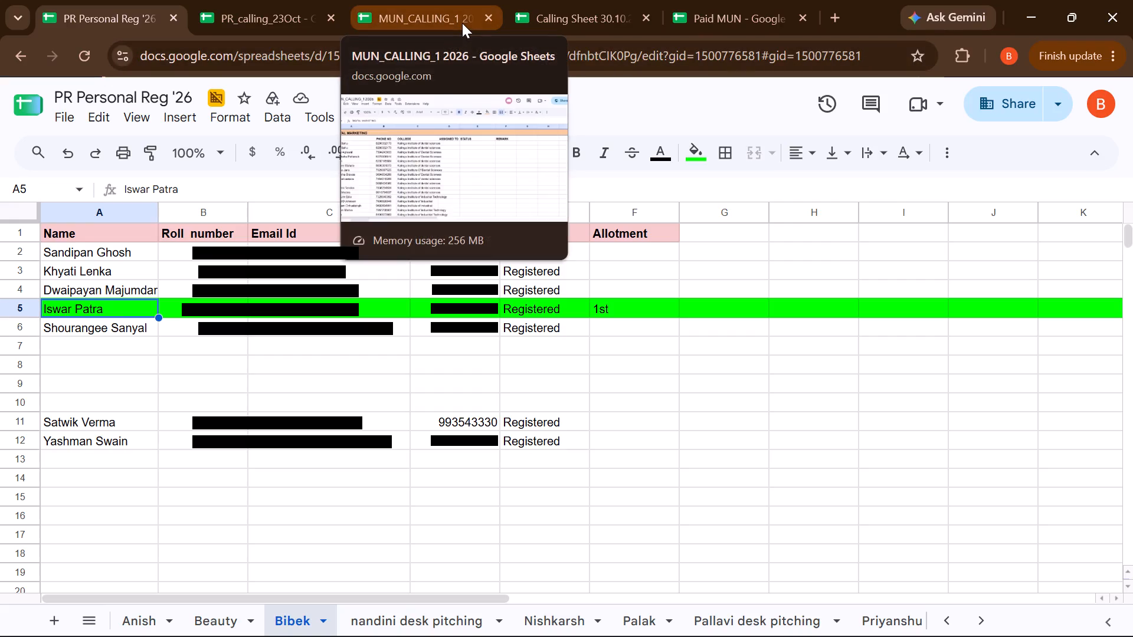
# Delete the stray text "djdk" from cell A3 of the table in the Paid MUN spreadsheet.
pyautogui.click(713, 2)
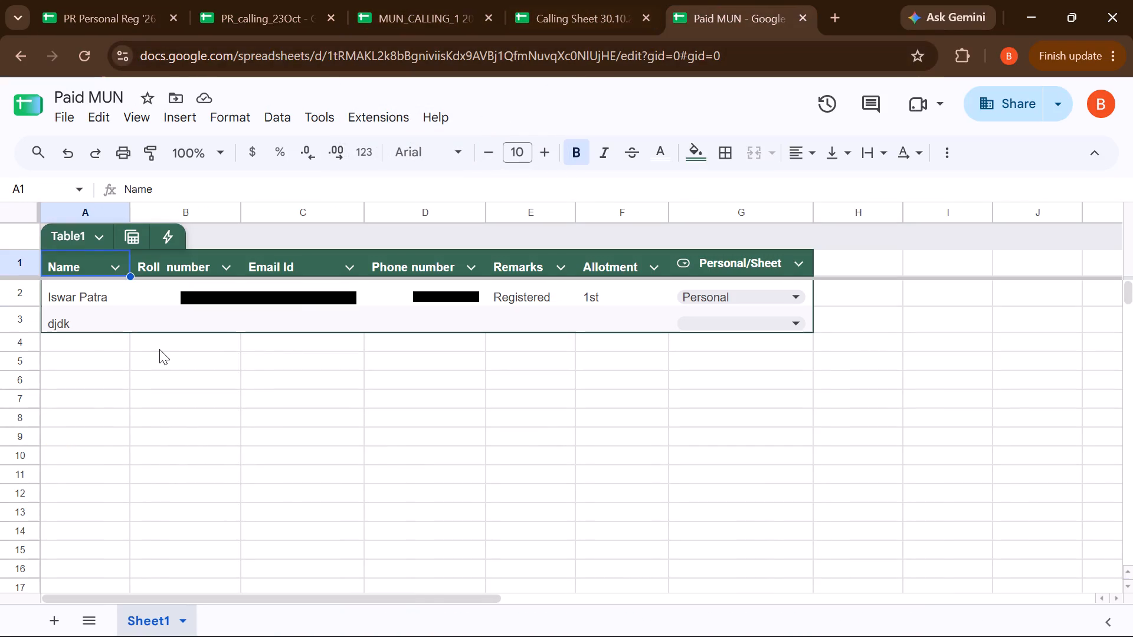
pyautogui.tripleClick(103, 328)
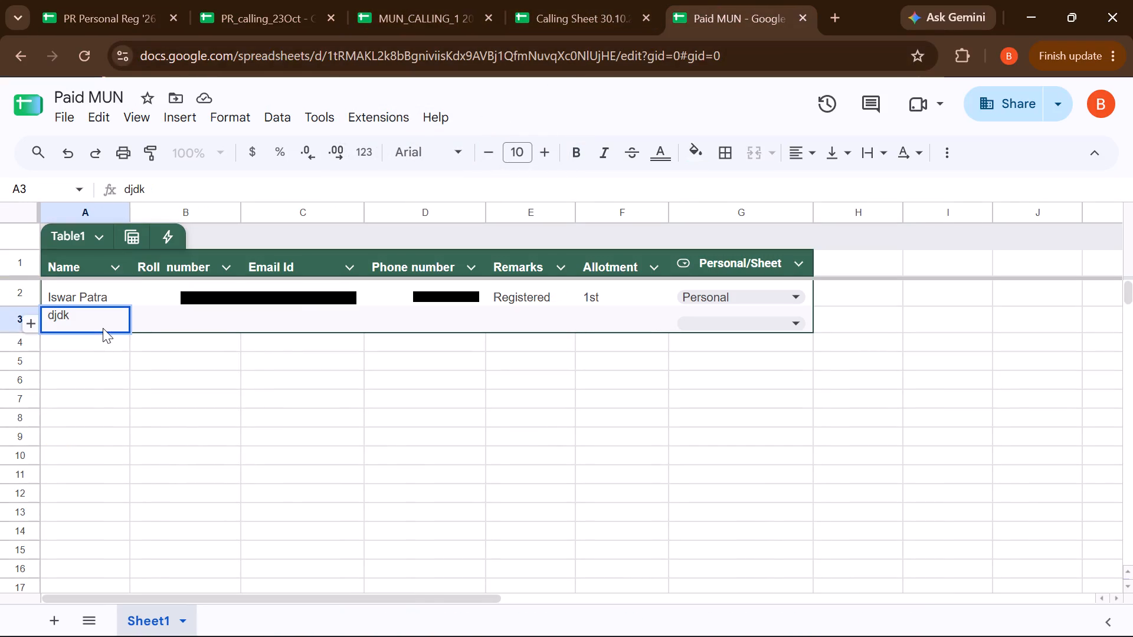
pyautogui.press('BackSpace')
pyautogui.press('BackSpace')
pyautogui.press('BackSpace')
pyautogui.press('BackSpace')
pyautogui.press('BackSpace')
pyautogui.press('BackSpace')
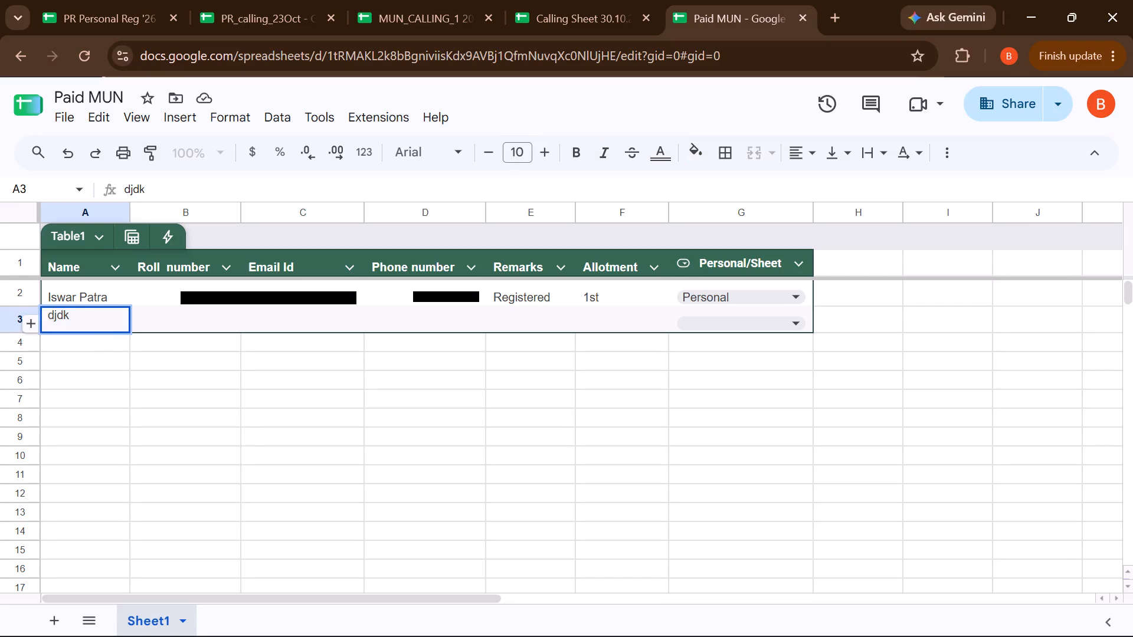
pyautogui.doubleClick(90, 320)
pyautogui.moveTo(90, 320); pyautogui.dragTo(51, 322)
pyautogui.press('BackSpace')
pyautogui.click(235, 359)
# In Calling Sheet 30.10.26, record "Graduated" as the call status in E123 and fill the whole of row 123 with red.
pyautogui.click(545, 0)
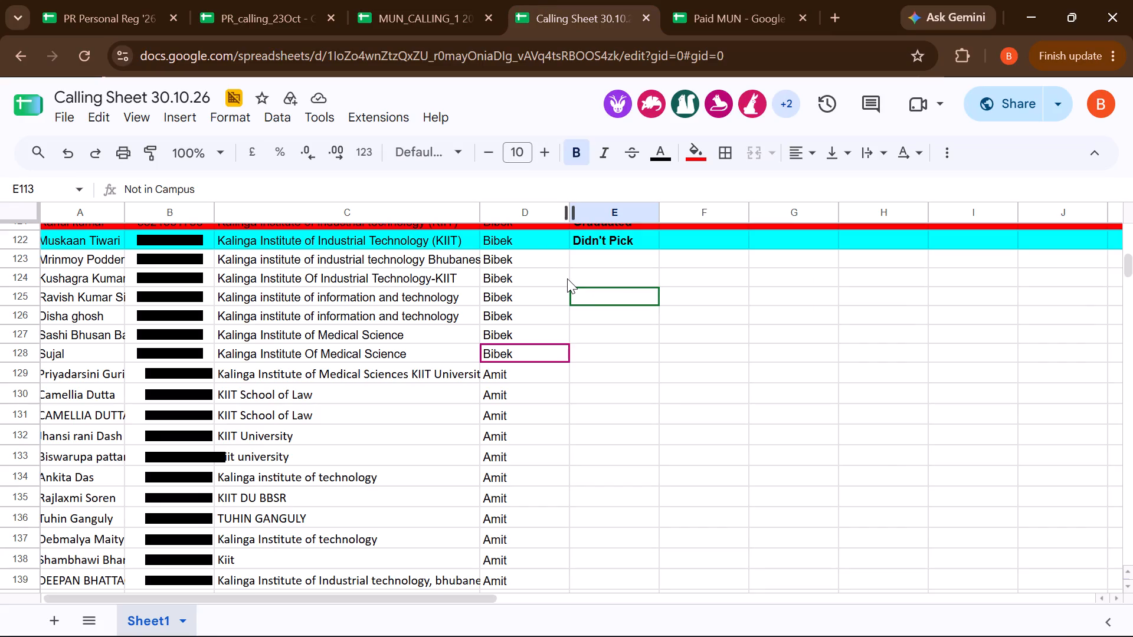
pyautogui.click(145, 257)
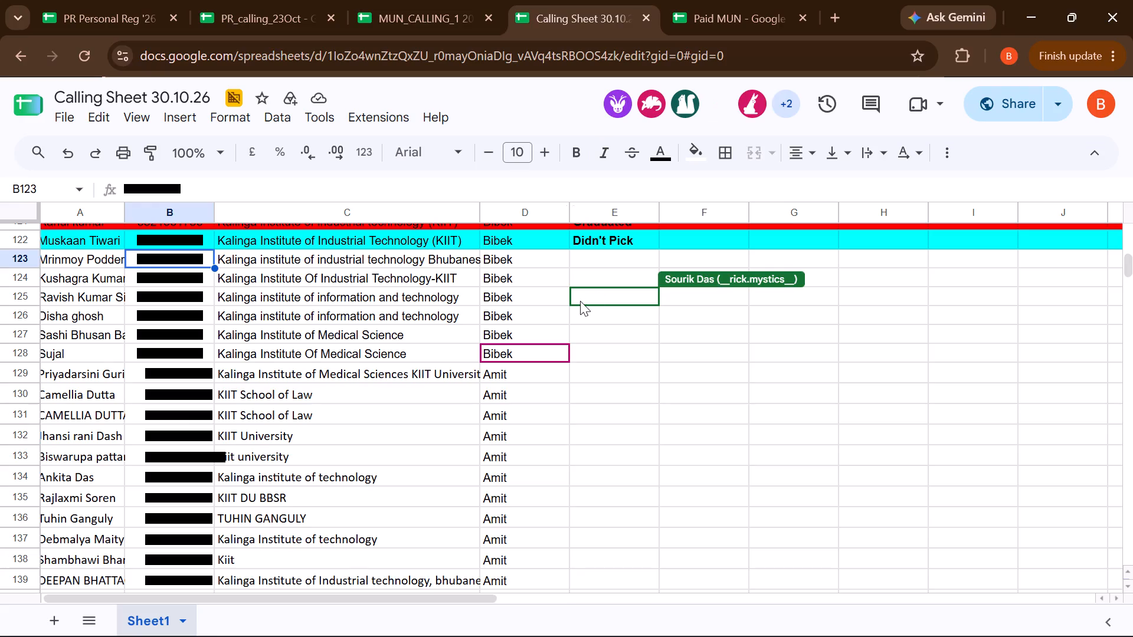
pyautogui.hscroll(3, 176, 300)
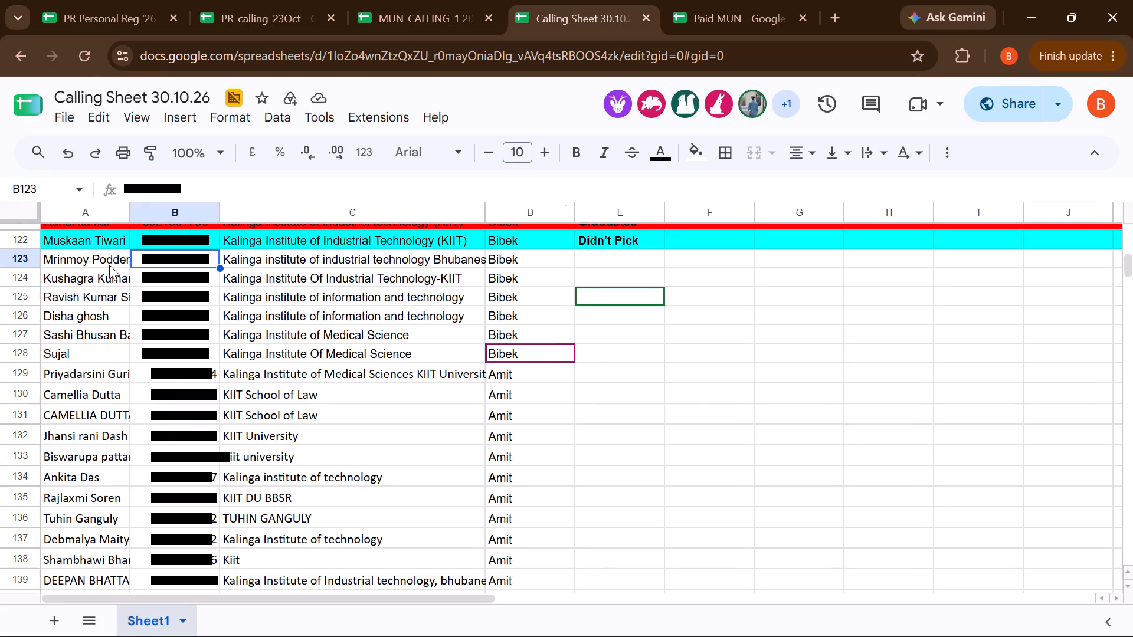
pyautogui.click(99, 258)
pyautogui.click(162, 264)
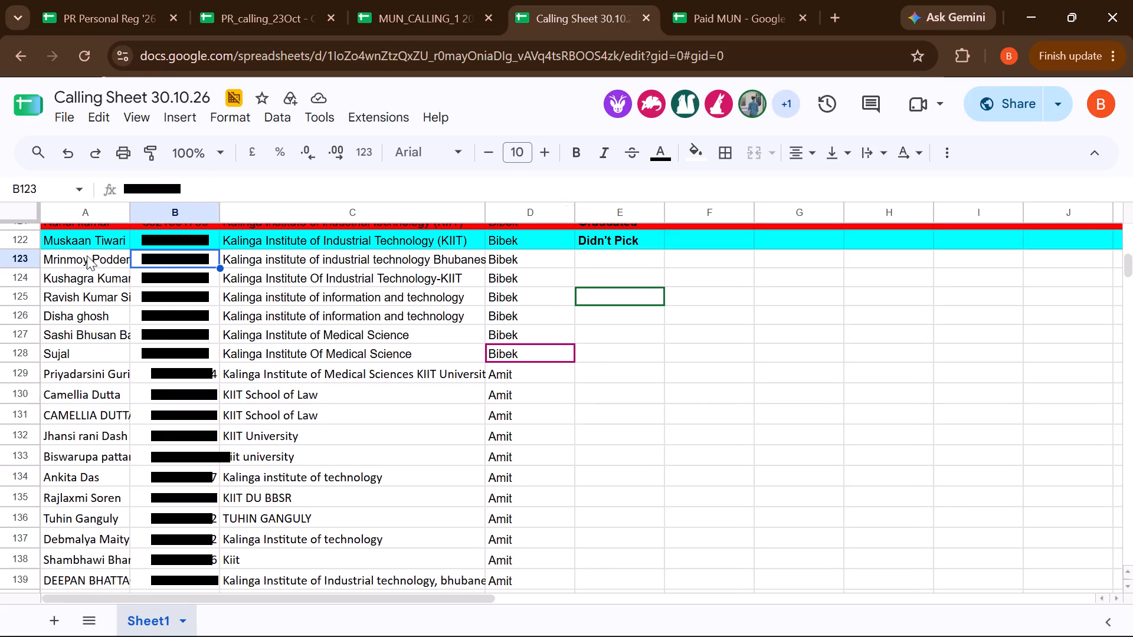
pyautogui.click(87, 255)
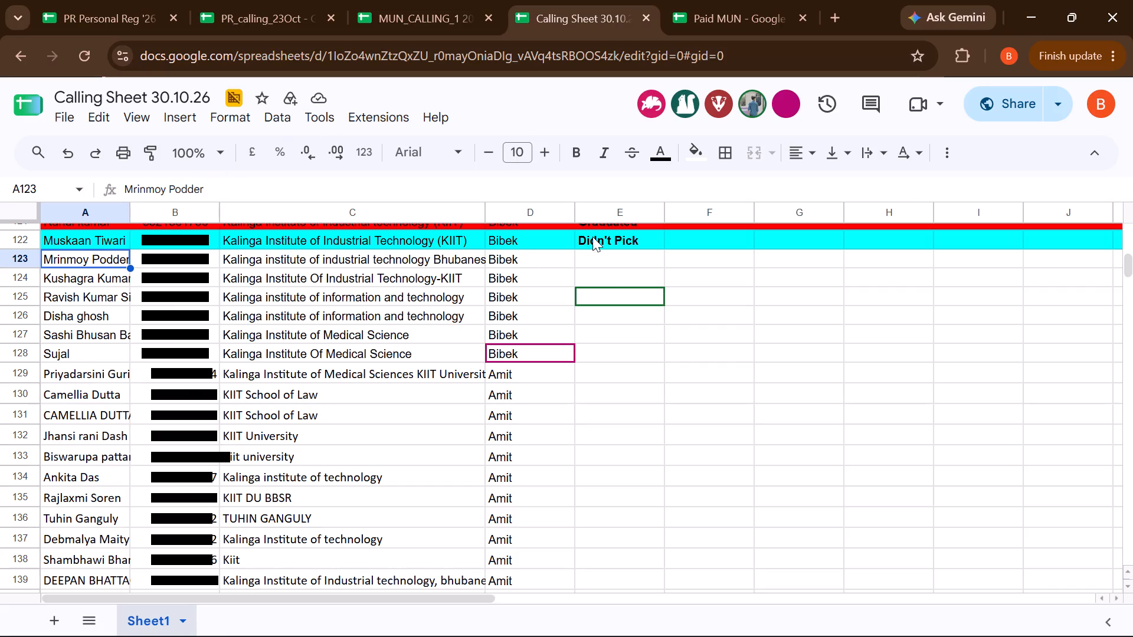
pyautogui.click(604, 262)
pyautogui.write('Gradu')
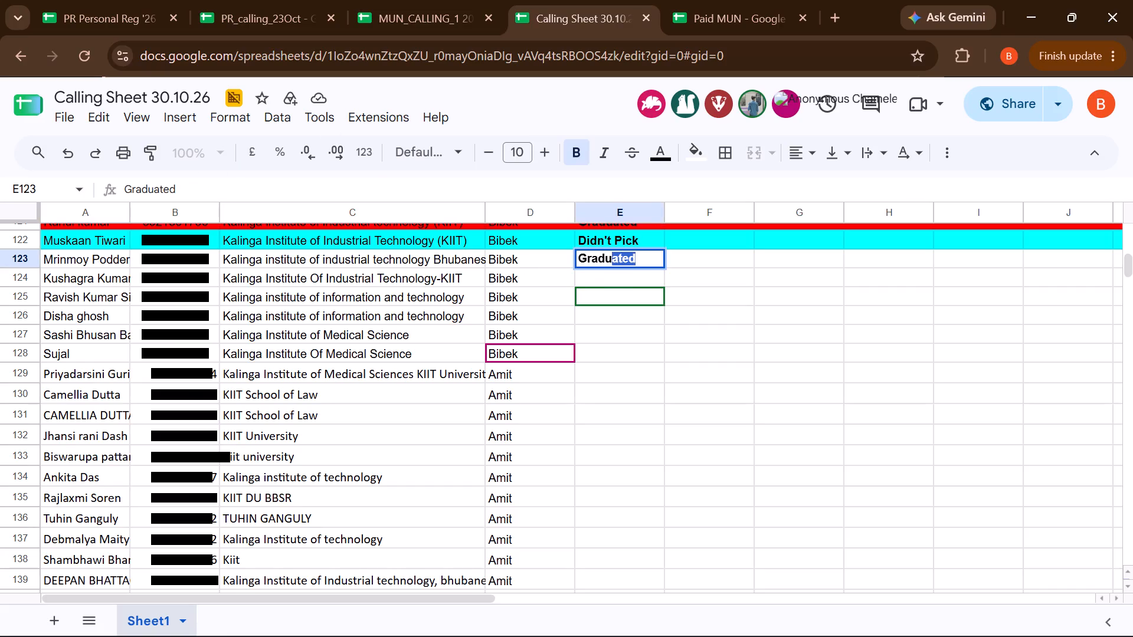
pyautogui.press('Tab')
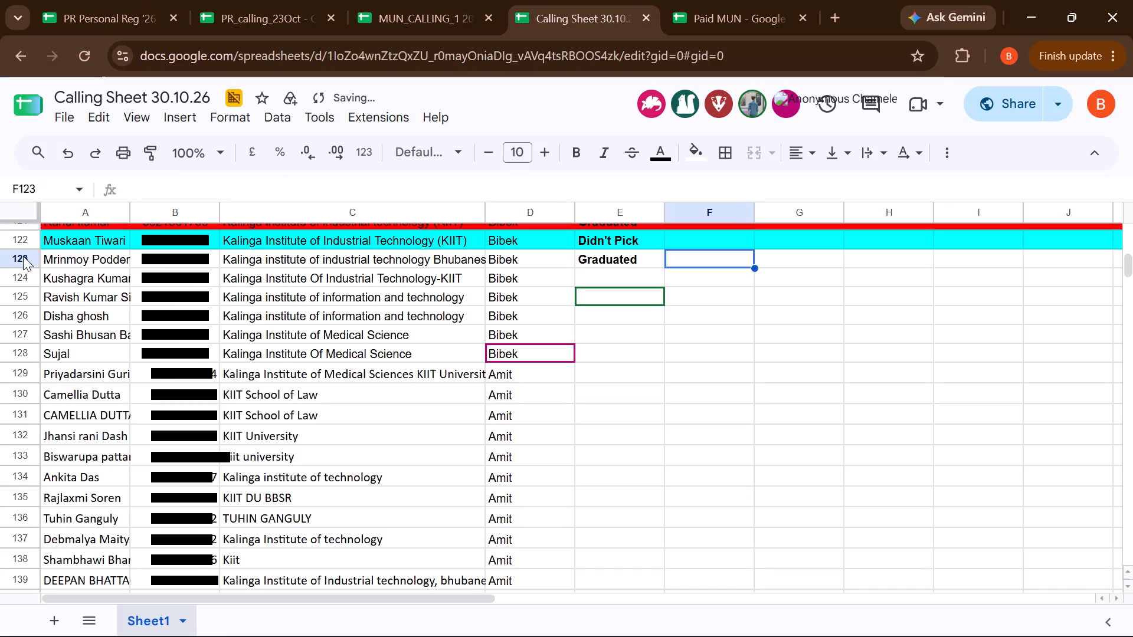
pyautogui.click(23, 256)
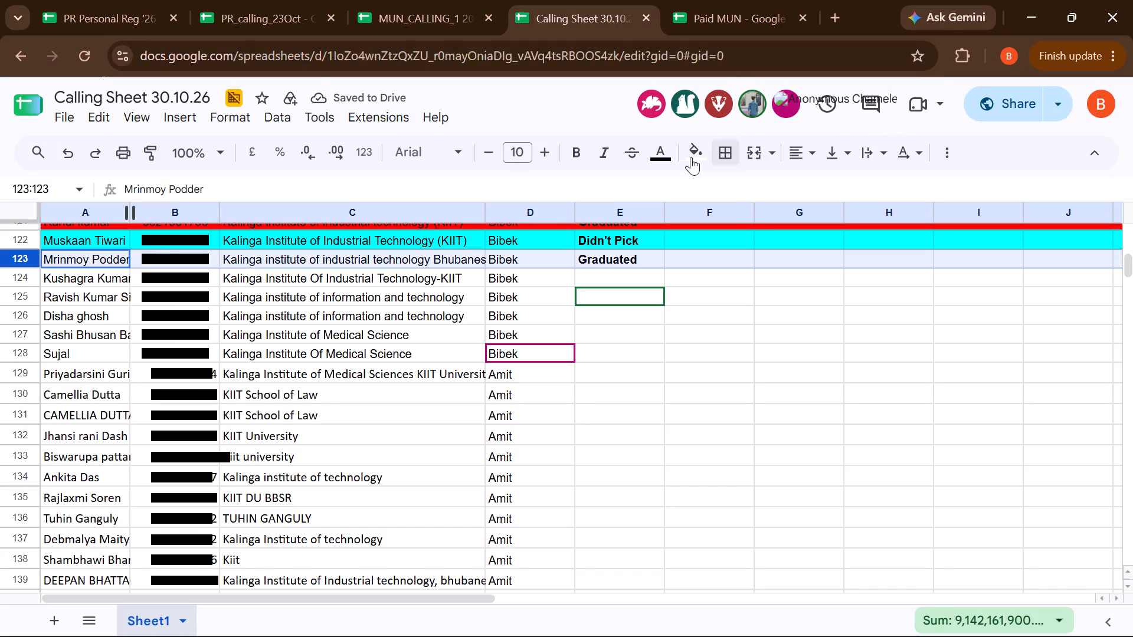
pyautogui.click(702, 151)
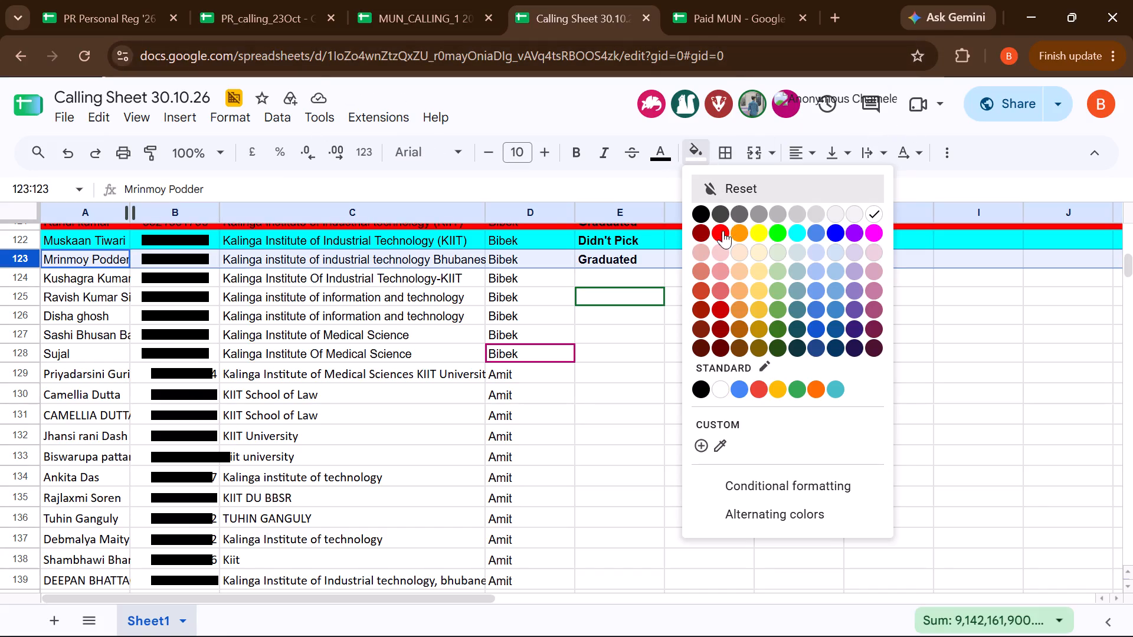
pyautogui.click(723, 231)
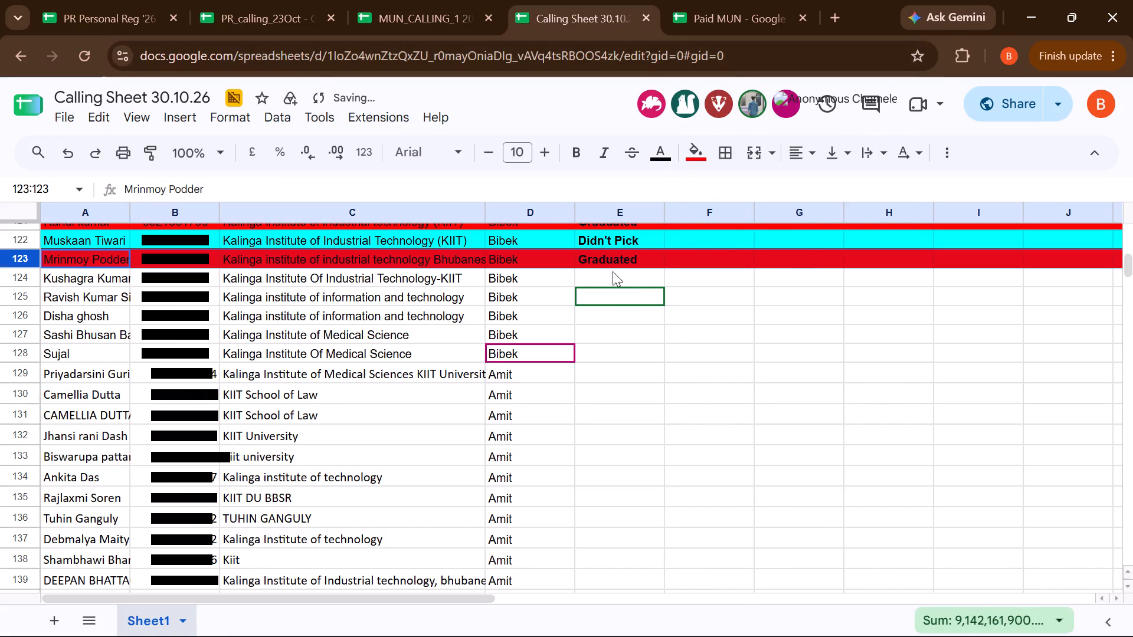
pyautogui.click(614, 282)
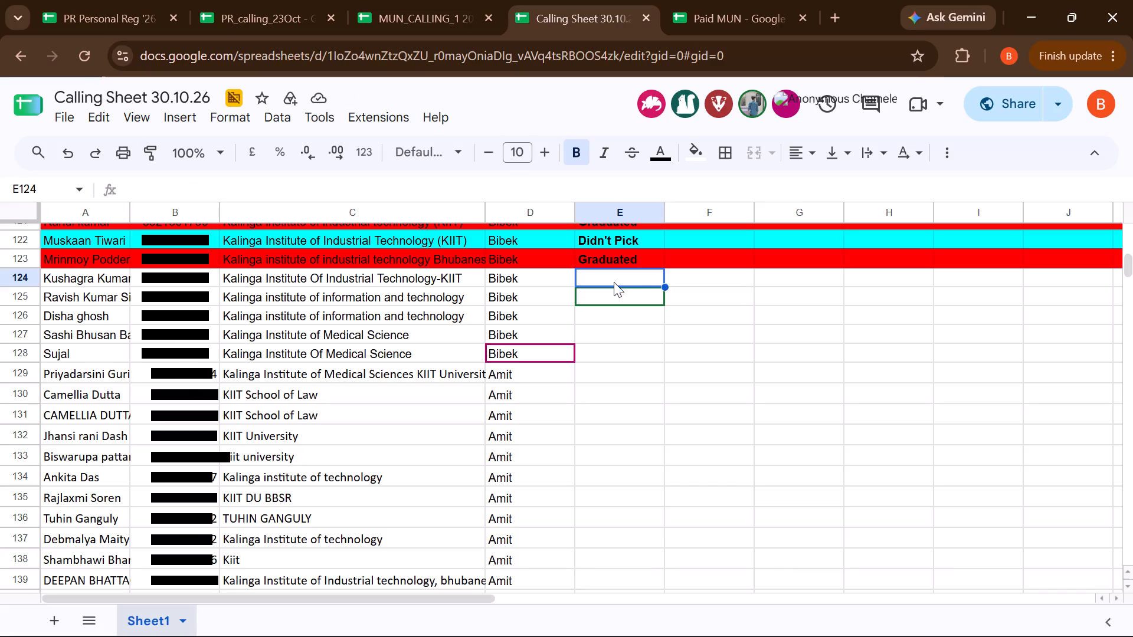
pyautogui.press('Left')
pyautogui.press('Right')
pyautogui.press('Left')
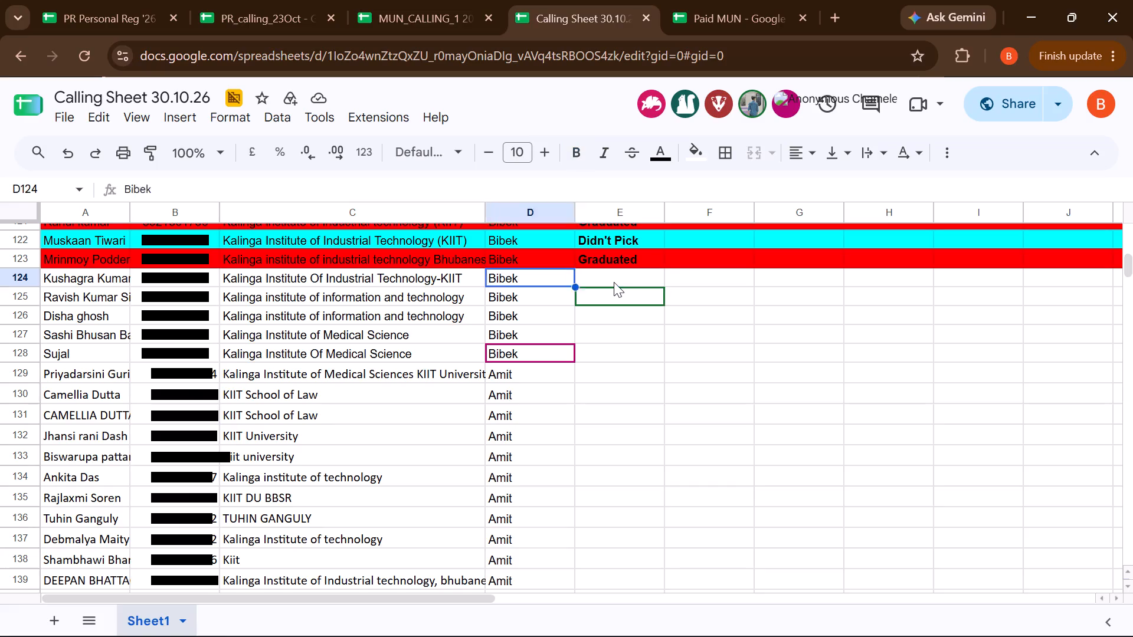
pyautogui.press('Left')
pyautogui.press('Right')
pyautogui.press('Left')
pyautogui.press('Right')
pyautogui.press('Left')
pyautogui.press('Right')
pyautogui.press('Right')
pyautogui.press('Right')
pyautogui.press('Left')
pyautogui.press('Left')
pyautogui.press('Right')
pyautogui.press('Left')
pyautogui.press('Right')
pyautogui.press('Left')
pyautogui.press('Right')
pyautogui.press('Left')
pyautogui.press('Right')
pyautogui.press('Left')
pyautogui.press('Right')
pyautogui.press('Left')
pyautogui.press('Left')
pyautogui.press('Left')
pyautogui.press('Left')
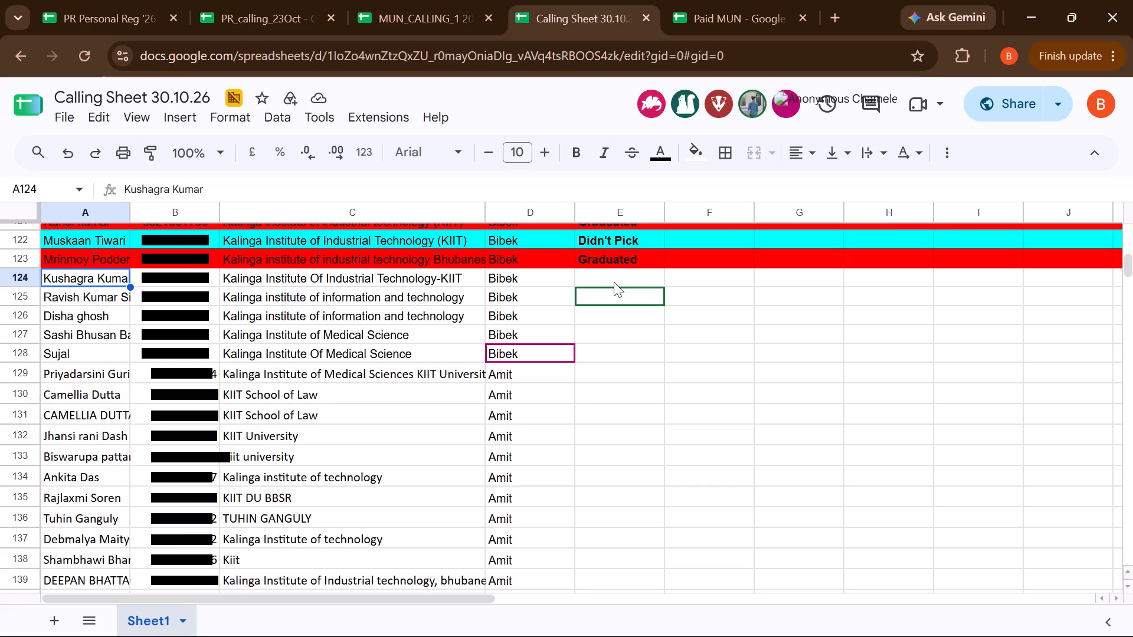
# Record "Graduated" as the call status in E124 and fill the whole of row 124 with red.
pyautogui.press('Right')
pyautogui.press('Right')
pyautogui.press('Right')
pyautogui.press('Right')
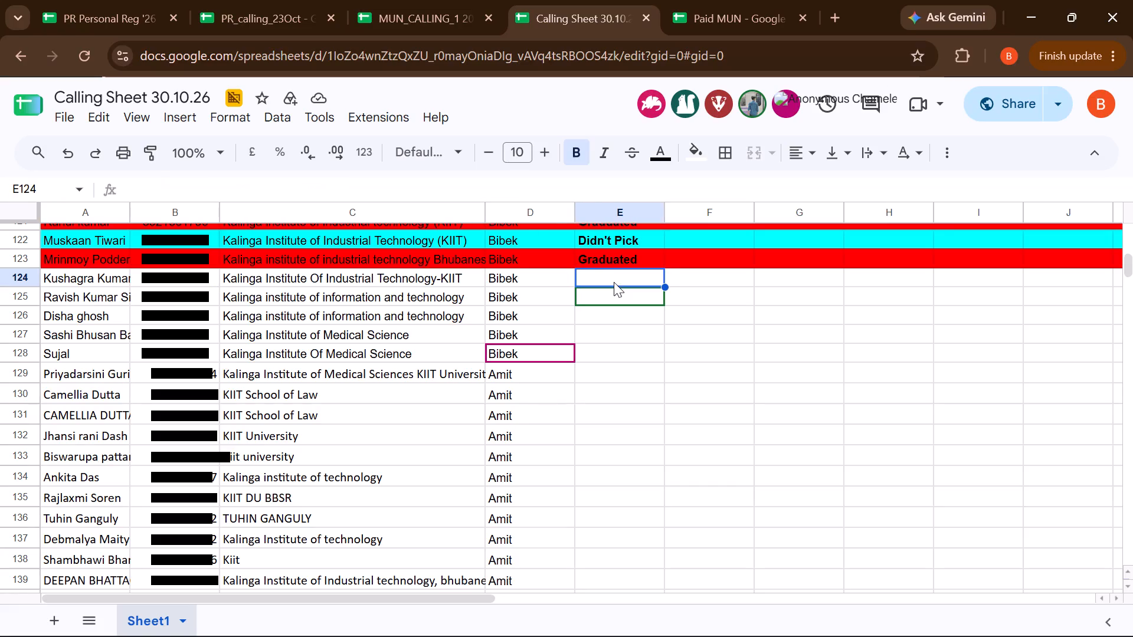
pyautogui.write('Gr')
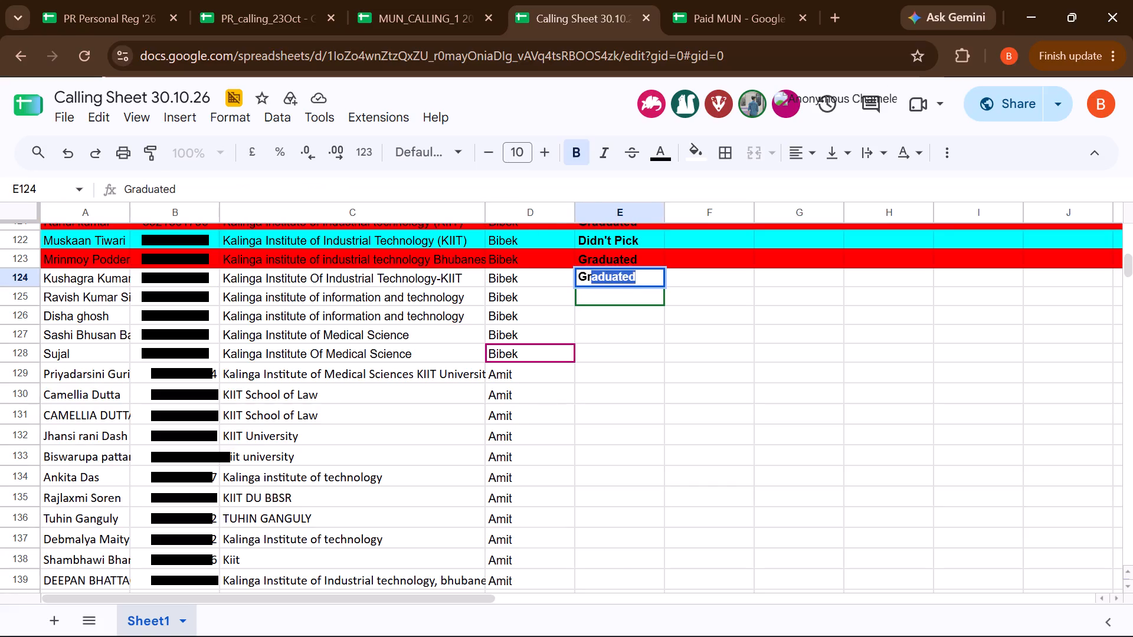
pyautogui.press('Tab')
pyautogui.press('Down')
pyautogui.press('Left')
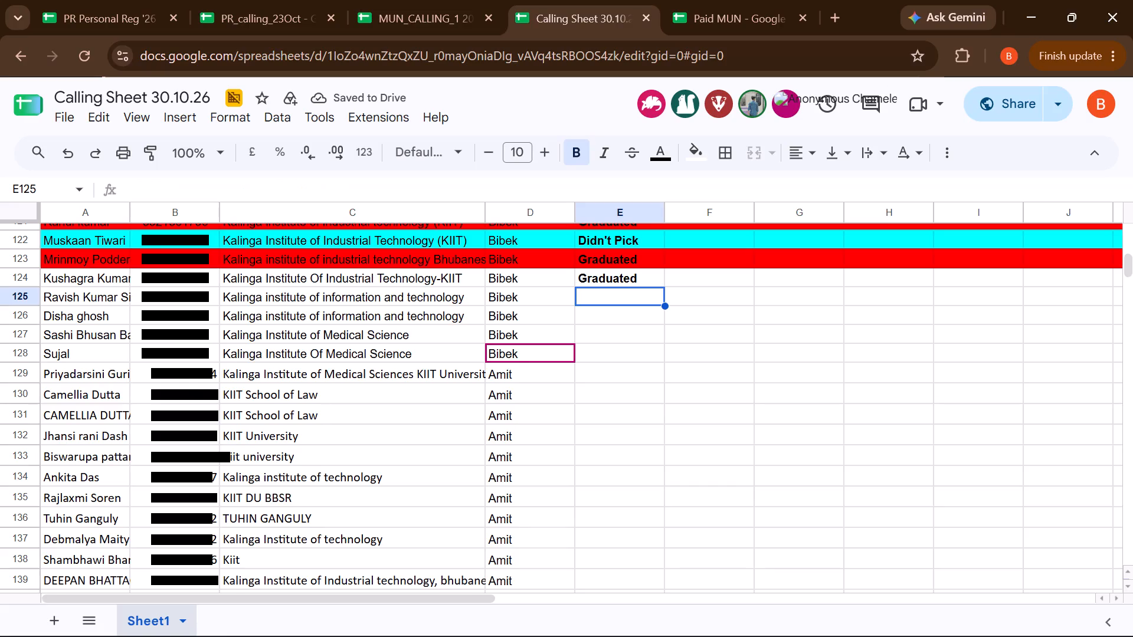
pyautogui.click(28, 272)
pyautogui.click(703, 141)
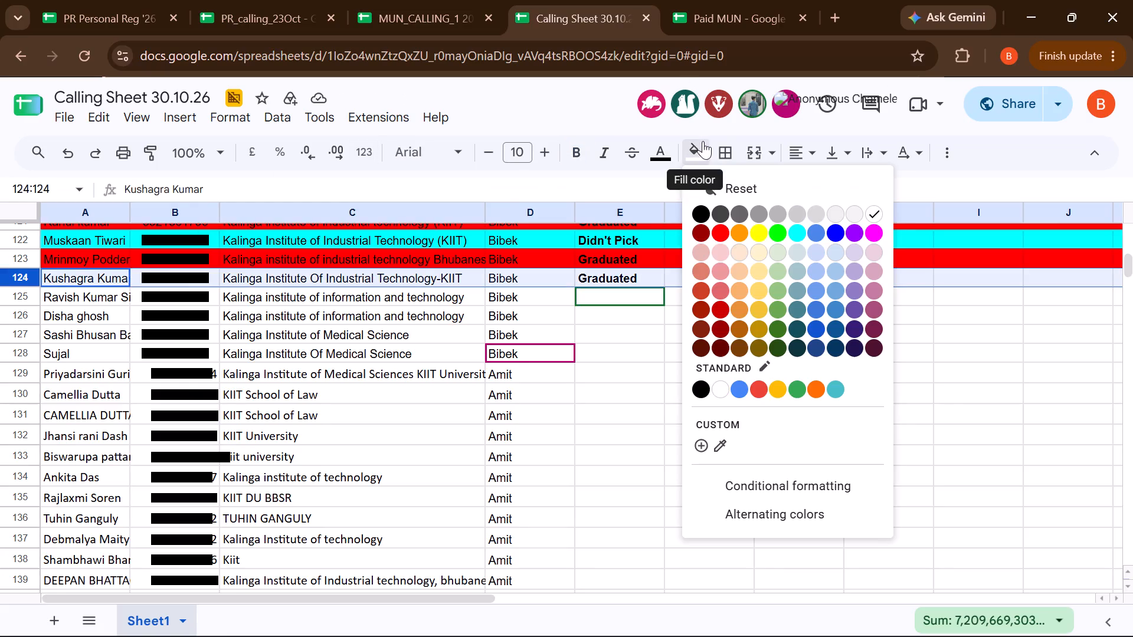
pyautogui.click(722, 230)
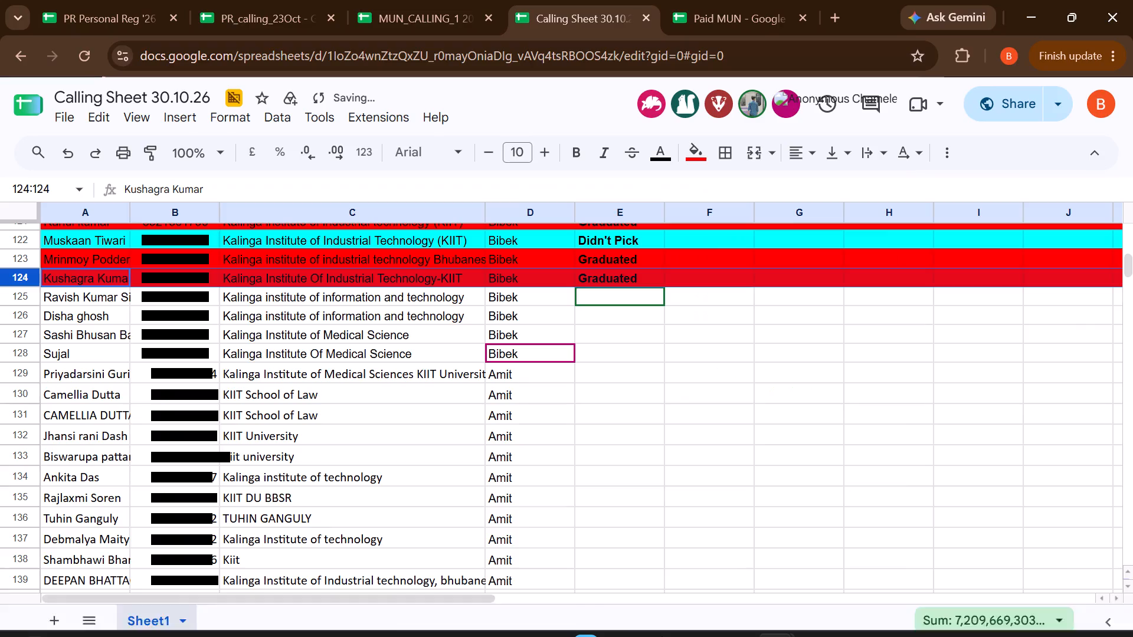
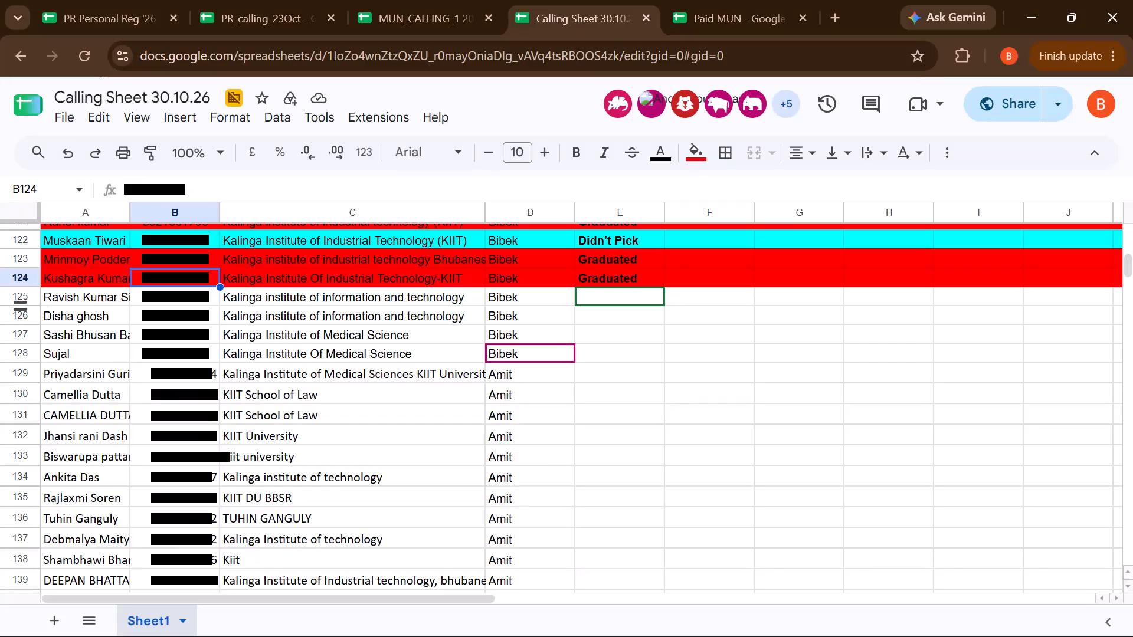
# Open the fill colour choices for the whole of row 125, Bibek's next contact.
pyautogui.click(25, 296)
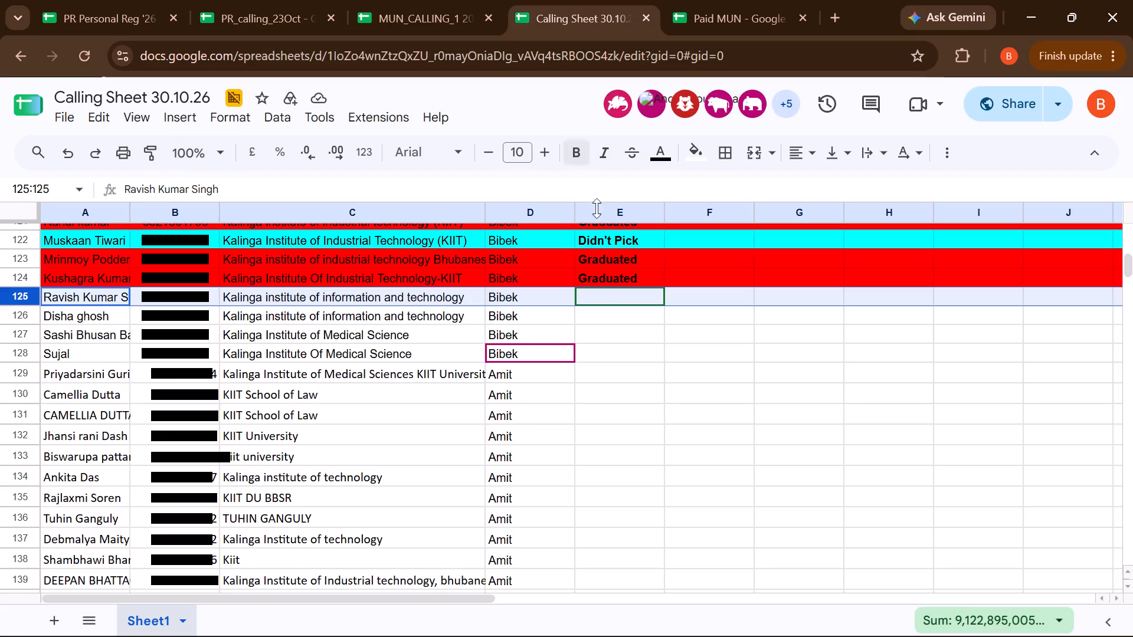
pyautogui.click(700, 155)
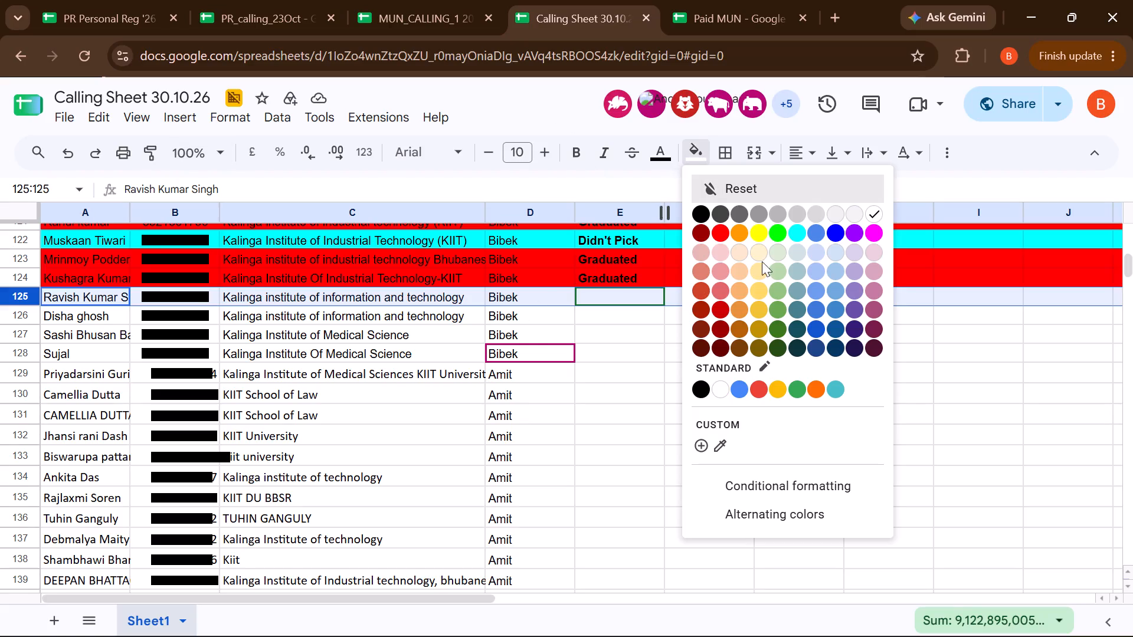
# Fill the whole of row 125 with yellow and record "Will get back" as the call status in E125.
pyautogui.click(761, 233)
pyautogui.click(626, 302)
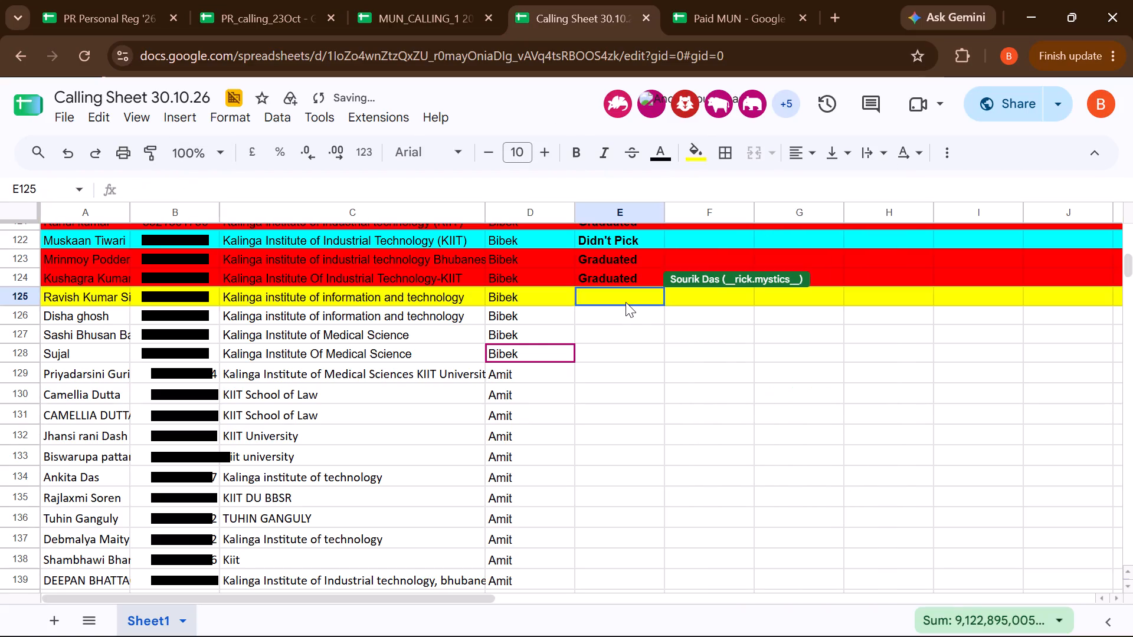
pyautogui.click(624, 315)
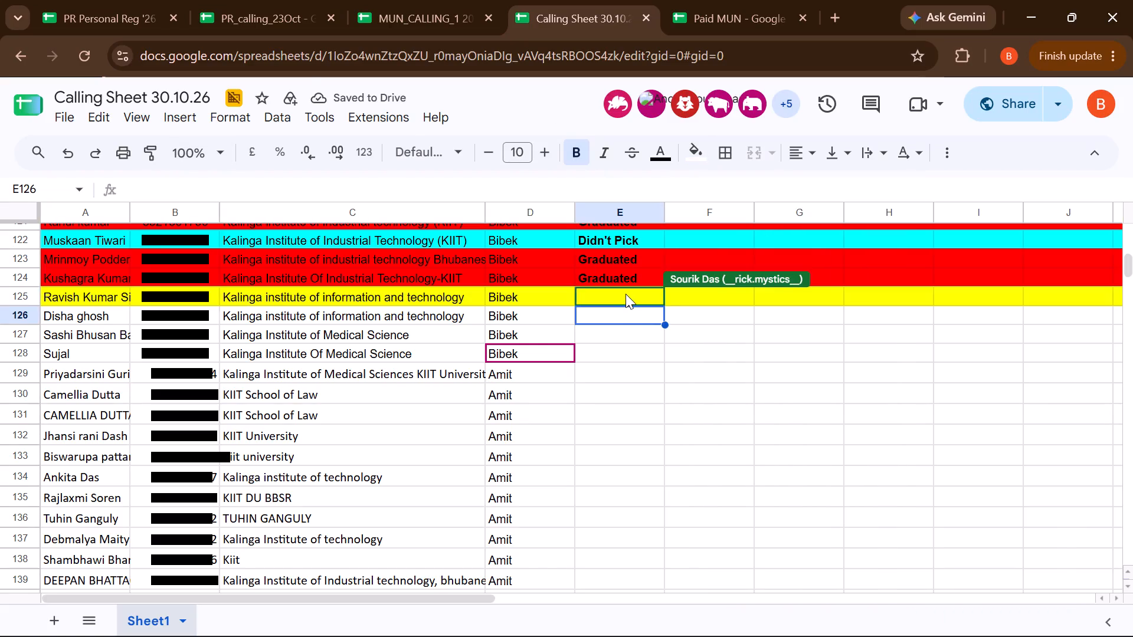
pyautogui.doubleClick(626, 294)
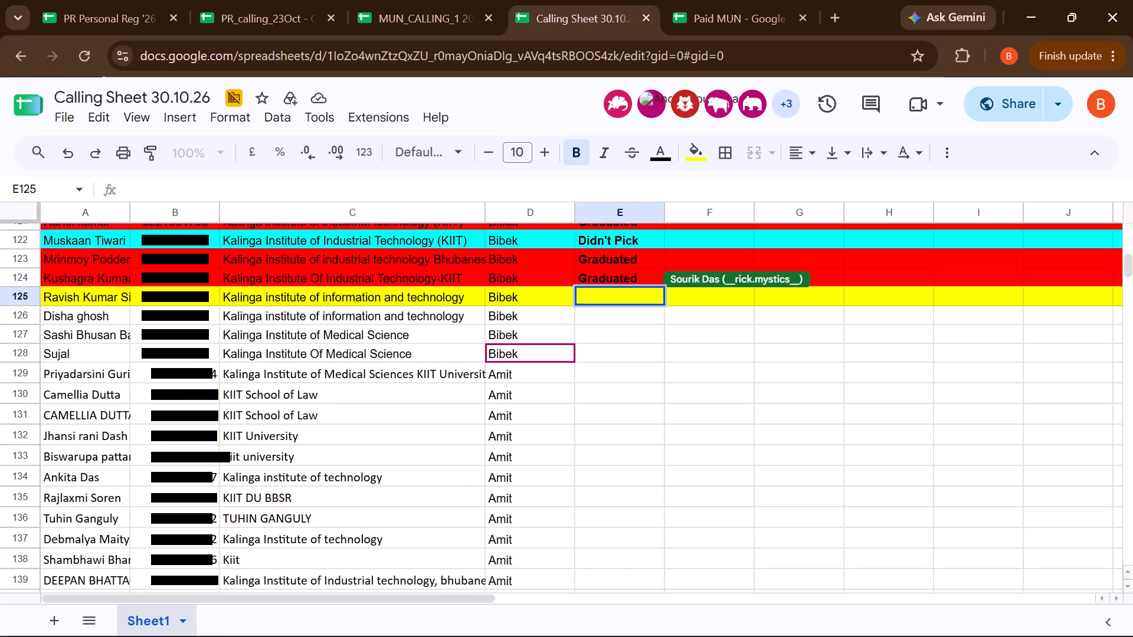
pyautogui.click(590, 315)
pyautogui.doubleClick(591, 294)
pyautogui.write('Will')
pyautogui.press('space')
pyautogui.write('get ba')
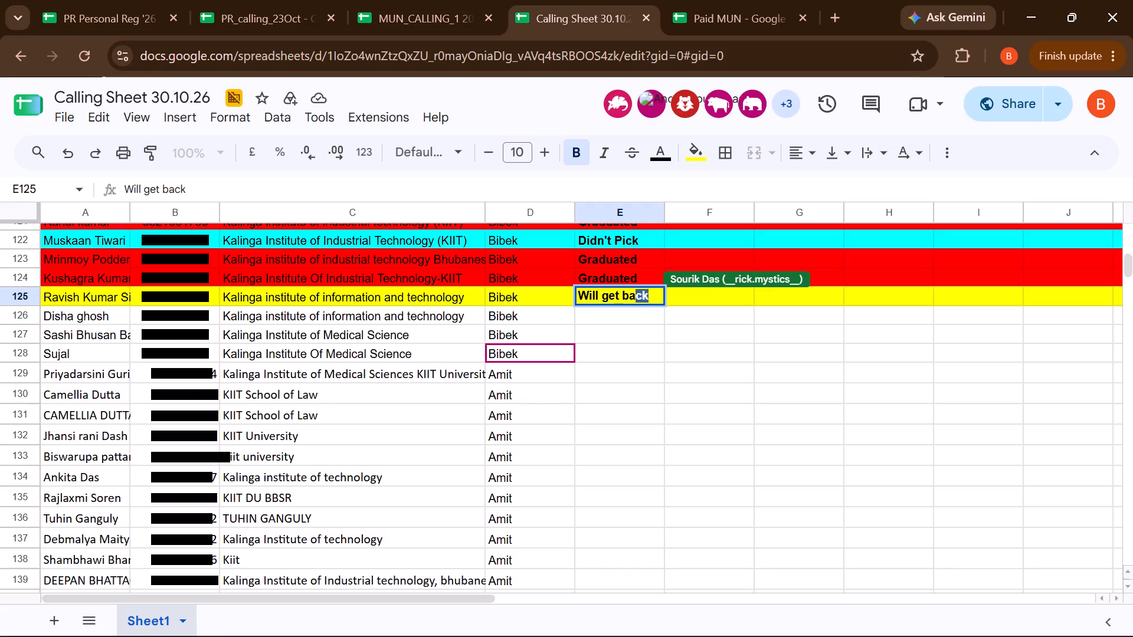
pyautogui.write('ck')
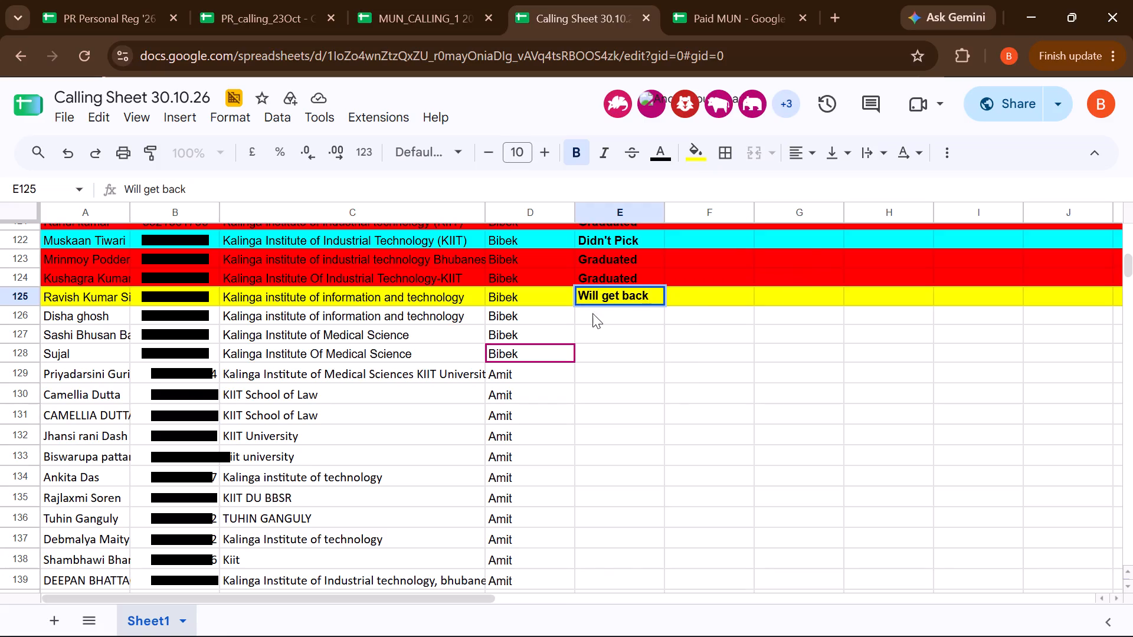
pyautogui.click(603, 314)
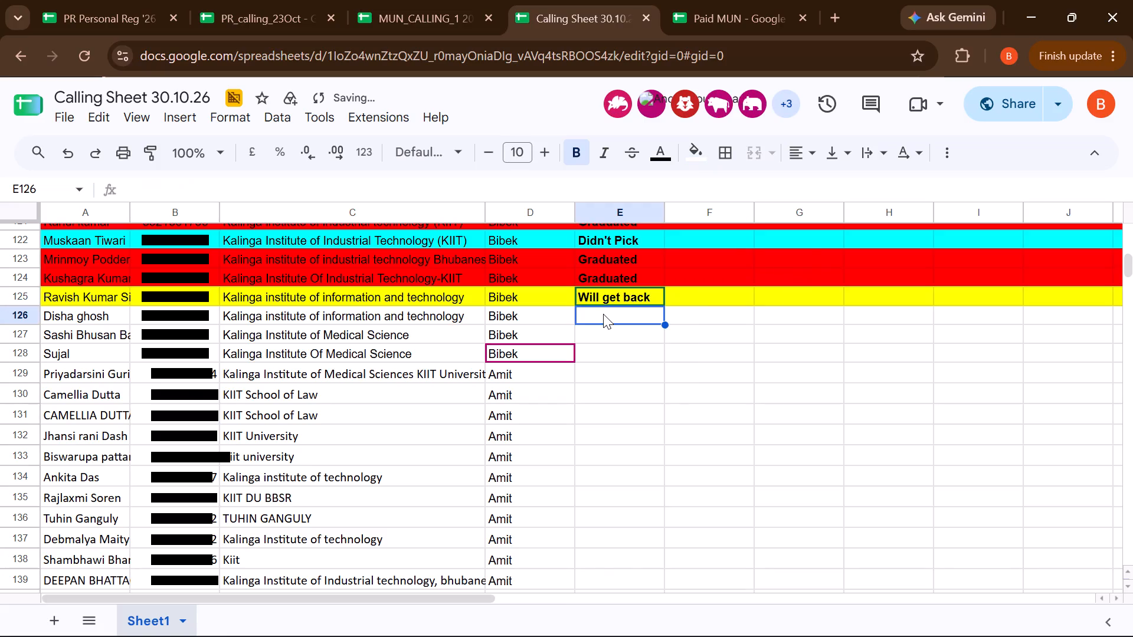
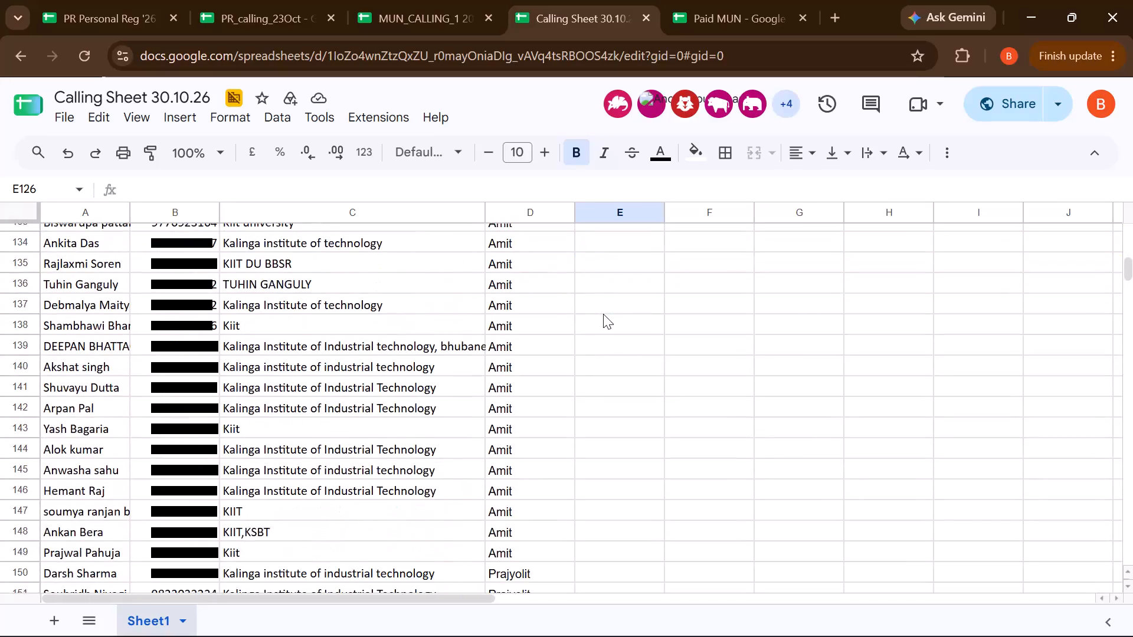
# Look through the other callers' contacts and statuses below row 126, and review Bibek's recorded statuses from row 108 down.
pyautogui.scroll(-2, 603, 314)
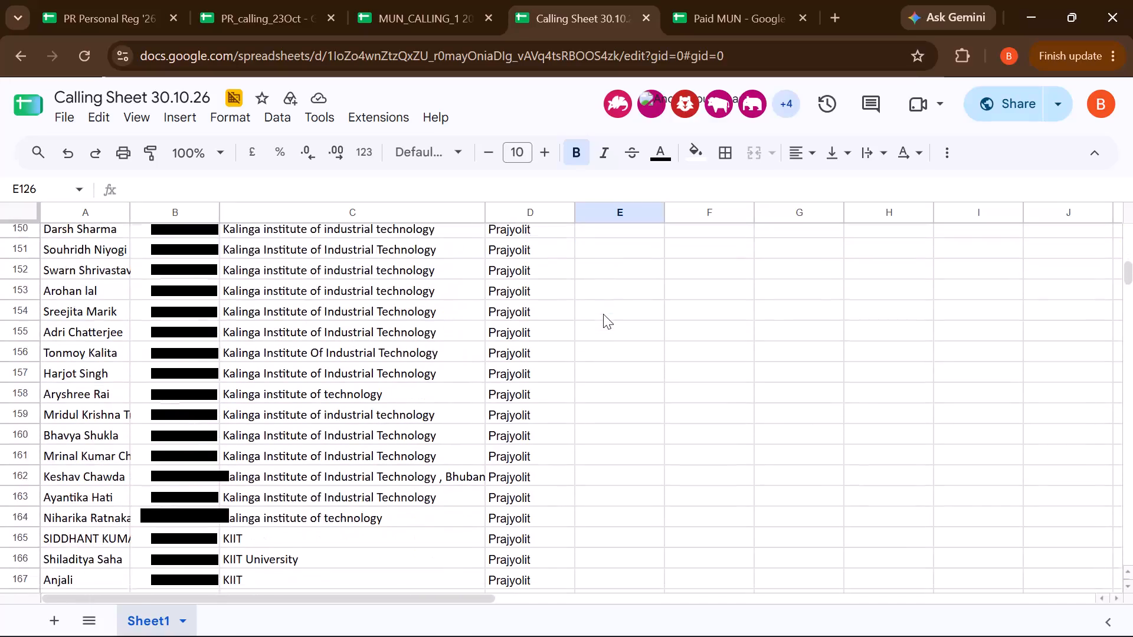
pyautogui.scroll(-4, 603, 314)
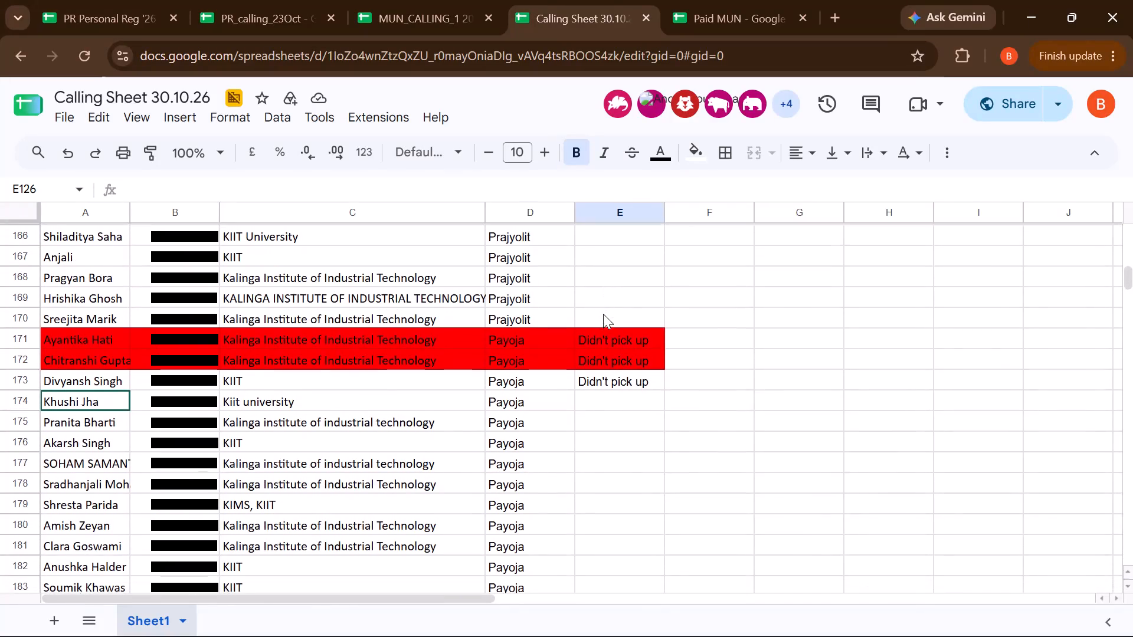
pyautogui.scroll(-5, 603, 314)
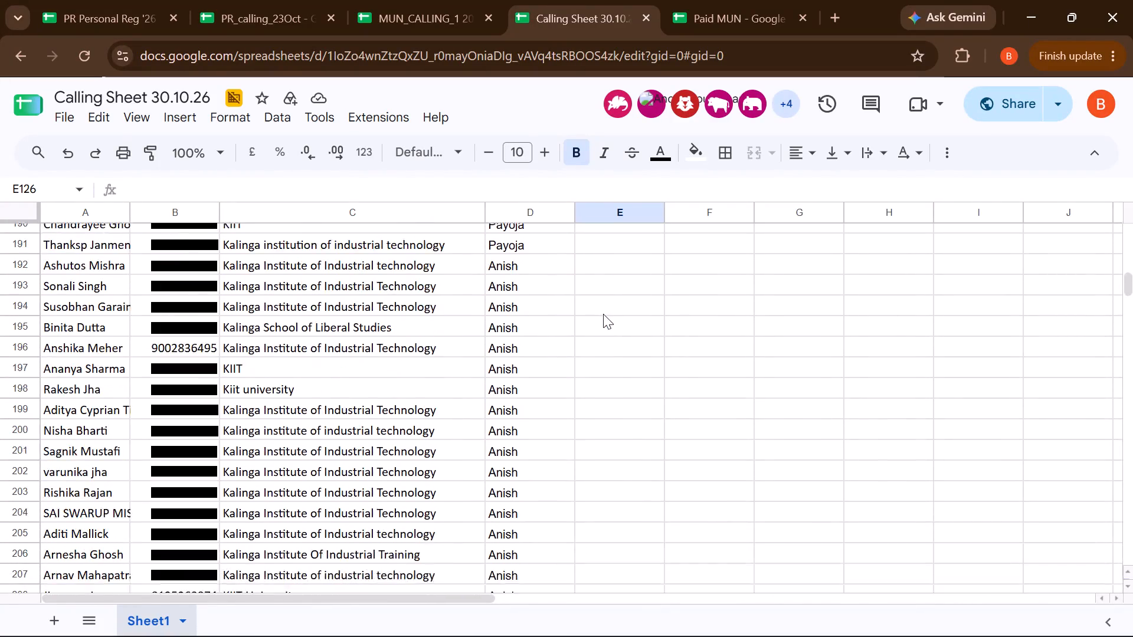
pyautogui.scroll(-7, 603, 314)
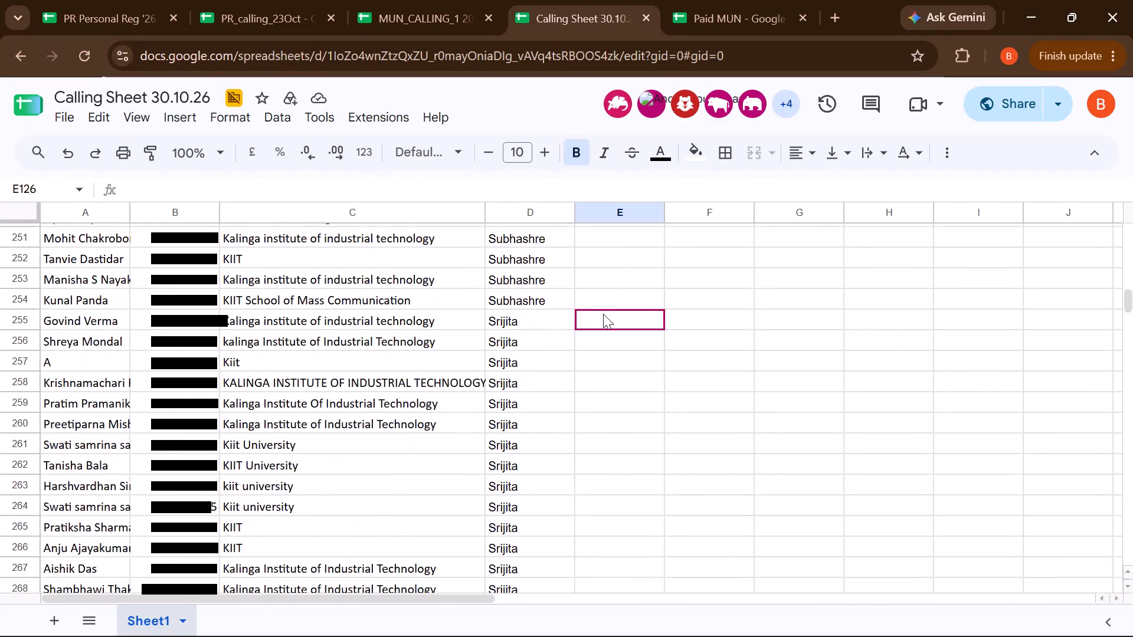
pyautogui.scroll(-8, 603, 314)
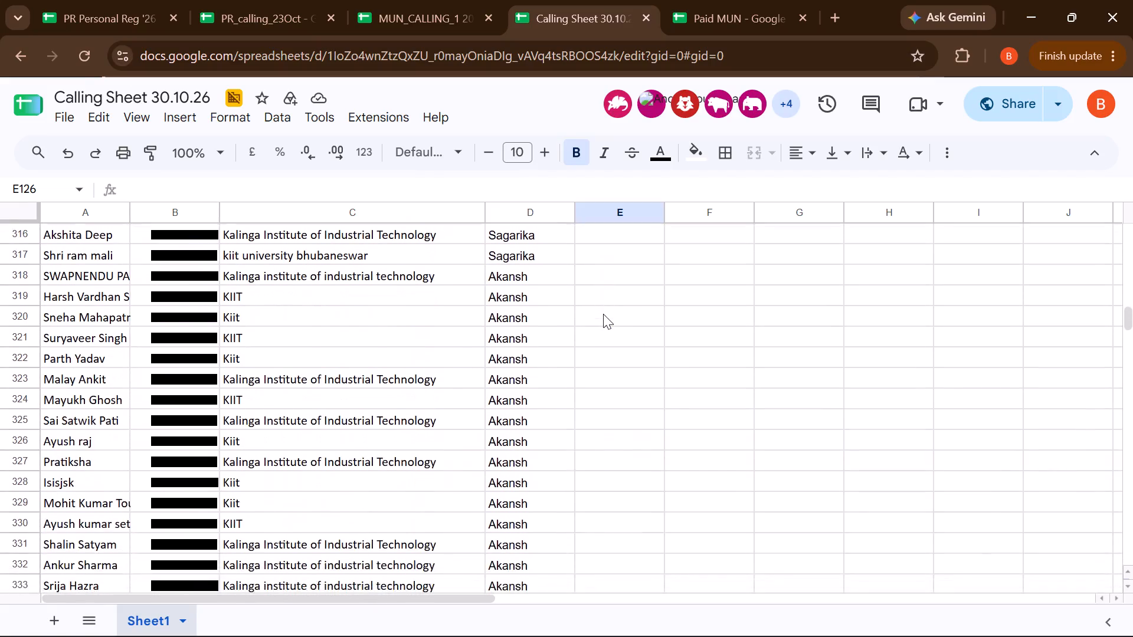
pyautogui.scroll(-3, 603, 314)
pyautogui.scroll(3, 603, 314)
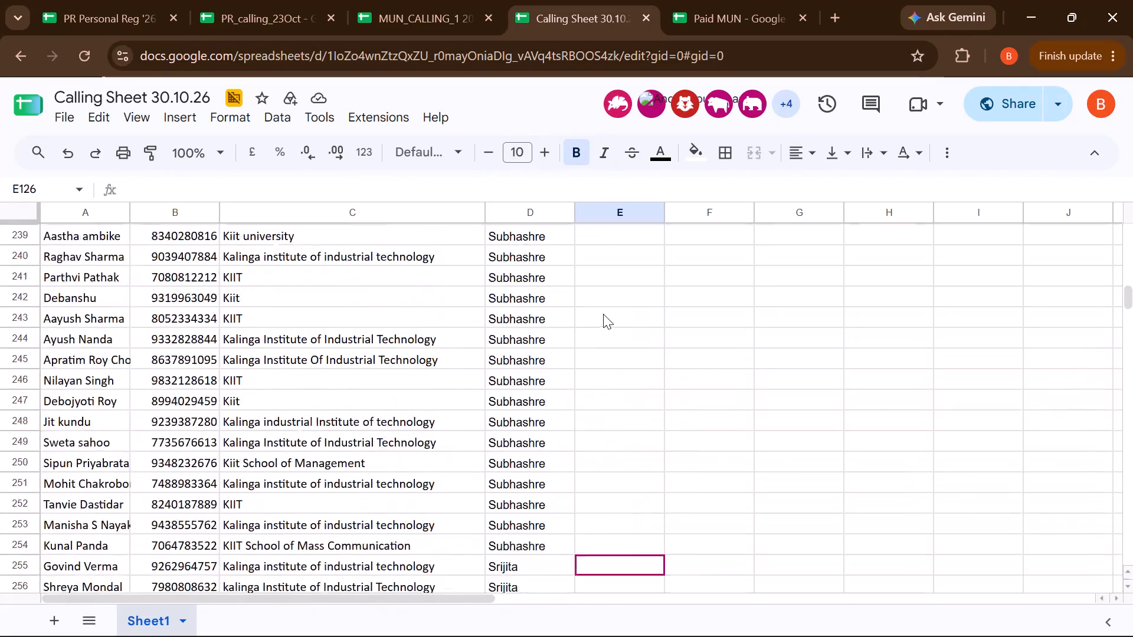
pyautogui.scroll(3, 603, 314)
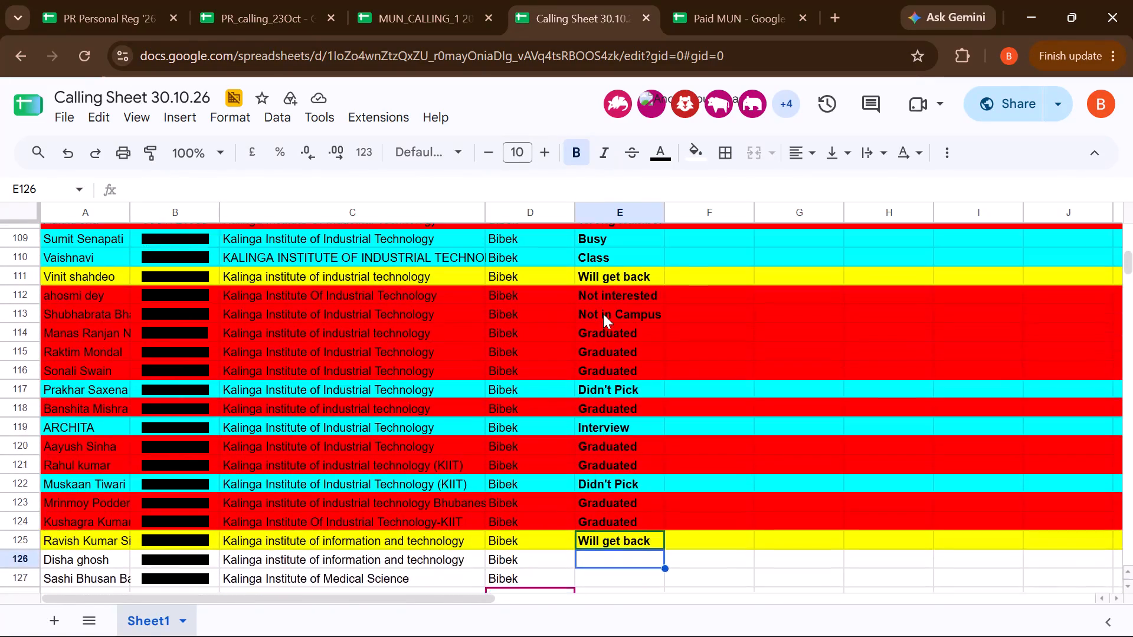
pyautogui.scroll(2, 603, 314)
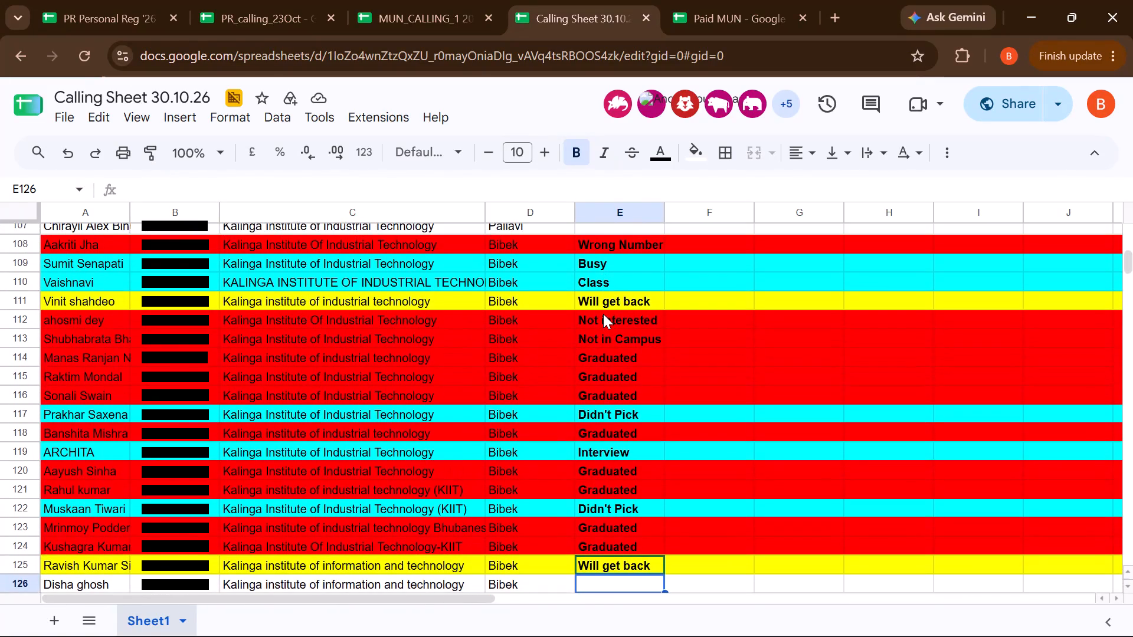
pyautogui.scroll(1, 603, 314)
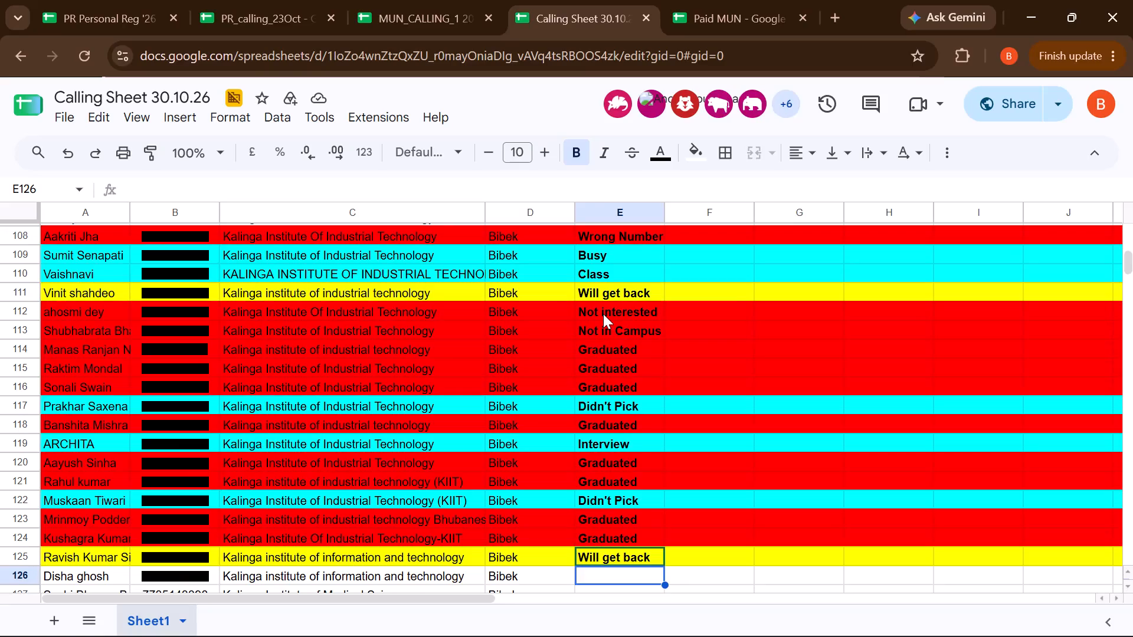
# Record "Didn't Pick" as the call status in E126 and fill the whole of row 126 with cyan.
pyautogui.scroll(-1, 603, 314)
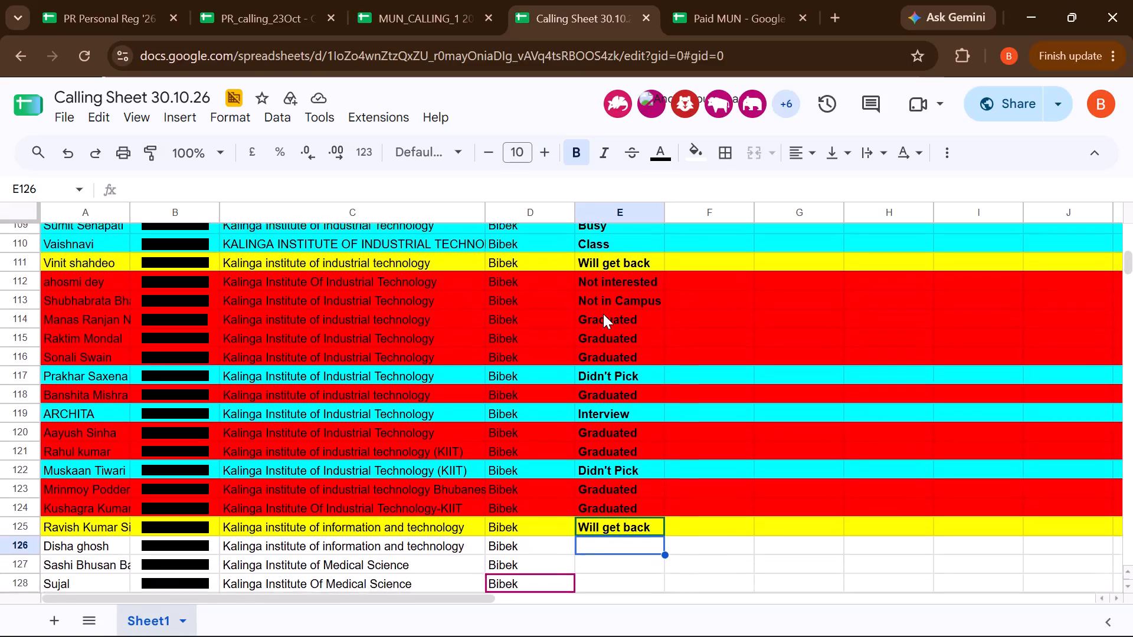
pyautogui.scroll(-1, 603, 314)
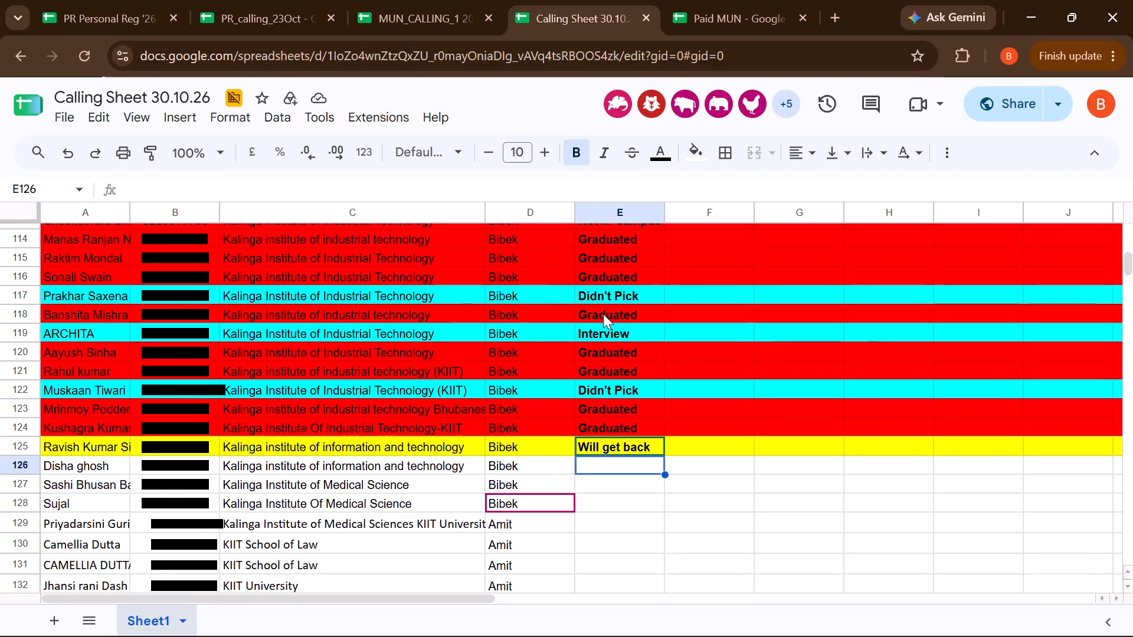
pyautogui.hotkey('shift', 'd')
pyautogui.press('Tab')
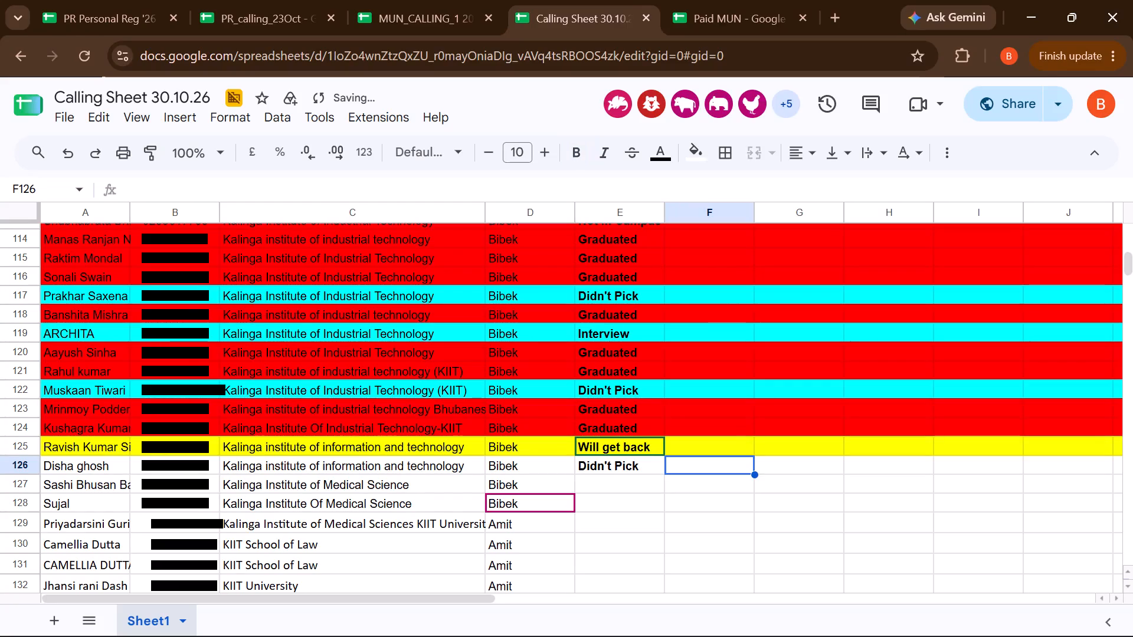
pyautogui.press('Down')
pyautogui.press('Left')
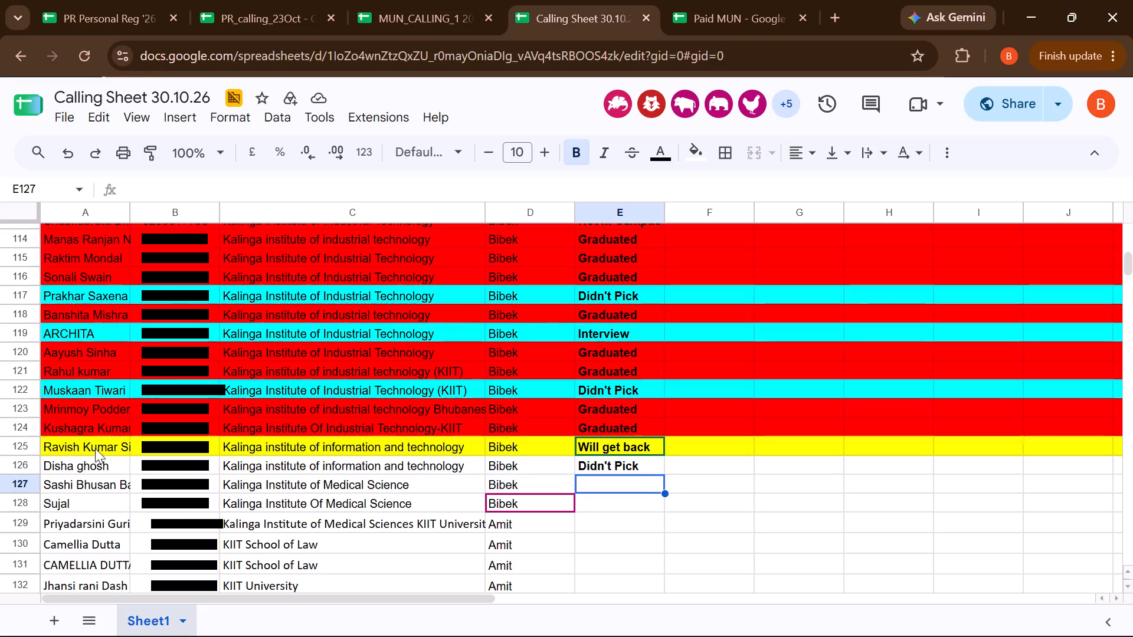
pyautogui.click(25, 459)
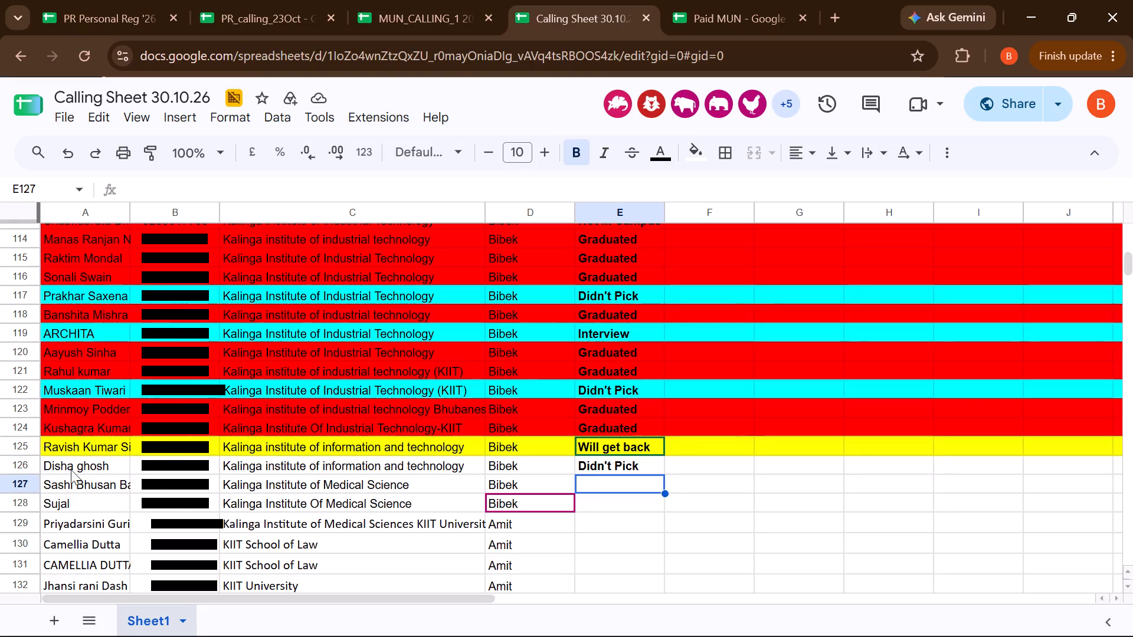
pyautogui.click(81, 481)
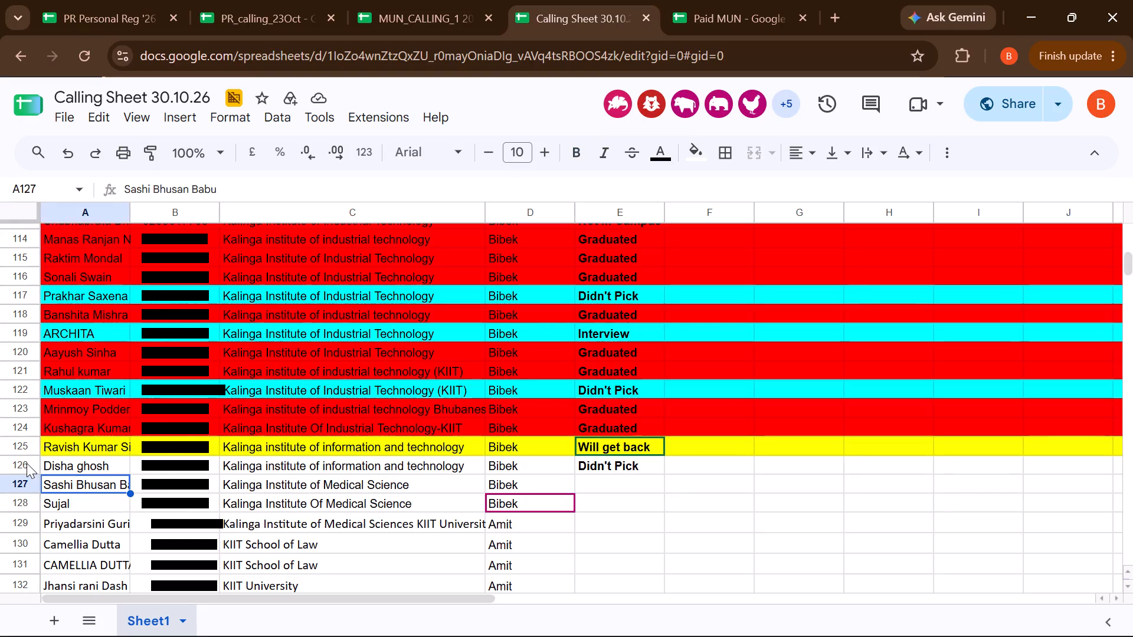
pyautogui.click(27, 463)
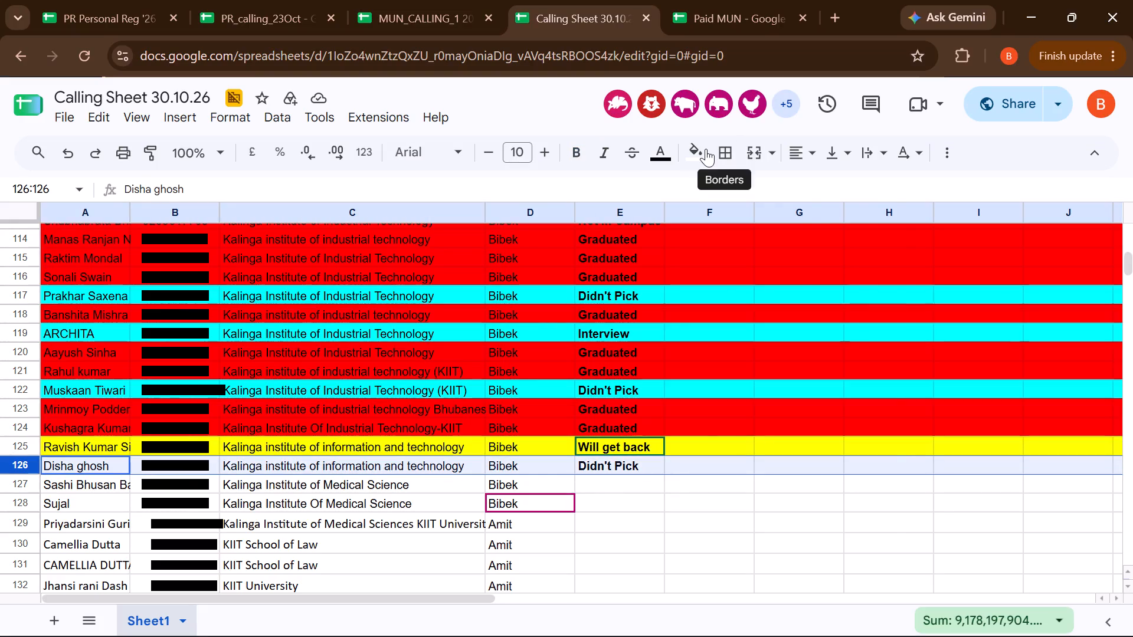
pyautogui.click(706, 149)
pyautogui.click(800, 232)
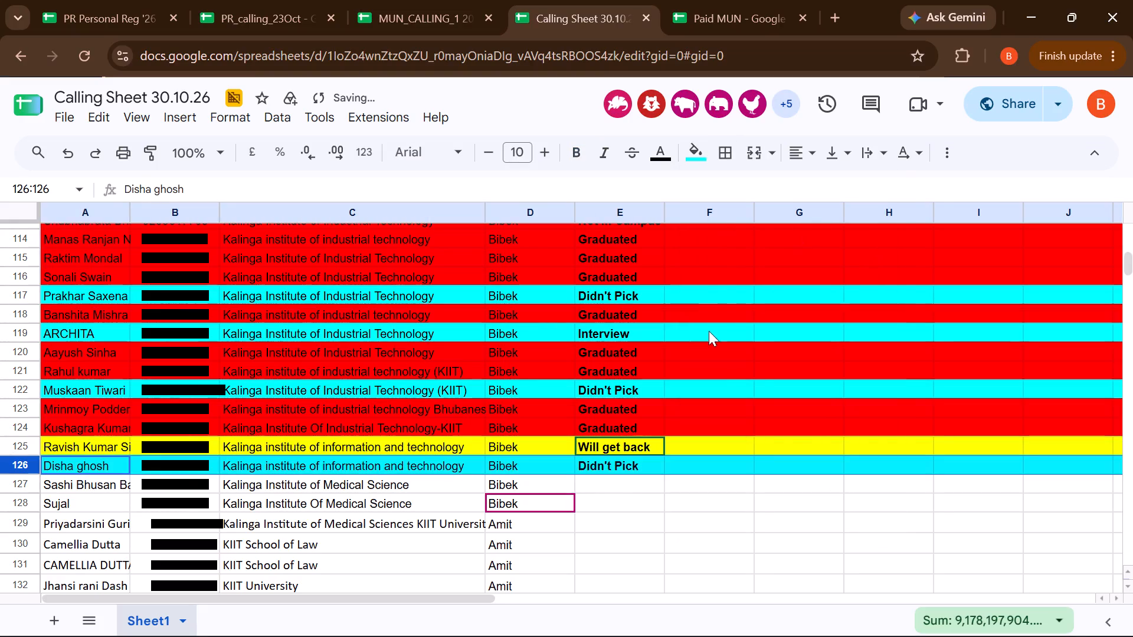
# Select the empty call status cell E127 for Bibek's next contact.
pyautogui.click(612, 484)
pyautogui.moveTo(608, 508); pyautogui.dragTo(612, 489)
pyautogui.click(612, 489)
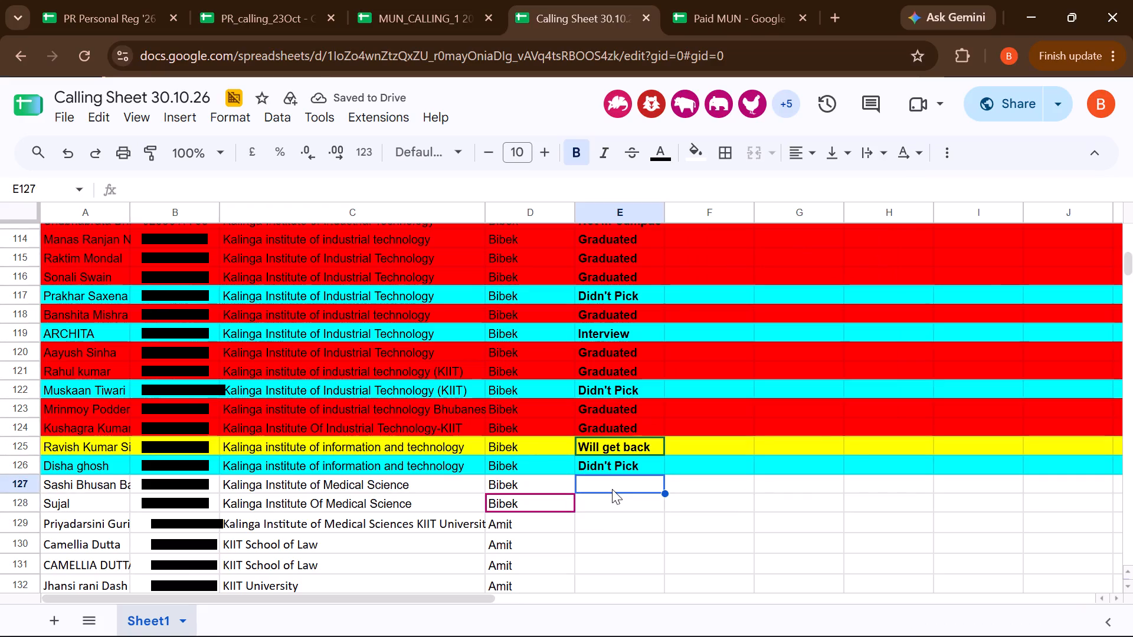
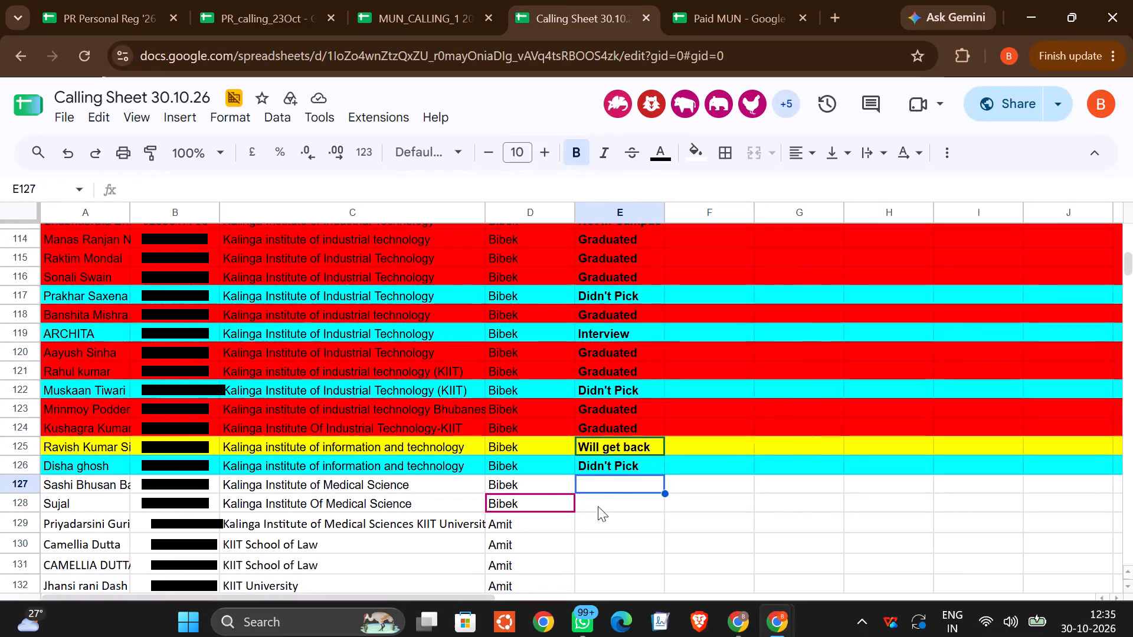
# Record "FInal Year" as the call status in E127 and fill the whole of row 127 with red.
pyautogui.doubleClick(606, 487)
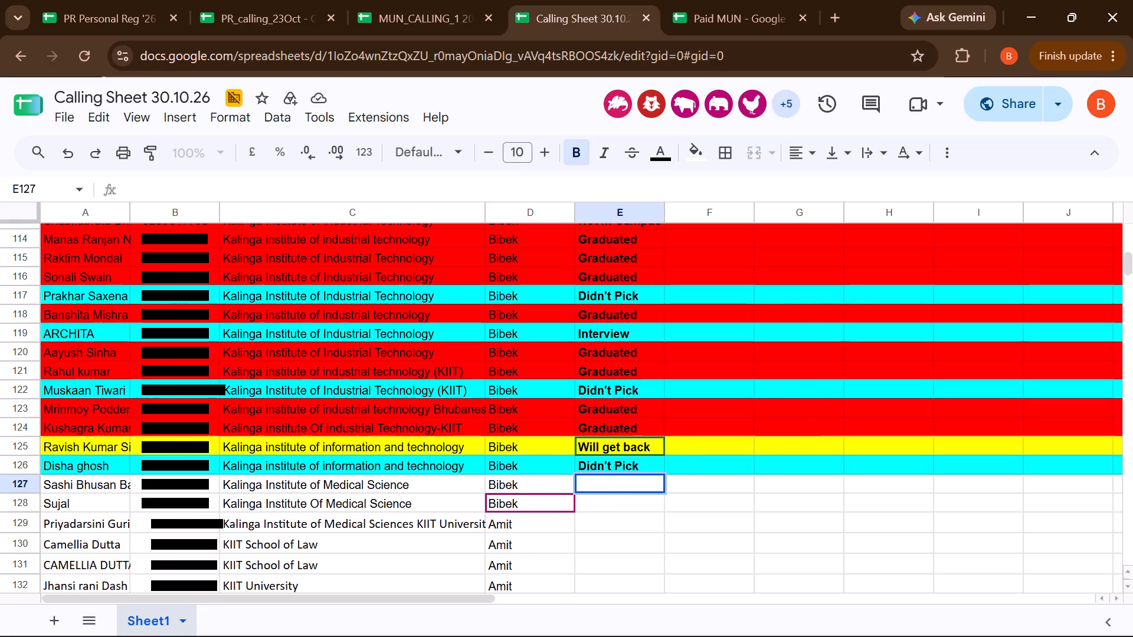
pyautogui.write('FInal Year')
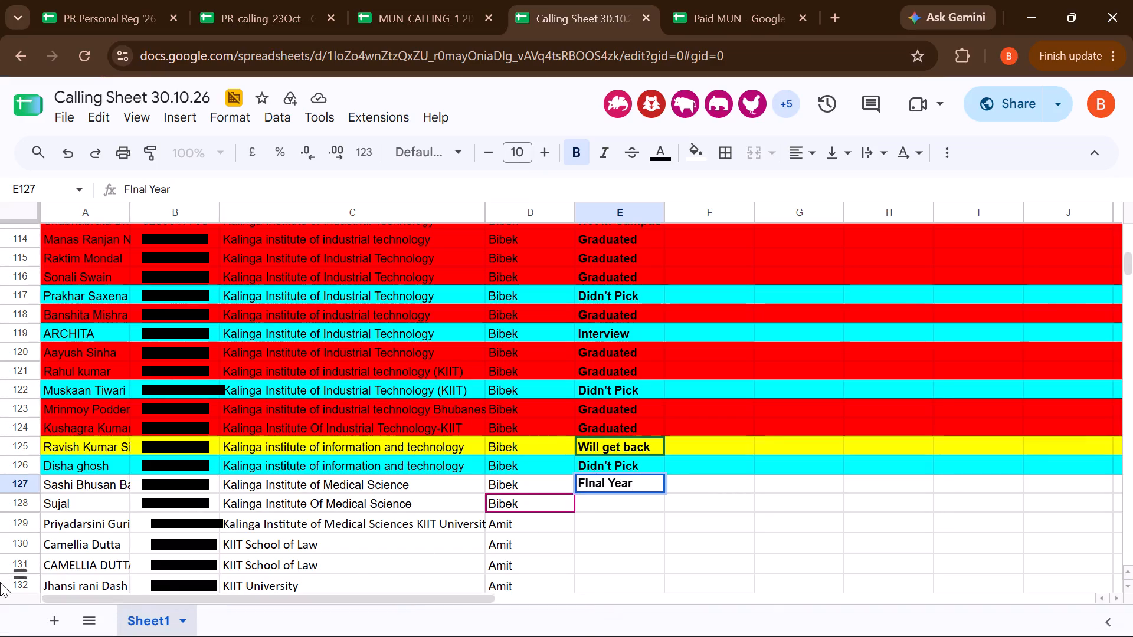
pyautogui.click(21, 481)
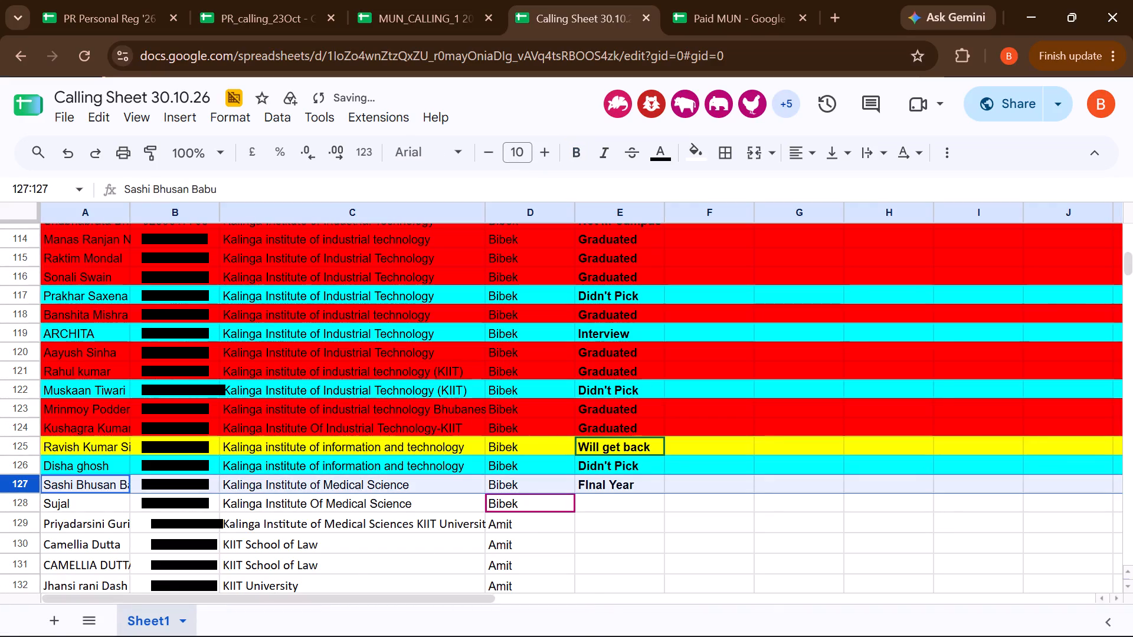
pyautogui.click(686, 150)
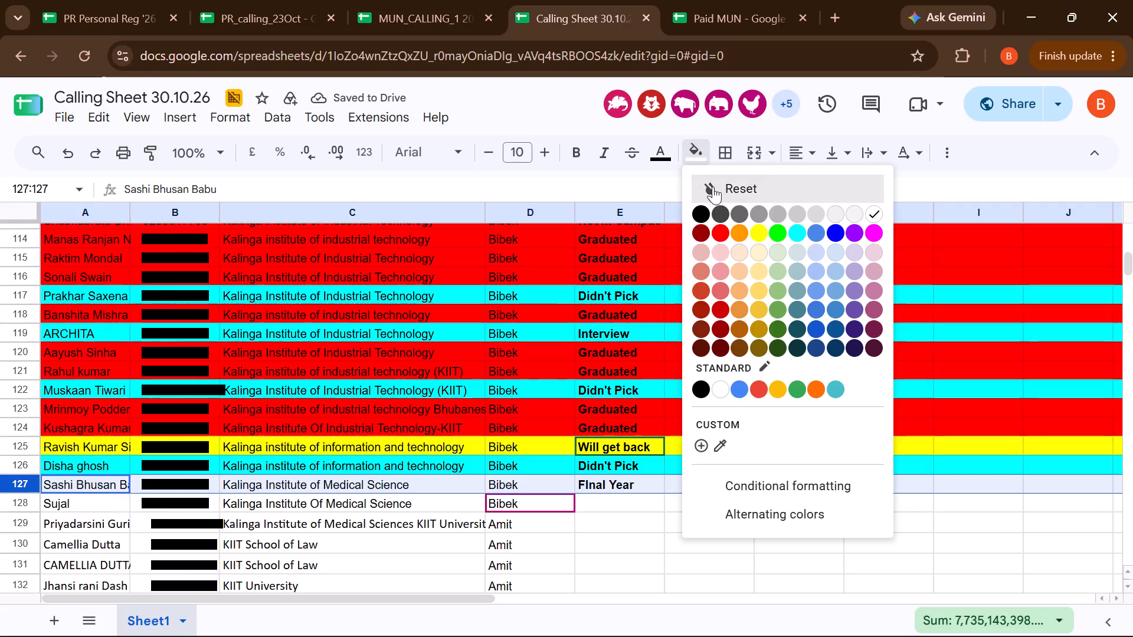
pyautogui.click(719, 226)
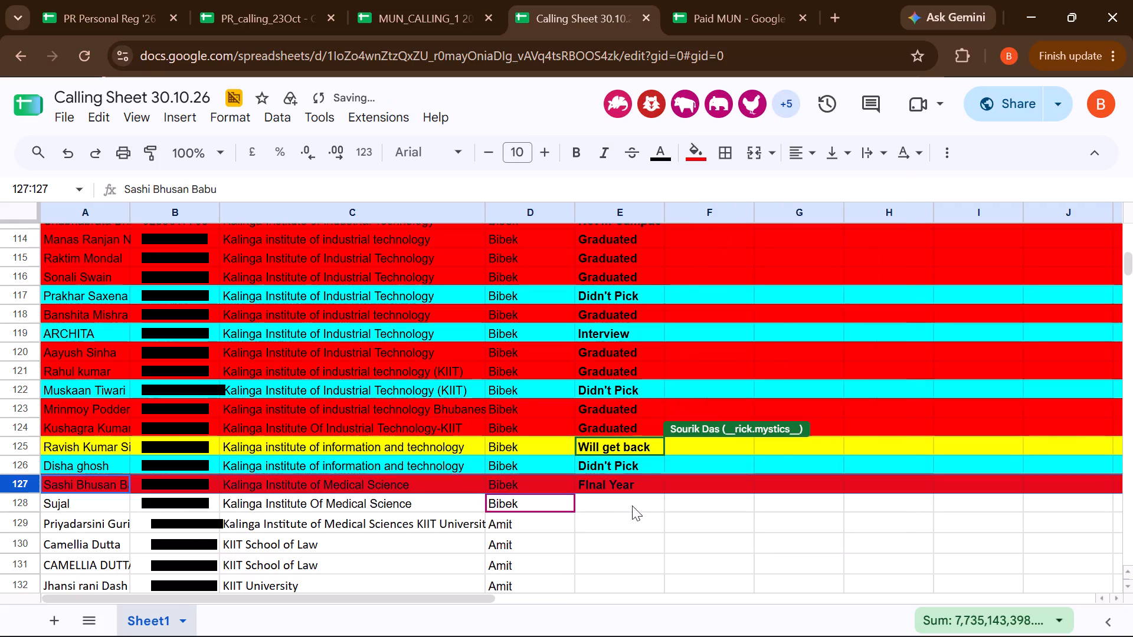
# Select the empty call status cell E128 for Bibek's last contact before Amit's rows.
pyautogui.click(620, 503)
pyautogui.click(523, 503)
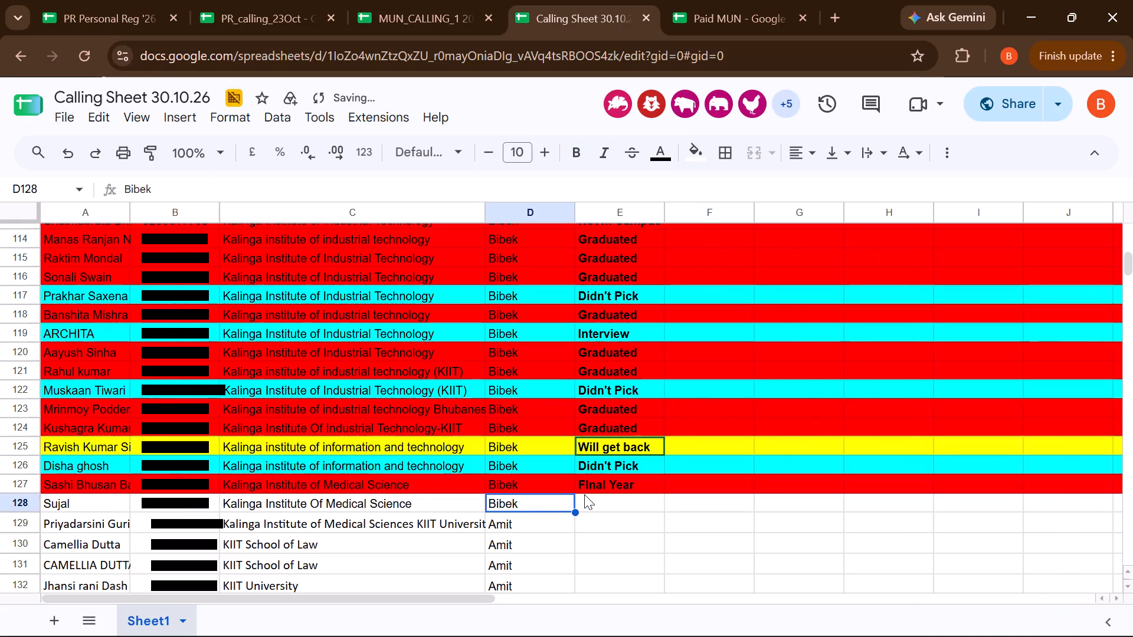
pyautogui.click(585, 500)
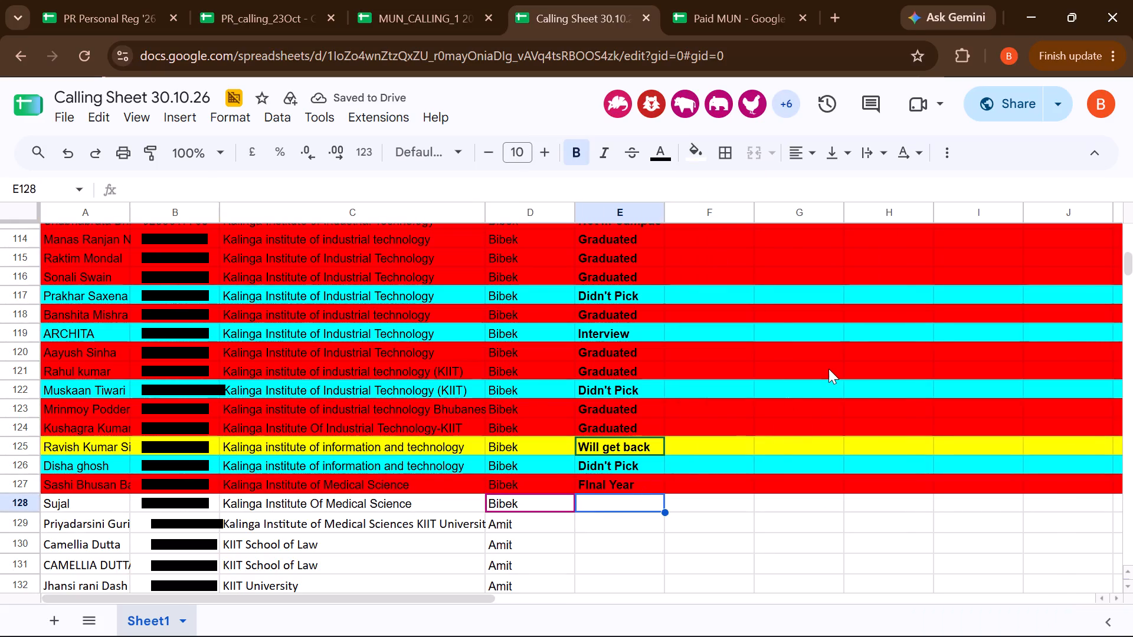
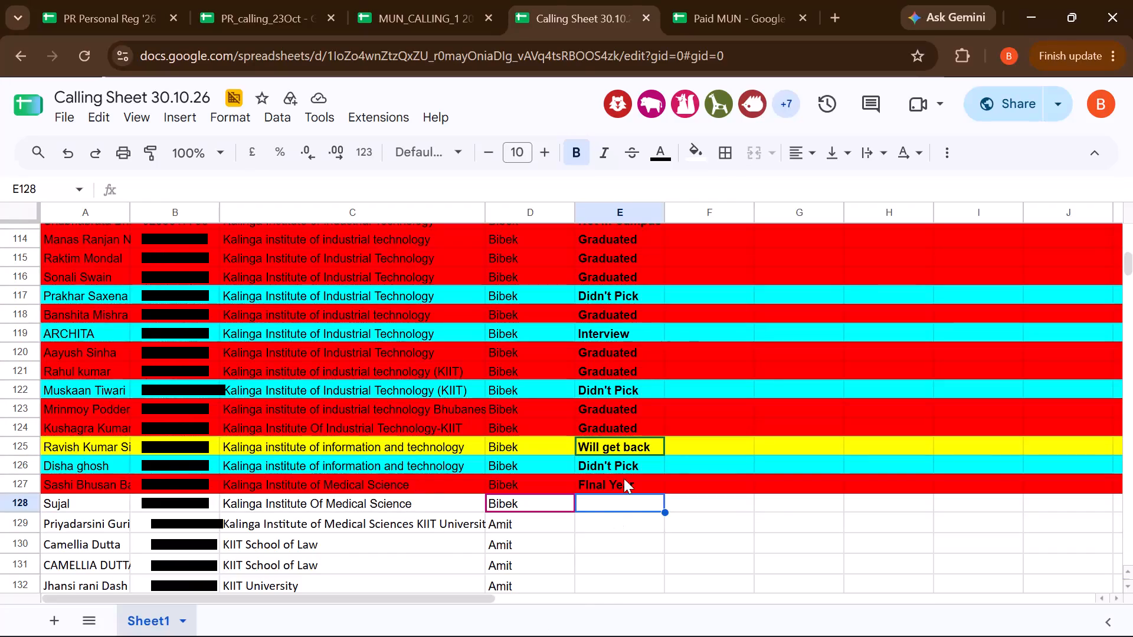
# Record "Link sent" as the call status in E128 and fill the whole of row 128 with yellow.
pyautogui.write('Link sent')
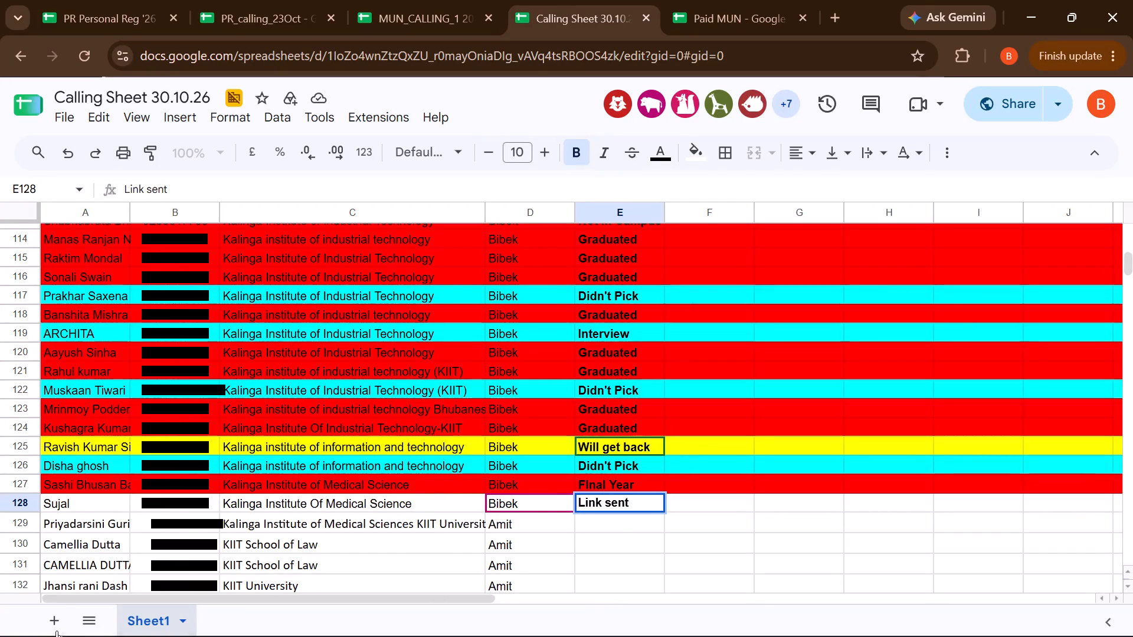
pyautogui.click(24, 500)
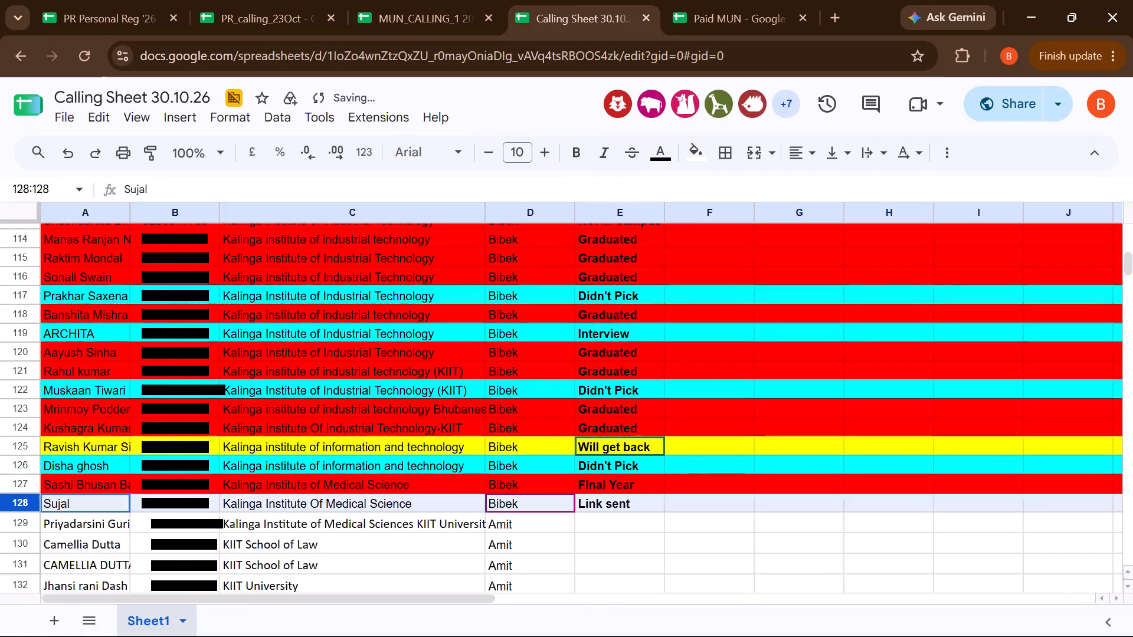
pyautogui.click(700, 145)
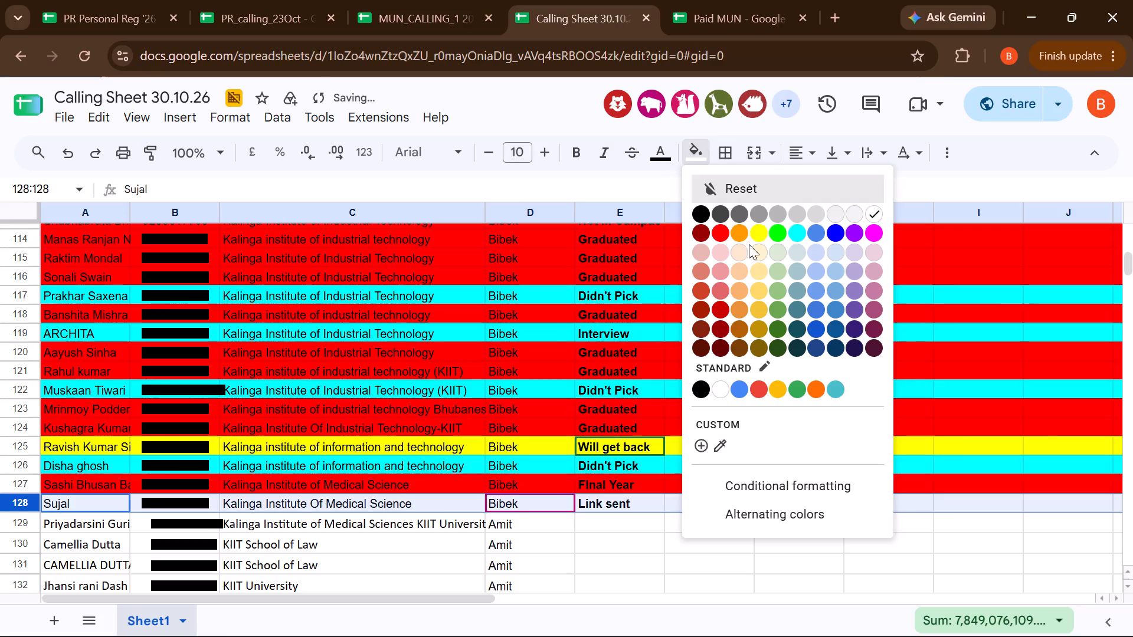
pyautogui.click(760, 235)
pyautogui.click(476, 460)
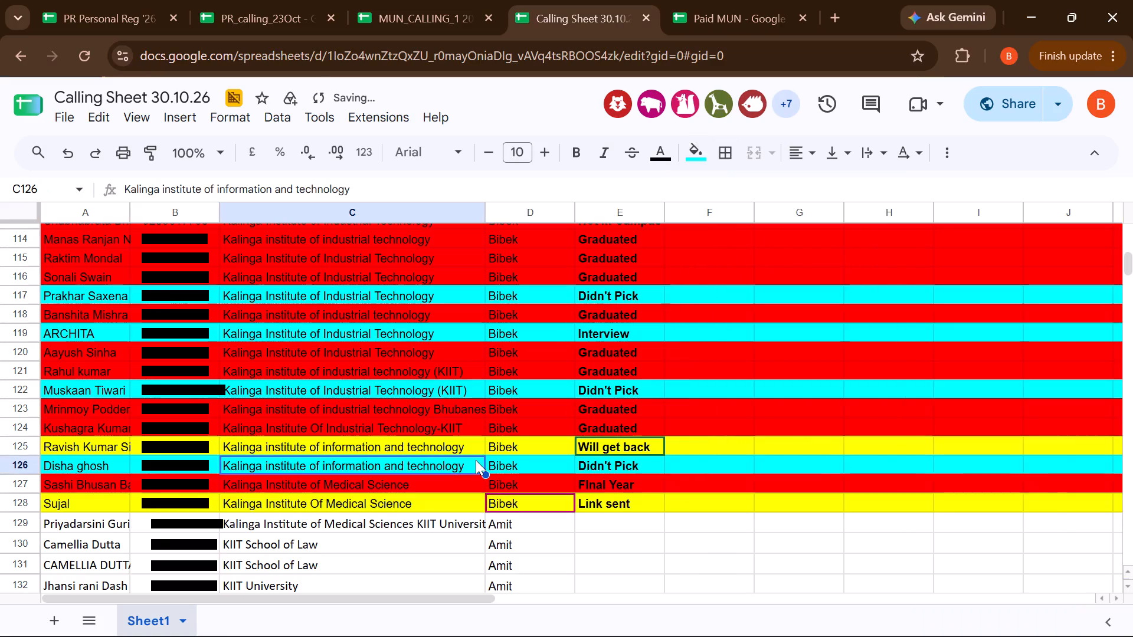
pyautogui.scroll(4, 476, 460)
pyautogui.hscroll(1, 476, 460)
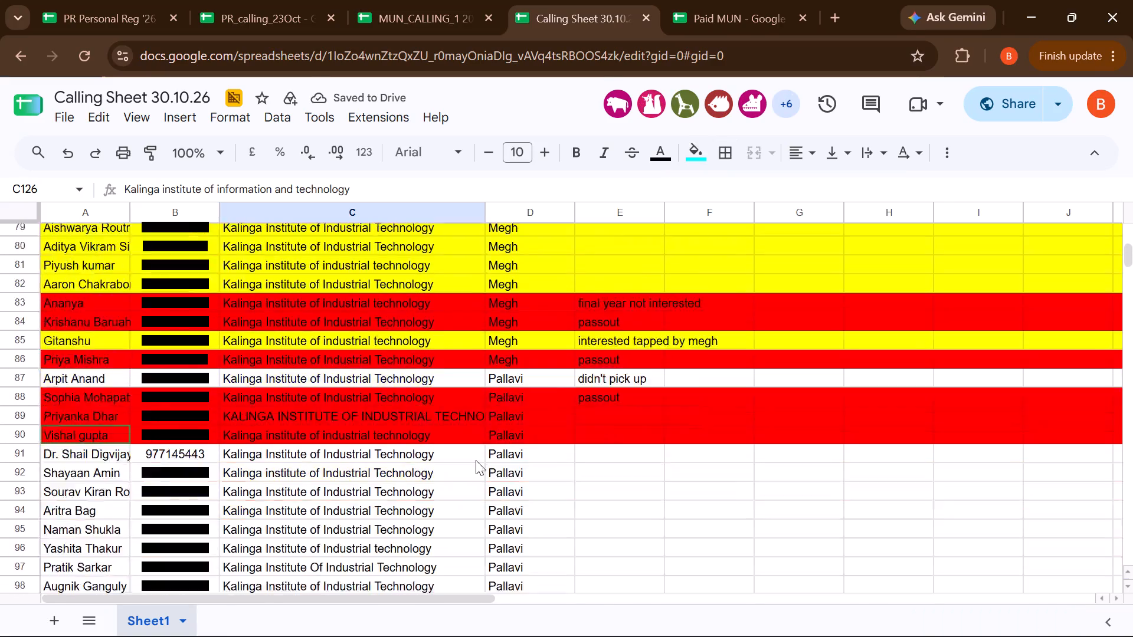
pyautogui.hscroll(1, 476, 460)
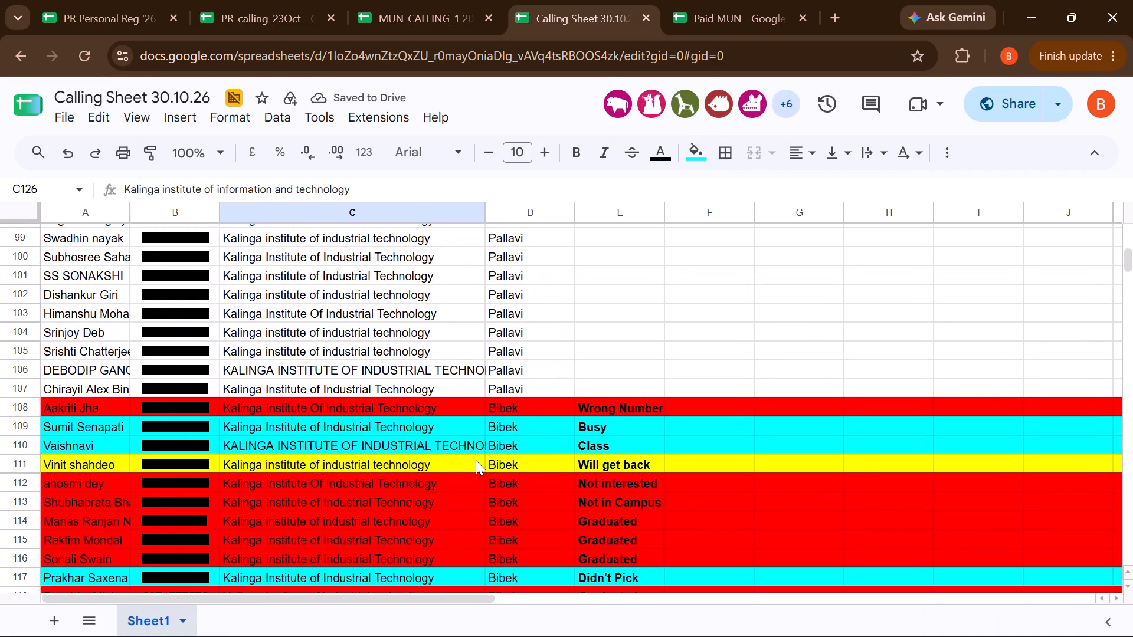
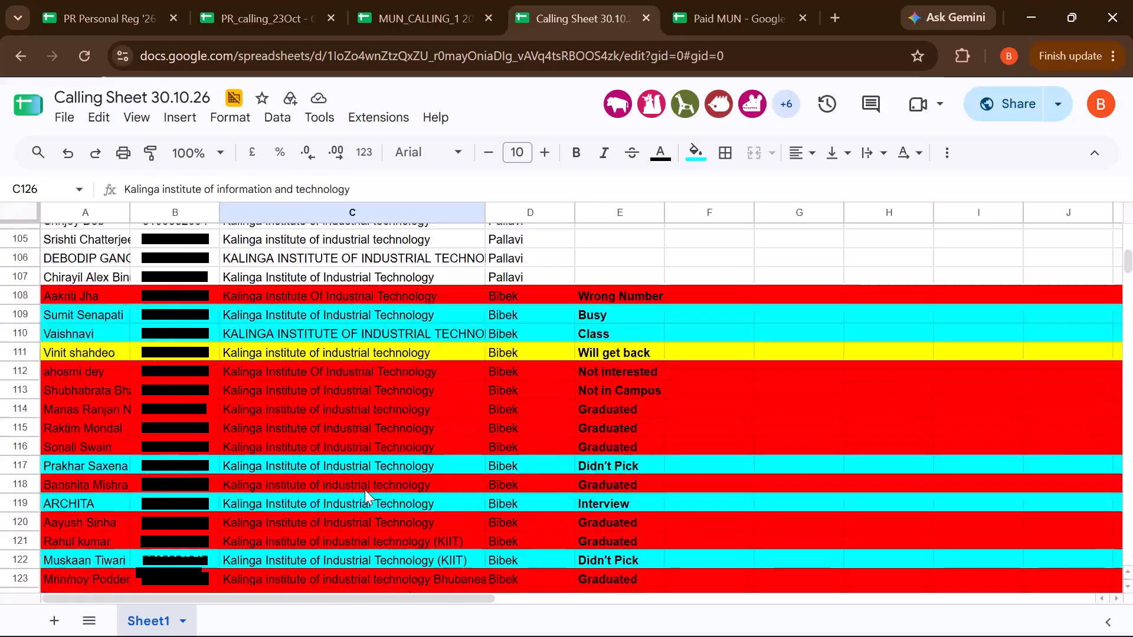
# Review the 30.10.26 calling sheet from Bibek's completed rows through the other callers' assigned rows down to the unassigned contacts.
pyautogui.scroll(1, 365, 490)
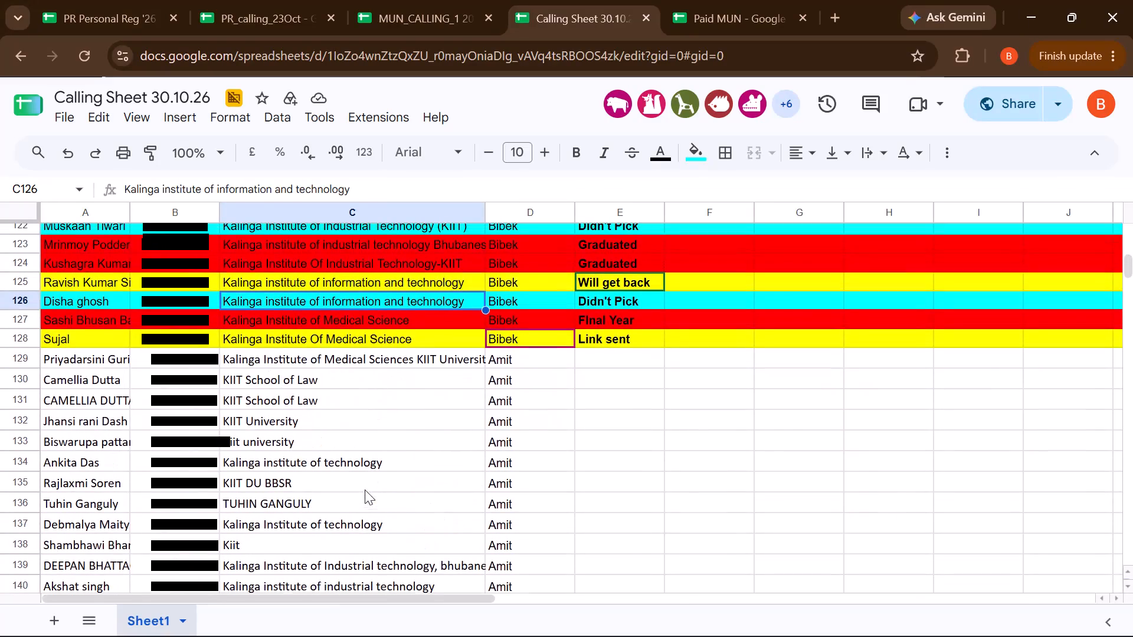
pyautogui.click(610, 344)
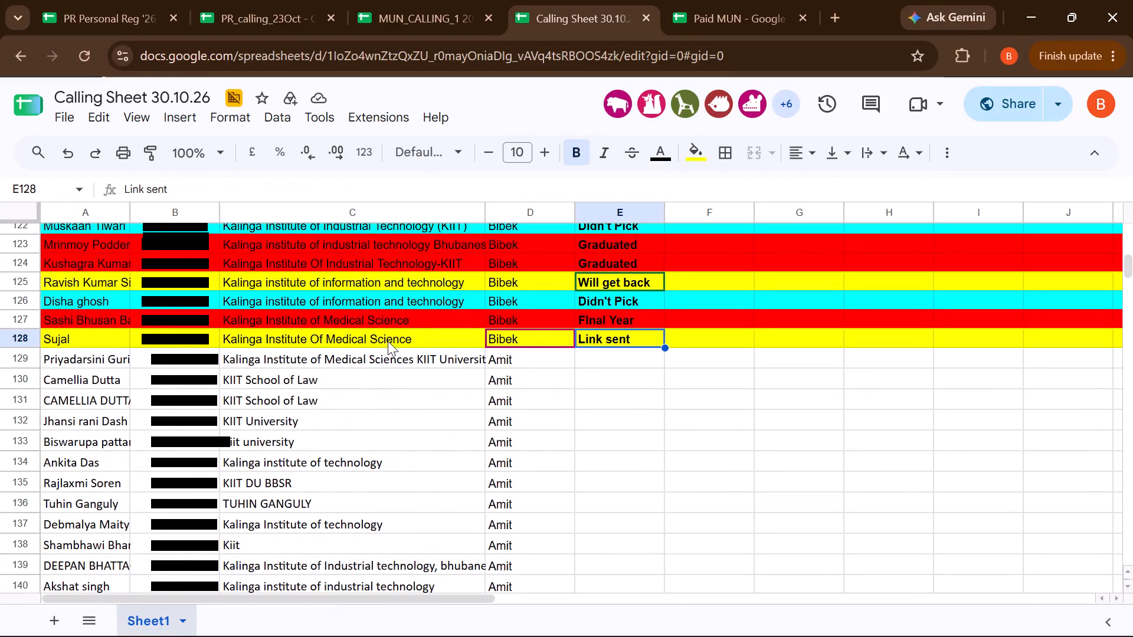
pyautogui.click(394, 332)
pyautogui.click(371, 358)
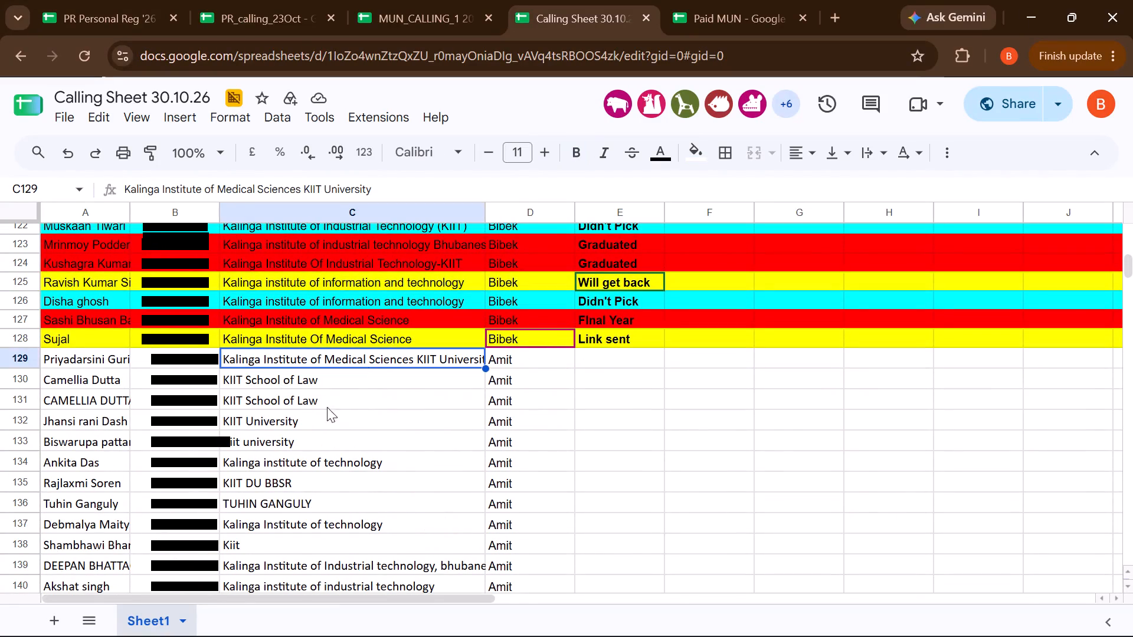
pyautogui.scroll(-4, 281, 434)
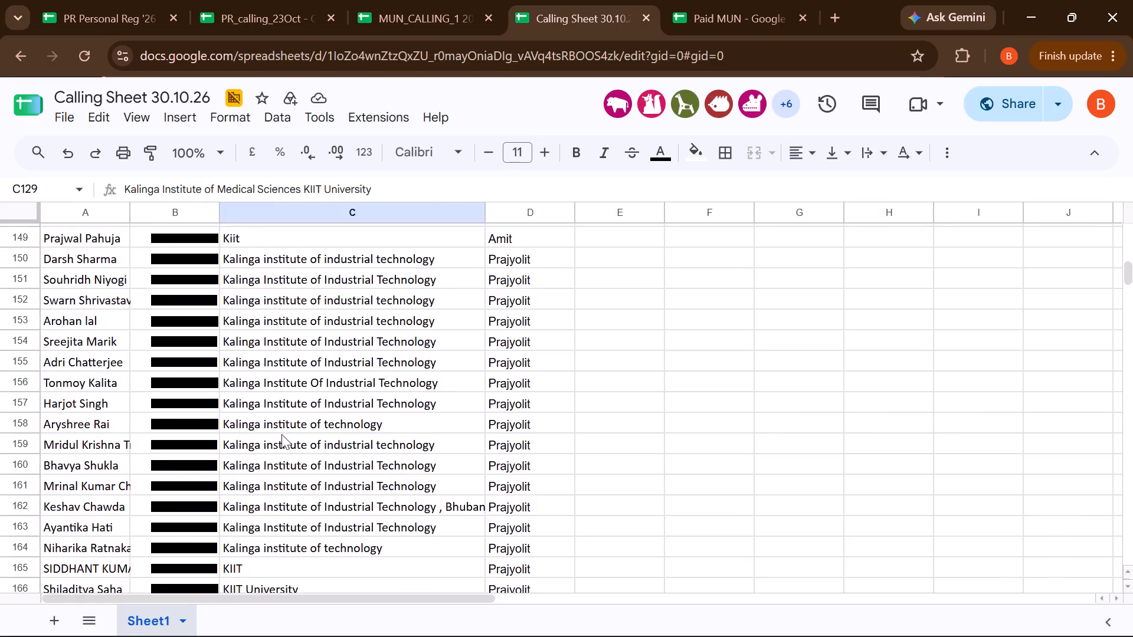
pyautogui.scroll(-3, 281, 434)
pyautogui.scroll(5, 281, 434)
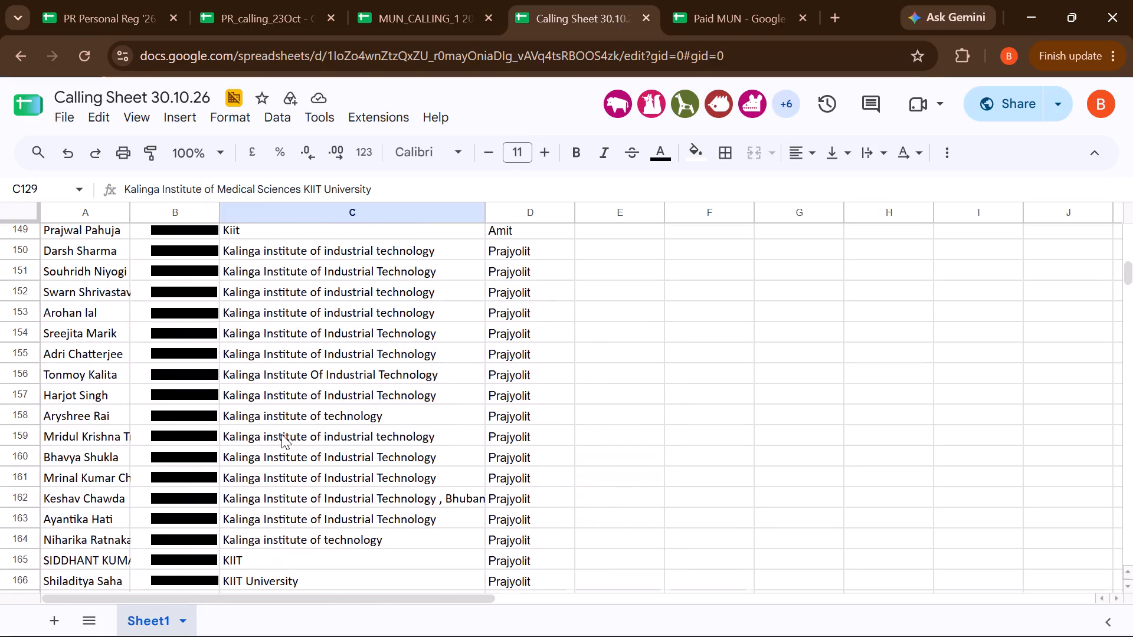
pyautogui.scroll(-6, 281, 434)
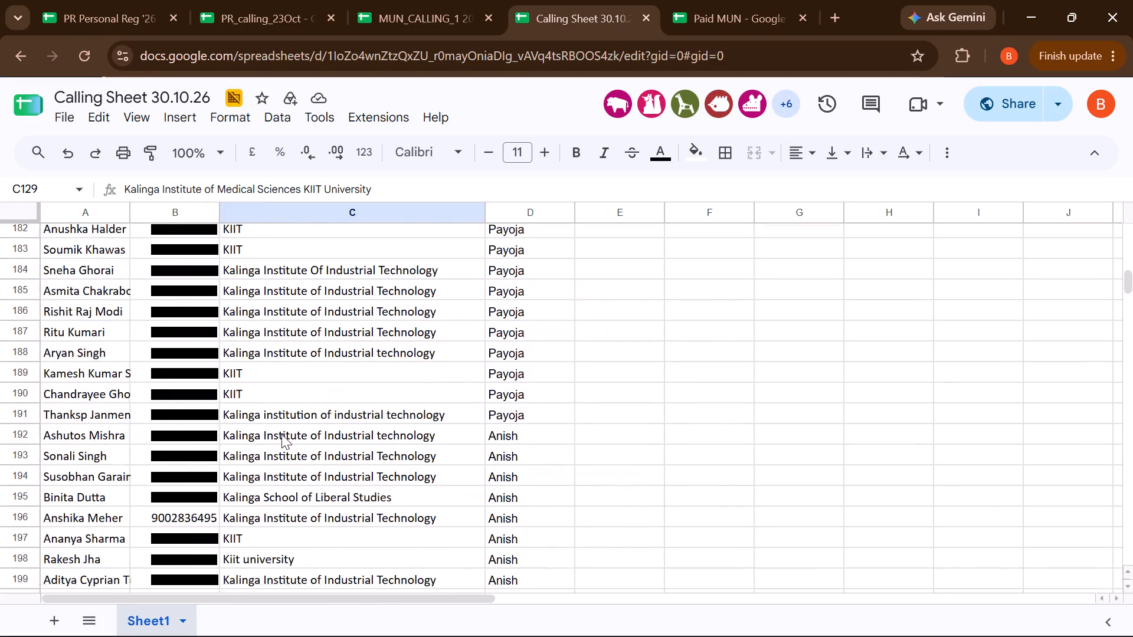
pyautogui.scroll(-5, 281, 434)
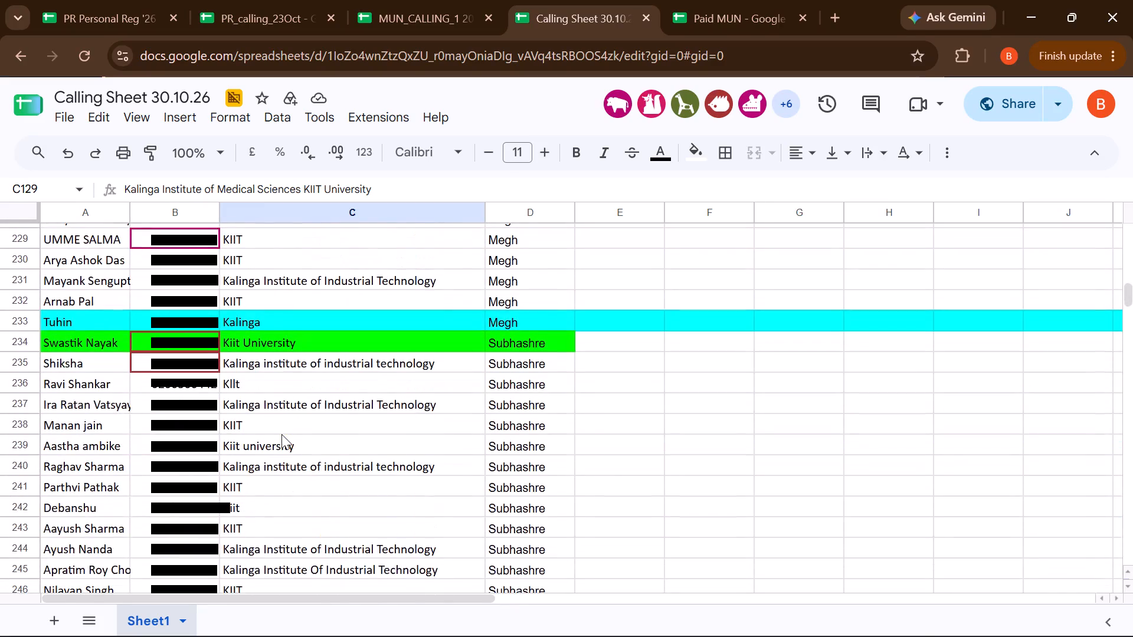
pyautogui.scroll(-4, 281, 434)
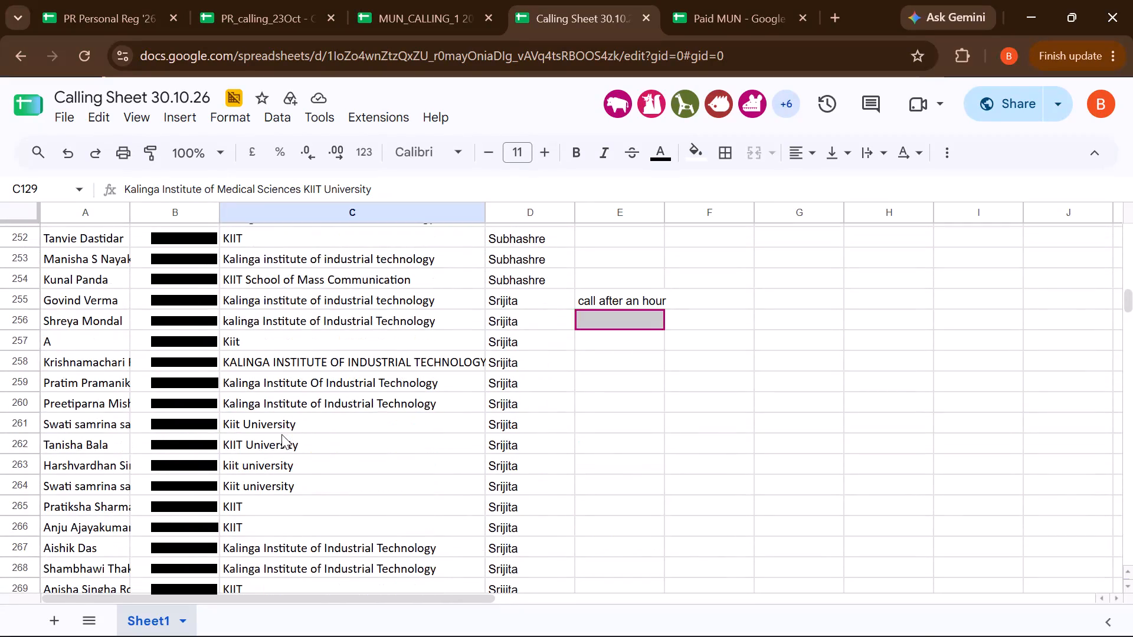
pyautogui.scroll(-2, 281, 434)
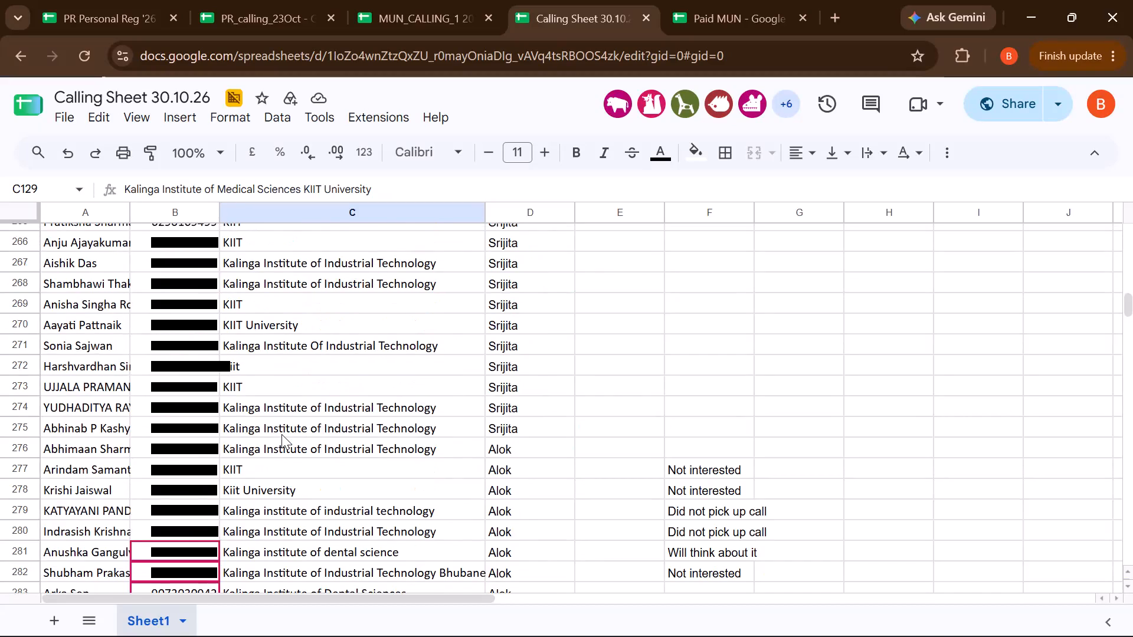
pyautogui.scroll(-6, 281, 434)
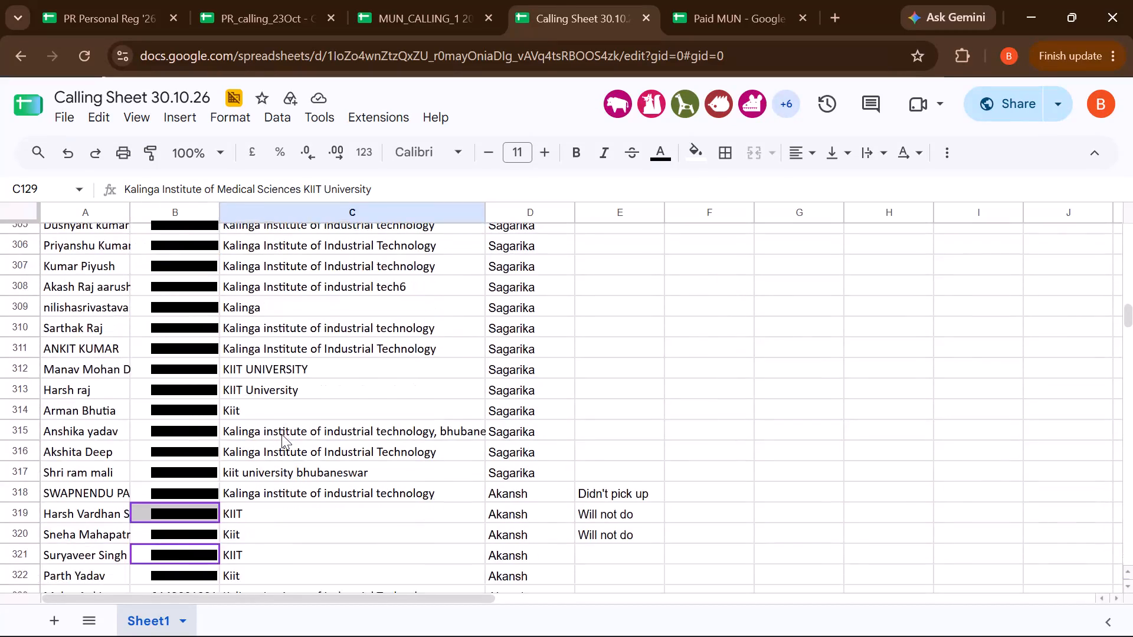
pyautogui.scroll(-2, 281, 434)
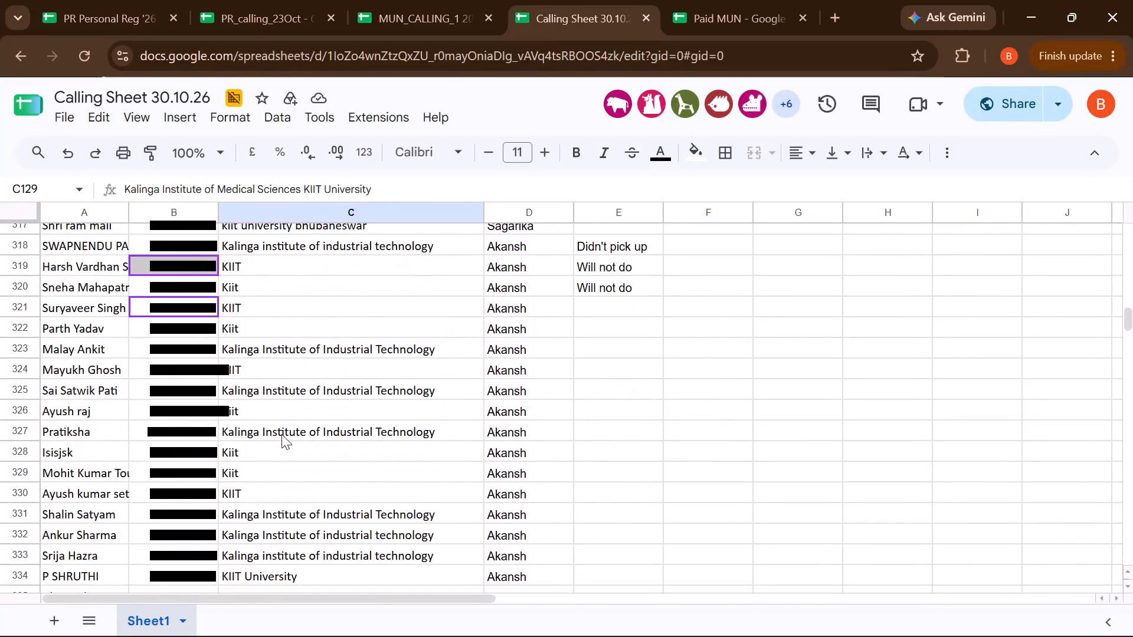
pyautogui.scroll(-1, 281, 434)
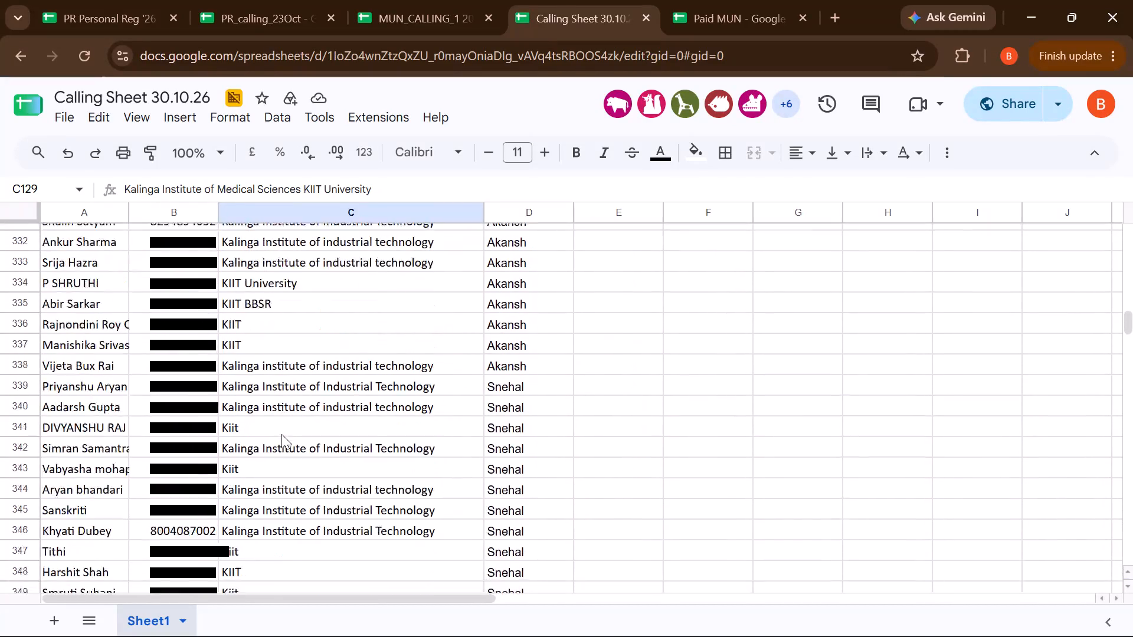
pyautogui.scroll(-5, 281, 434)
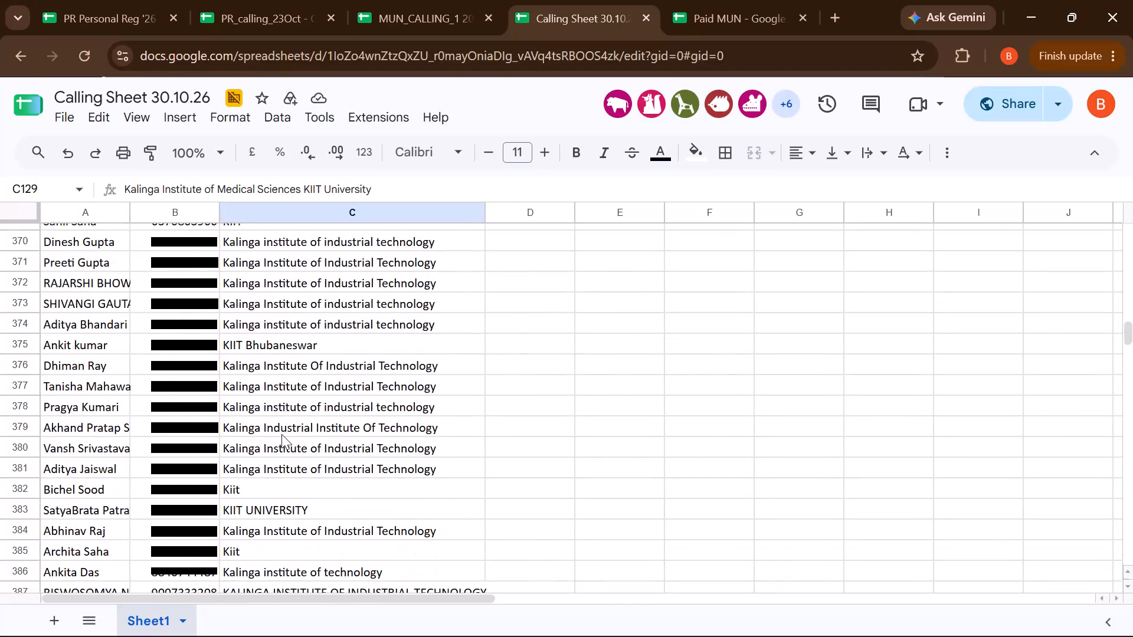
pyautogui.hscroll(3, 281, 434)
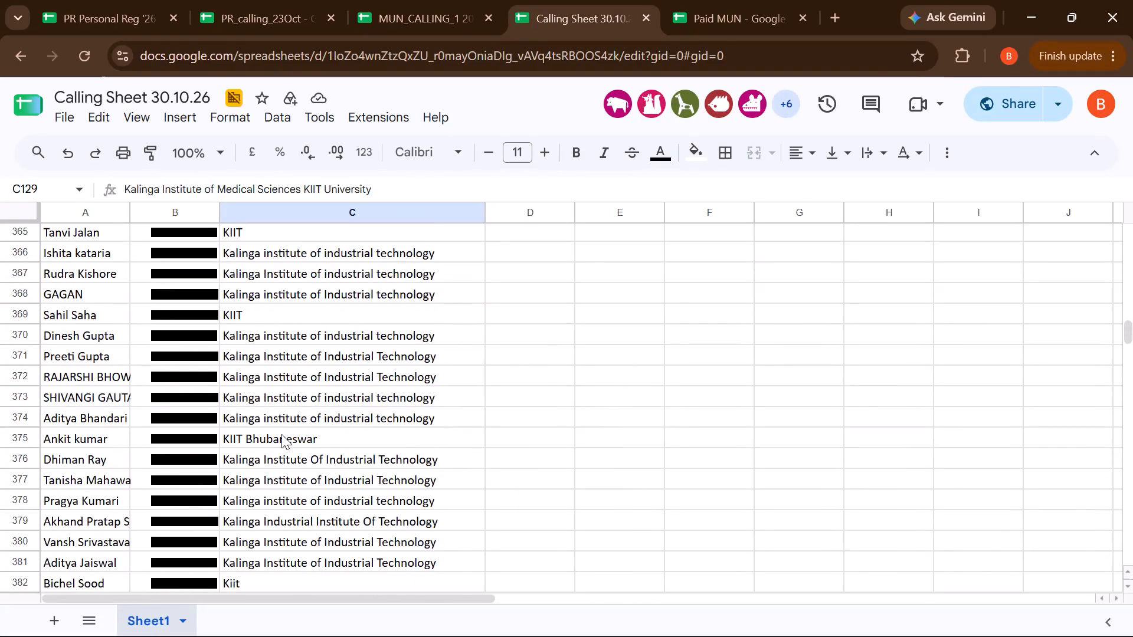
pyautogui.scroll(3, 281, 434)
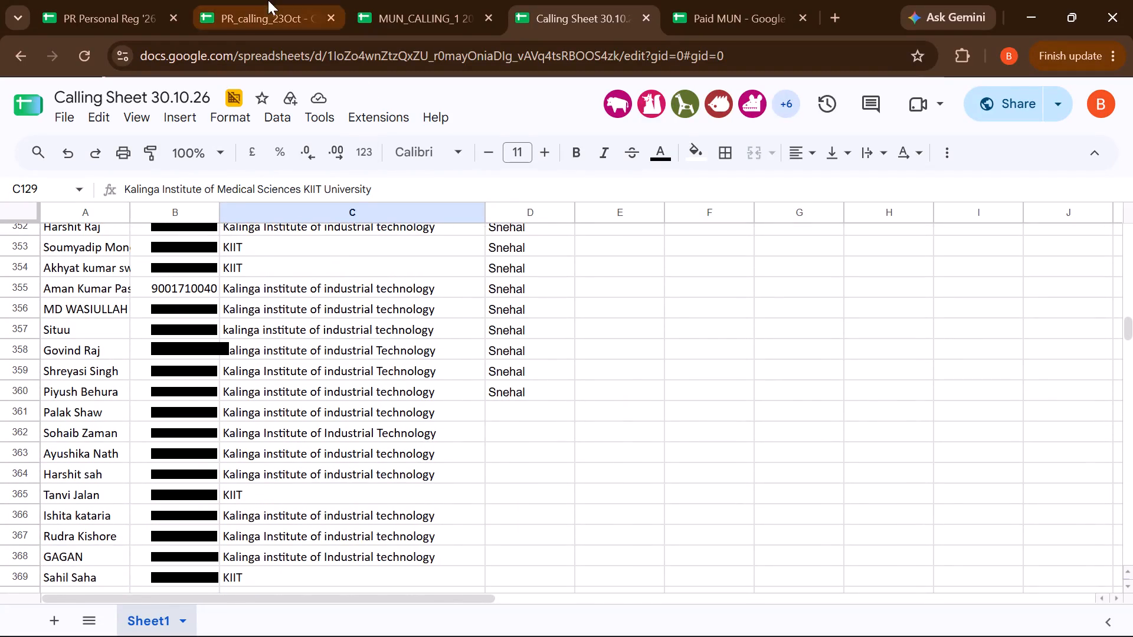
# Check Bibek's registrations in PR Personal Reg '26, then switch to PR_calling_23Oct and review Bibek's call remarks.
pyautogui.click(74, 2)
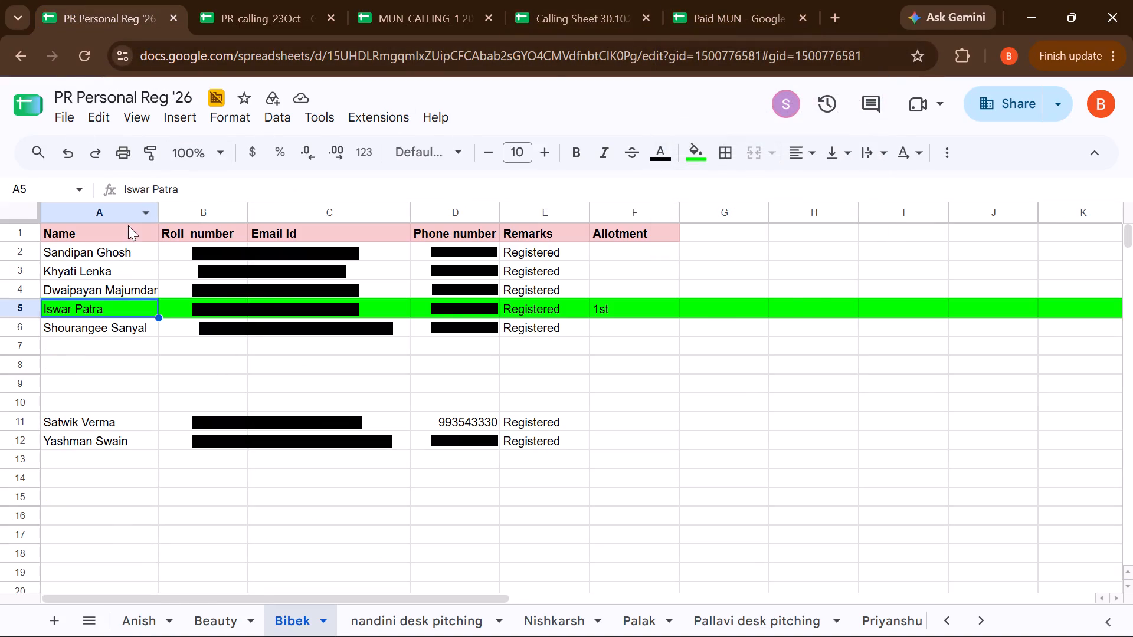
pyautogui.click(233, 0)
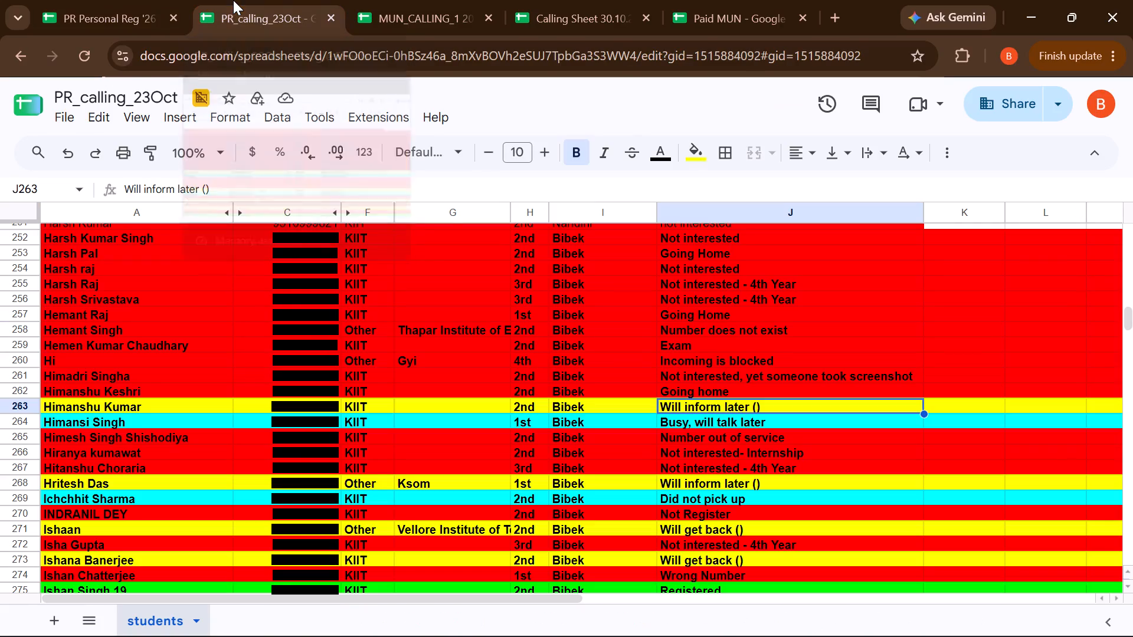
pyautogui.scroll(2, 356, 539)
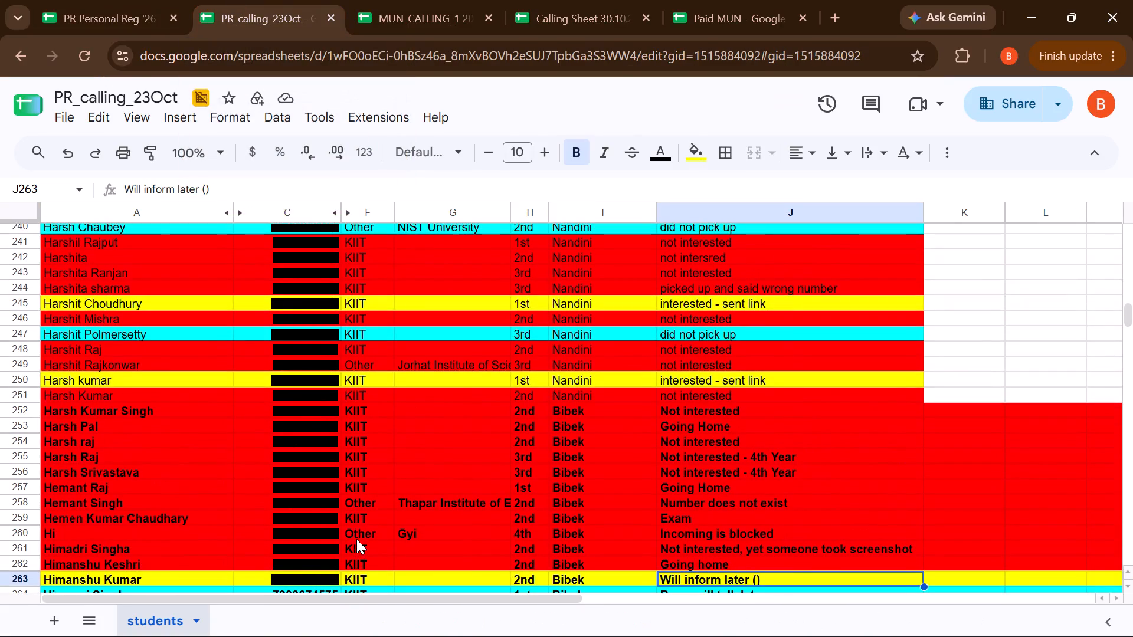
pyautogui.scroll(-2, 356, 539)
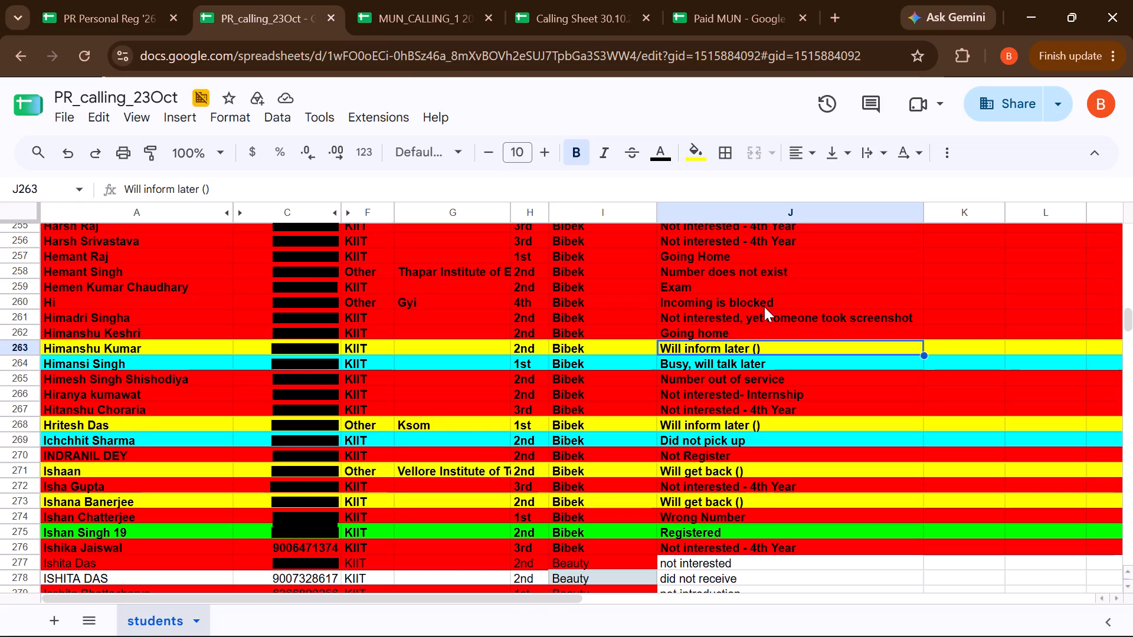
pyautogui.scroll(-1, 764, 307)
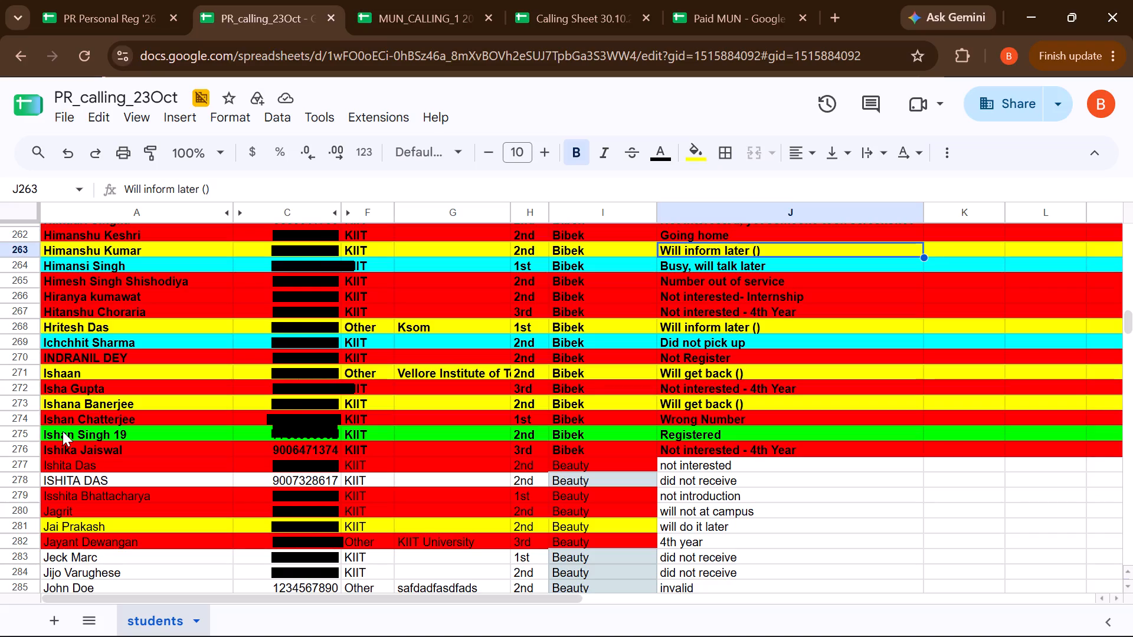
# Copy the whole of row 275, Bibek's green "Registered" entry, in the students sheet.
pyautogui.click(30, 435)
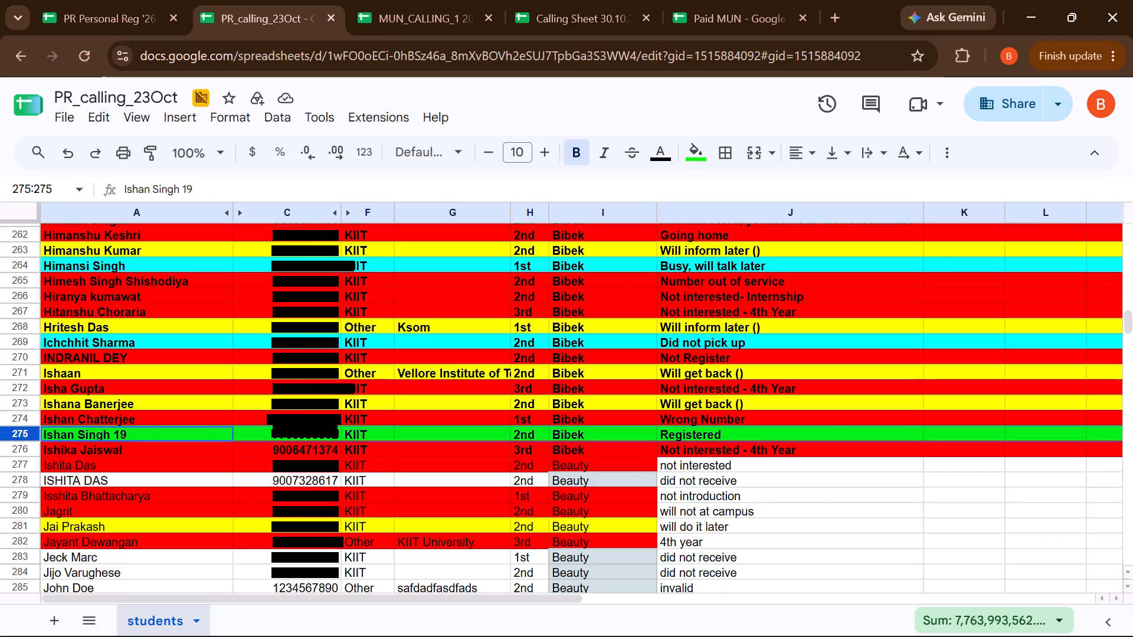
pyautogui.hotkey('ctrl', 'c')
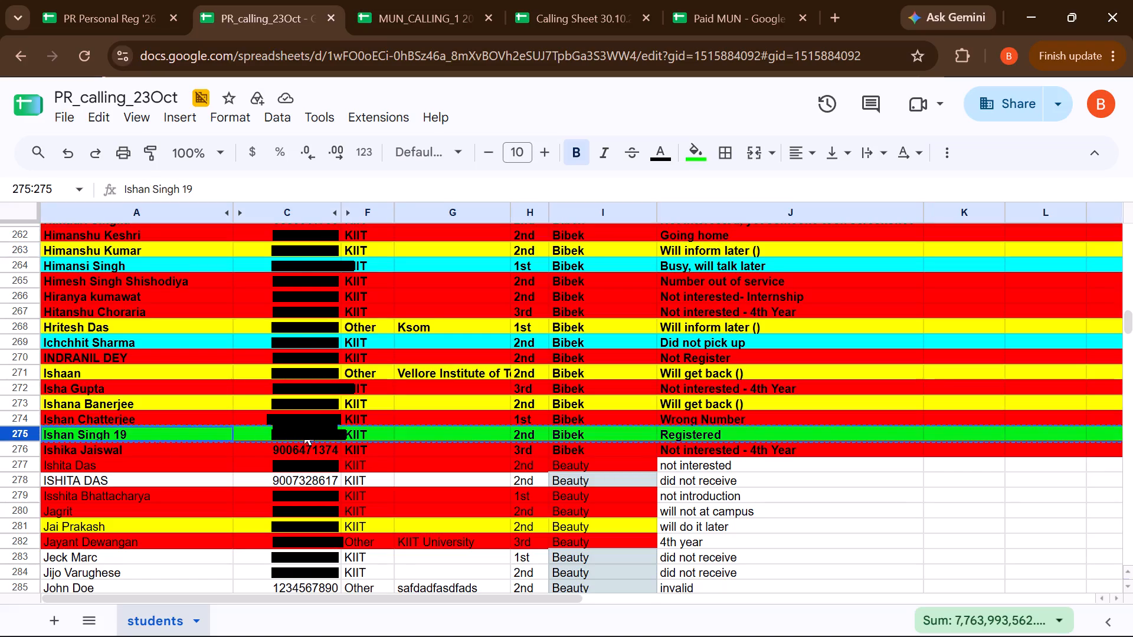
# Examine the call remarks and row colours of Beauty's contacts in rows 277 to 282, just below Bibek's block.
pyautogui.click(304, 430)
pyautogui.click(204, 455)
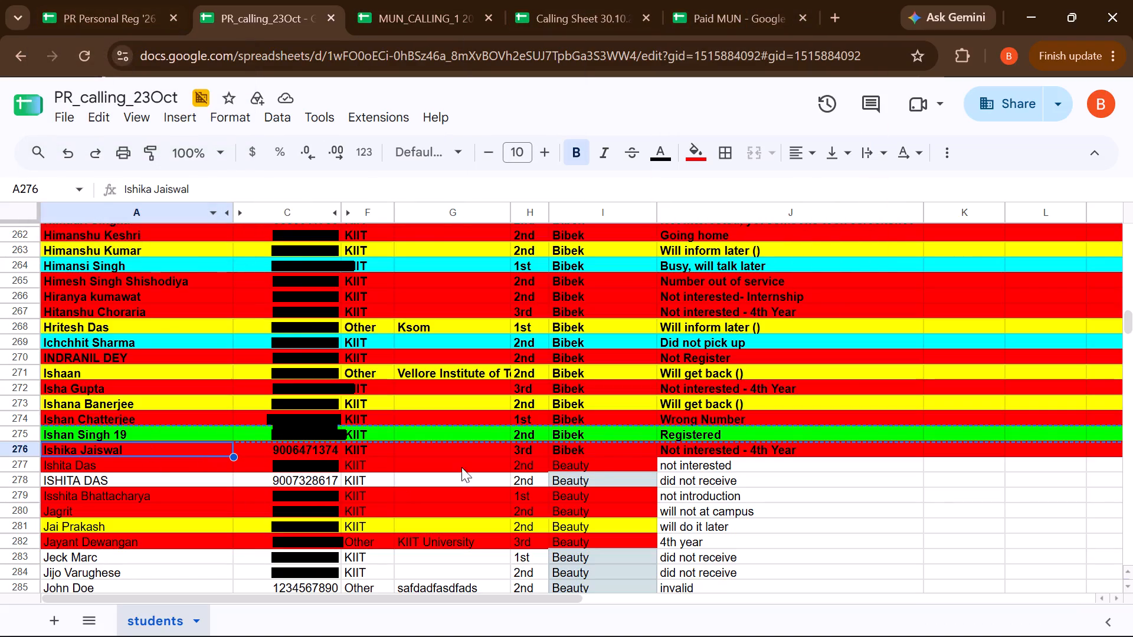
pyautogui.click(727, 467)
pyautogui.click(716, 478)
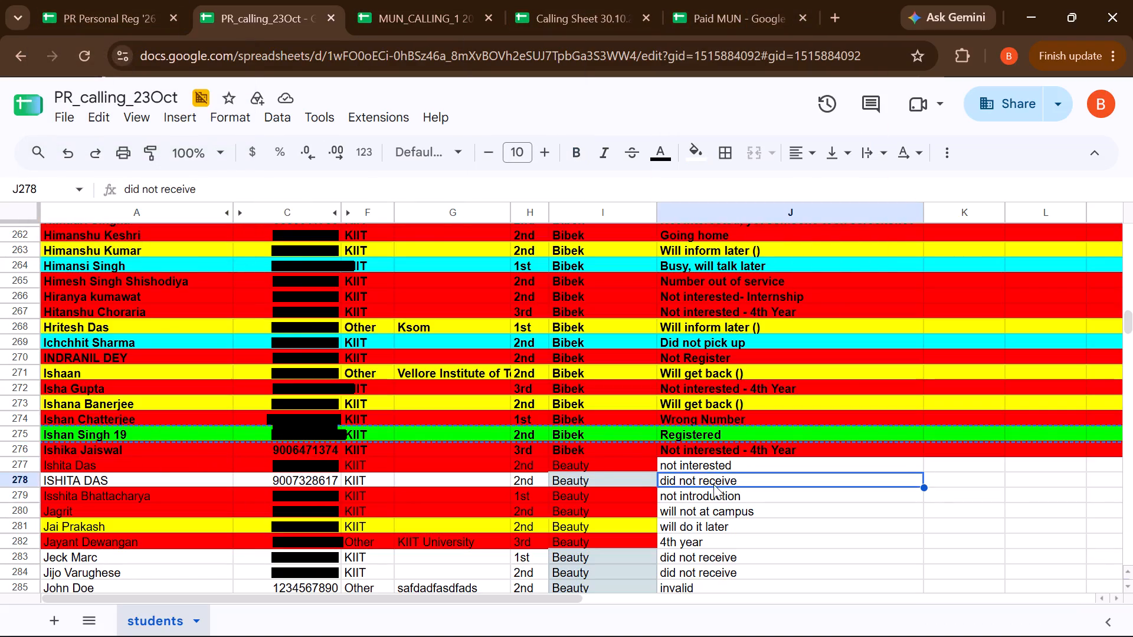
pyautogui.click(709, 491)
pyautogui.click(695, 516)
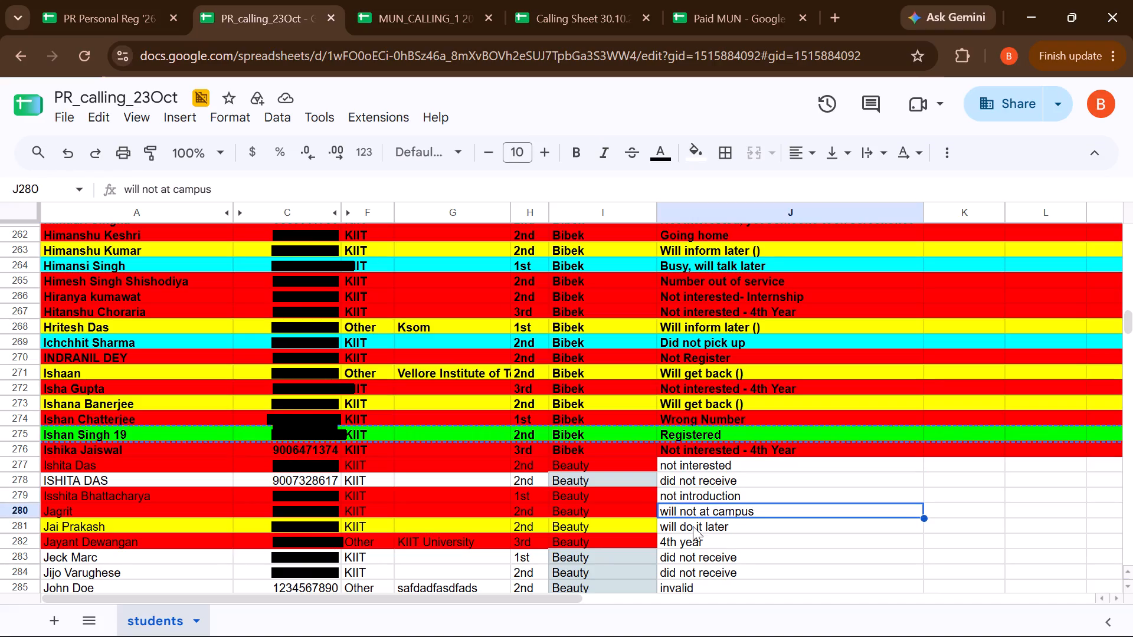
pyautogui.click(693, 526)
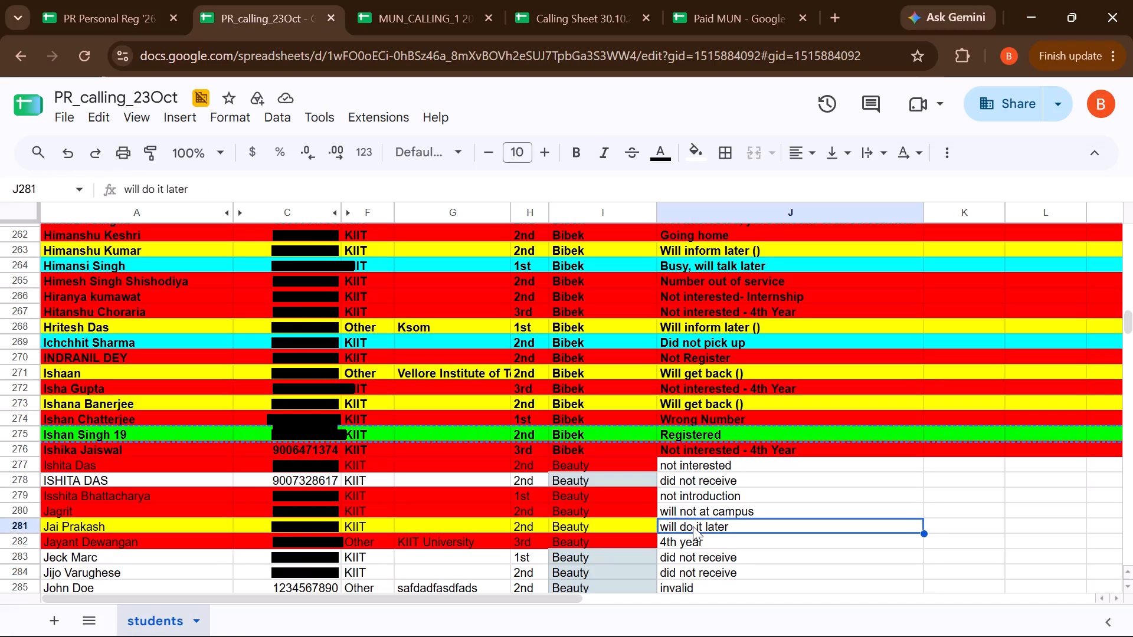
pyautogui.click(623, 521)
pyautogui.click(623, 537)
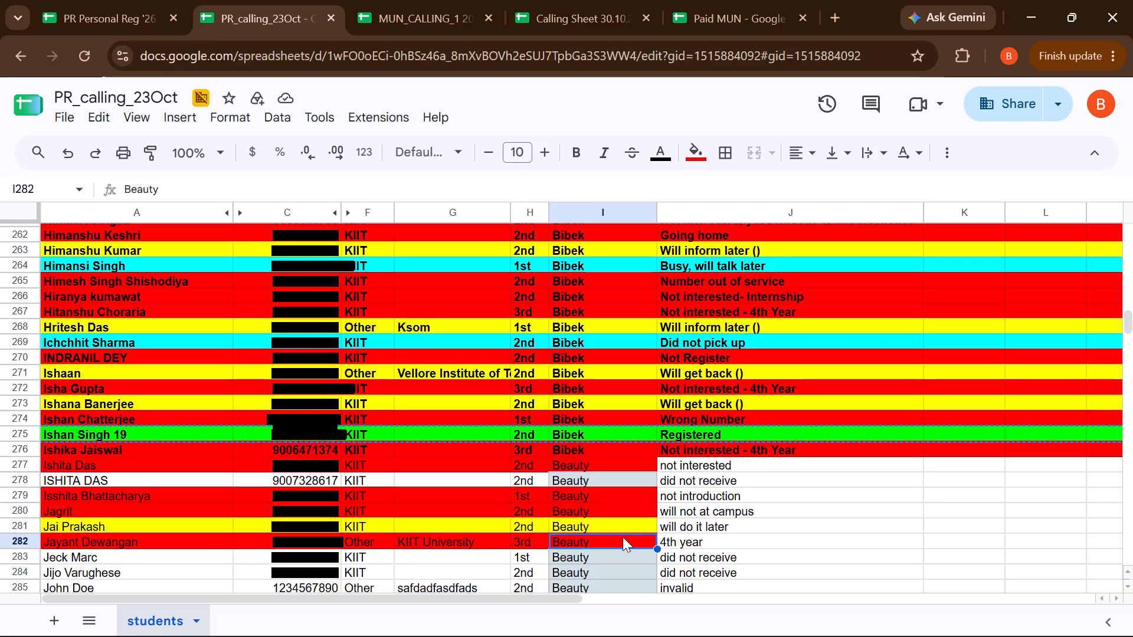
pyautogui.click(665, 547)
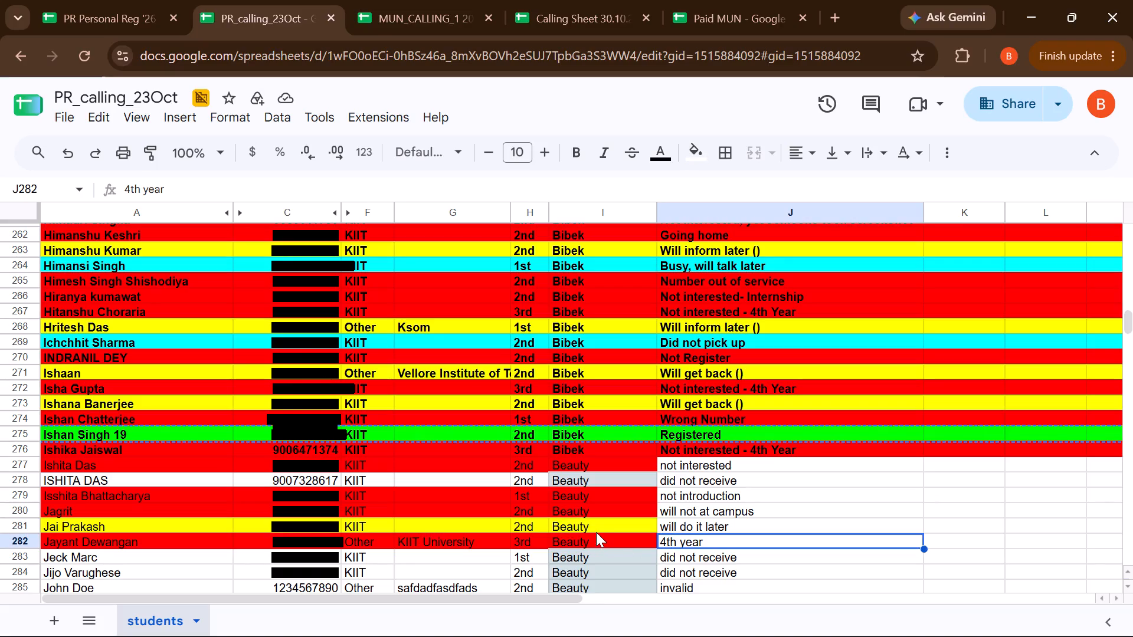
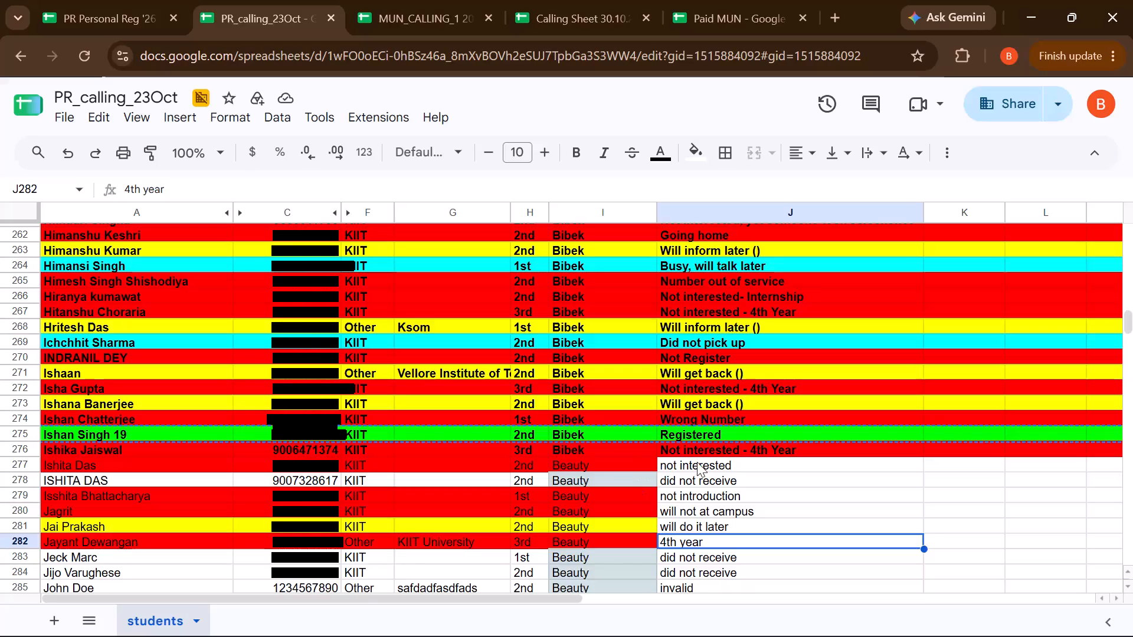
# Check Beauty's call remark in row 277, then return to Calling Sheet 30.10.26 and review the rows assigned to Snehal, Akansh and Sagarika.
pyautogui.click(697, 462)
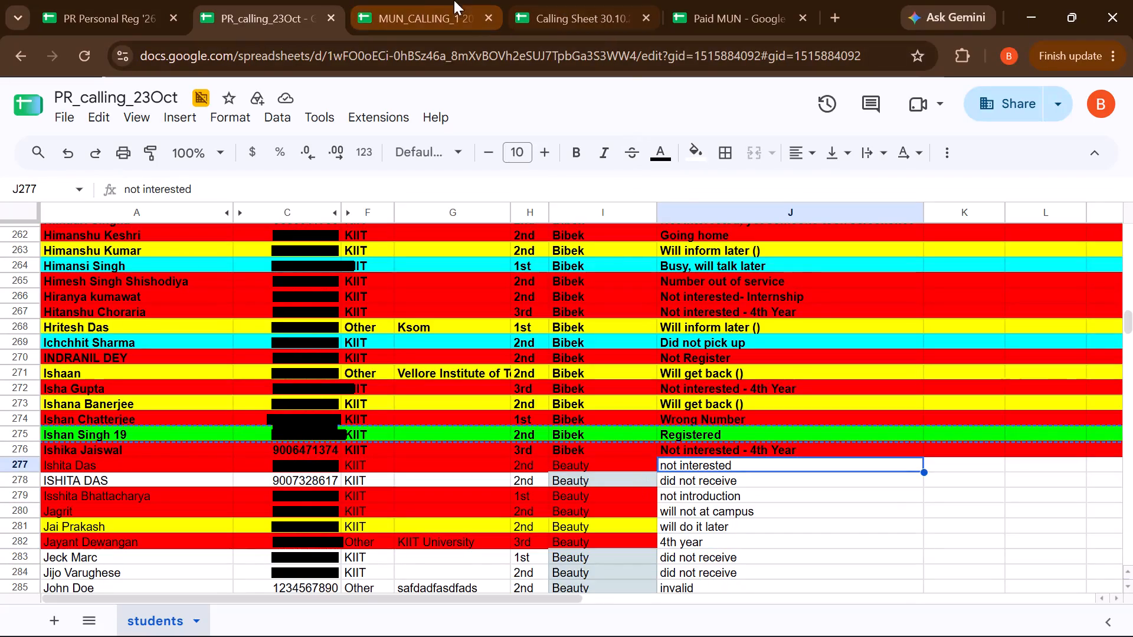
pyautogui.click(430, 0)
pyautogui.click(568, 0)
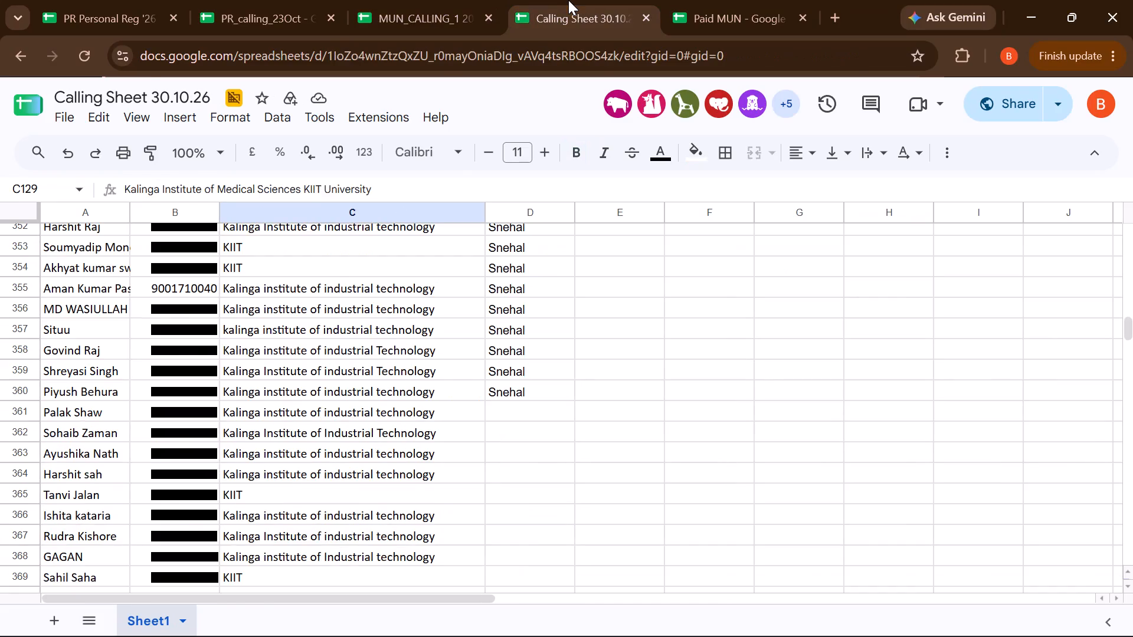
pyautogui.scroll(4, 562, 390)
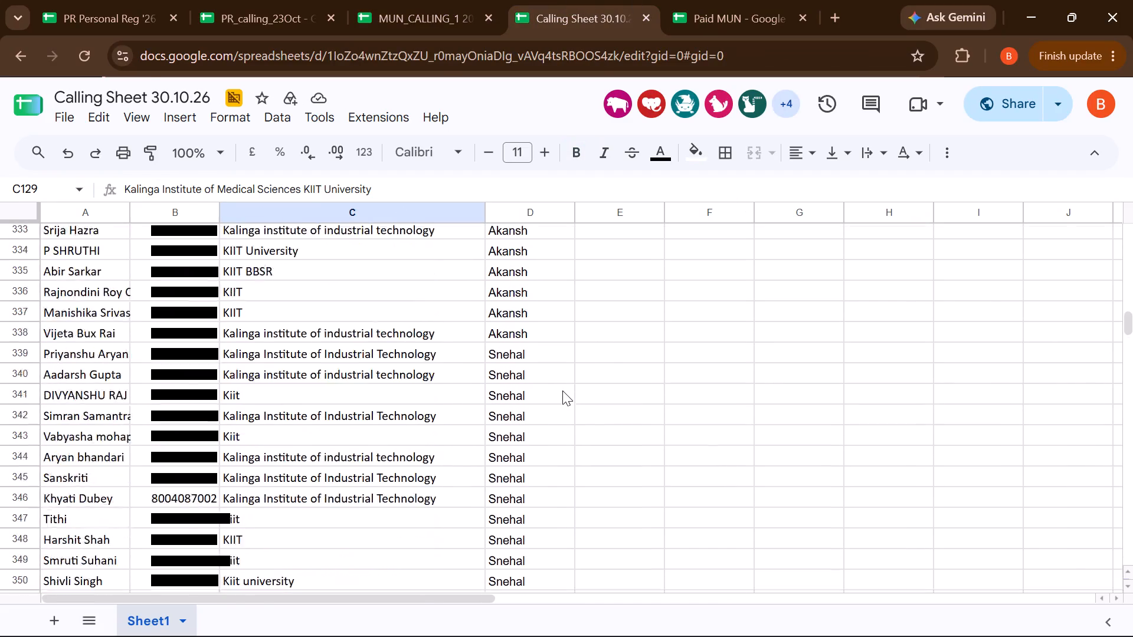
pyautogui.scroll(4, 562, 390)
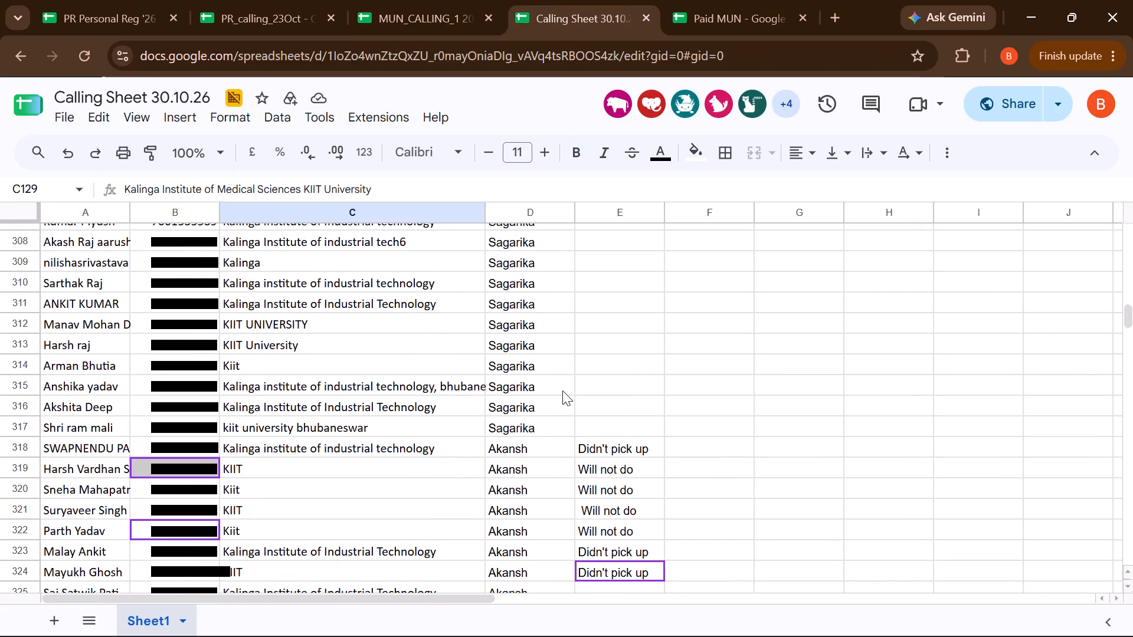
# Examine the call remarks for Akansh's contacts from row 318 onward, just below Sagarika's block.
pyautogui.scroll(-1, 562, 390)
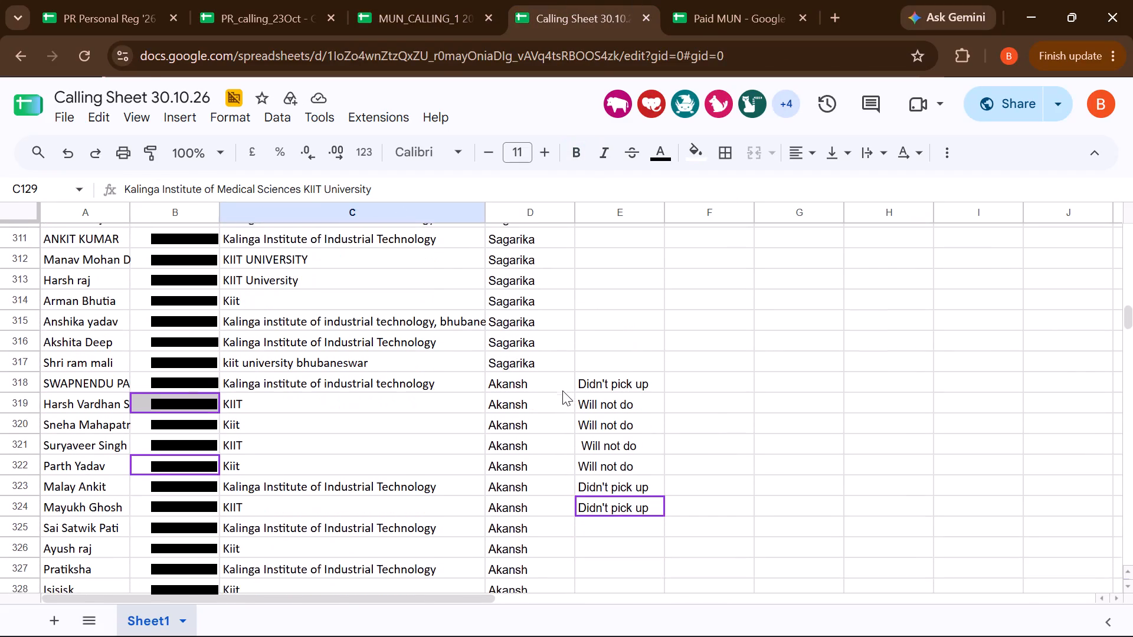
pyautogui.scroll(-1, 562, 390)
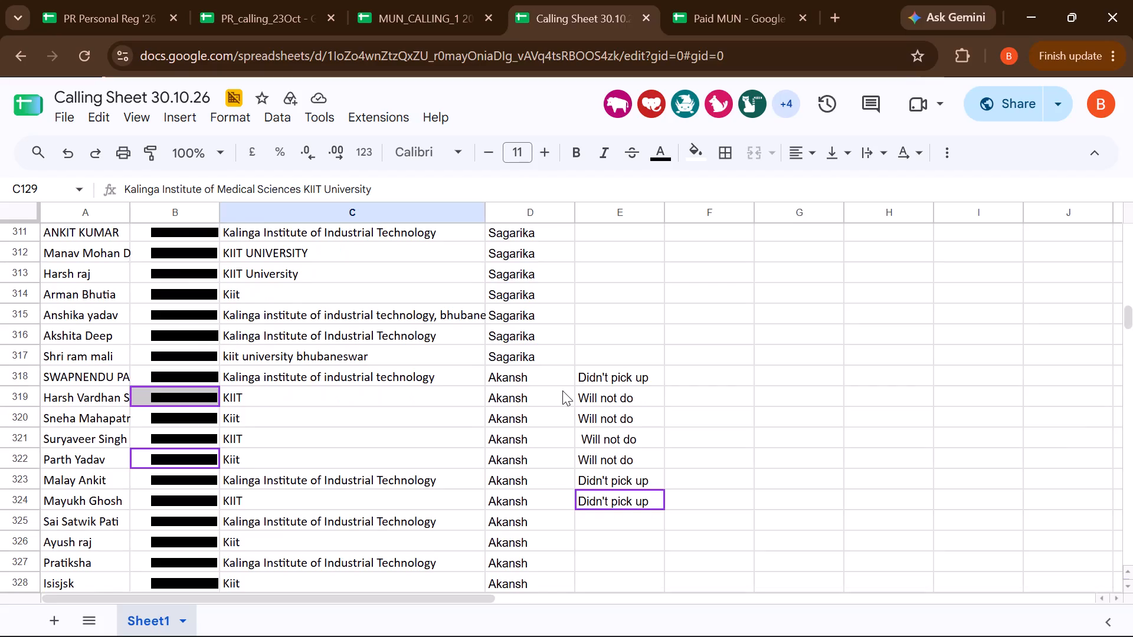
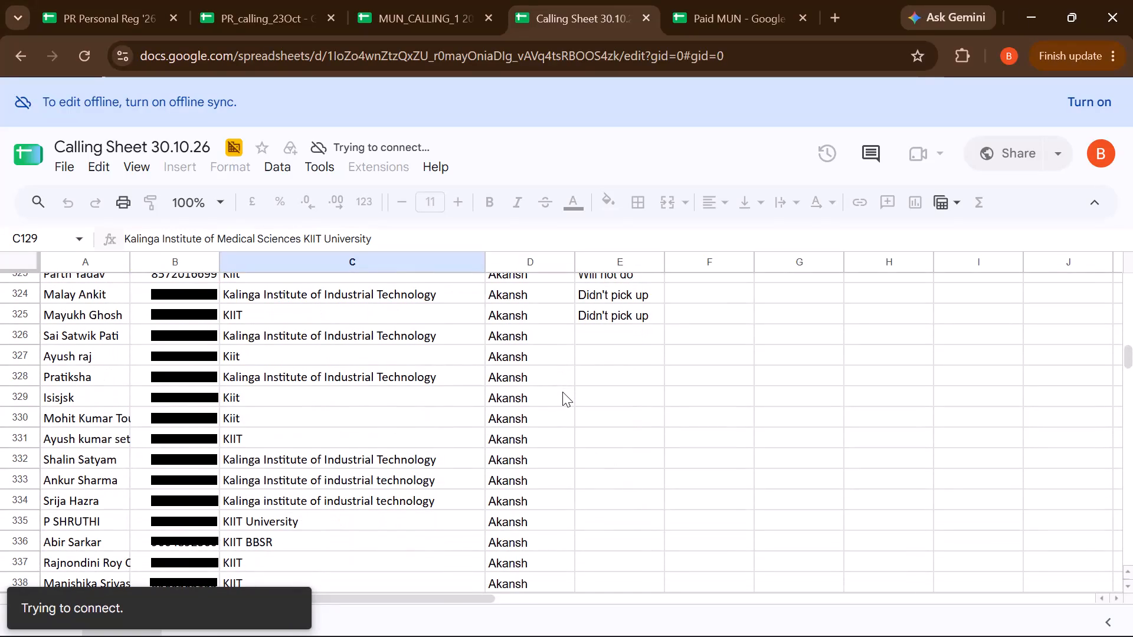
# Examine the rows assigned to Akansh and Snehal down to the start of Bibek's block.
pyautogui.scroll(-2, 562, 392)
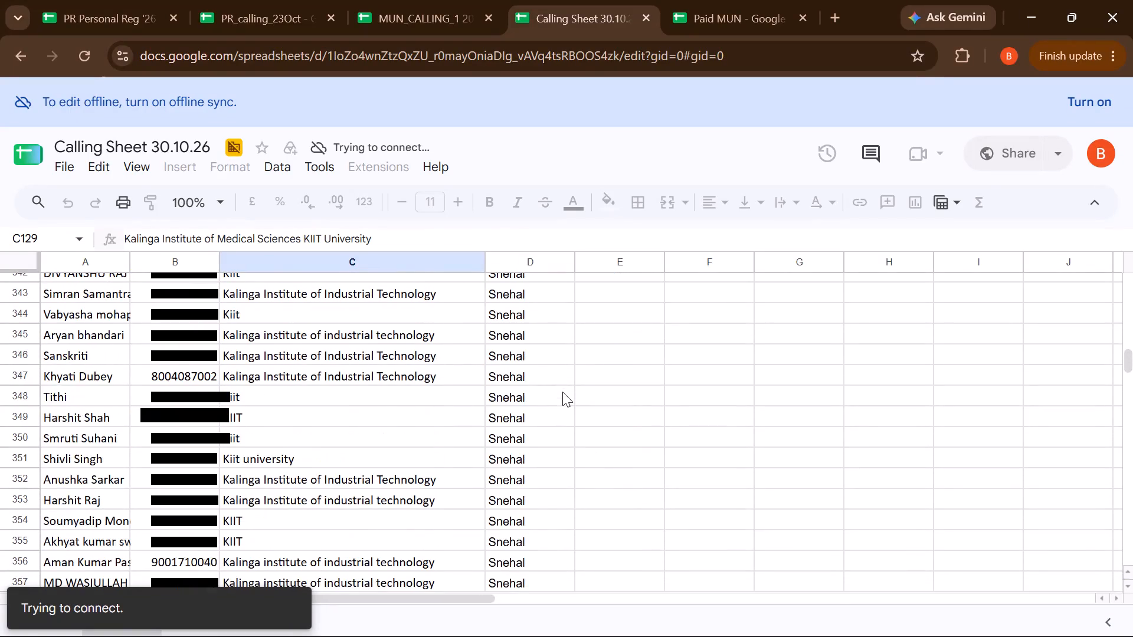
pyautogui.scroll(-3, 562, 392)
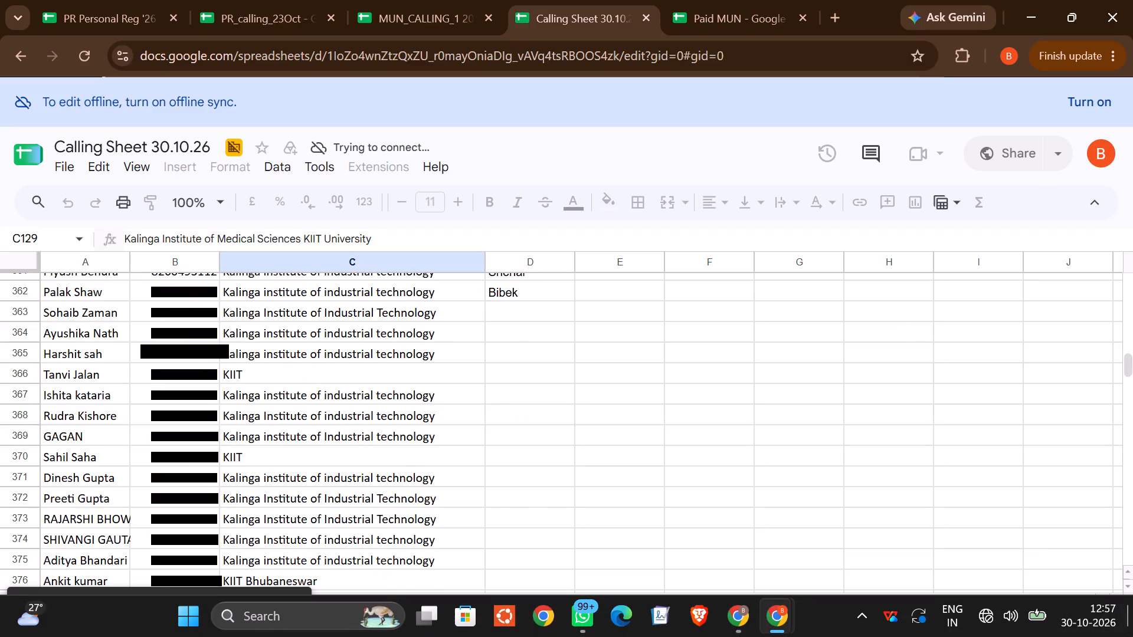
# Reconnect the computer to the Nokia 3310 Wi-Fi network and return to the calling sheet.
pyautogui.click(985, 618)
pyautogui.click(888, 293)
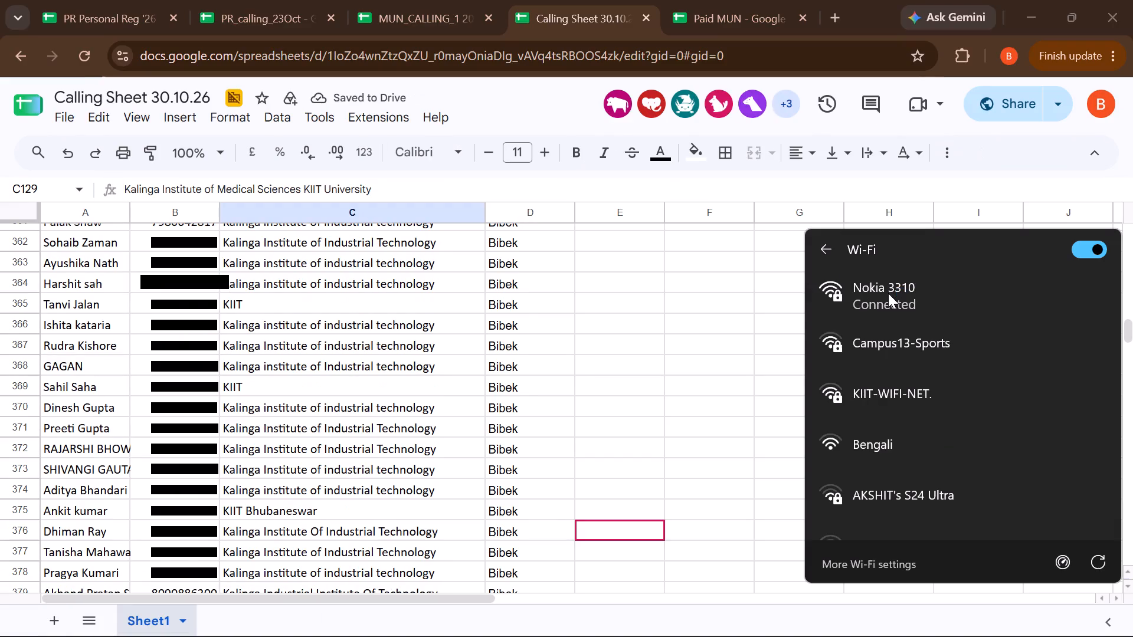
pyautogui.click(573, 423)
# Review Bibek's block from row 361 to row 381 and select his last ten assignee cells, D372 to D381.
pyautogui.scroll(1, 573, 423)
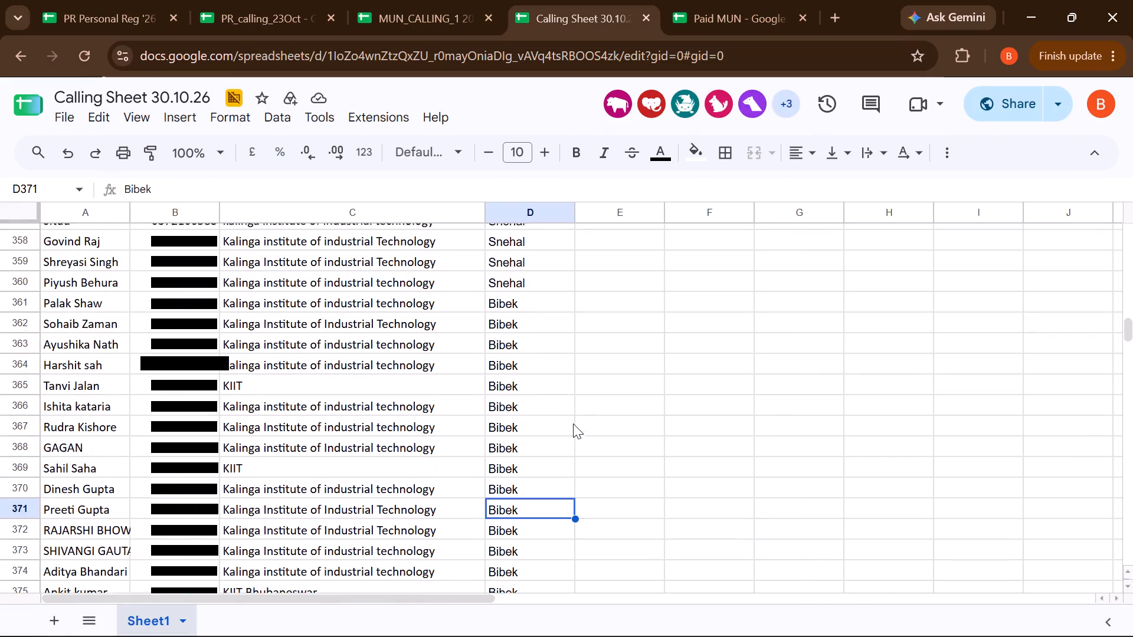
pyautogui.scroll(2, 573, 423)
pyautogui.click(536, 340)
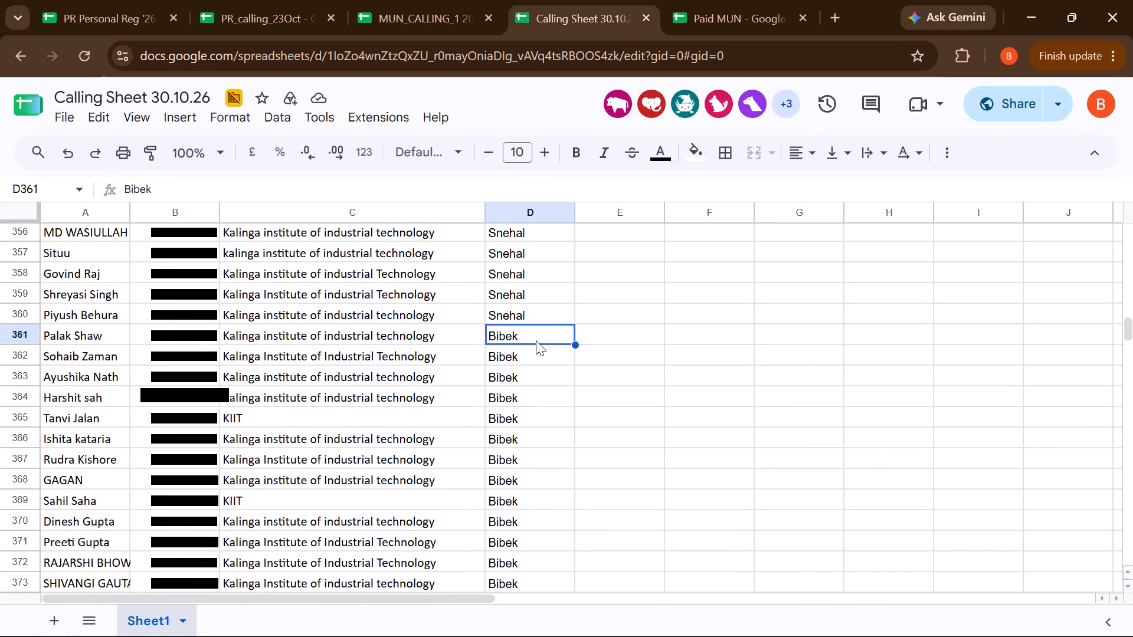
pyautogui.scroll(-3, 536, 340)
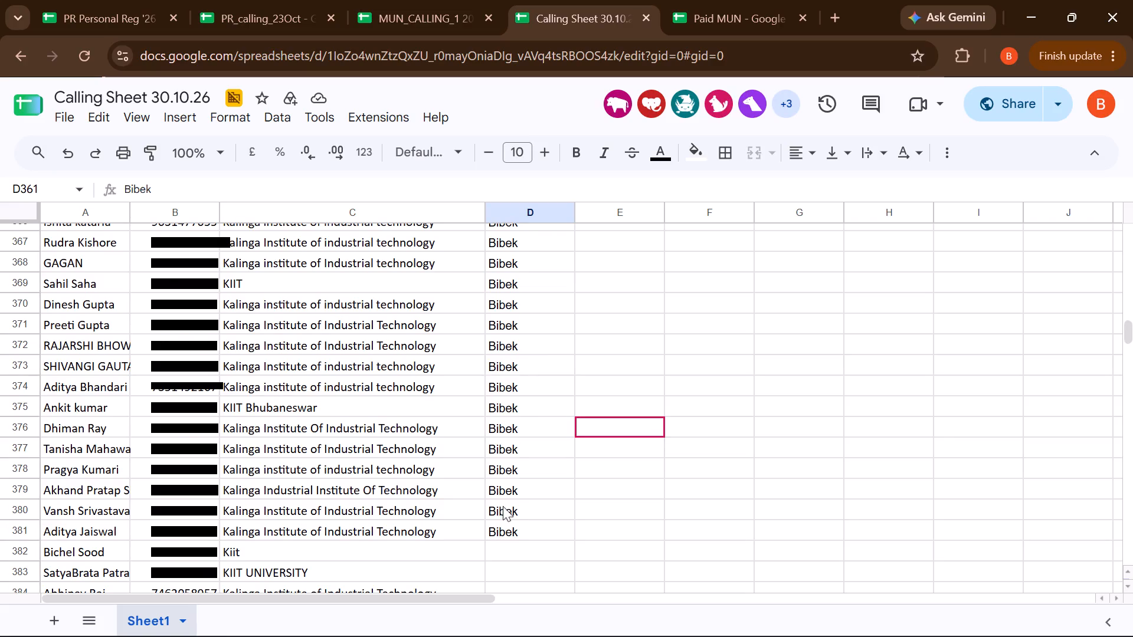
pyautogui.click(517, 526)
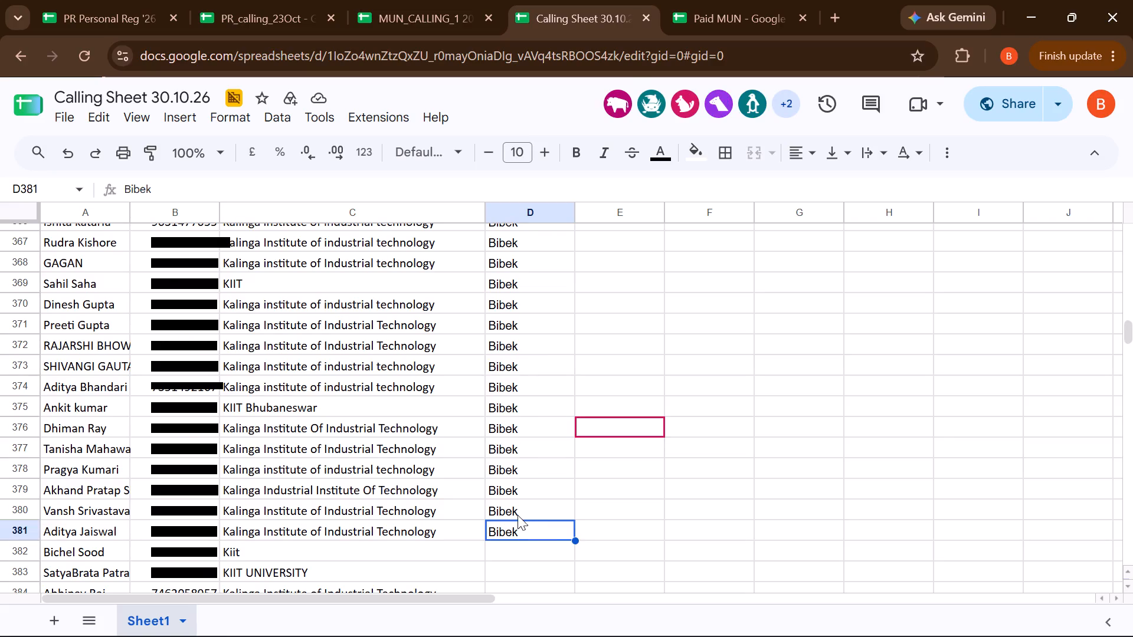
pyautogui.moveTo(517, 533); pyautogui.dragTo(521, 349)
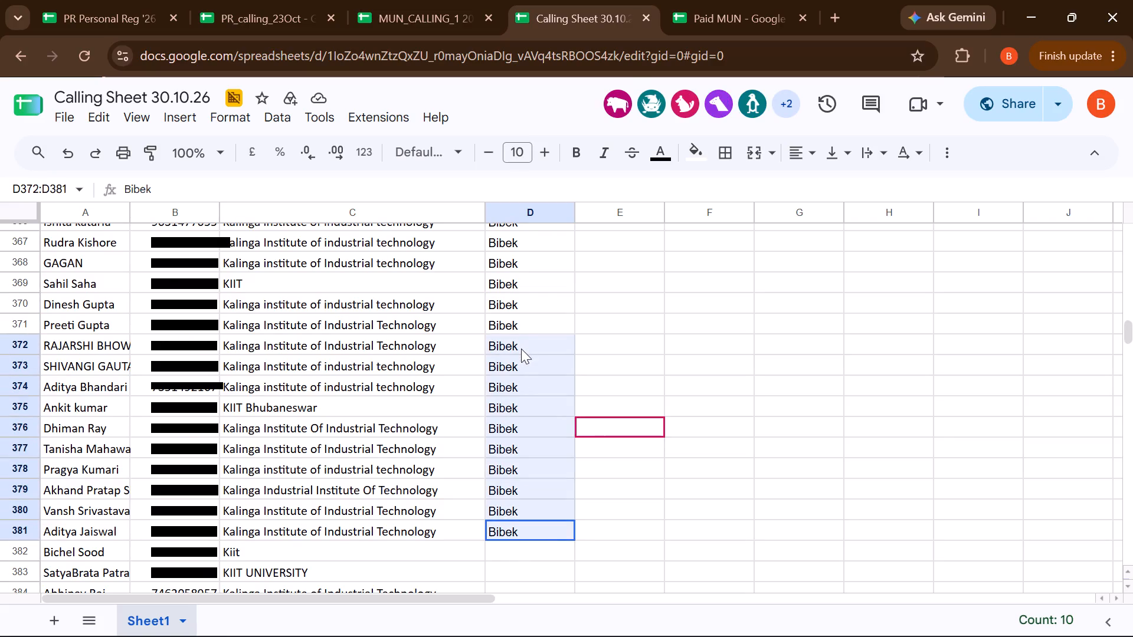
# Apply bold formatting to the empty status cells E361:E381 beside Bibek's contacts.
pyautogui.moveTo(521, 349); pyautogui.dragTo(522, 346)
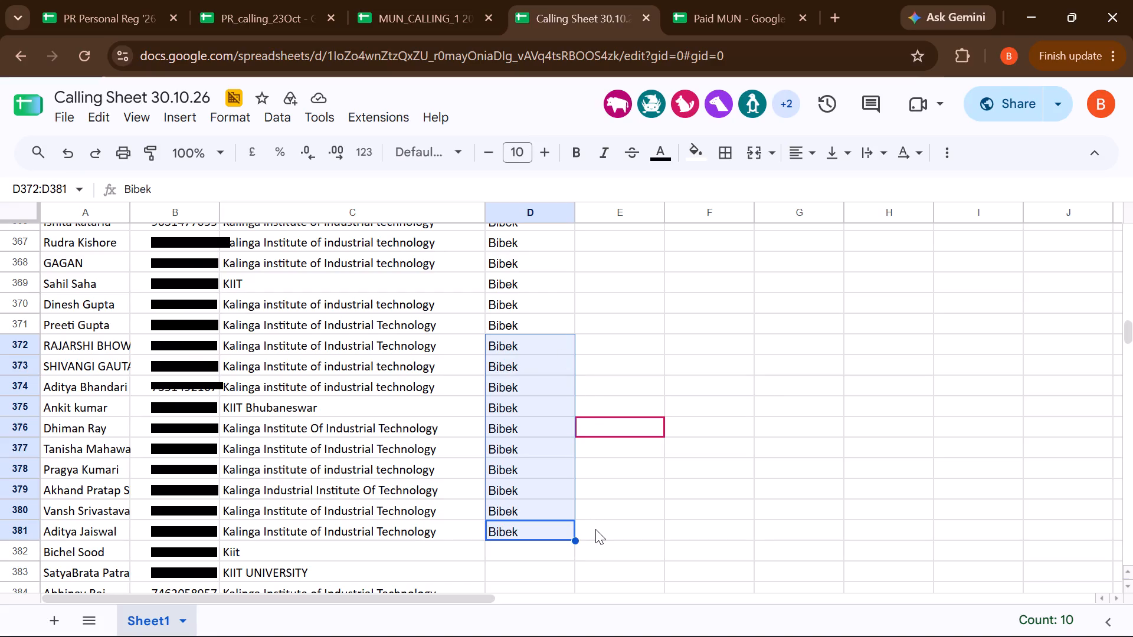
pyautogui.moveTo(595, 529); pyautogui.dragTo(612, 258)
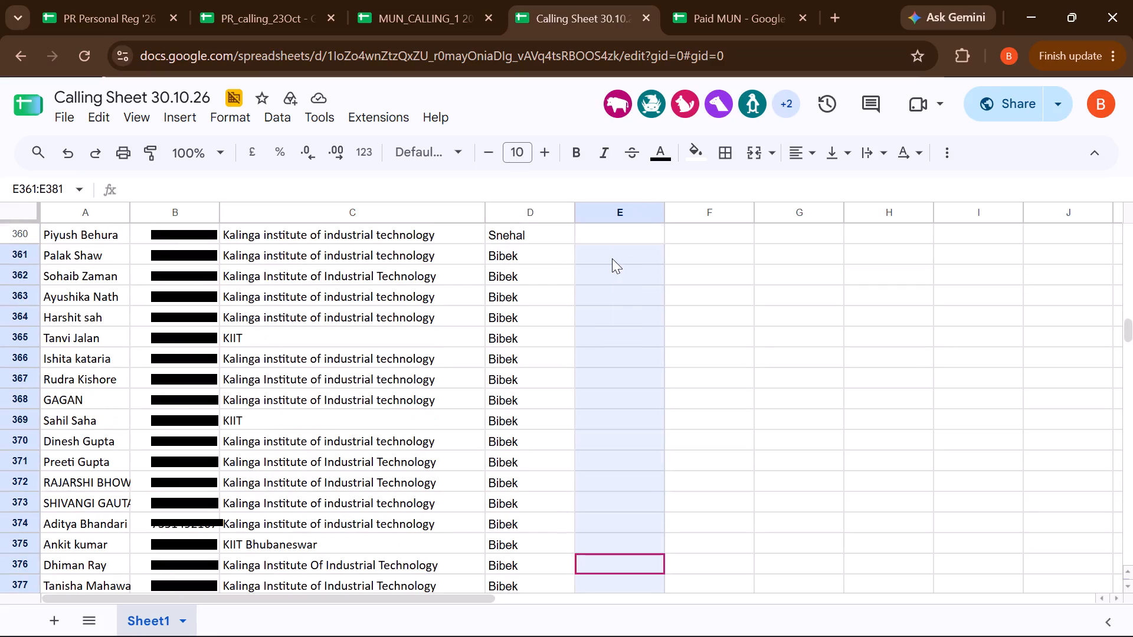
pyautogui.moveTo(612, 258); pyautogui.dragTo(602, 293)
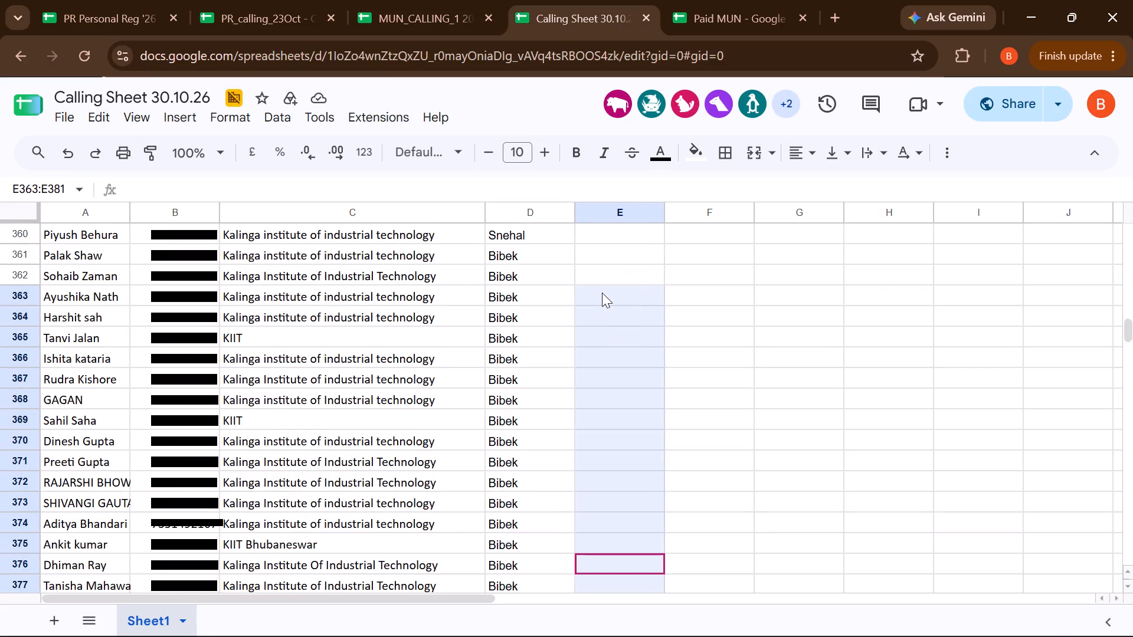
pyautogui.moveTo(602, 293); pyautogui.dragTo(596, 265)
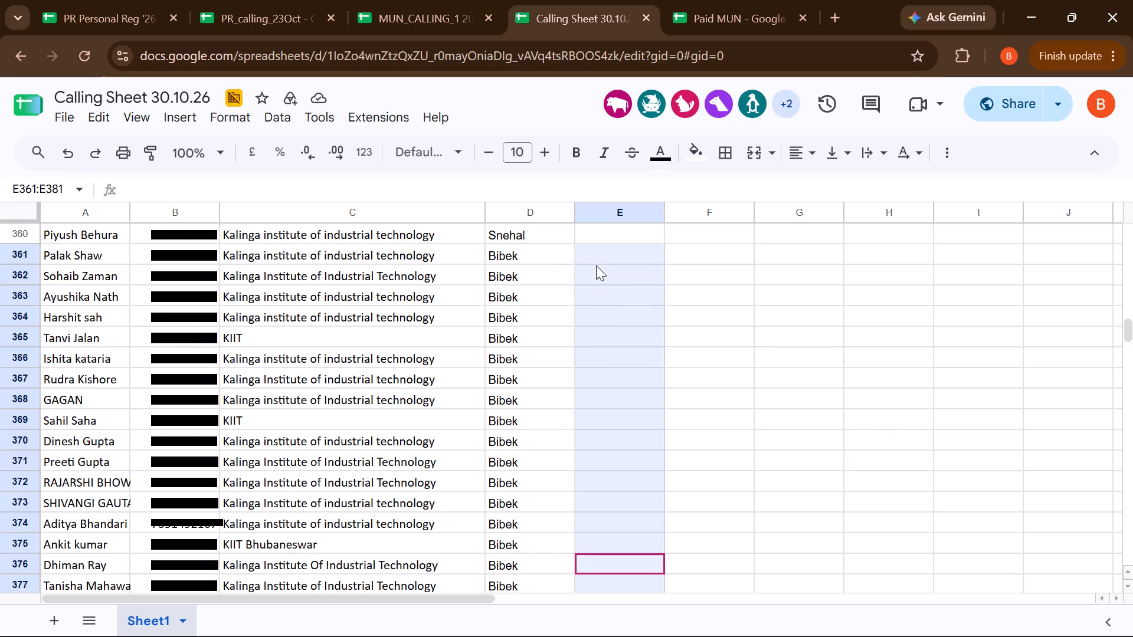
pyautogui.moveTo(596, 265); pyautogui.dragTo(596, 267)
pyautogui.scroll(-1, 596, 267)
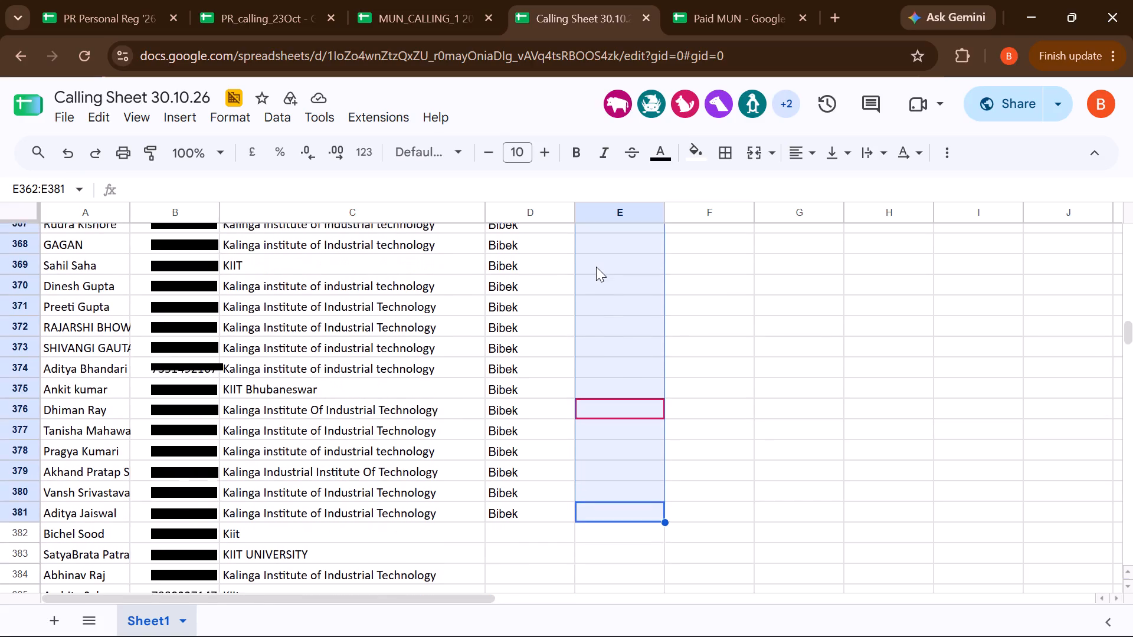
pyautogui.scroll(-1, 596, 267)
pyautogui.click(674, 342)
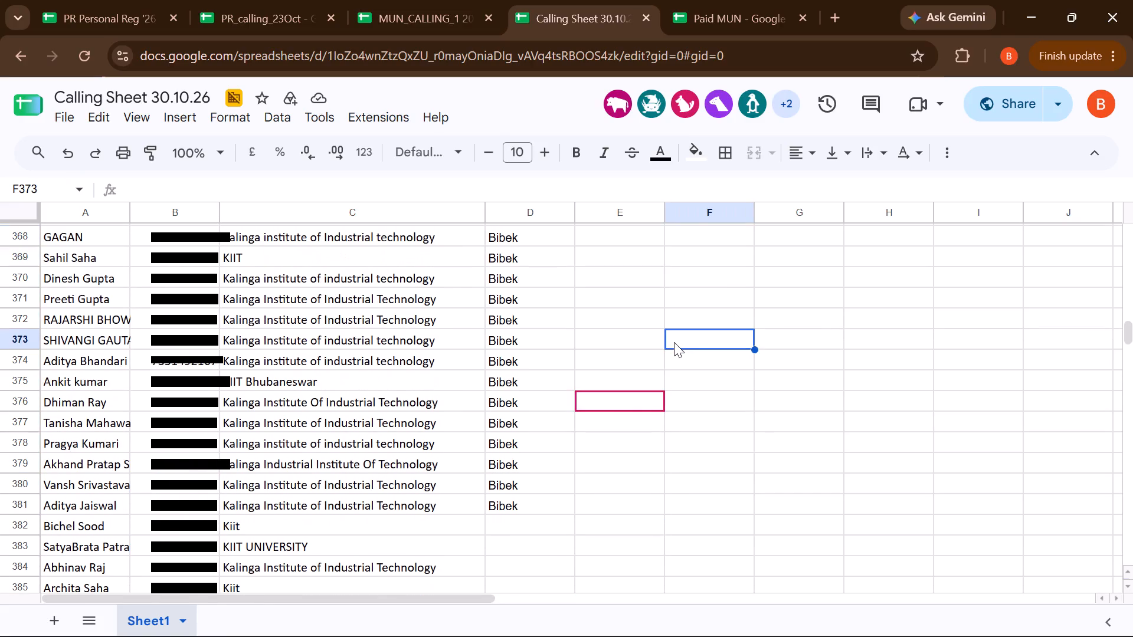
pyautogui.scroll(3, 674, 342)
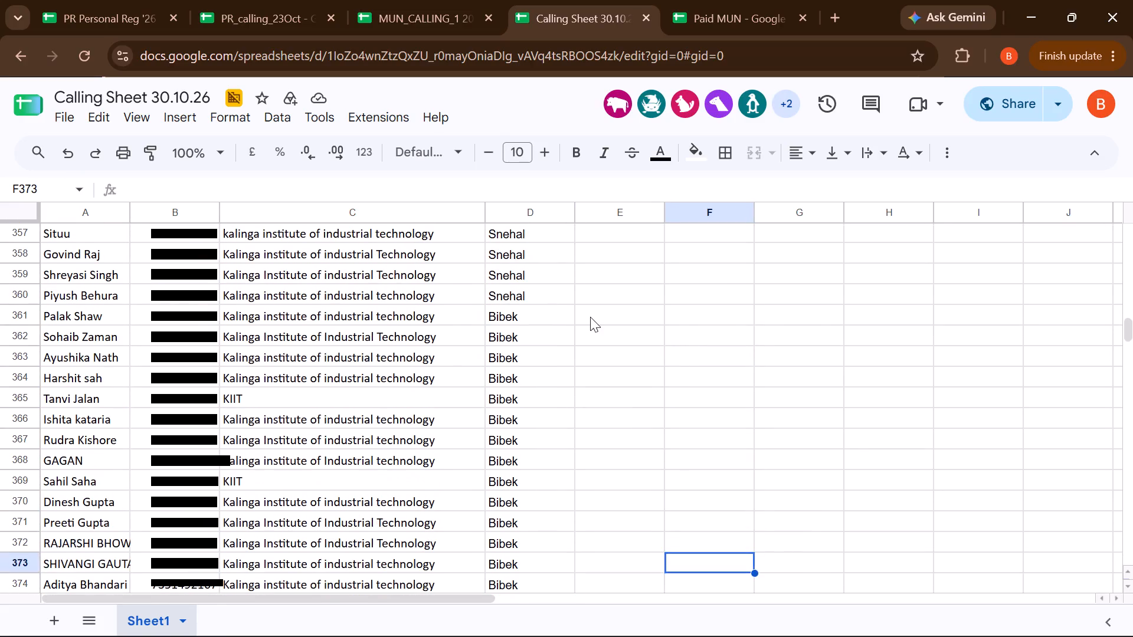
pyautogui.moveTo(590, 317); pyautogui.dragTo(670, 603)
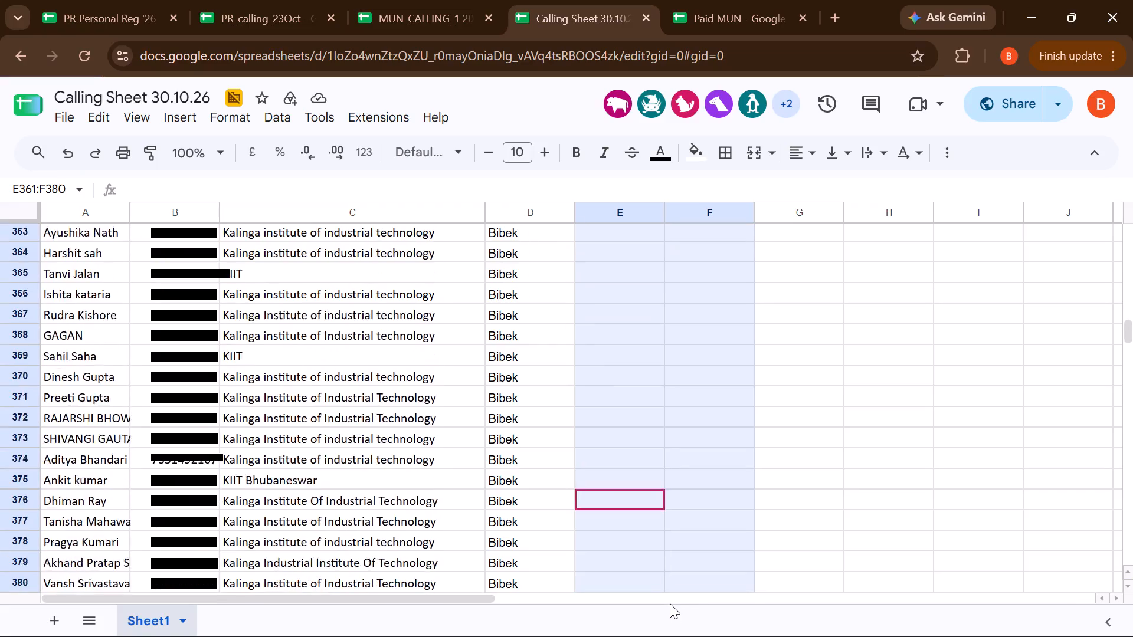
pyautogui.moveTo(670, 603); pyautogui.dragTo(611, 500)
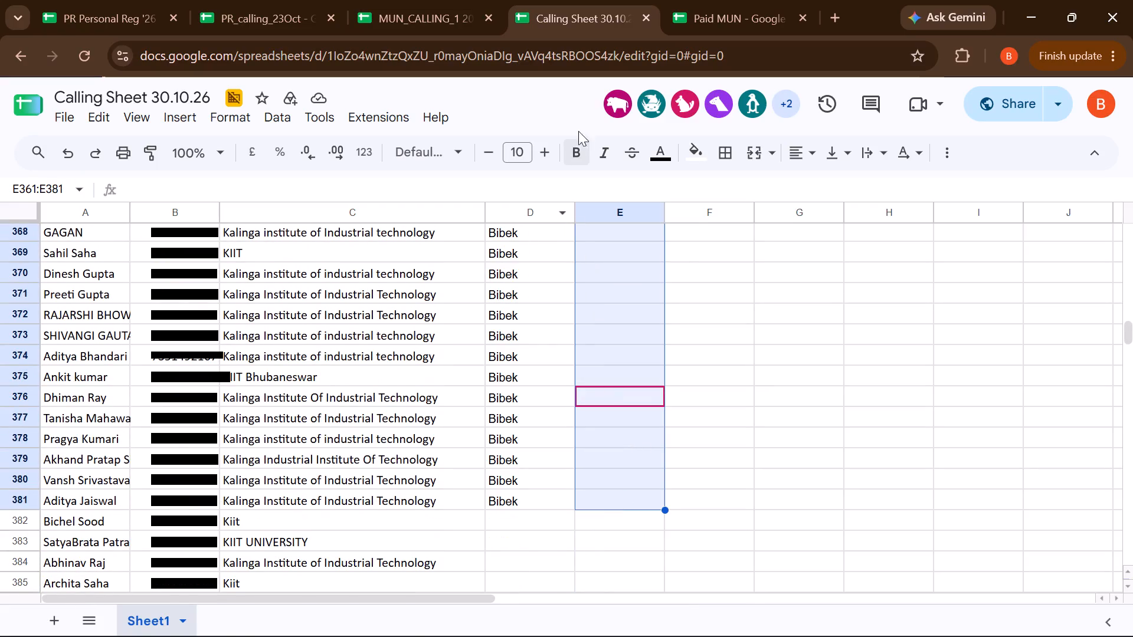
pyautogui.click(576, 147)
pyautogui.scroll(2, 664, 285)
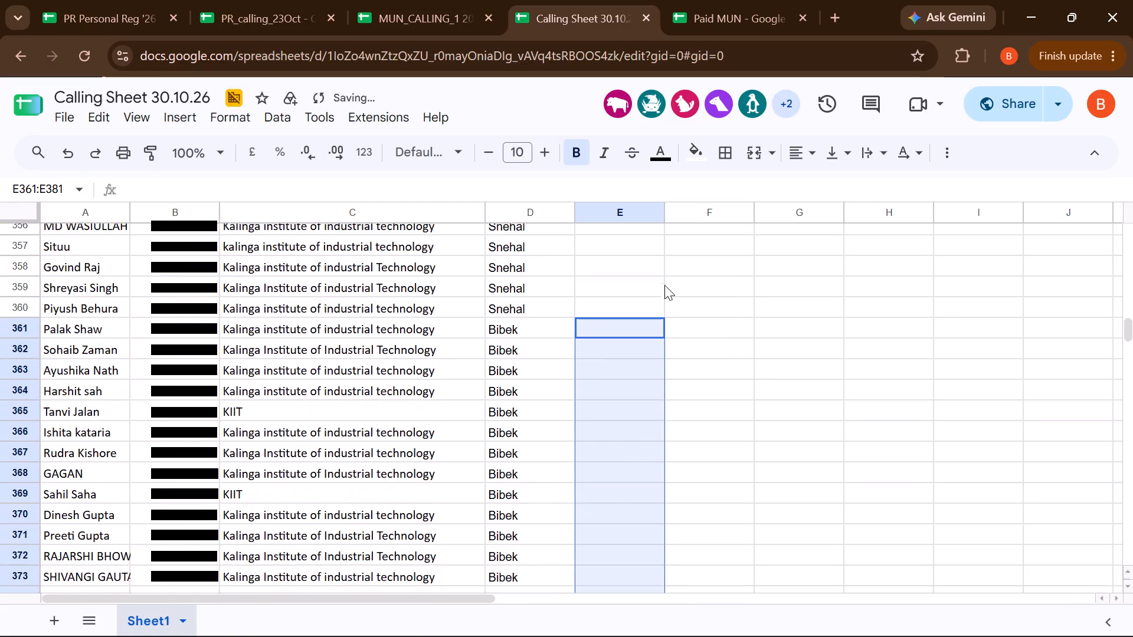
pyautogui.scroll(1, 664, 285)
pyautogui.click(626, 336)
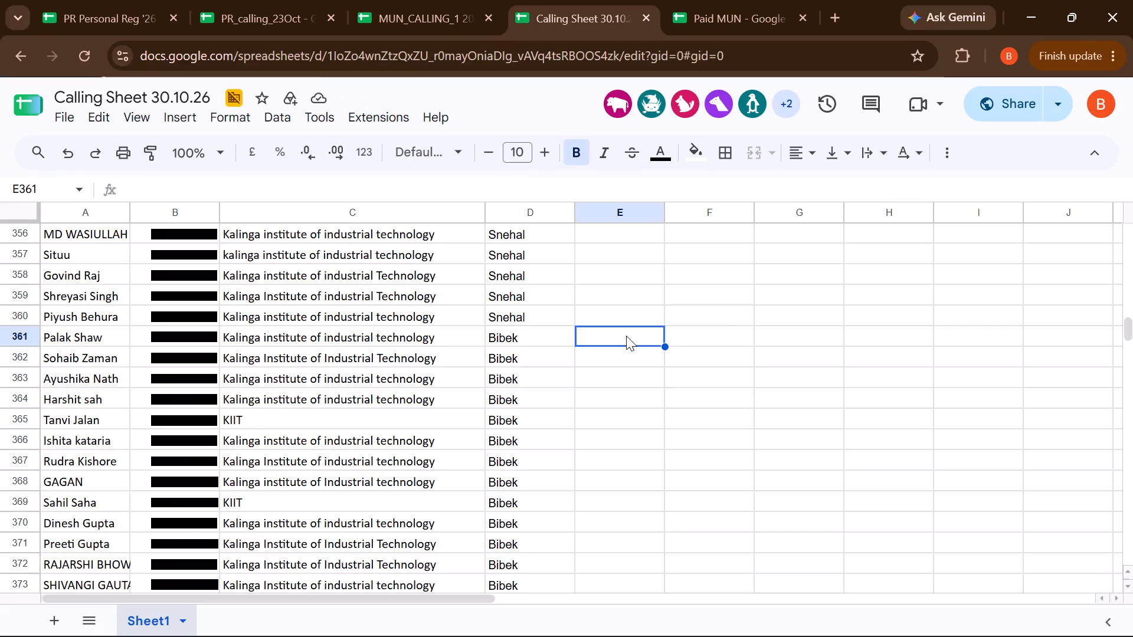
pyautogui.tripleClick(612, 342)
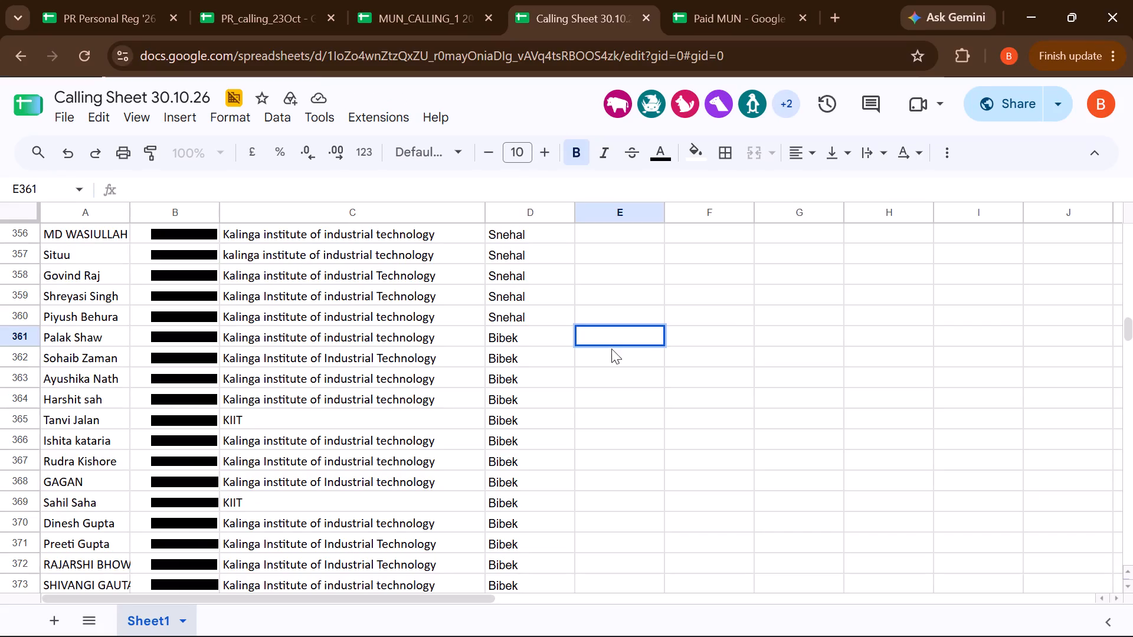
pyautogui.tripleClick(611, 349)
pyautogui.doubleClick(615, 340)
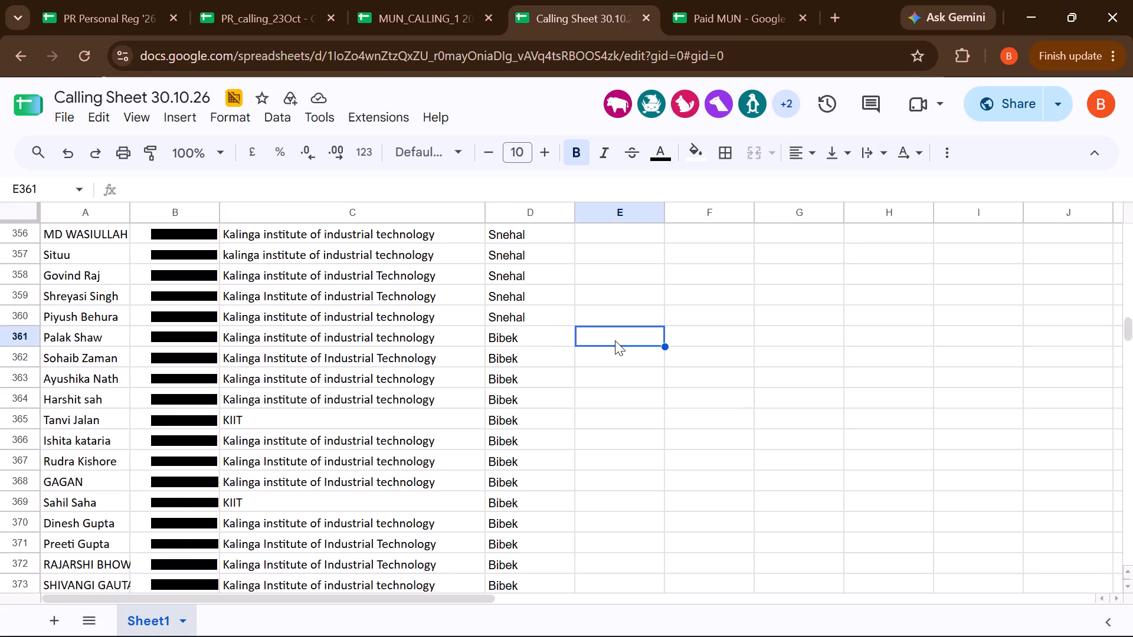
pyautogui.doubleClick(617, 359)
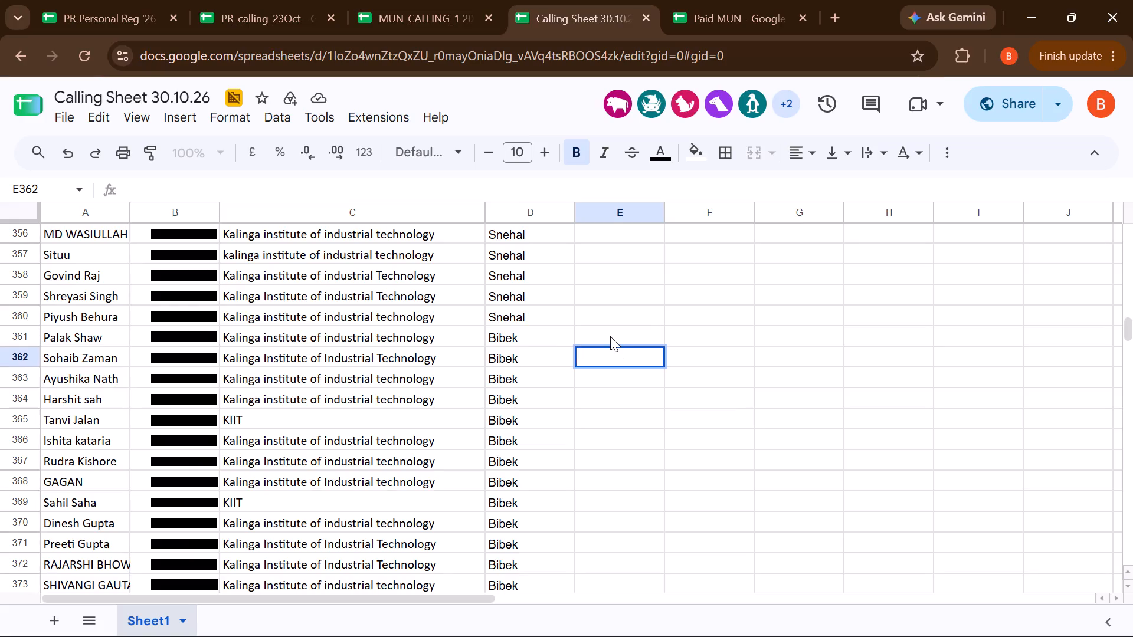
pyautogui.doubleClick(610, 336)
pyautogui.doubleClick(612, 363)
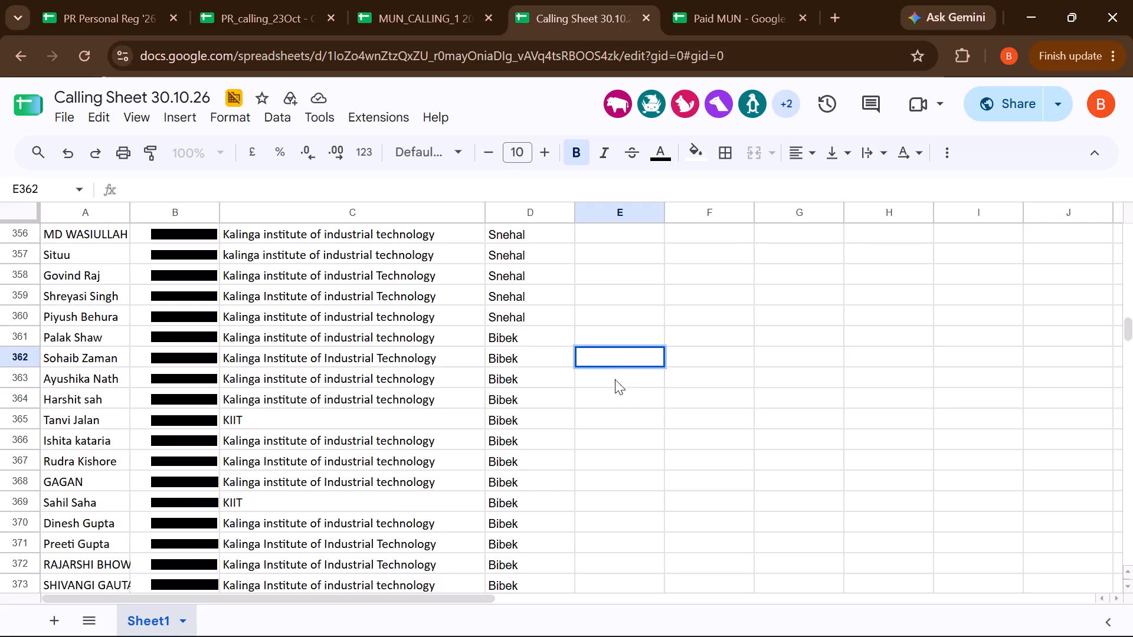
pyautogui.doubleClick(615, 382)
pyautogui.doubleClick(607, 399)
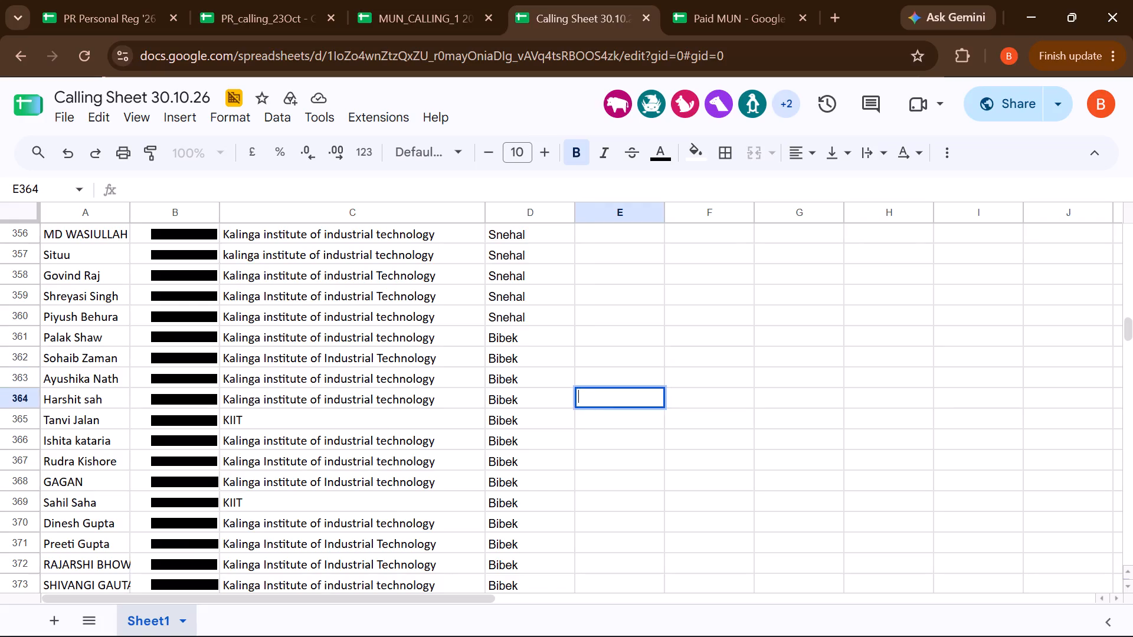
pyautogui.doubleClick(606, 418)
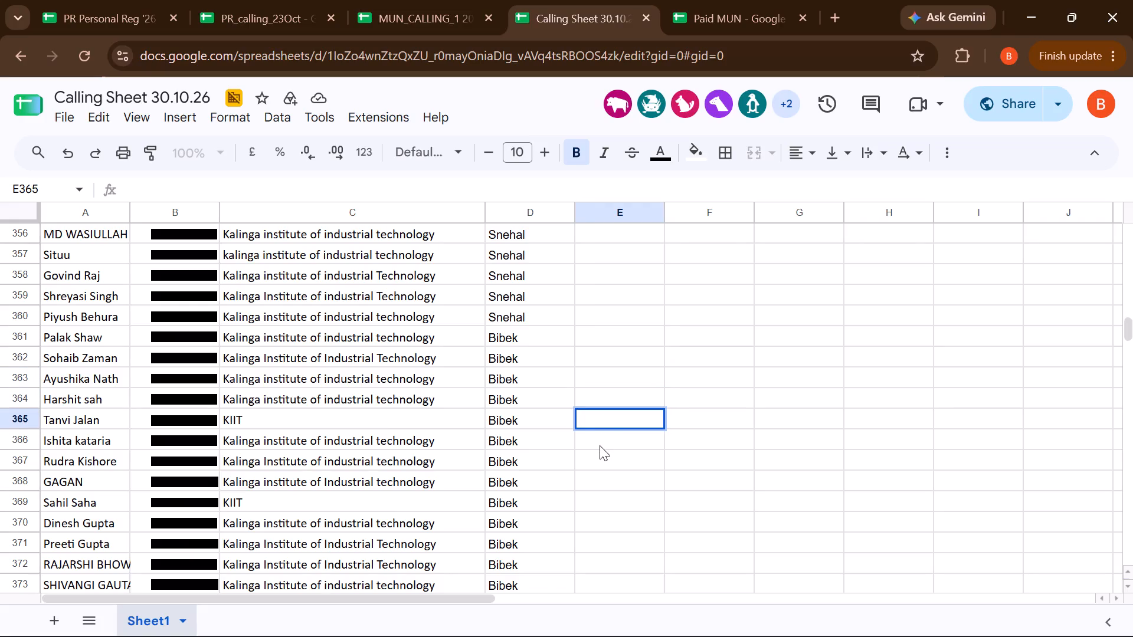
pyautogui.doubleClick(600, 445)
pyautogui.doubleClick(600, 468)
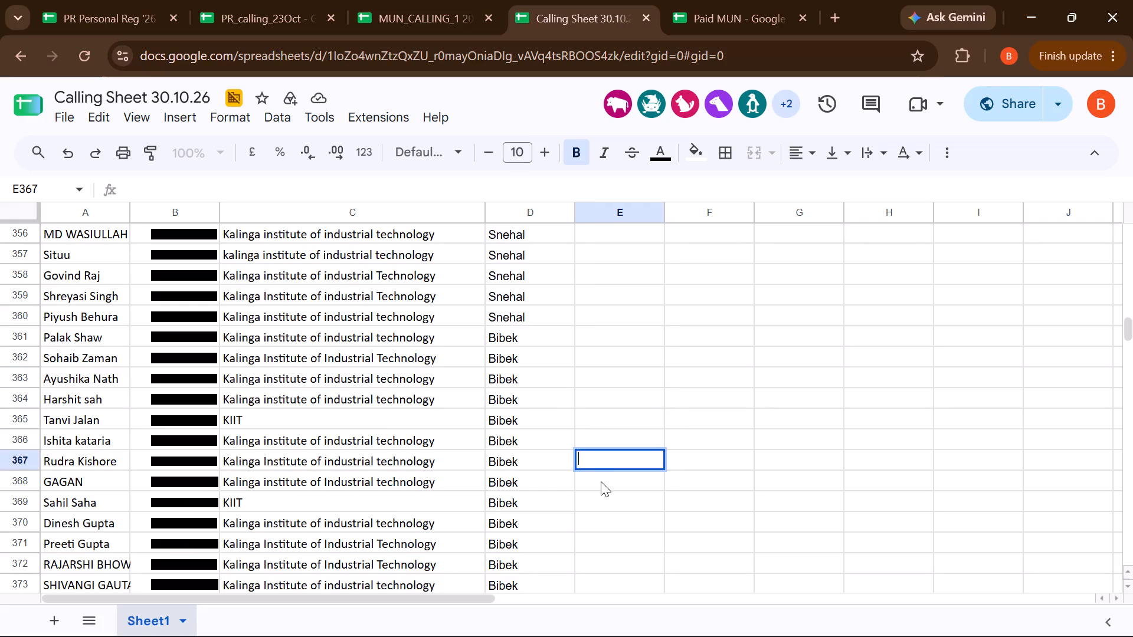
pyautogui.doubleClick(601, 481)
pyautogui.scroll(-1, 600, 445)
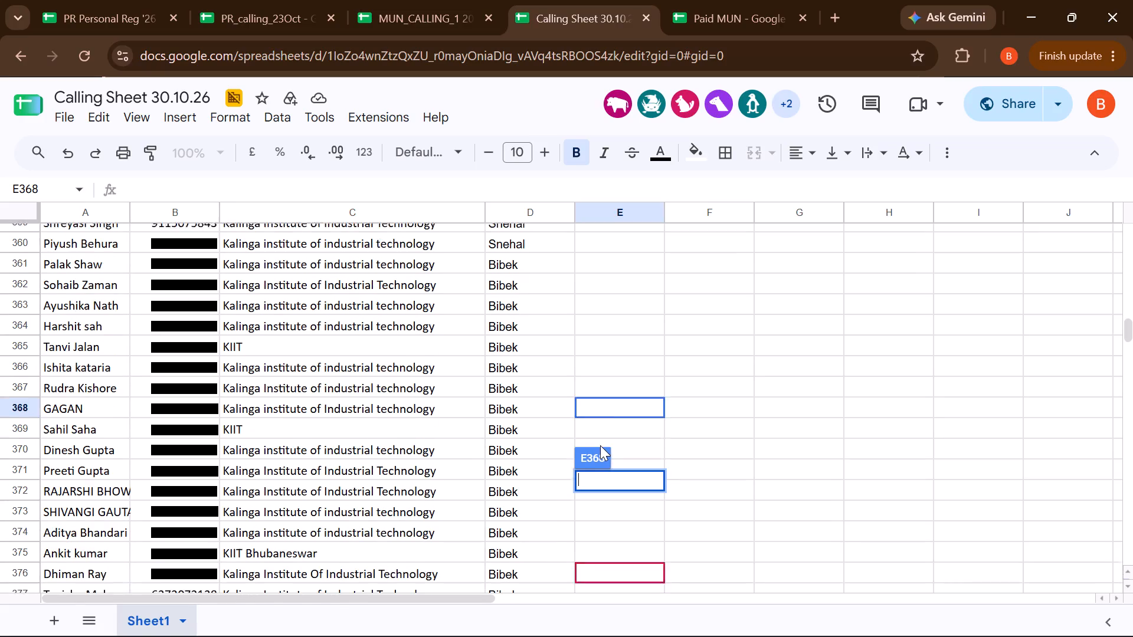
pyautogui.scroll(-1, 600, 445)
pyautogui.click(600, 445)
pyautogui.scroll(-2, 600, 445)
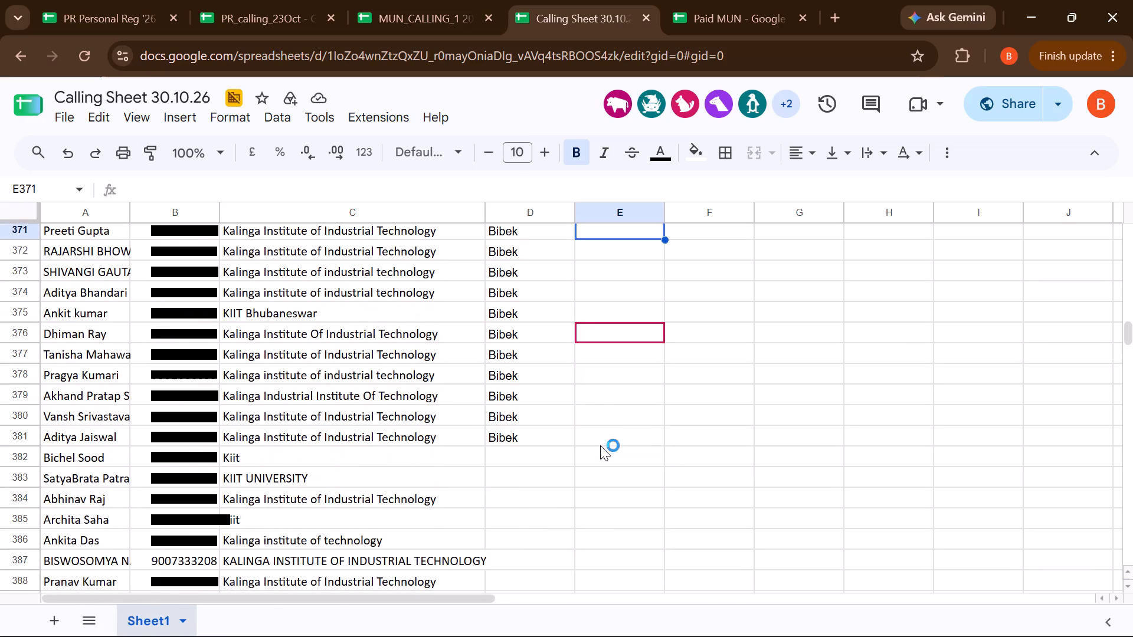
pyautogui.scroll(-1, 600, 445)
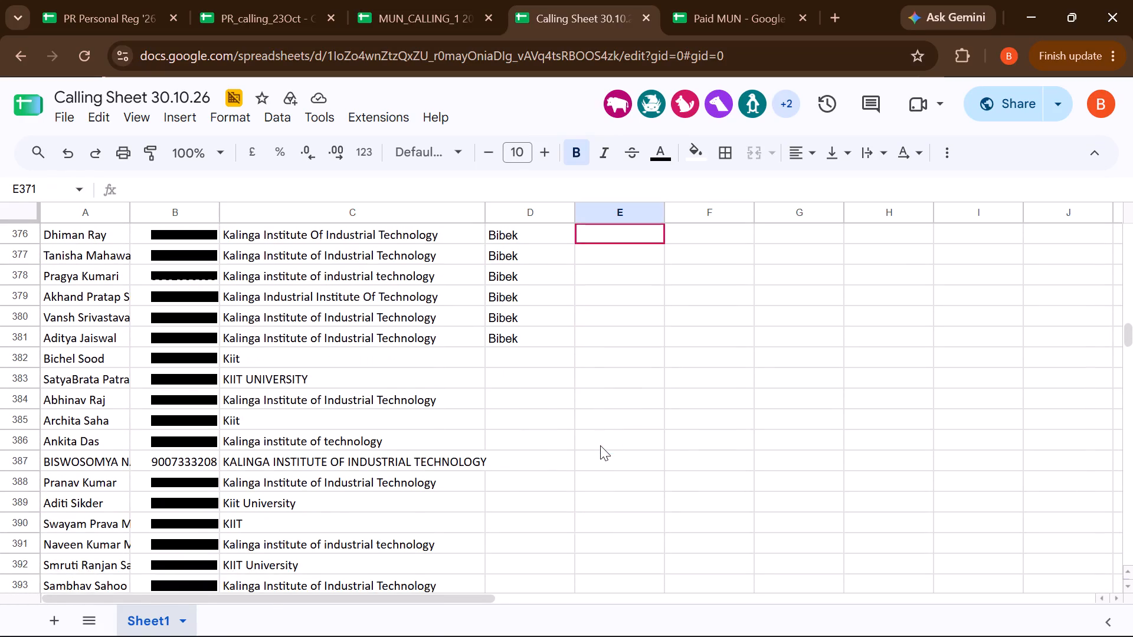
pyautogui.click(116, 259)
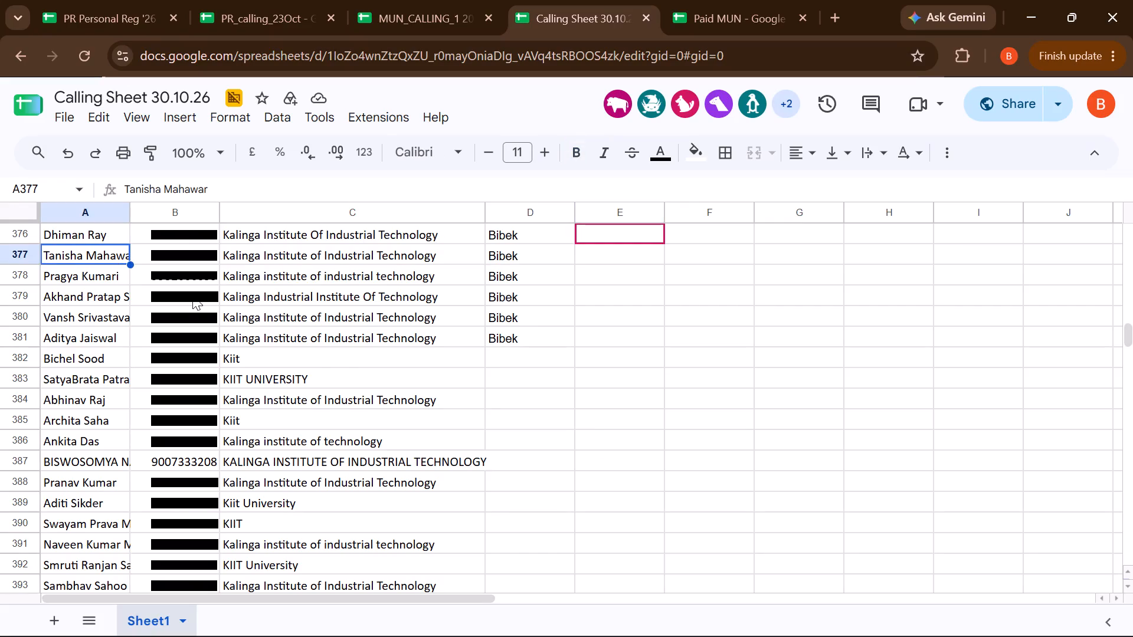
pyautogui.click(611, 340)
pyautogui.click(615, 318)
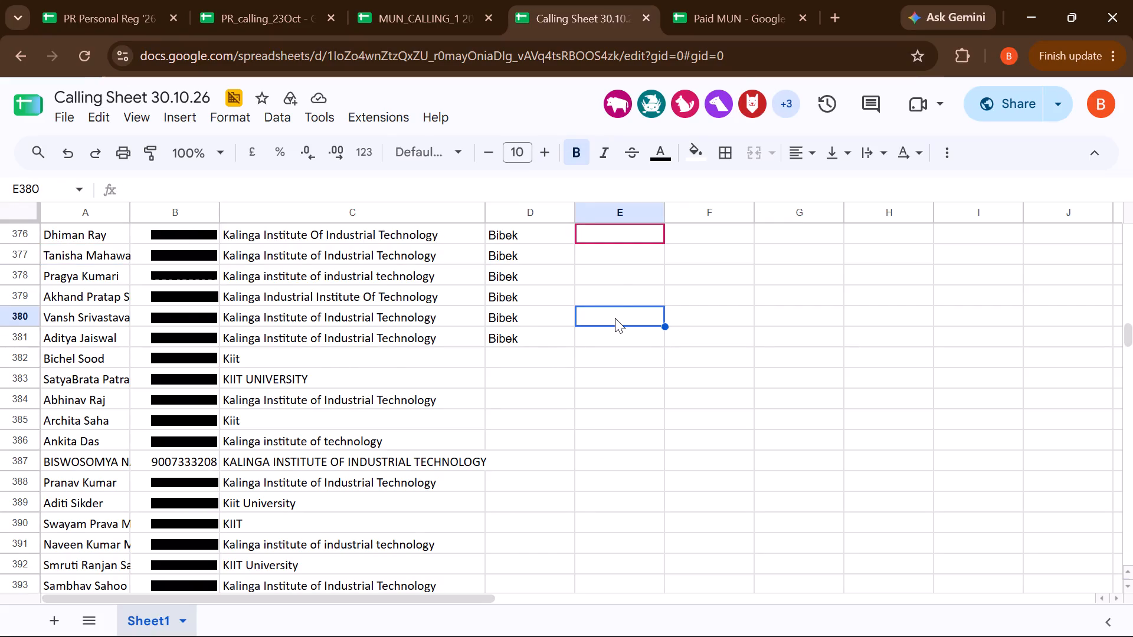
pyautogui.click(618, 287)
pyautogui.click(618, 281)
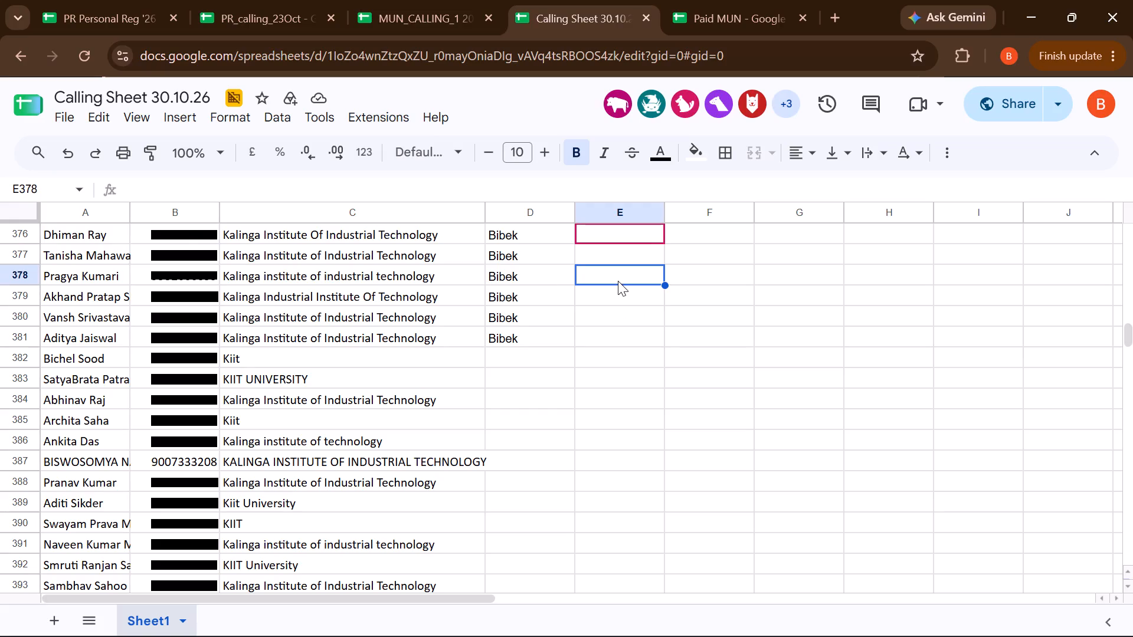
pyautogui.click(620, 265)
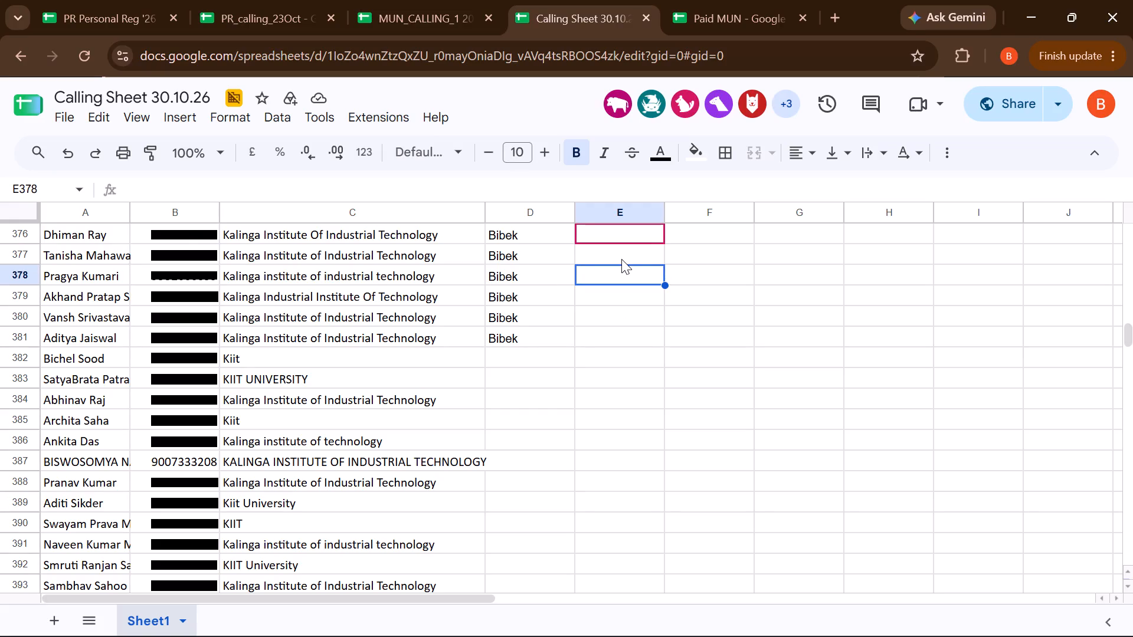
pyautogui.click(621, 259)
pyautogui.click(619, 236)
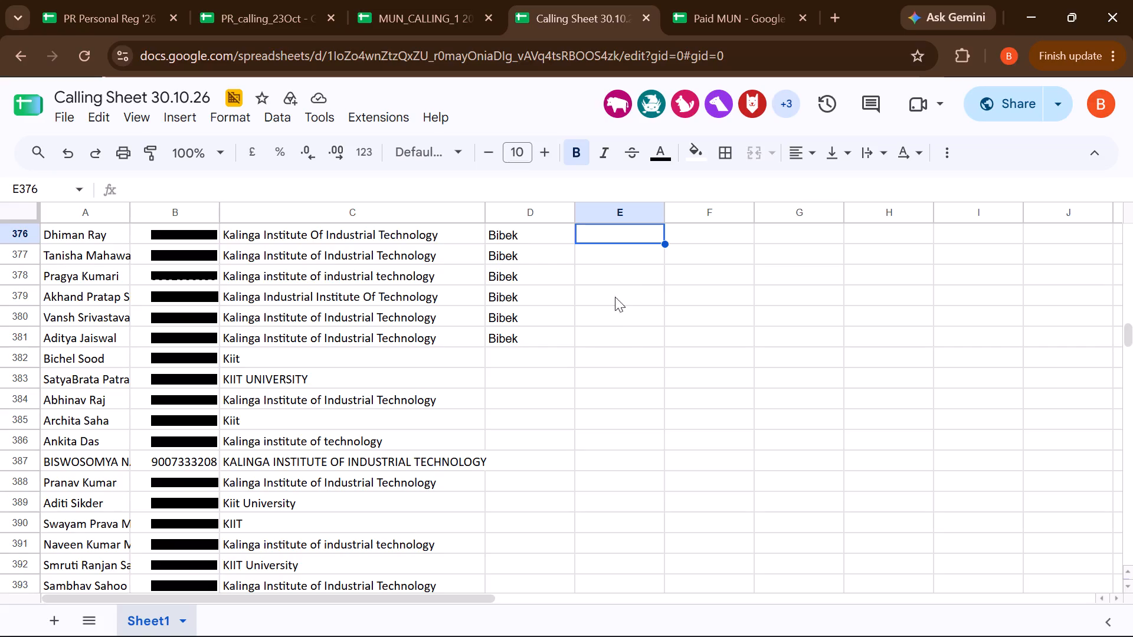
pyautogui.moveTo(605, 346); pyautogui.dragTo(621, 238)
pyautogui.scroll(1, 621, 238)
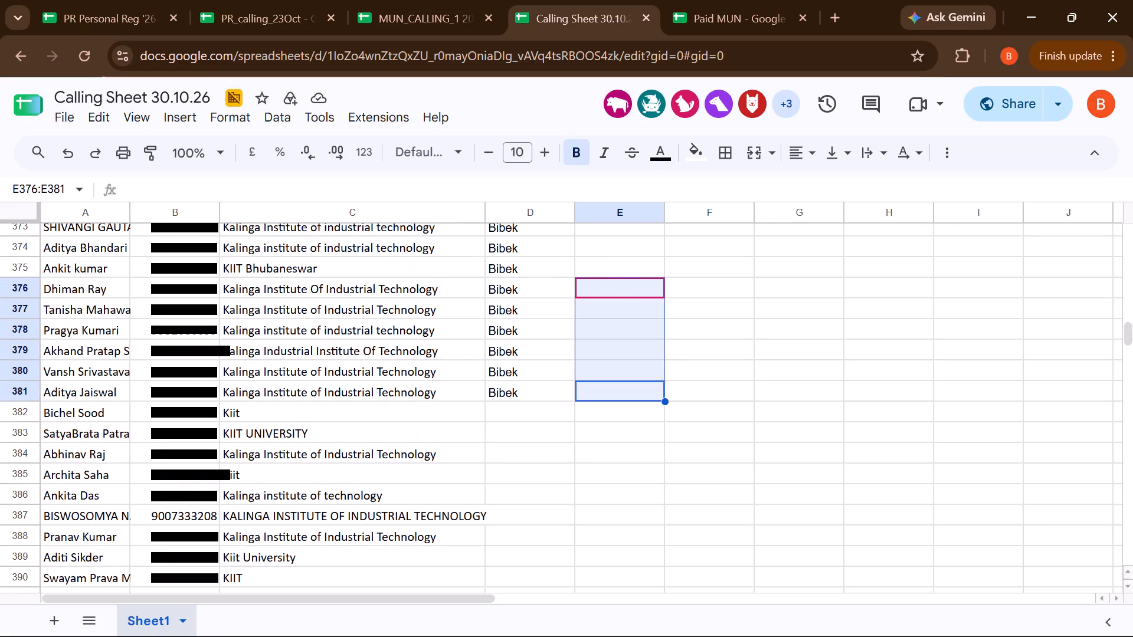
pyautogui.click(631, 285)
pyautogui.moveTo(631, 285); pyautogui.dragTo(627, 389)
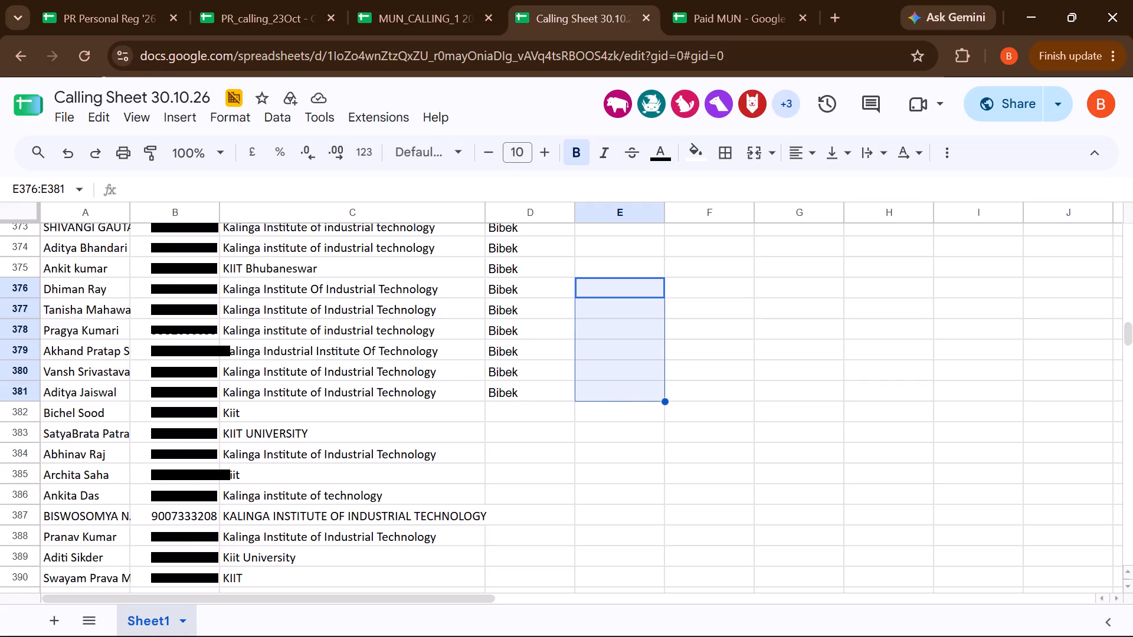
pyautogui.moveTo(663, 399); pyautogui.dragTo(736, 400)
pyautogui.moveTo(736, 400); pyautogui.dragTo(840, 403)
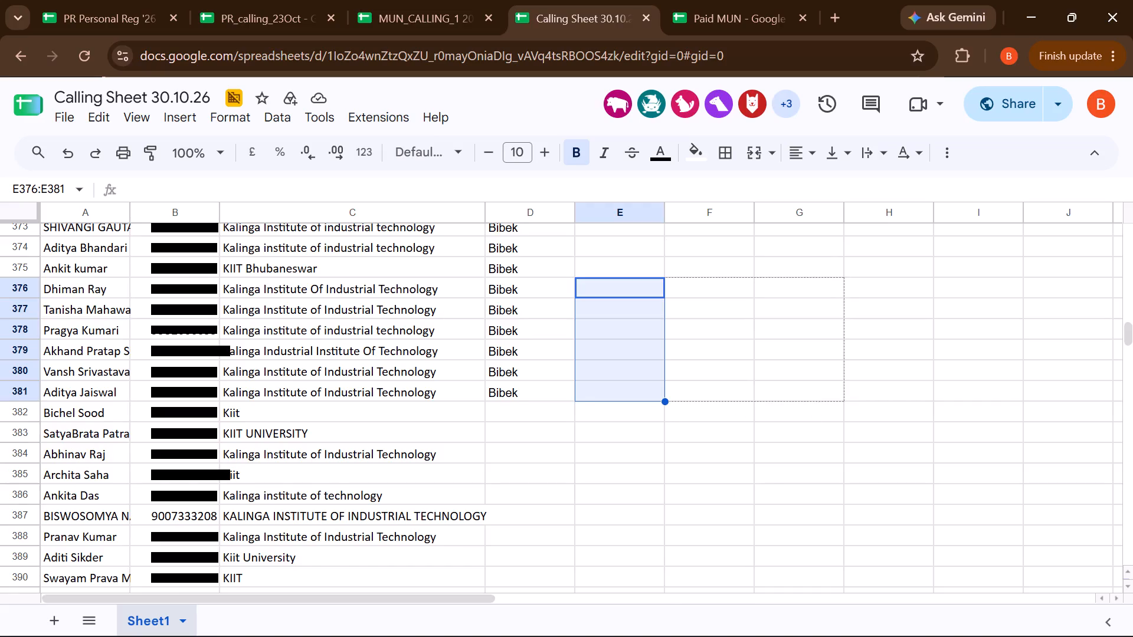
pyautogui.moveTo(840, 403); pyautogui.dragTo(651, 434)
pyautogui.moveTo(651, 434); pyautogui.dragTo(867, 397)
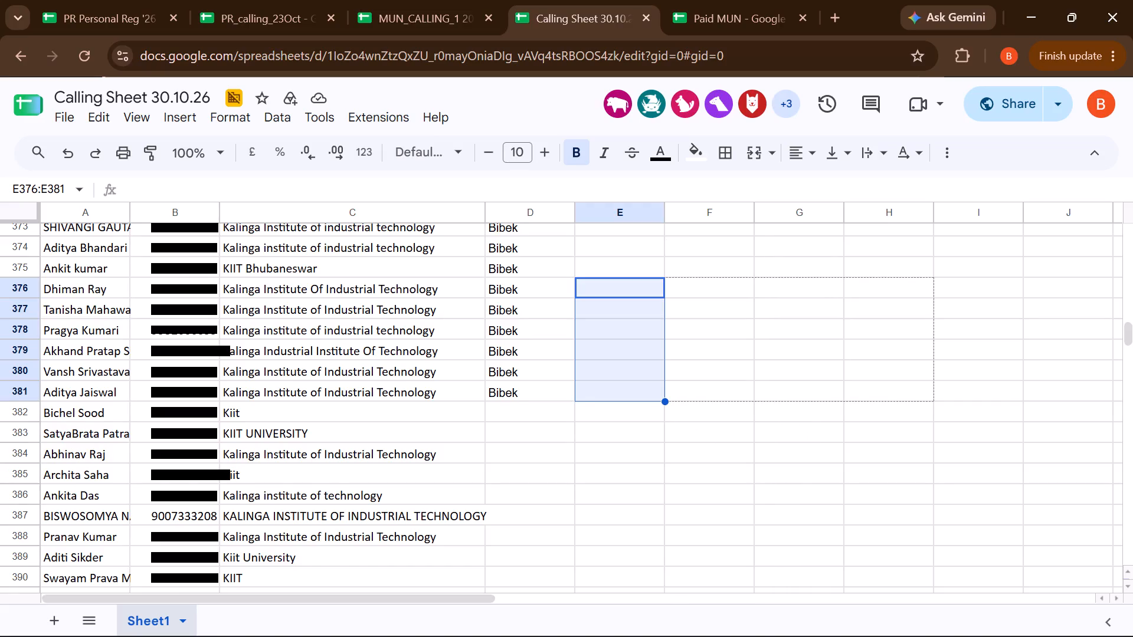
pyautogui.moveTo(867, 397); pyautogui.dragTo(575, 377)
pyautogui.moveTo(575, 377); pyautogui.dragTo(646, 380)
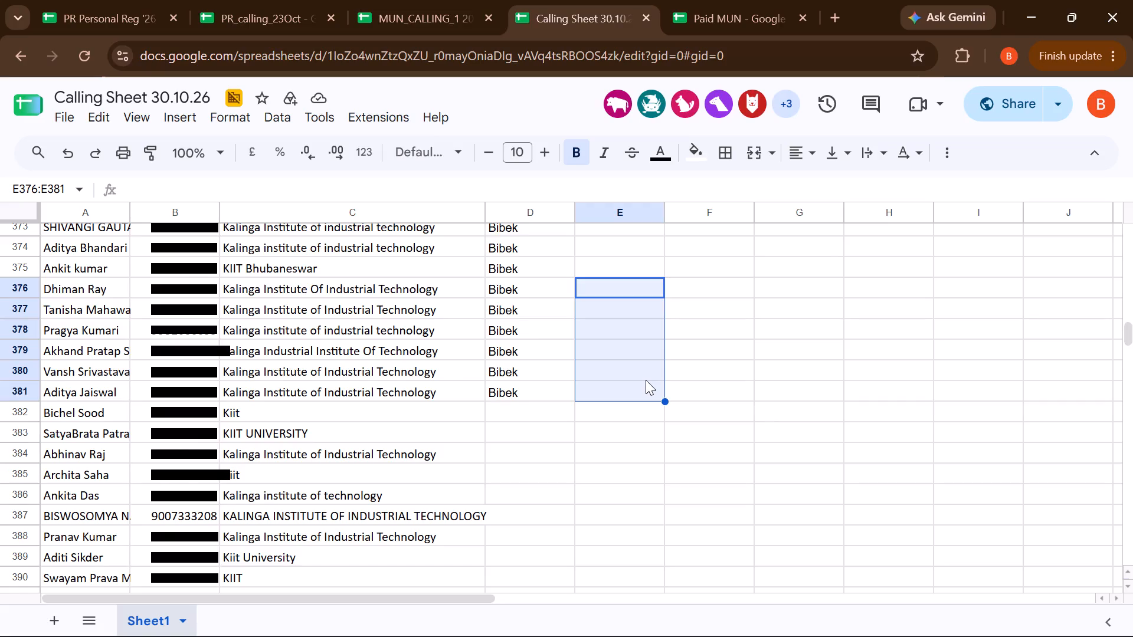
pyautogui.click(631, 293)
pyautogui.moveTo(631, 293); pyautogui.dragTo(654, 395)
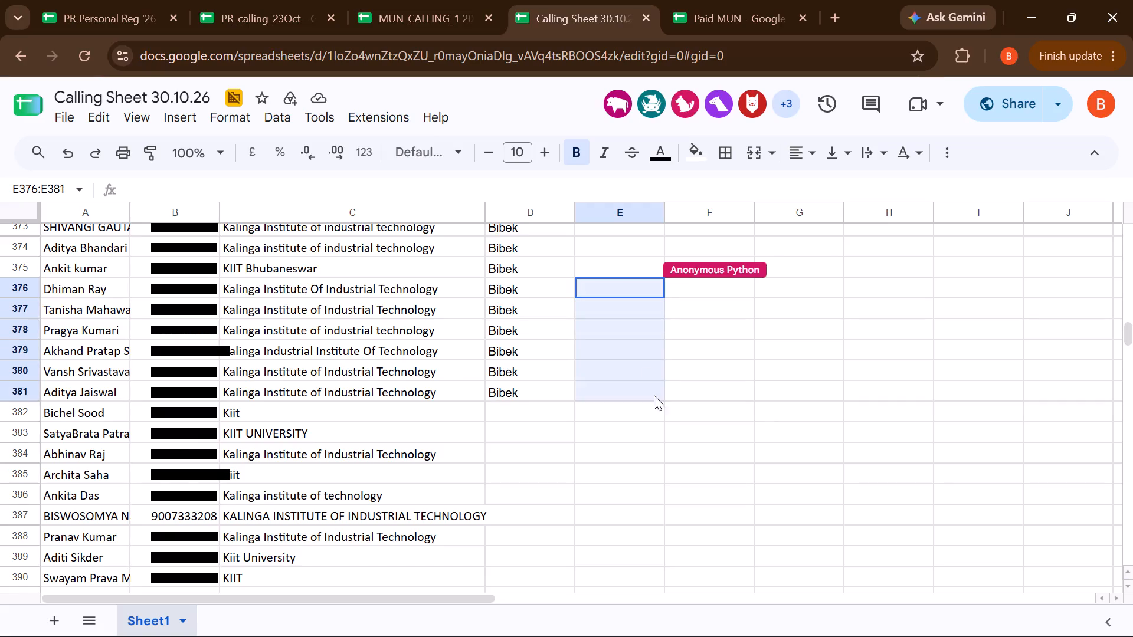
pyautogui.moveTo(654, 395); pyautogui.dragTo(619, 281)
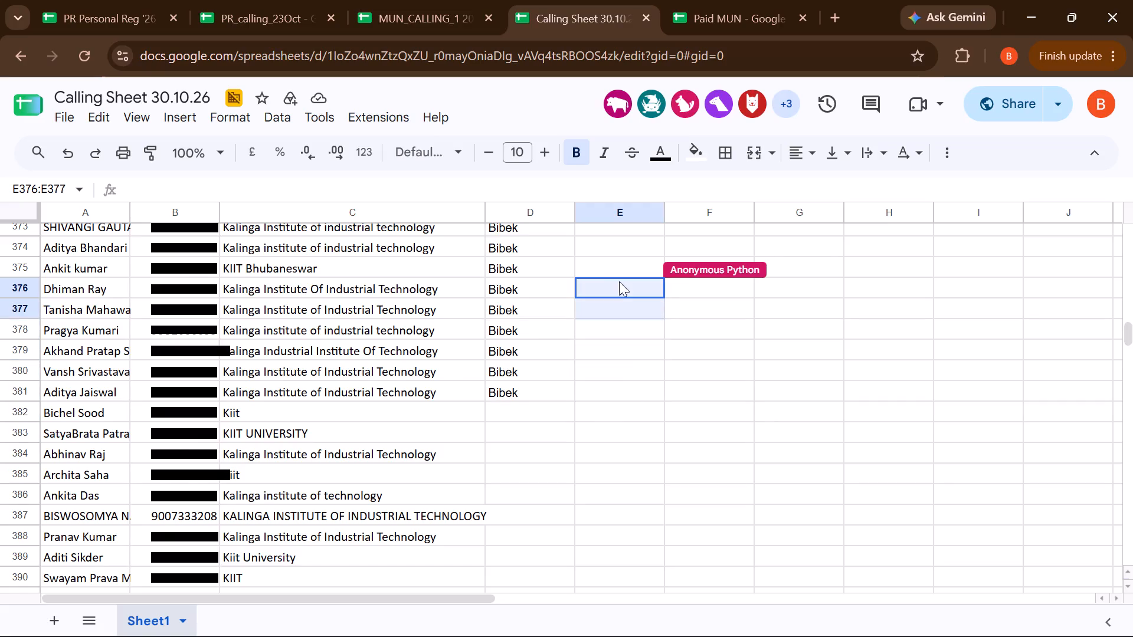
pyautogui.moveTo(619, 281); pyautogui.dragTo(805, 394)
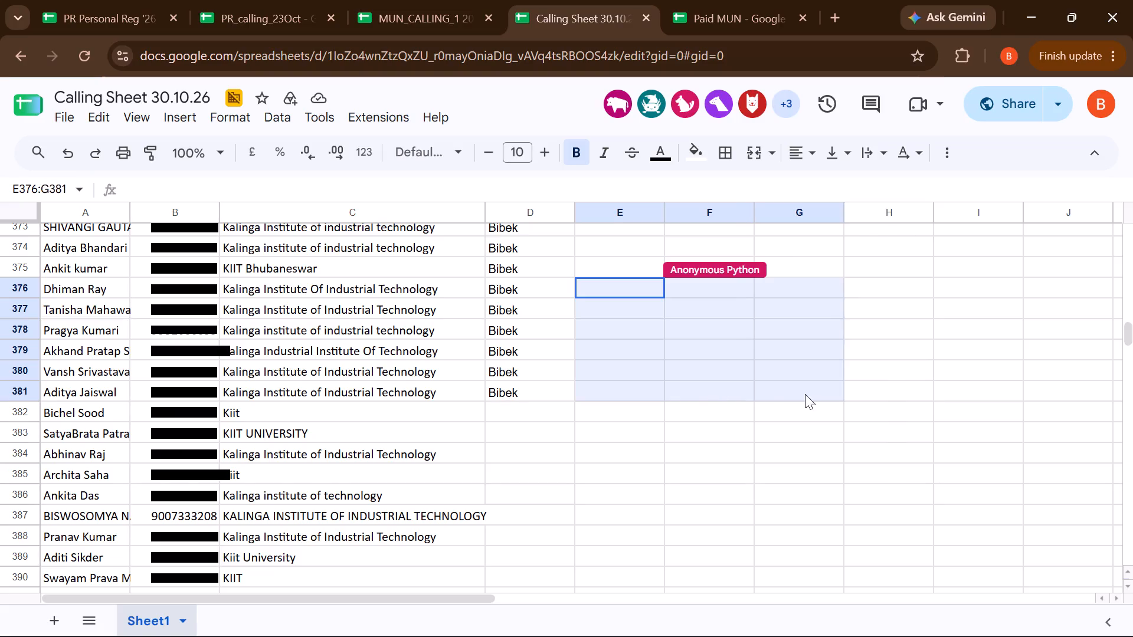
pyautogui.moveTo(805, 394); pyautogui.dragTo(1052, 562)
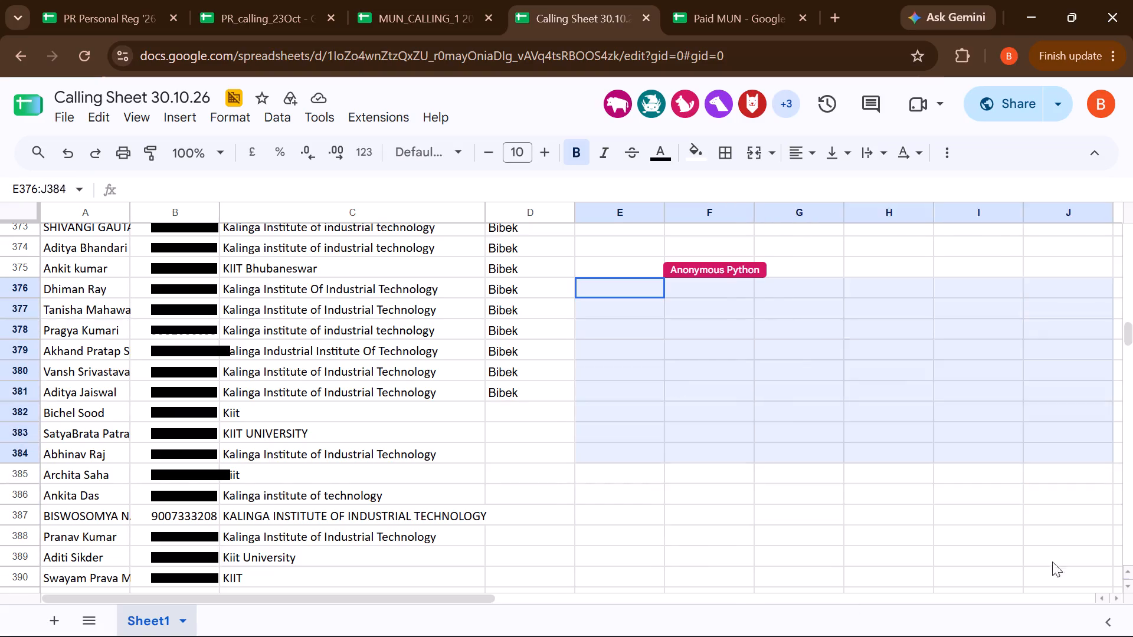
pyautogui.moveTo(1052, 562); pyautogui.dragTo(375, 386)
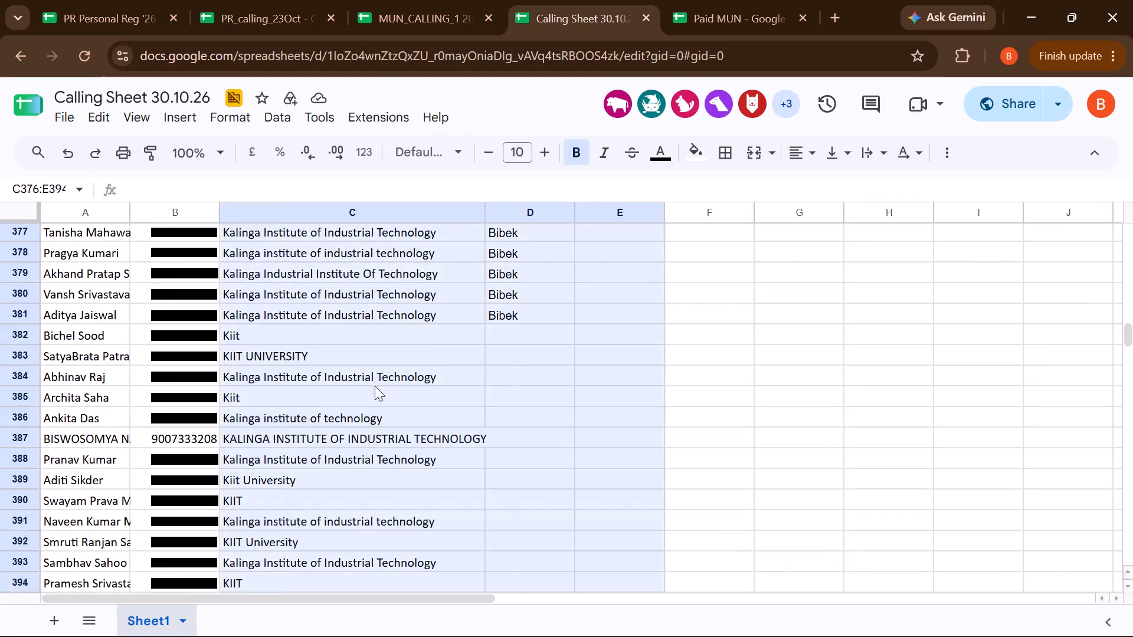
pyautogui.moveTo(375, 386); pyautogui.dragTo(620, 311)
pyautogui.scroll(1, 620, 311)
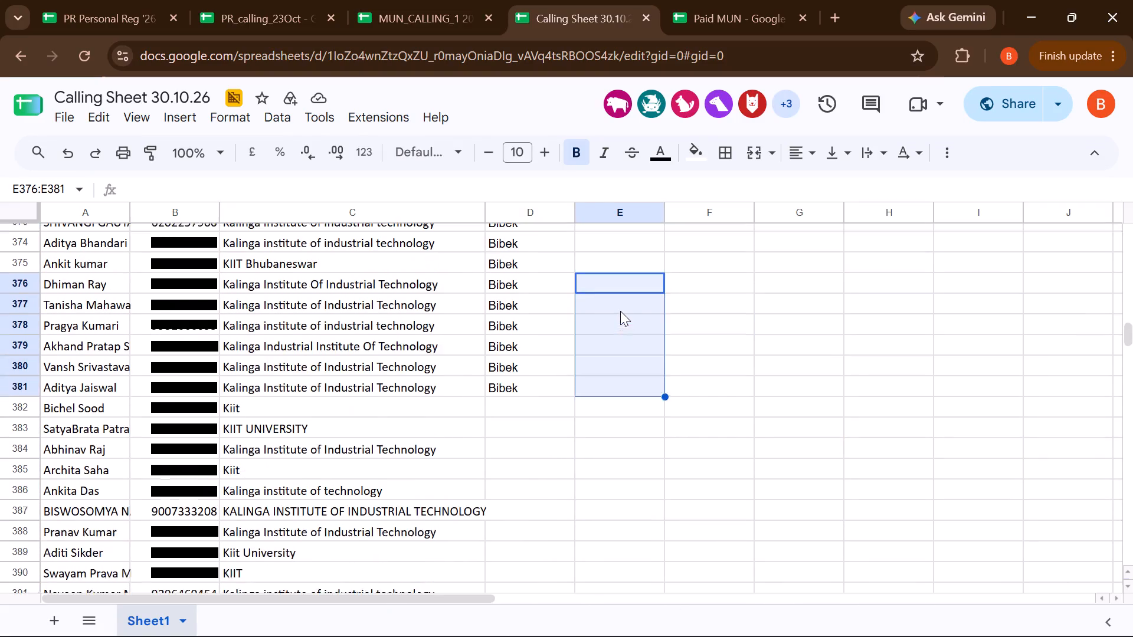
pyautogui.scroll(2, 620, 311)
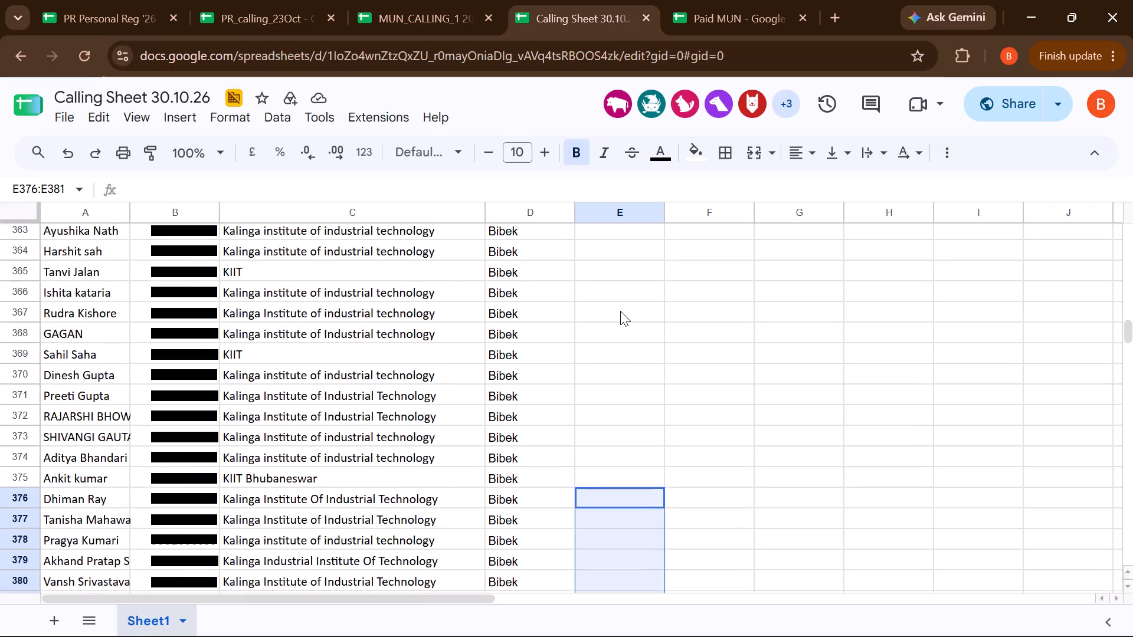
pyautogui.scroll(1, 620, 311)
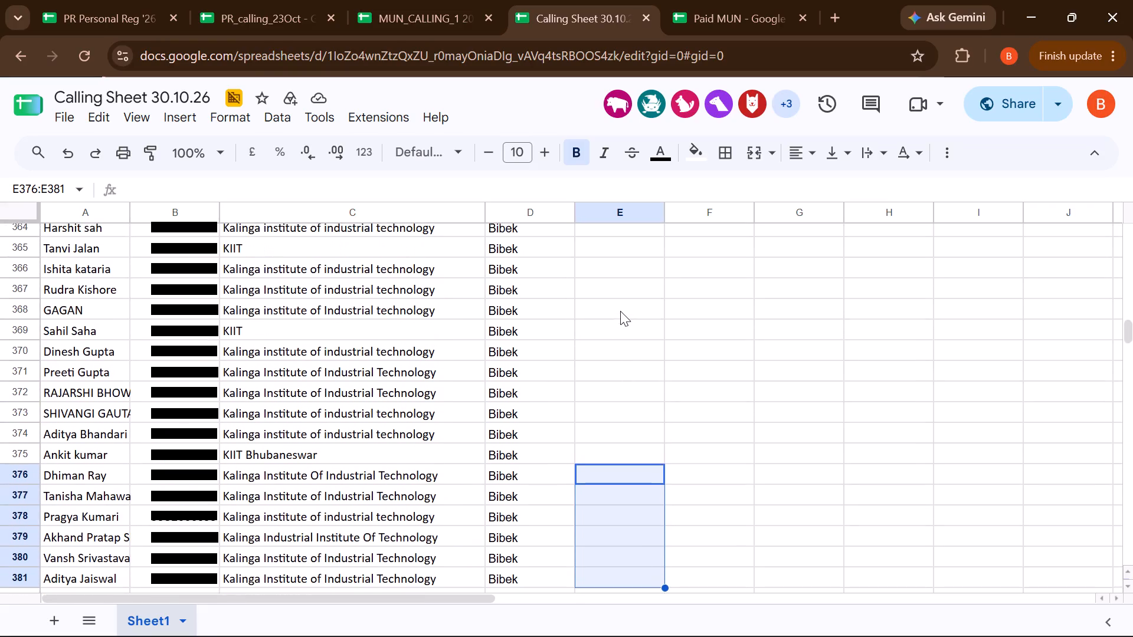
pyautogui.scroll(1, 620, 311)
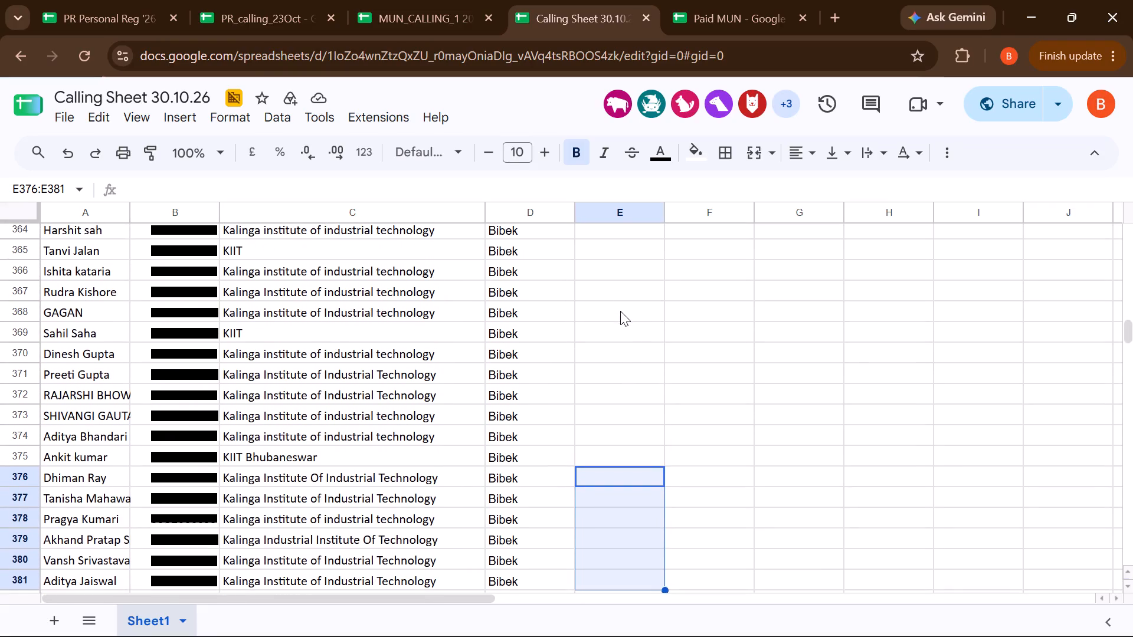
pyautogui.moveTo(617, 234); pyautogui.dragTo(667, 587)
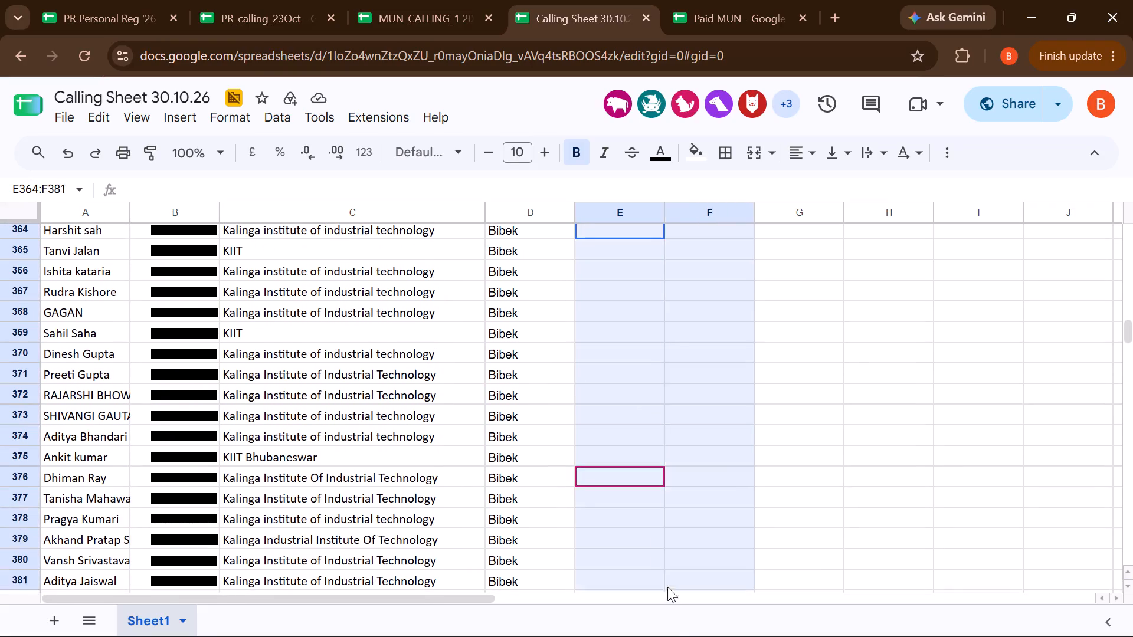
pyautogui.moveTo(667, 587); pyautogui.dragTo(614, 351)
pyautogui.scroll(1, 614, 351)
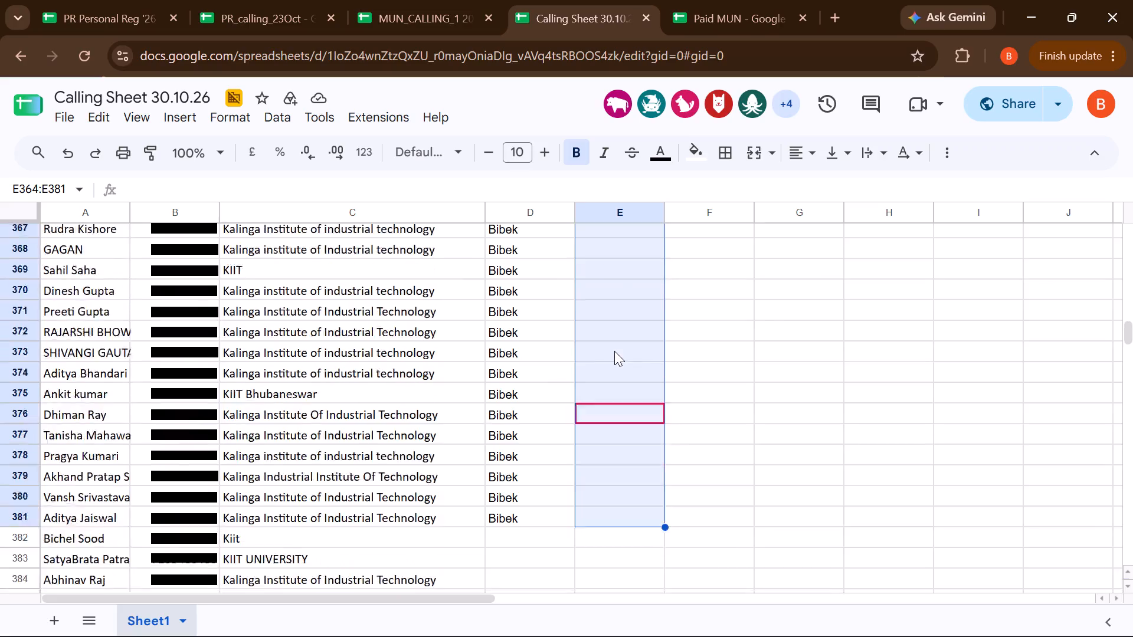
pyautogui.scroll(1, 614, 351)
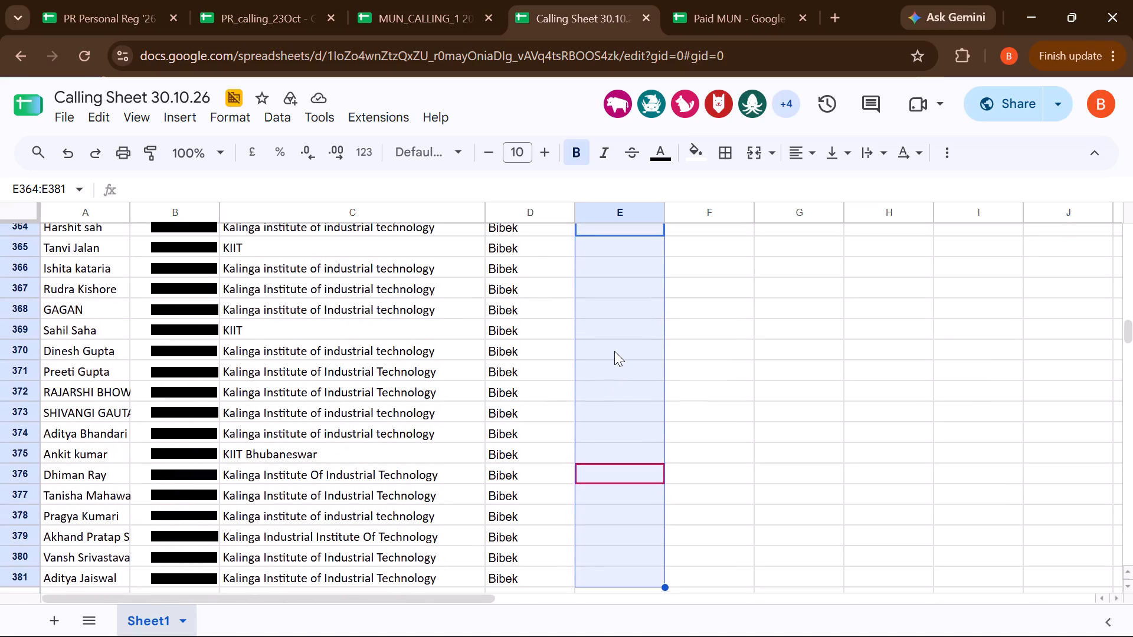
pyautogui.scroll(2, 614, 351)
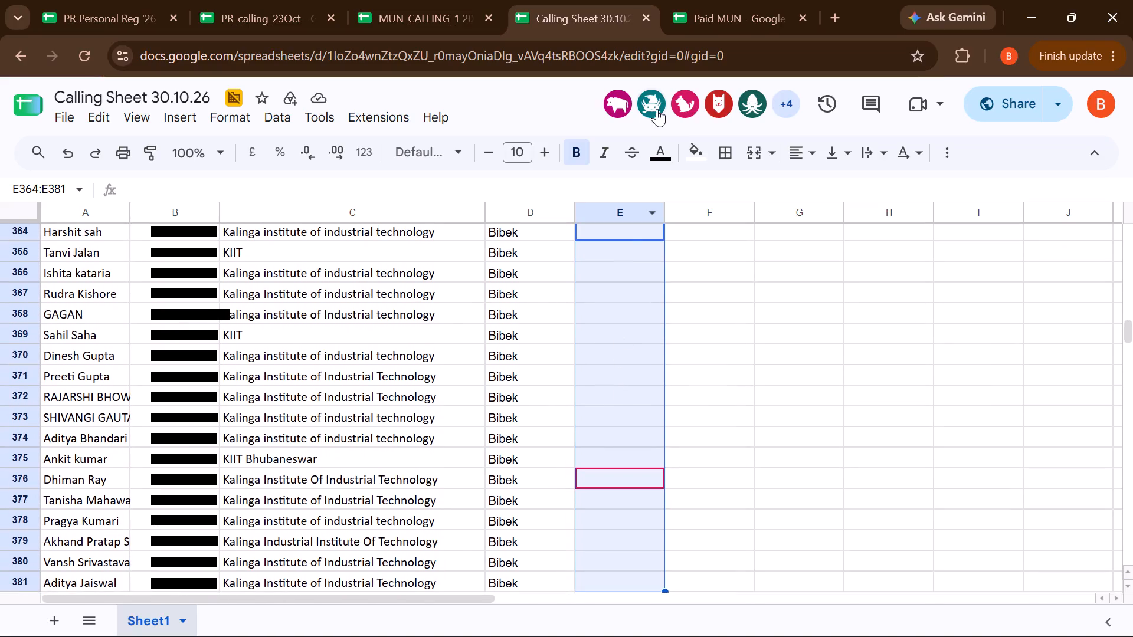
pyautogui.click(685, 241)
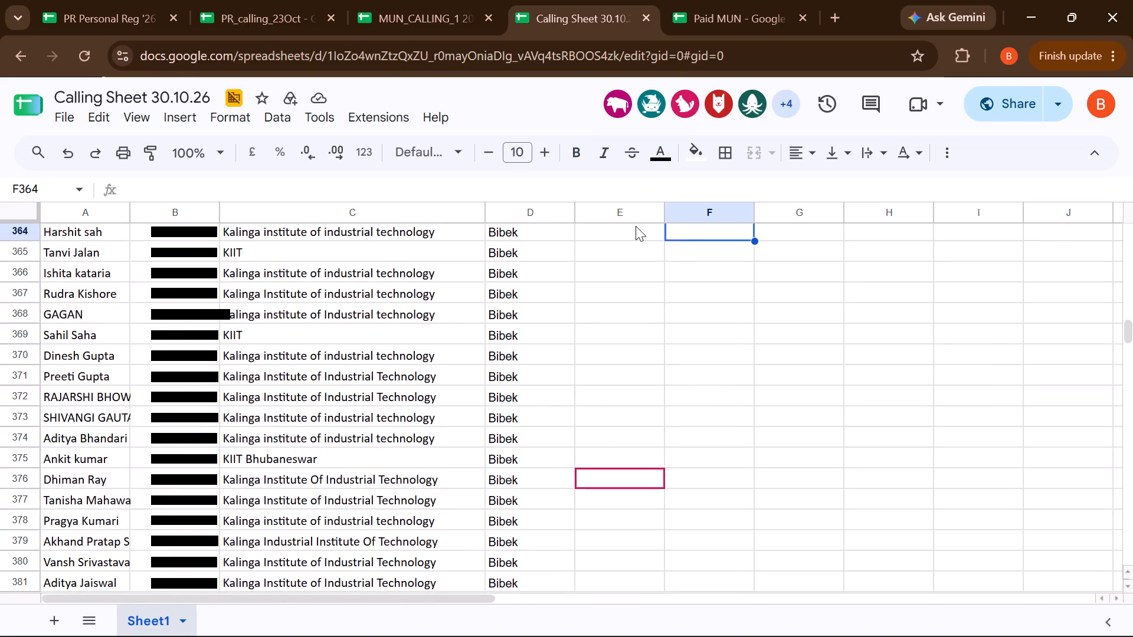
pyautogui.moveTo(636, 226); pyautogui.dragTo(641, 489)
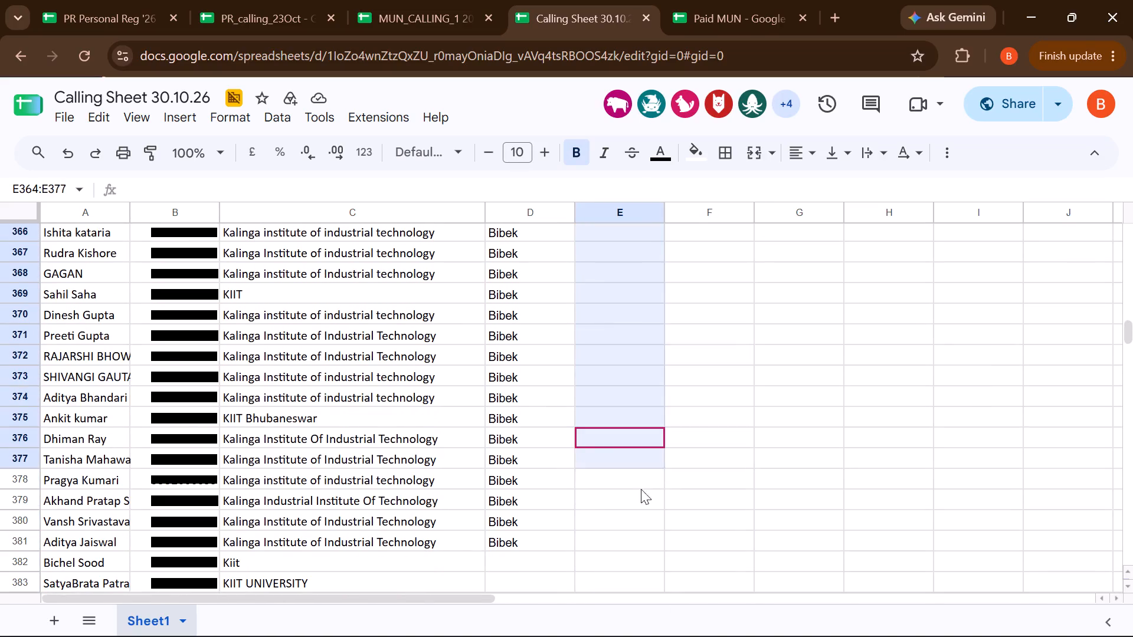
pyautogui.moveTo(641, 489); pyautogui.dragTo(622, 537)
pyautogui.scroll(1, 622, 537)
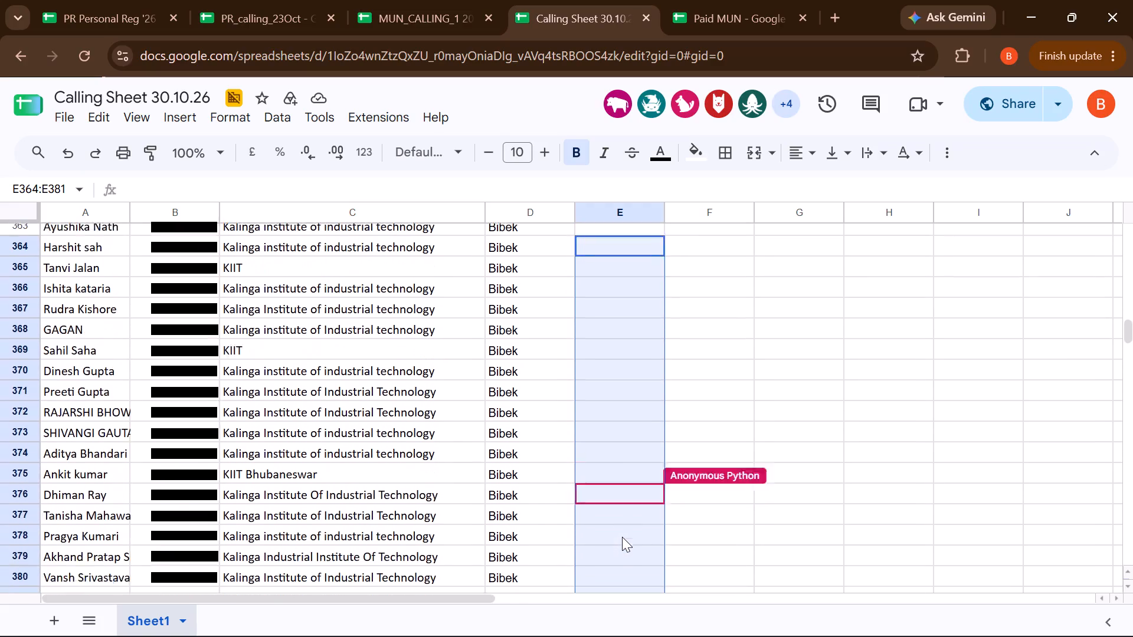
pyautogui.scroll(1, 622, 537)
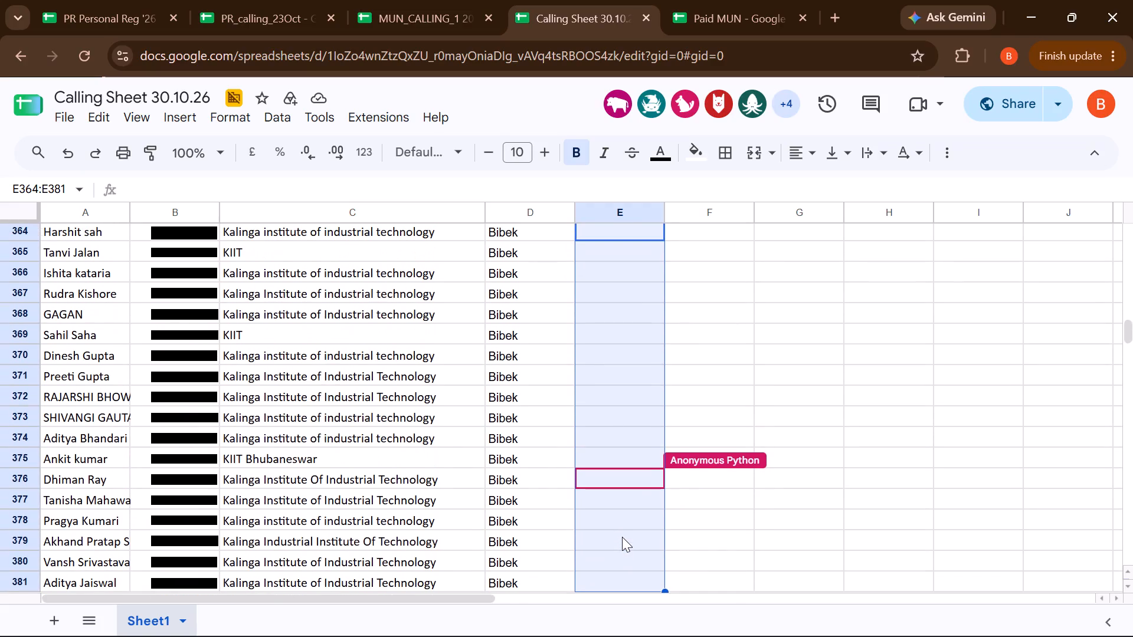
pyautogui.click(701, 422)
# Go back to the start of Bibek's rows and select the empty status cell E361 beside the first contact.
pyautogui.scroll(2, 701, 422)
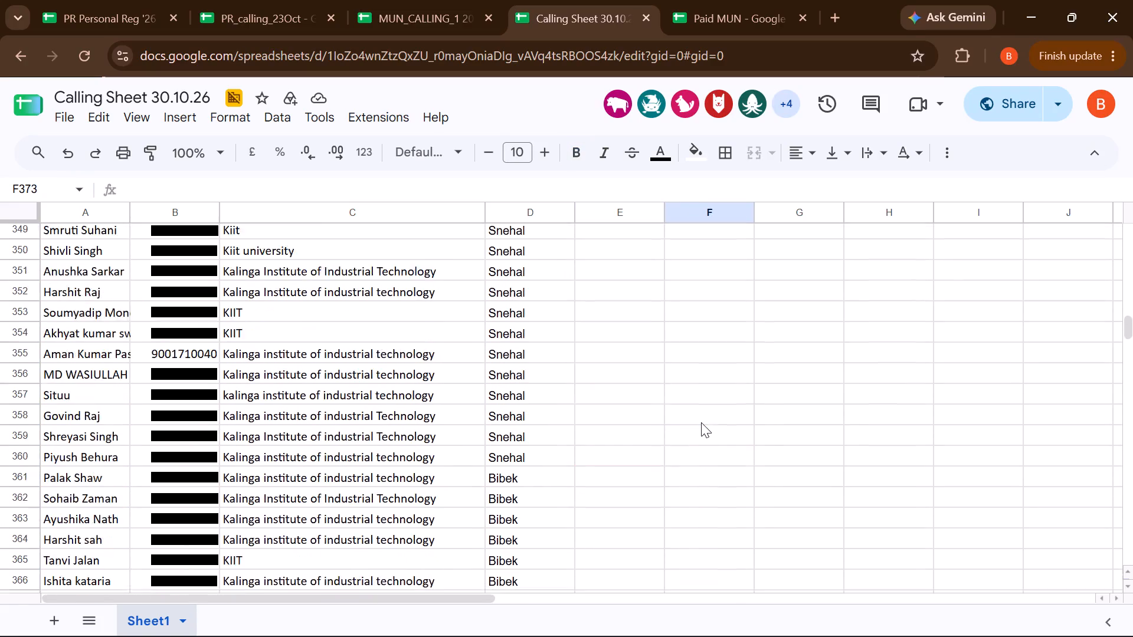
pyautogui.scroll(1, 701, 422)
pyautogui.scroll(-2, 701, 422)
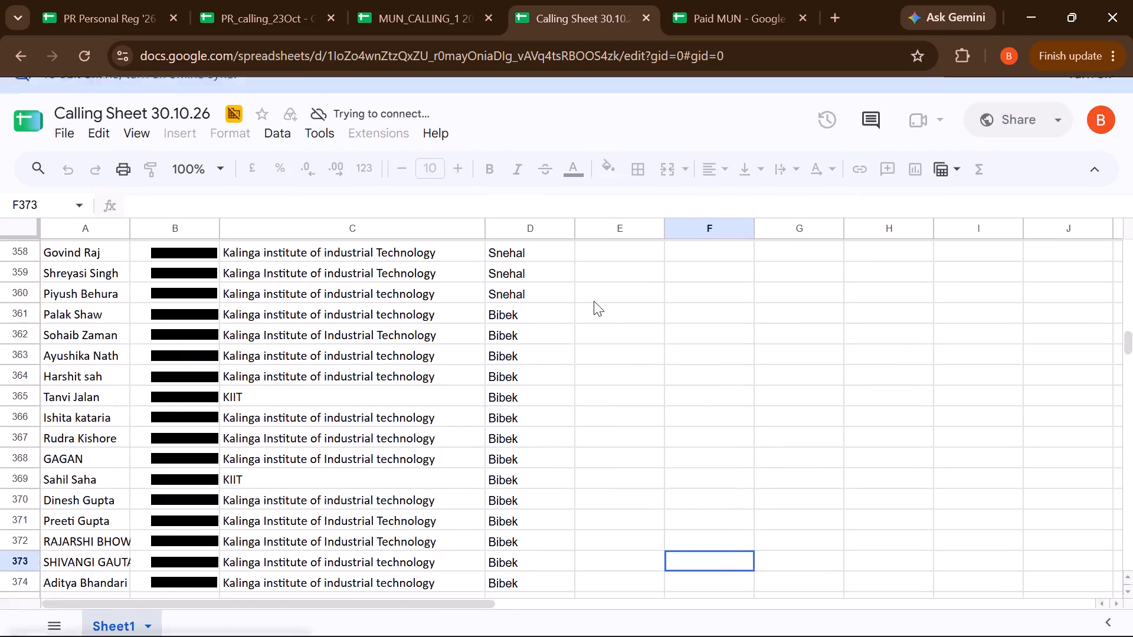
pyautogui.click(594, 301)
pyautogui.click(585, 349)
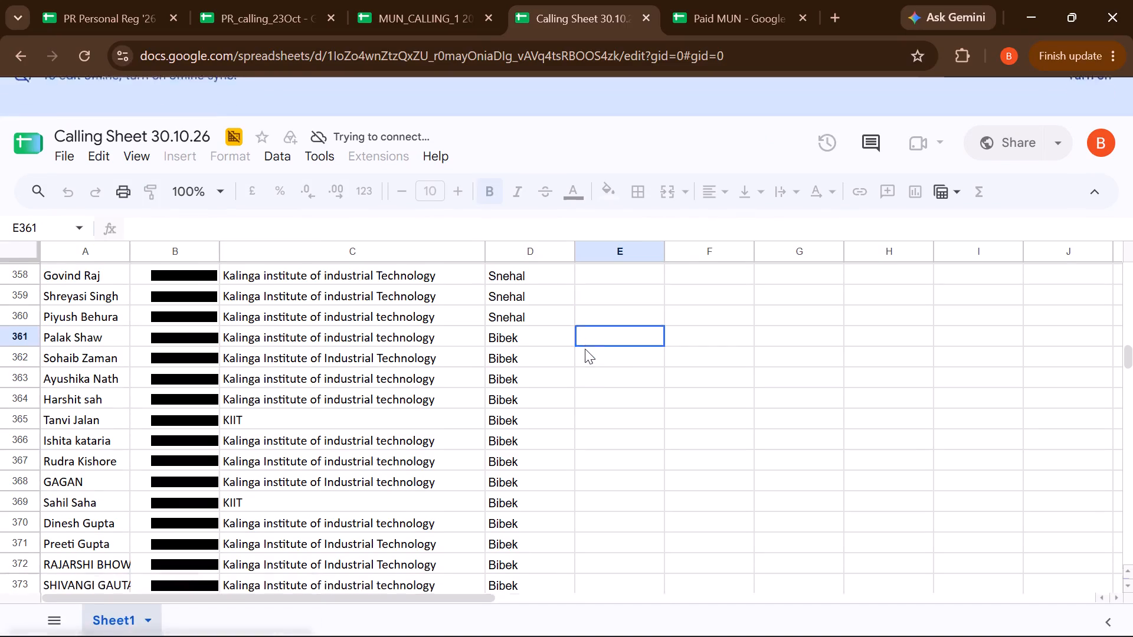
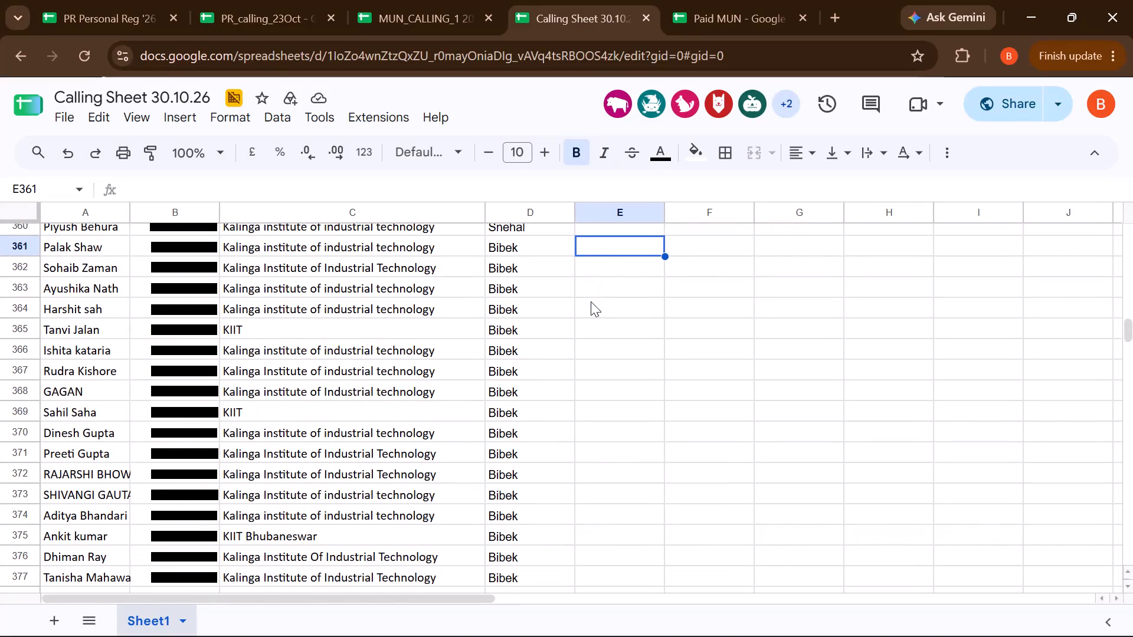
# Look through the caller assignments from Bibek's contacts down past Ayush's rows, and return to Bibek's first contact in row 361.
pyautogui.scroll(-1, 591, 301)
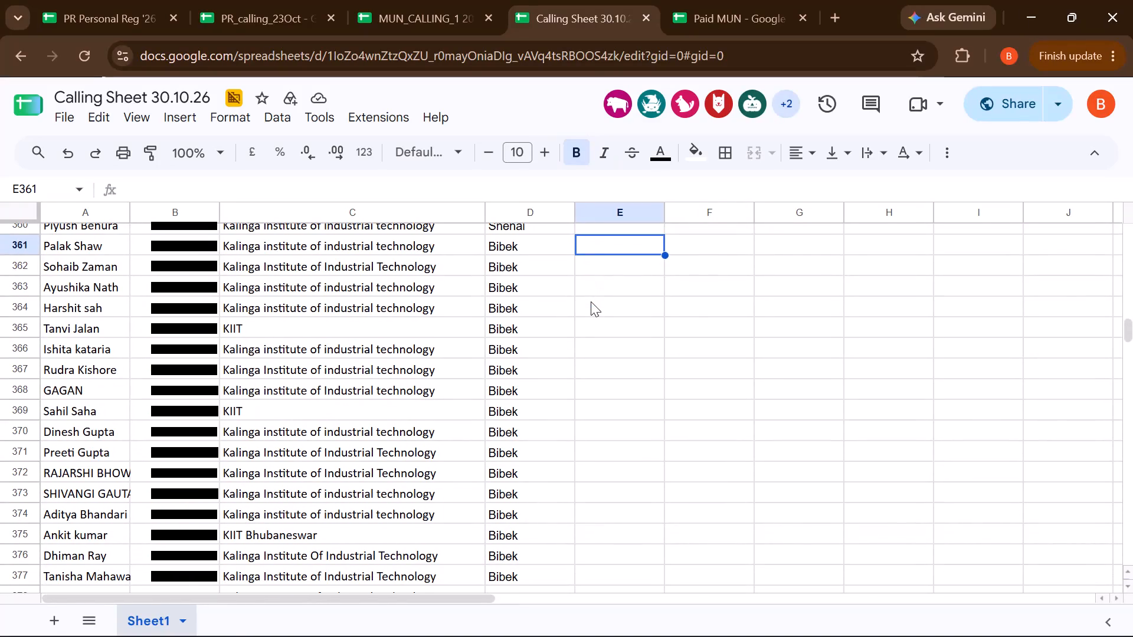
pyautogui.scroll(-2, 591, 301)
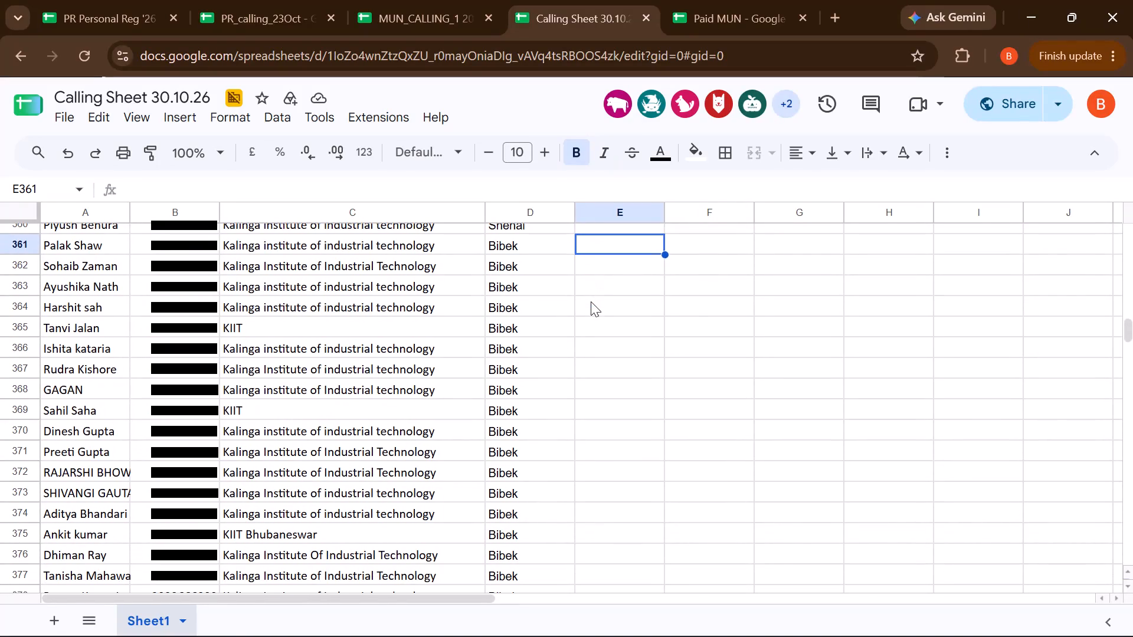
pyautogui.scroll(-1, 591, 301)
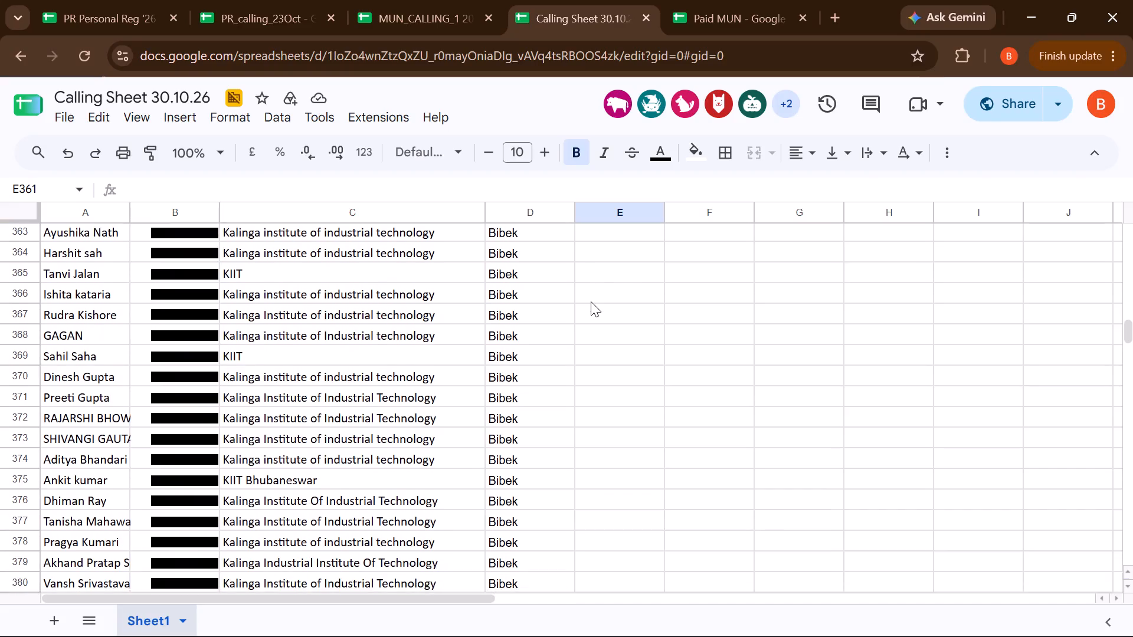
pyautogui.scroll(-1, 591, 301)
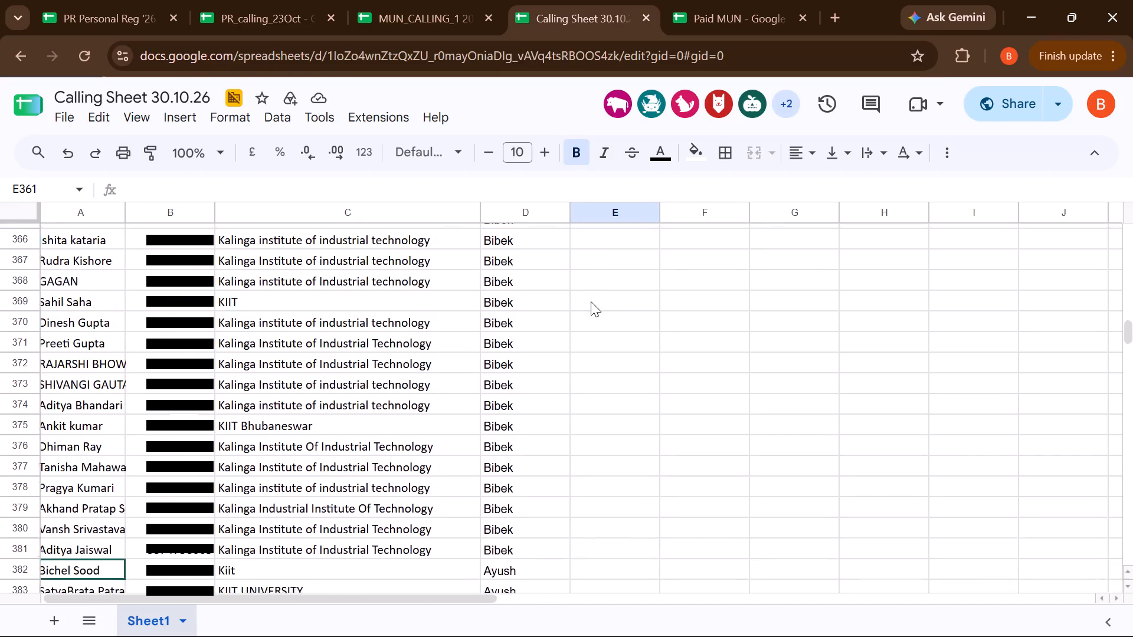
pyautogui.scroll(-1, 591, 301)
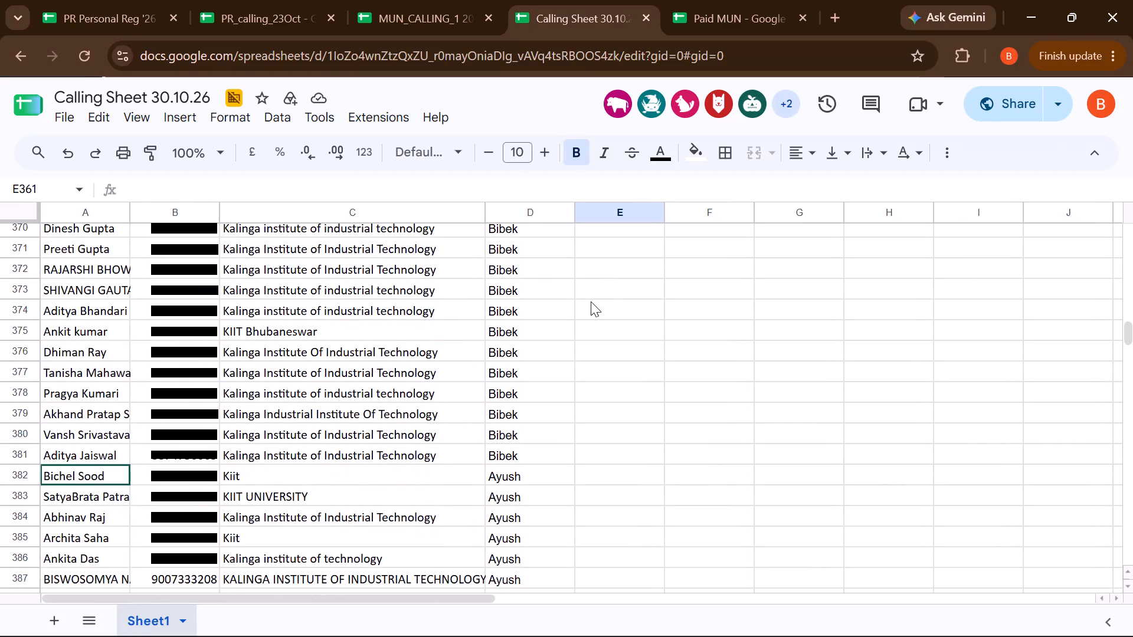
pyautogui.scroll(-5, 591, 301)
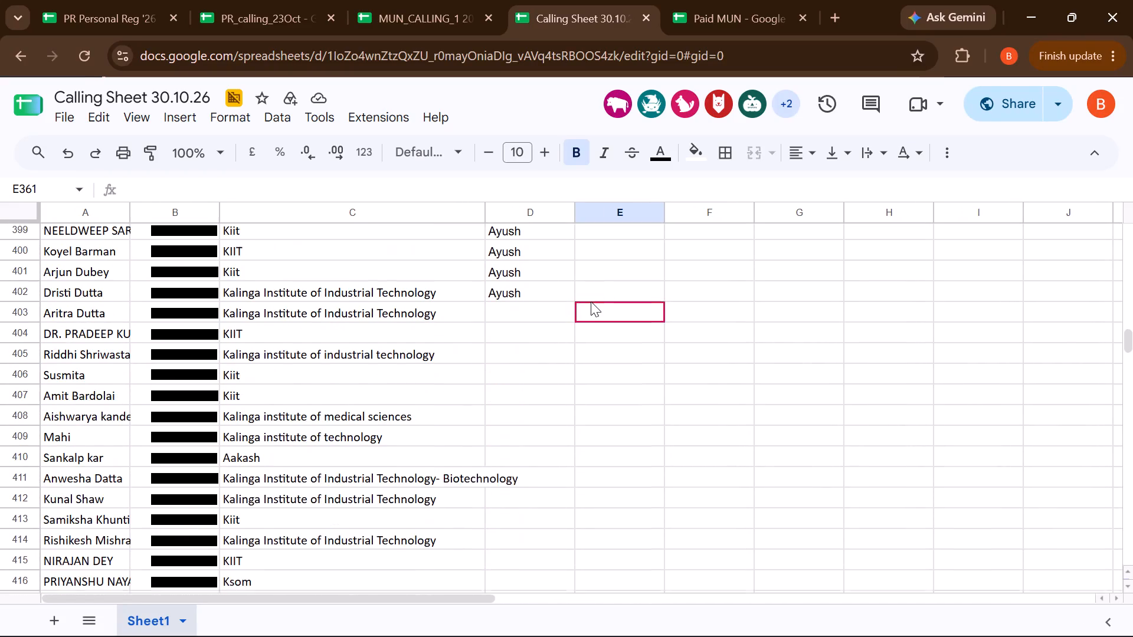
pyautogui.scroll(-1, 591, 301)
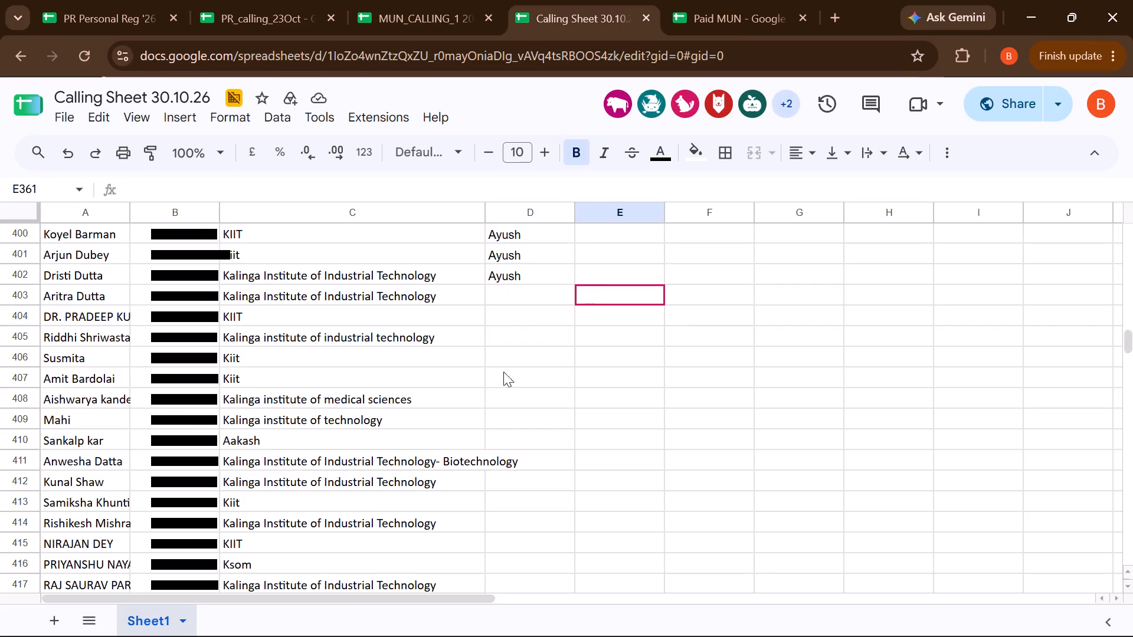
pyautogui.scroll(3, 529, 392)
pyautogui.scroll(1, 535, 440)
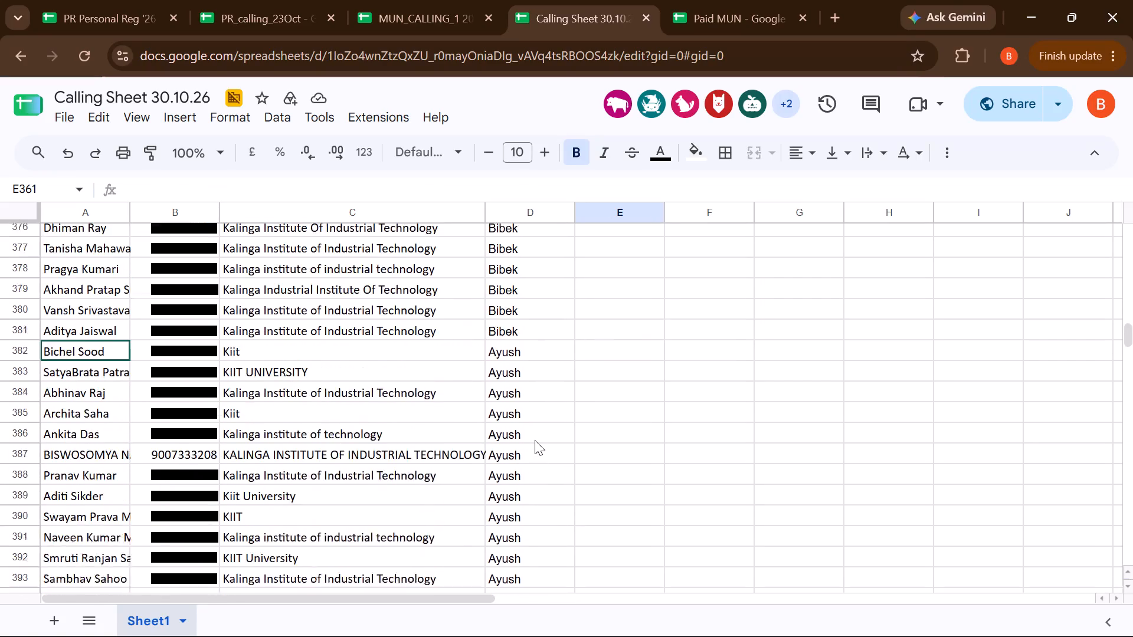
pyautogui.scroll(2, 535, 440)
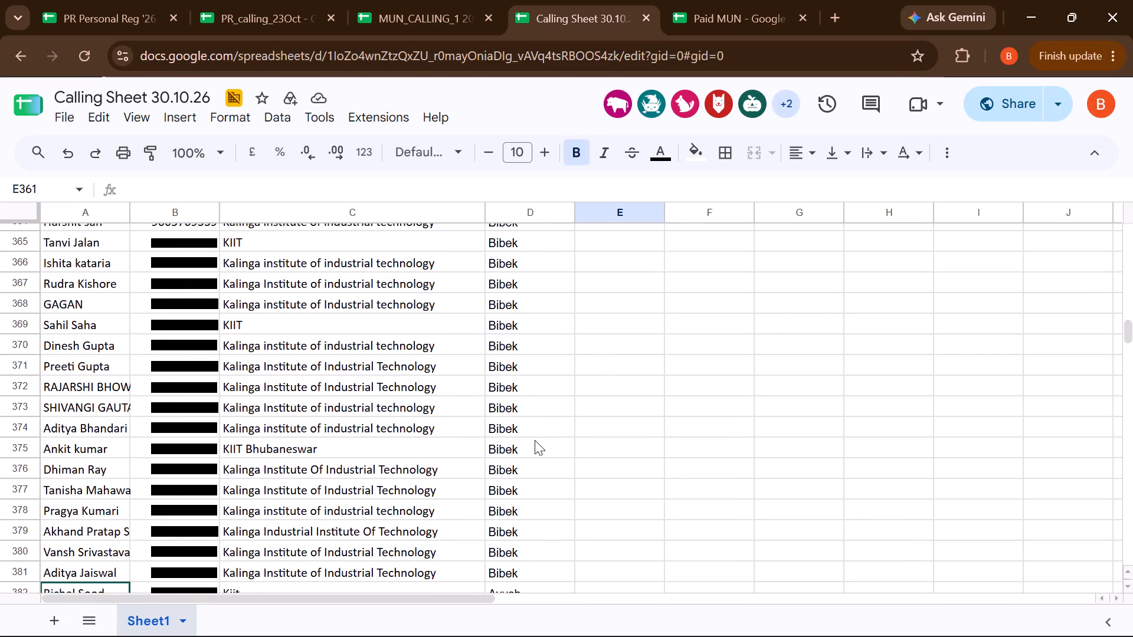
pyautogui.scroll(2, 535, 440)
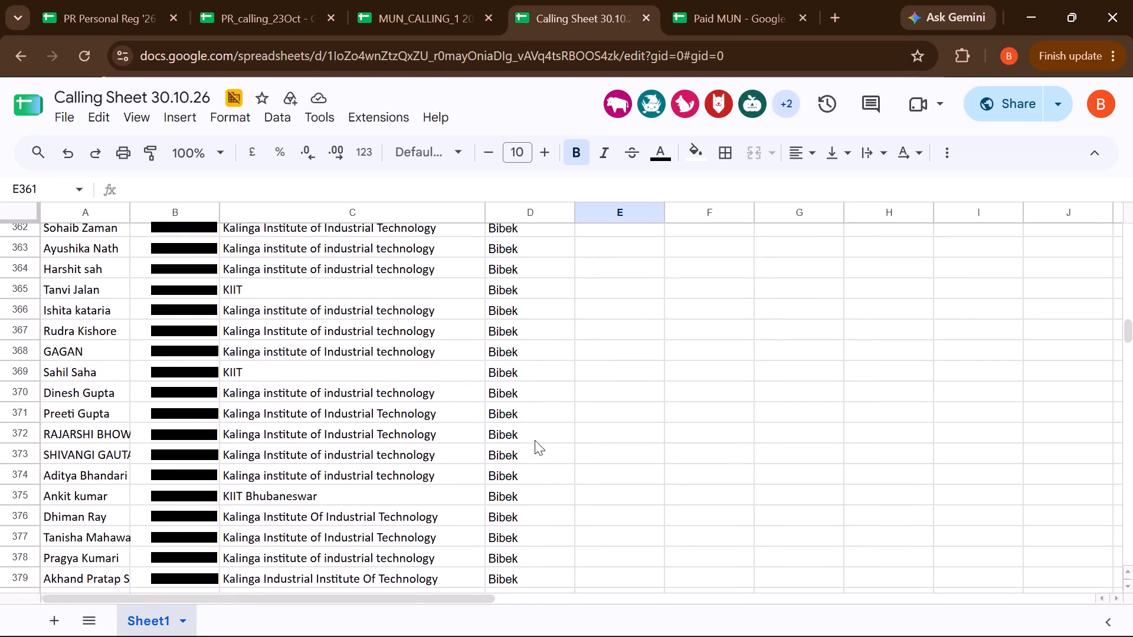
pyautogui.scroll(3, 535, 440)
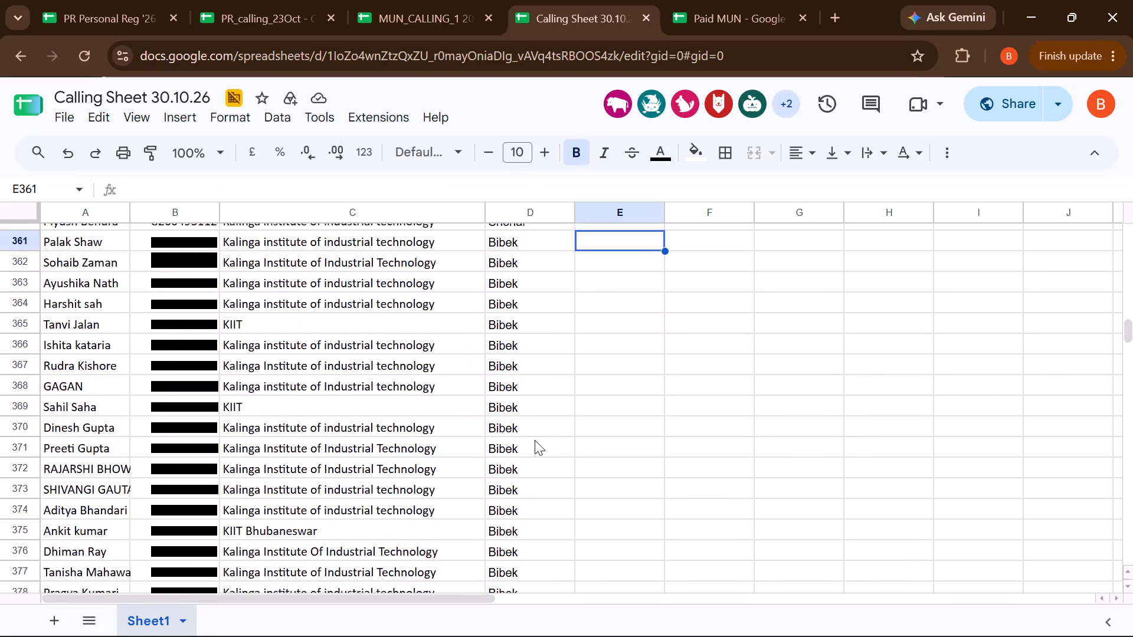
pyautogui.scroll(1, 535, 440)
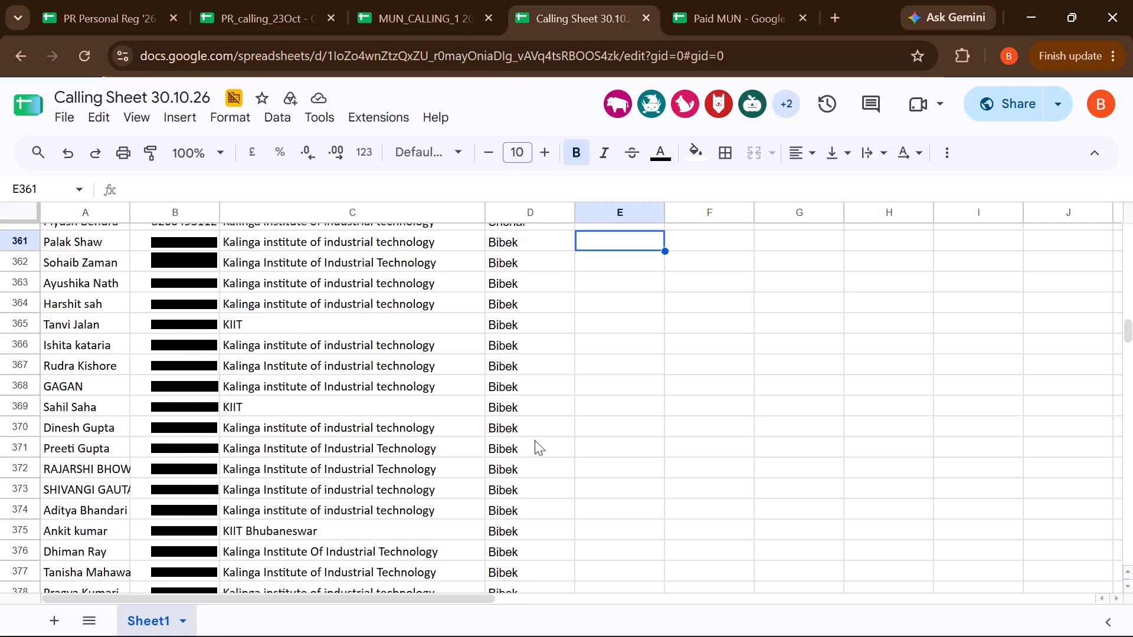
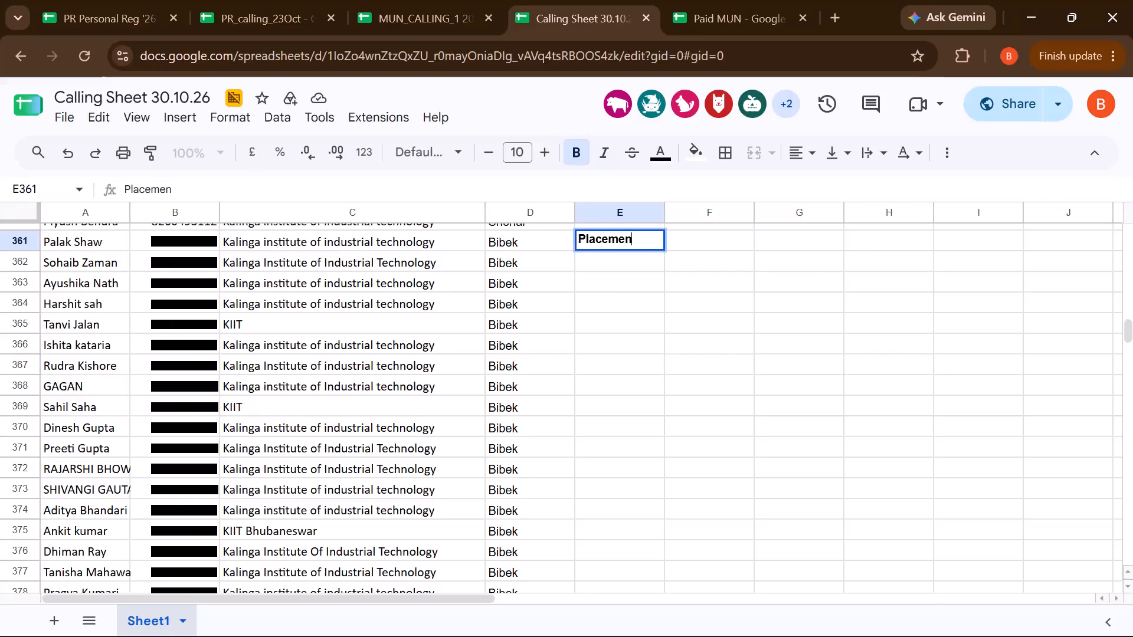
# Fill the entire row 361, Bibek's first contact with the Placement remark, with red and move to the remark cell in row 362.
pyautogui.click(31, 241)
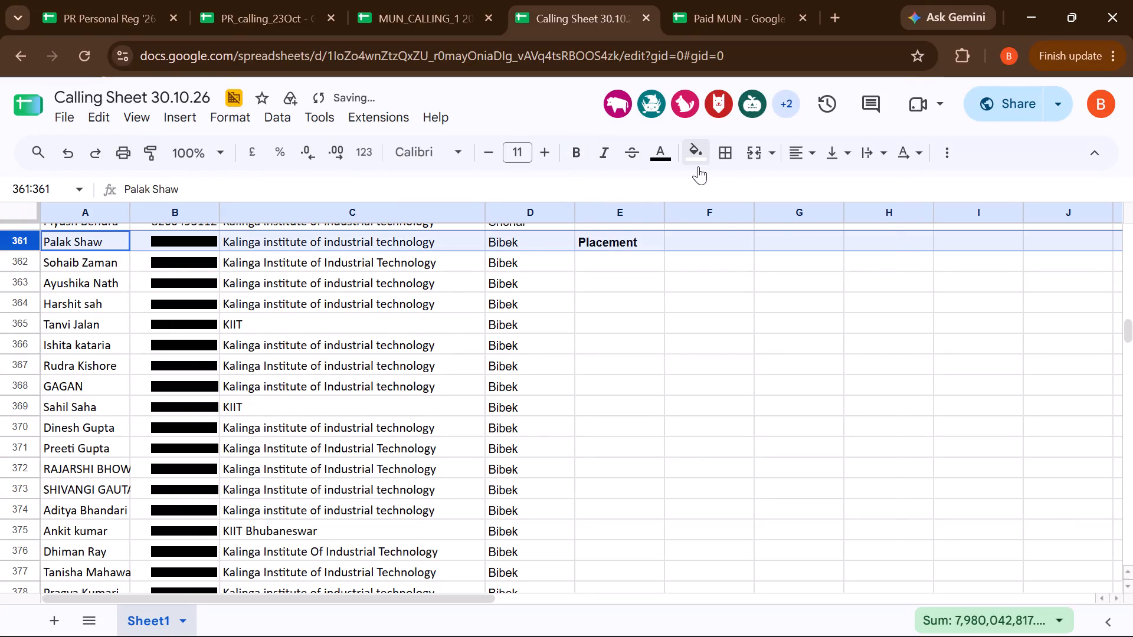
pyautogui.click(698, 166)
pyautogui.click(714, 232)
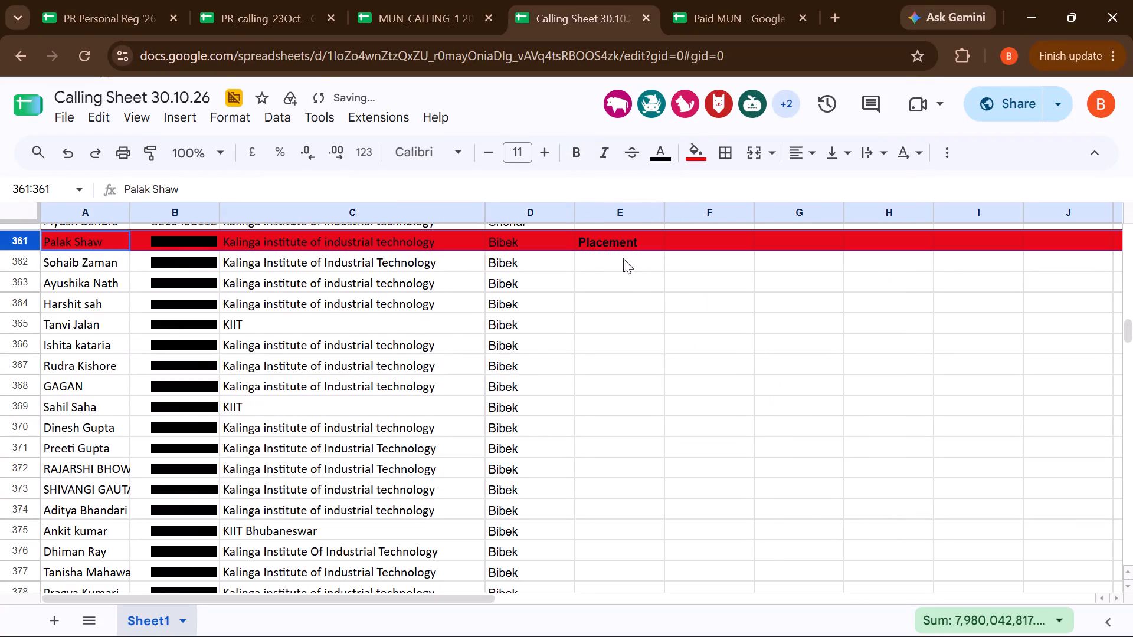
pyautogui.click(613, 261)
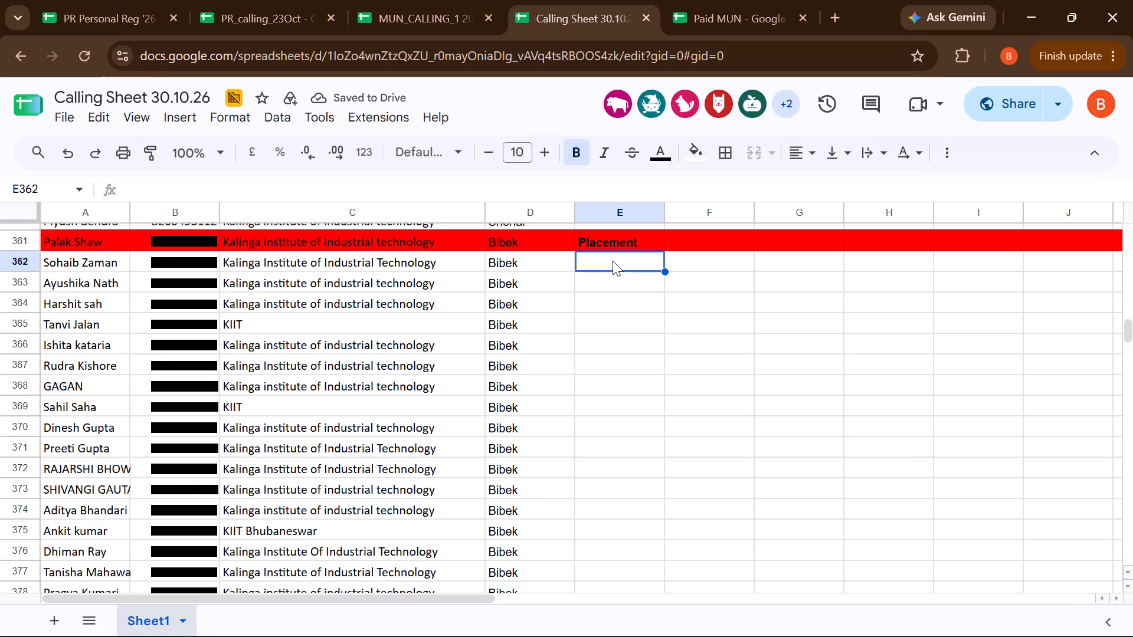
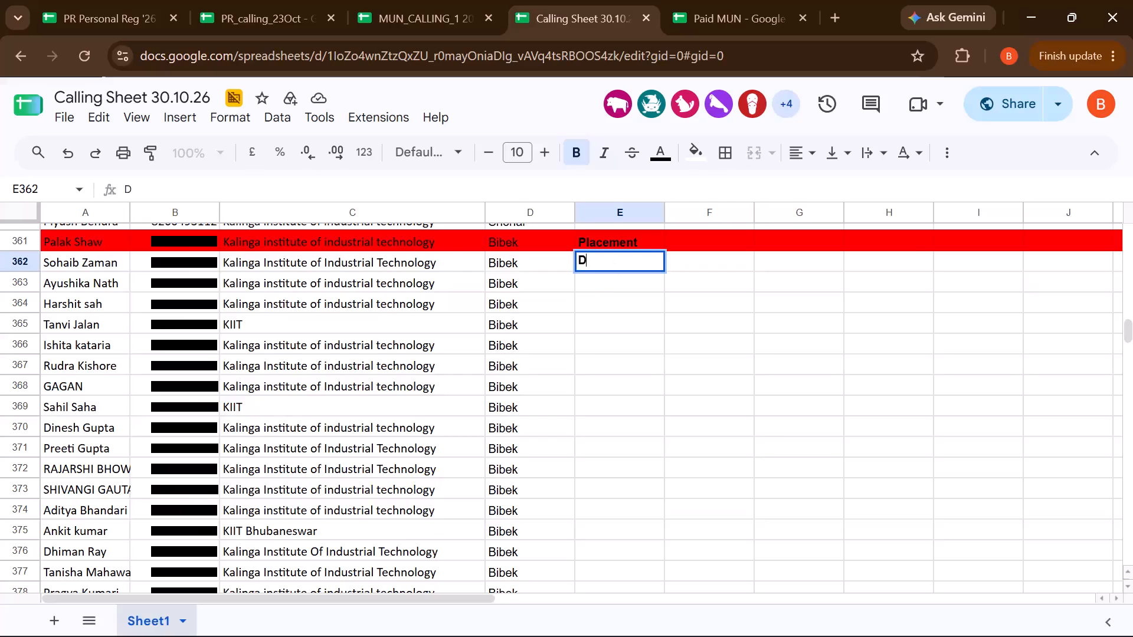
# Enter the remark "Didn't Pick" for Bibek's contact in row 362, correcting the misspelled second word.
pyautogui.write('id')
pyautogui.press('n')
pyautogui.press("'")
pyautogui.write('t')
pyautogui.press('space')
pyautogui.write('Piock')
pyautogui.press('Left')
pyautogui.press('Left')
pyautogui.press('Right')
pyautogui.press('Right')
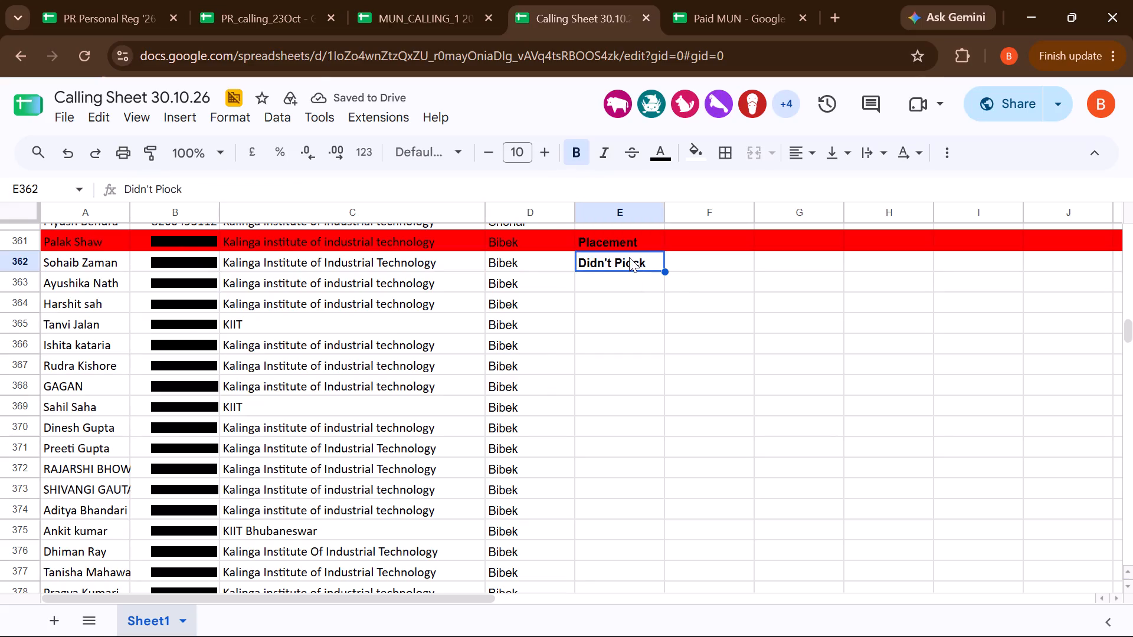
pyautogui.doubleClick(629, 257)
pyautogui.click(629, 258)
pyautogui.press('BackSpace')
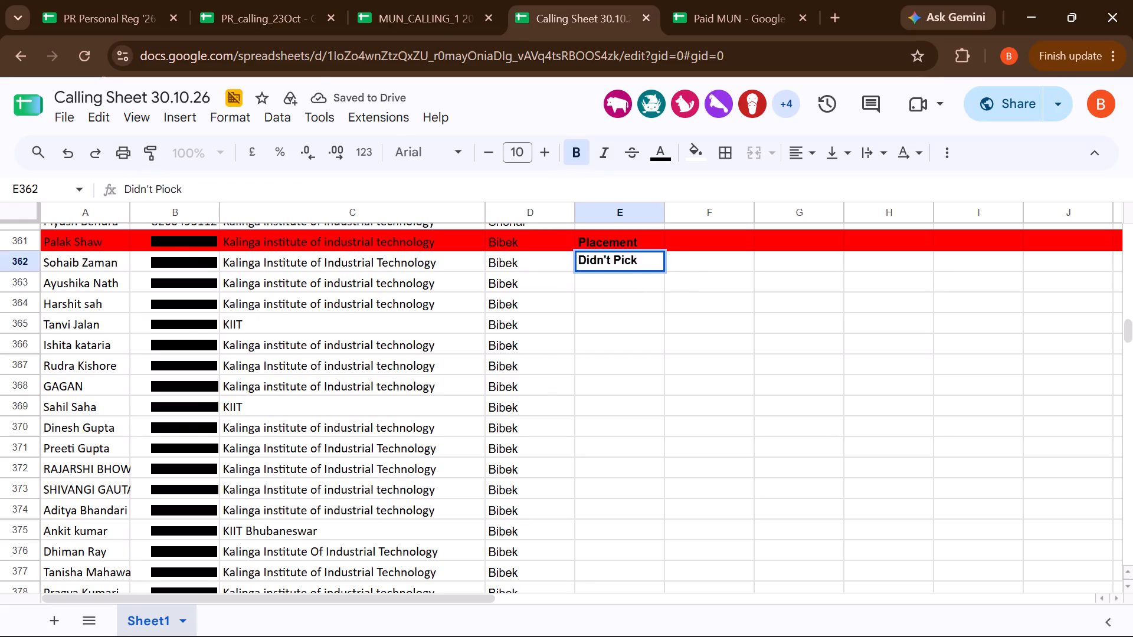
# Fill the entire row 362, the contact with the "Didn't Pick" remark, with cyan.
pyautogui.click(14, 262)
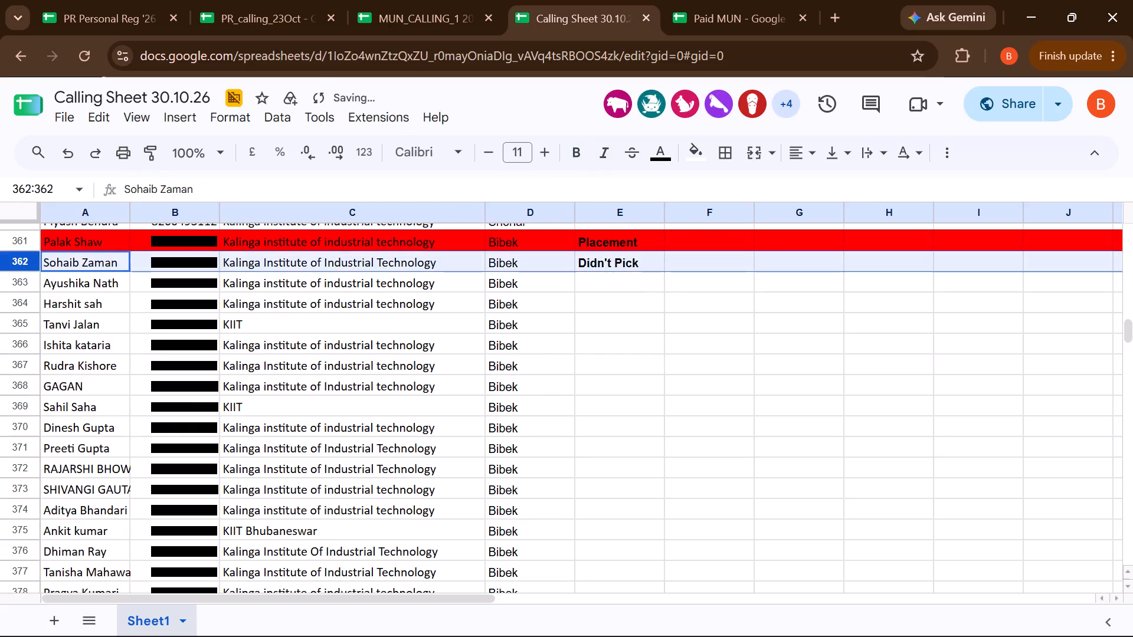
pyautogui.click(700, 155)
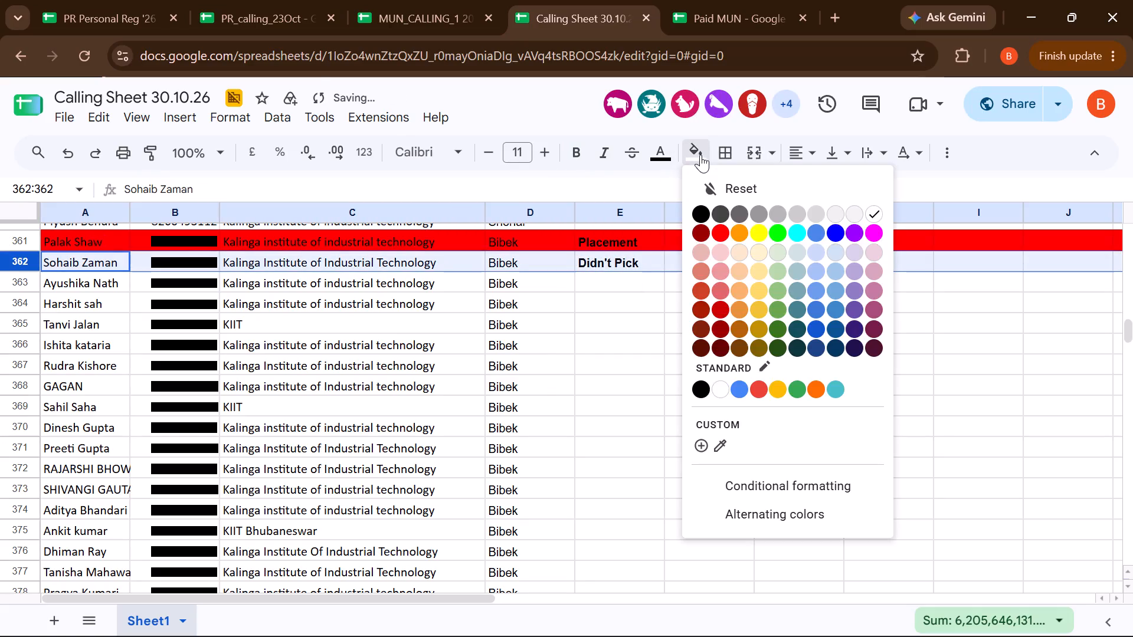
pyautogui.click(801, 234)
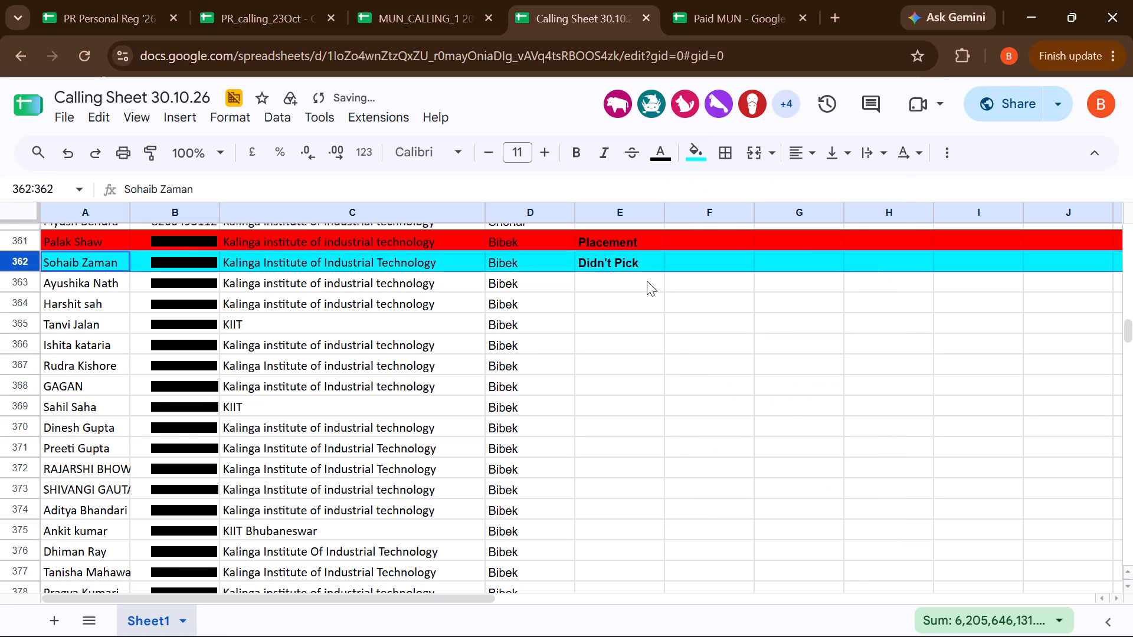
# Copy the "Didn't Pick" remark from row 362 down to the remark cell in row 363.
pyautogui.click(627, 280)
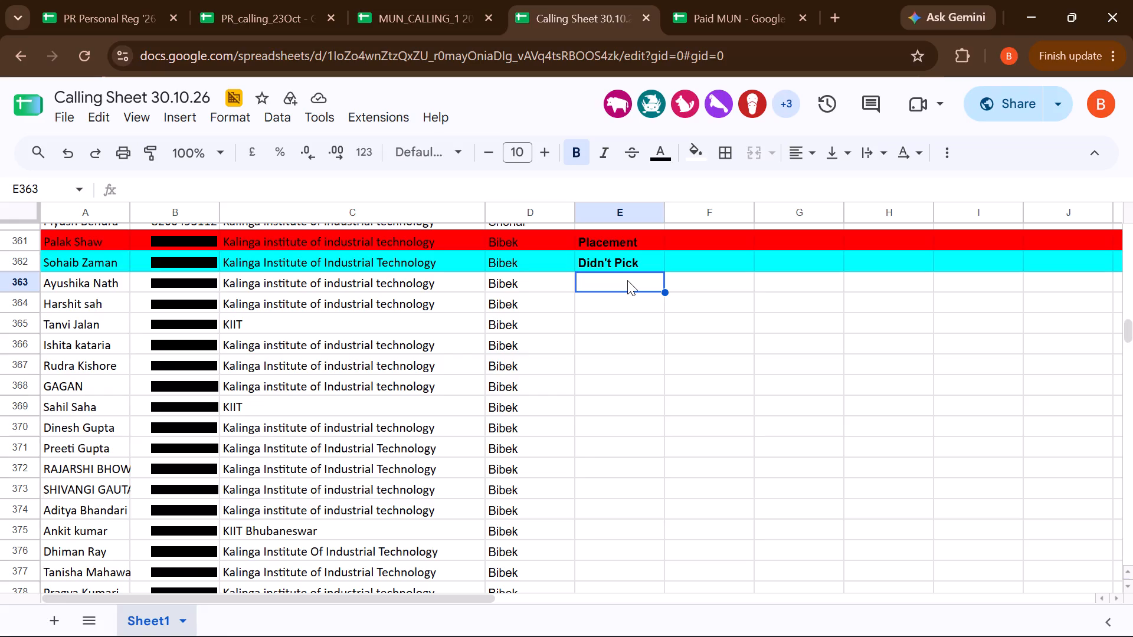
pyautogui.click(643, 265)
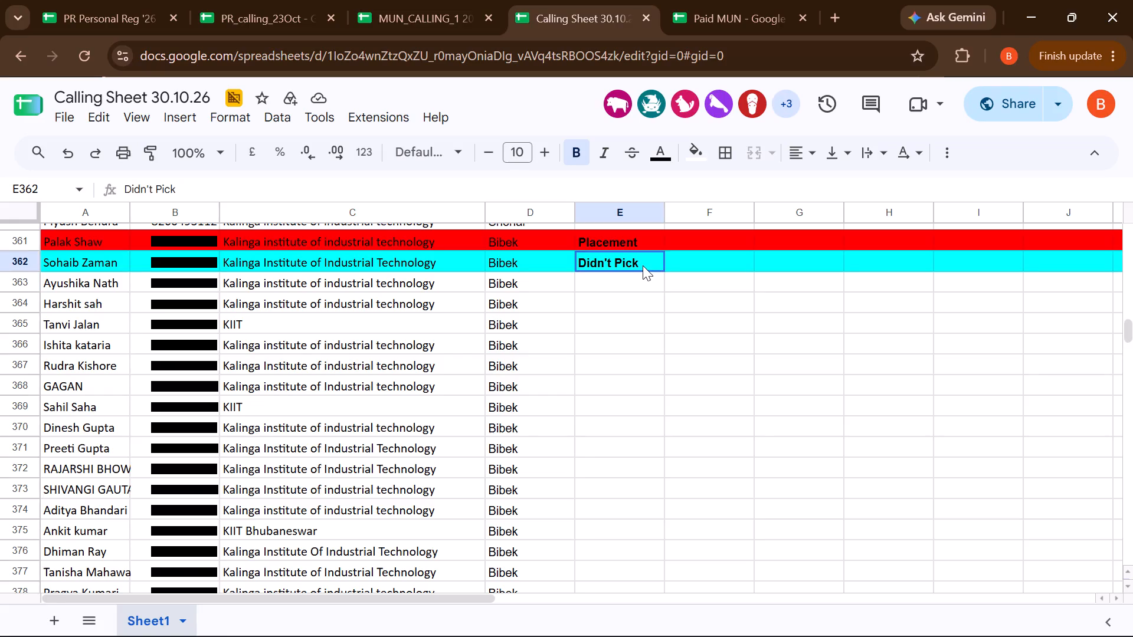
pyautogui.moveTo(666, 272); pyautogui.dragTo(668, 291)
pyautogui.moveTo(668, 291); pyautogui.dragTo(665, 288)
pyautogui.moveTo(665, 288); pyautogui.dragTo(664, 290)
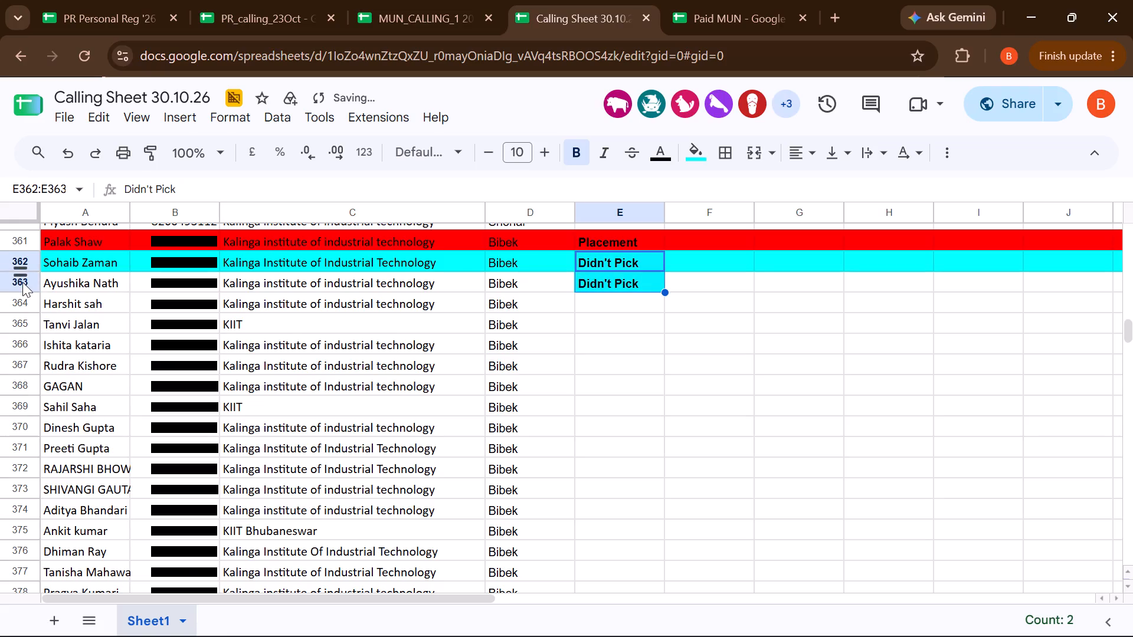
# Fill the entire row 363, Bibek's second "Didn't Pick" contact, with cyan and select the remark cell in row 364.
pyautogui.click(22, 282)
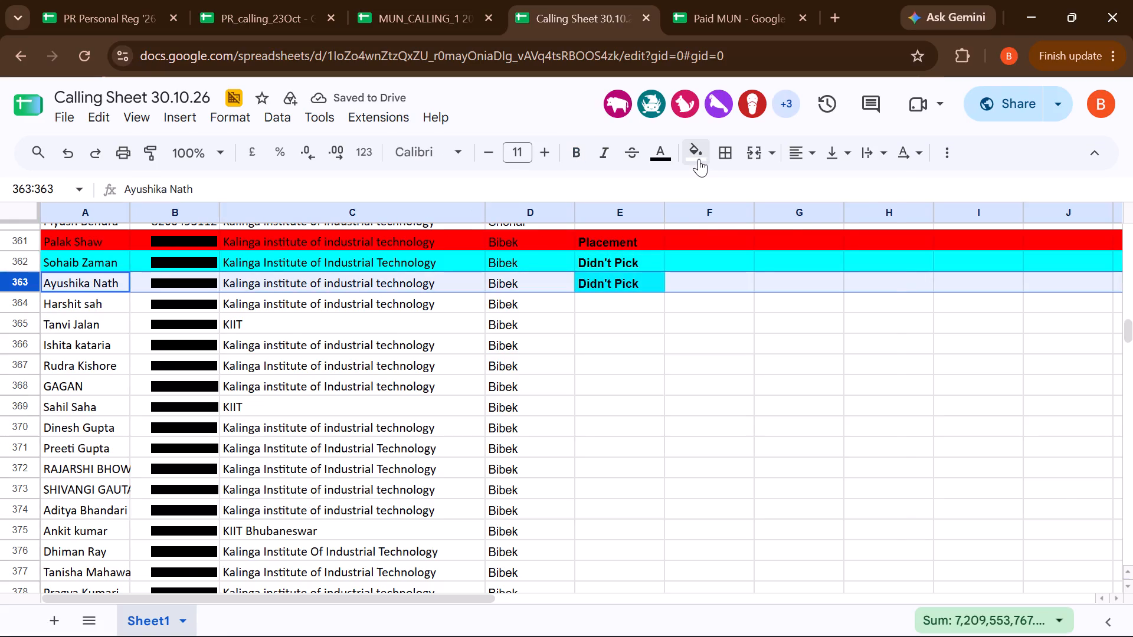
pyautogui.click(699, 159)
pyautogui.click(798, 239)
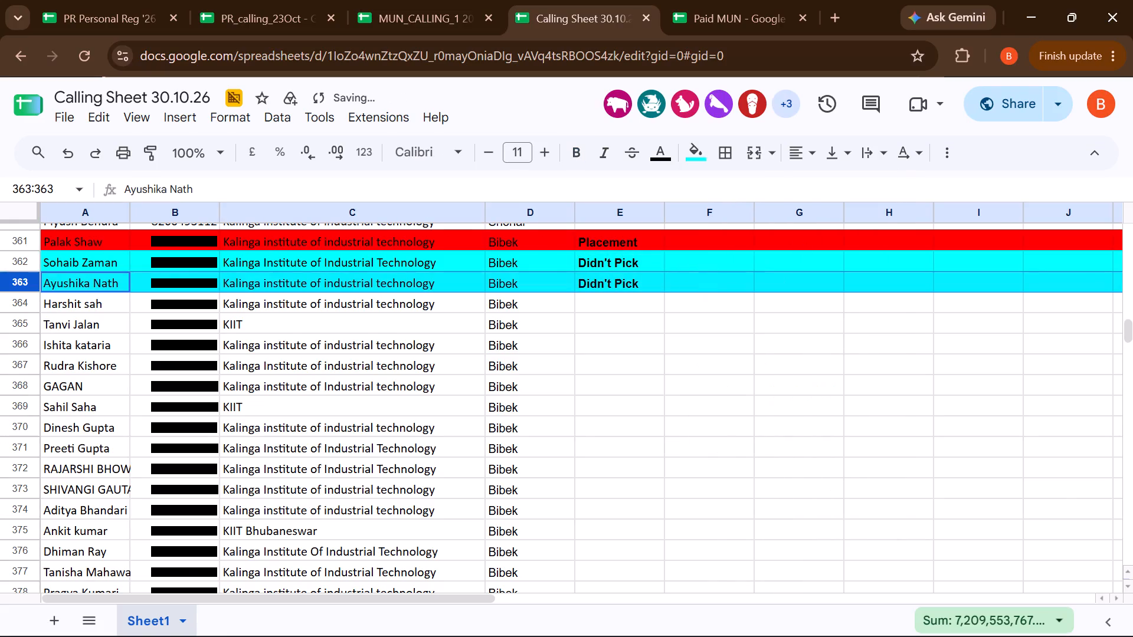
pyautogui.click(589, 306)
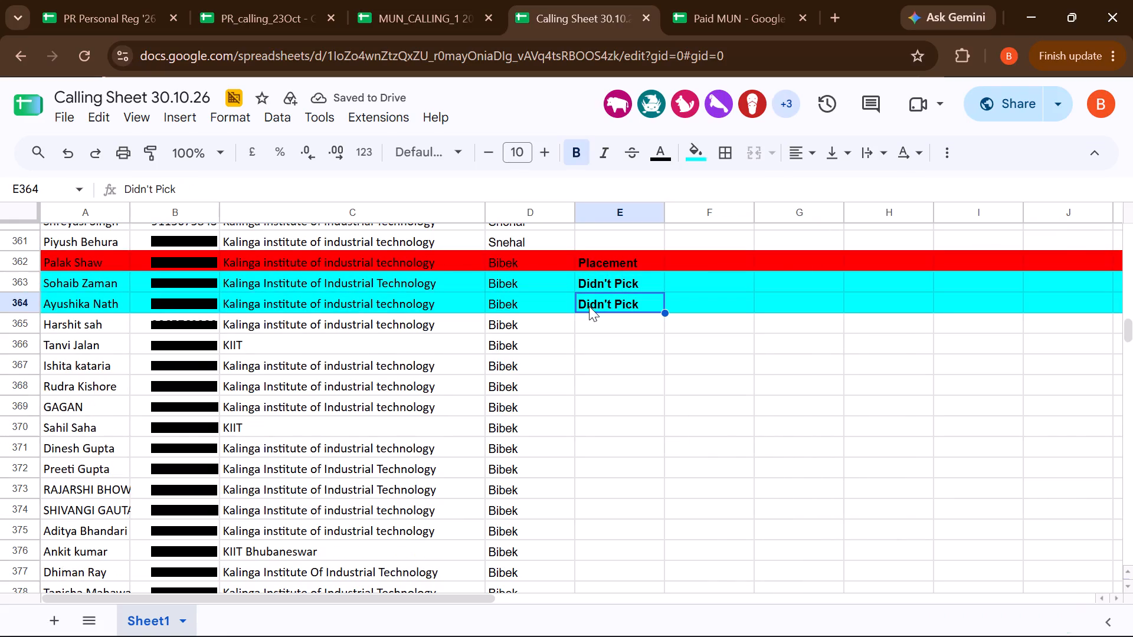
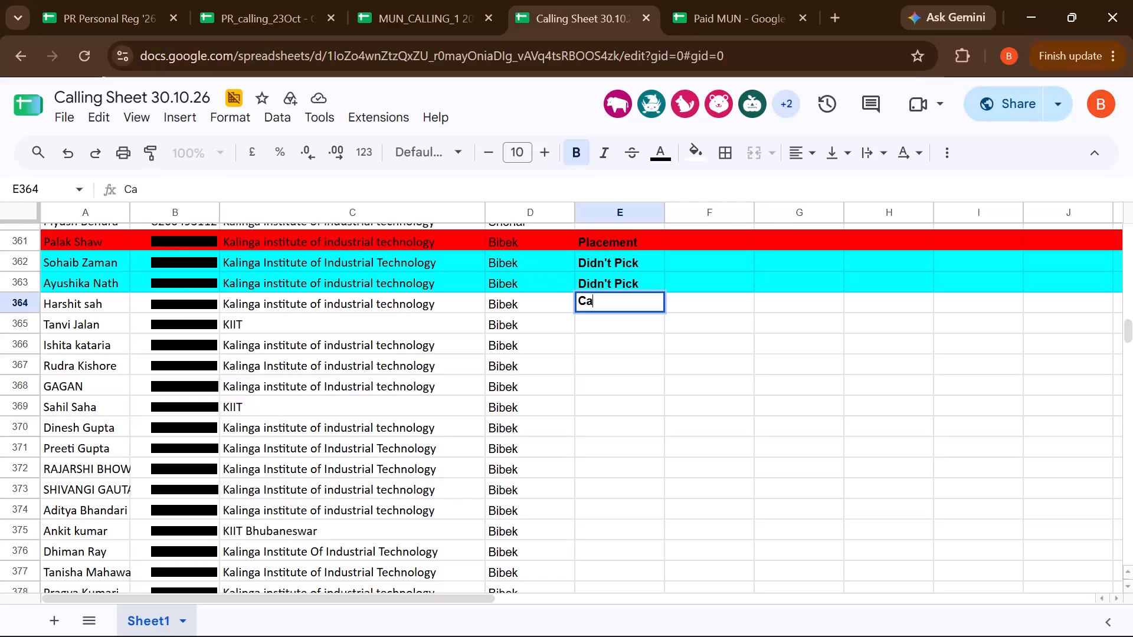
# Complete the remark "Can't receive incoming calls" for Bibek's contact in row 364.
pyautogui.press('n')
pyautogui.write("'t receive incoming calls")
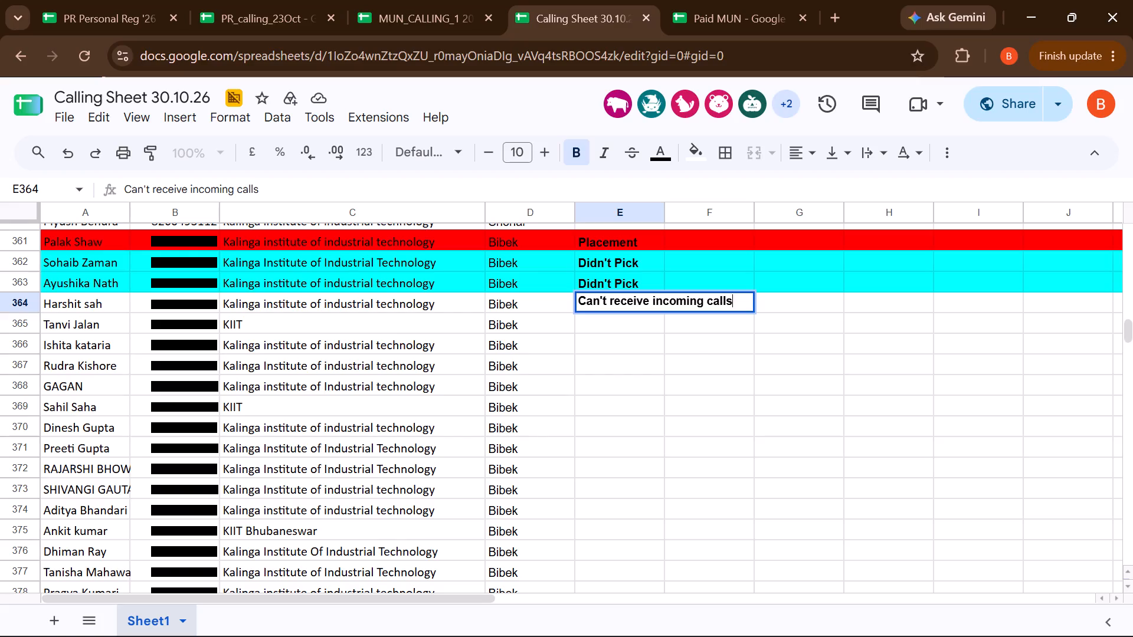
# Widen remark column E to fit the full text "Can't receive incoming calls" and select the remark cell in row 365.
pyautogui.click(634, 209)
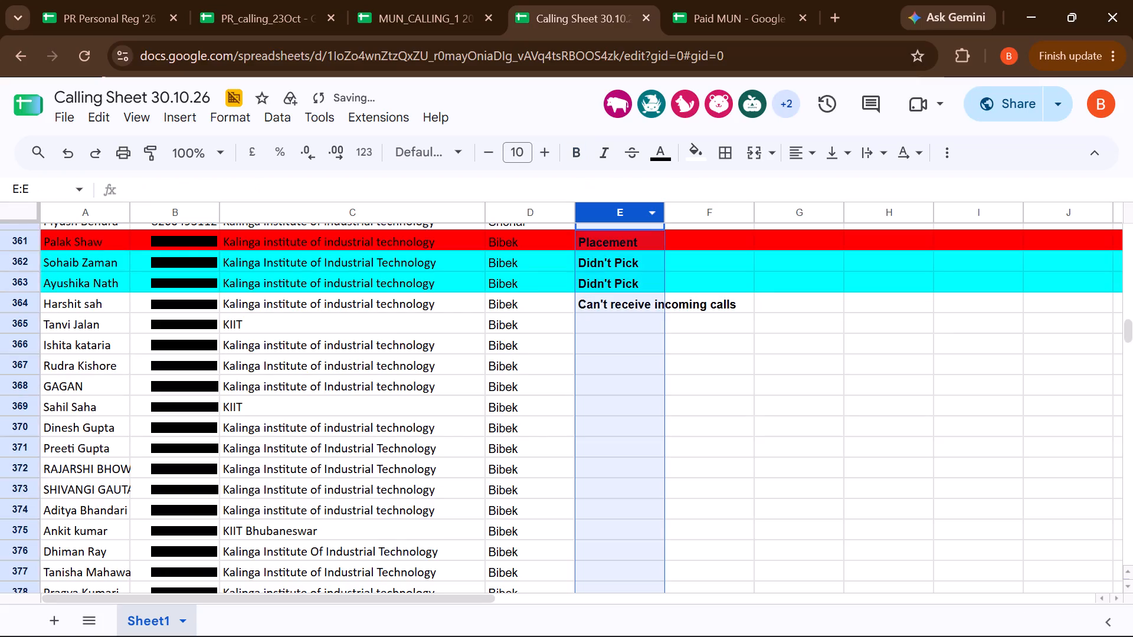
pyautogui.moveTo(665, 206); pyautogui.dragTo(747, 232)
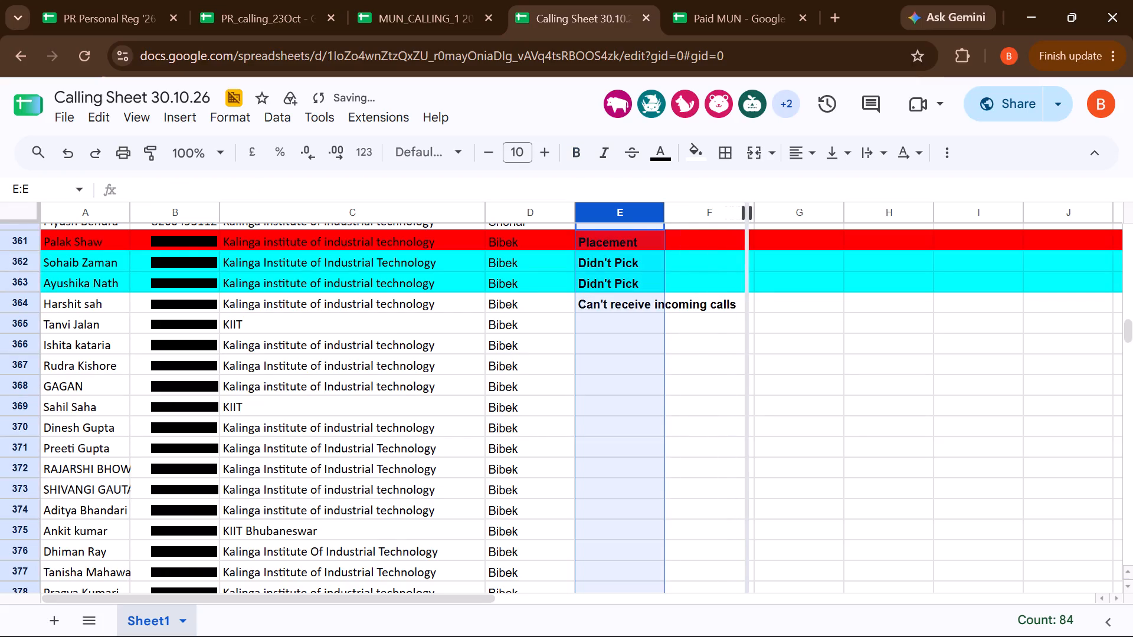
pyautogui.moveTo(747, 232); pyautogui.dragTo(753, 242)
pyautogui.click(634, 326)
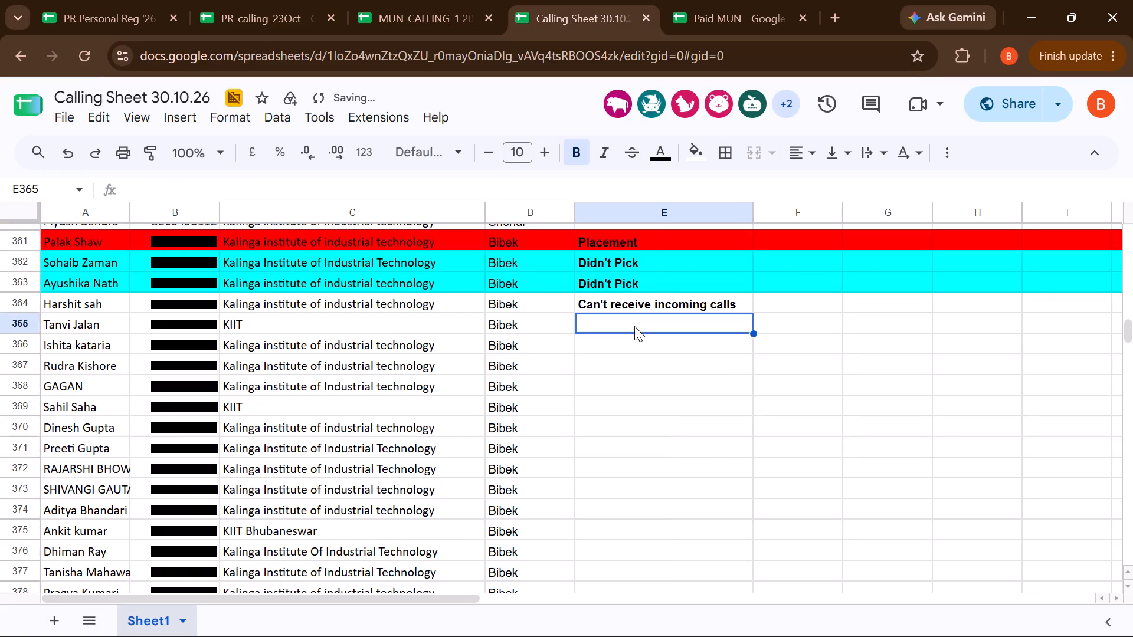
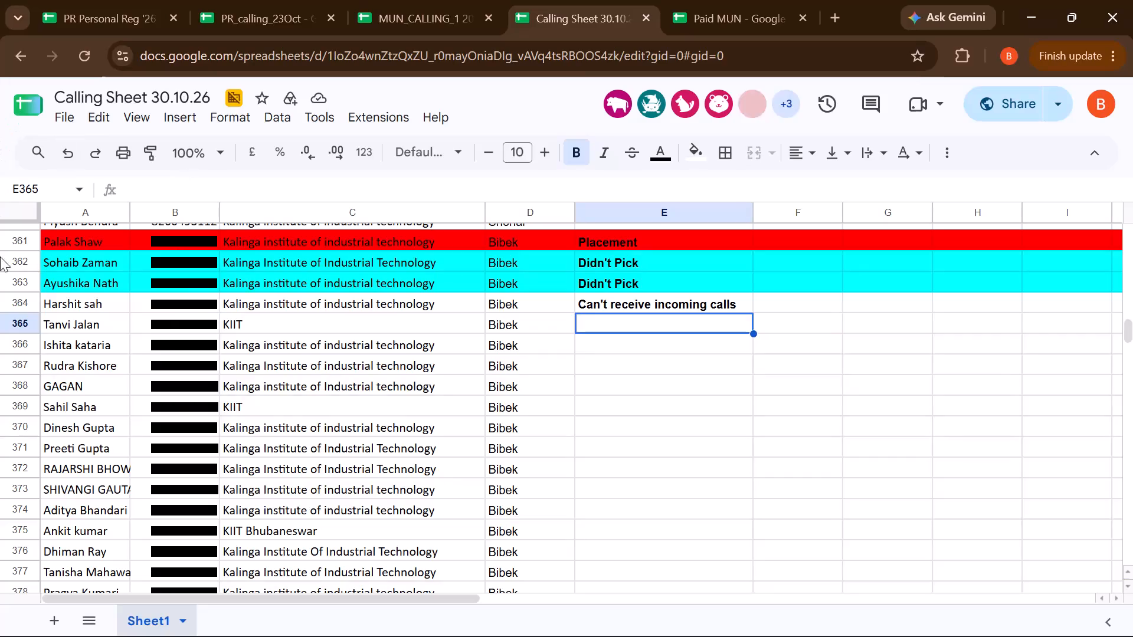
# Fill the whole of row 364, the contact who can't receive incoming calls, with red.
pyautogui.click(12, 305)
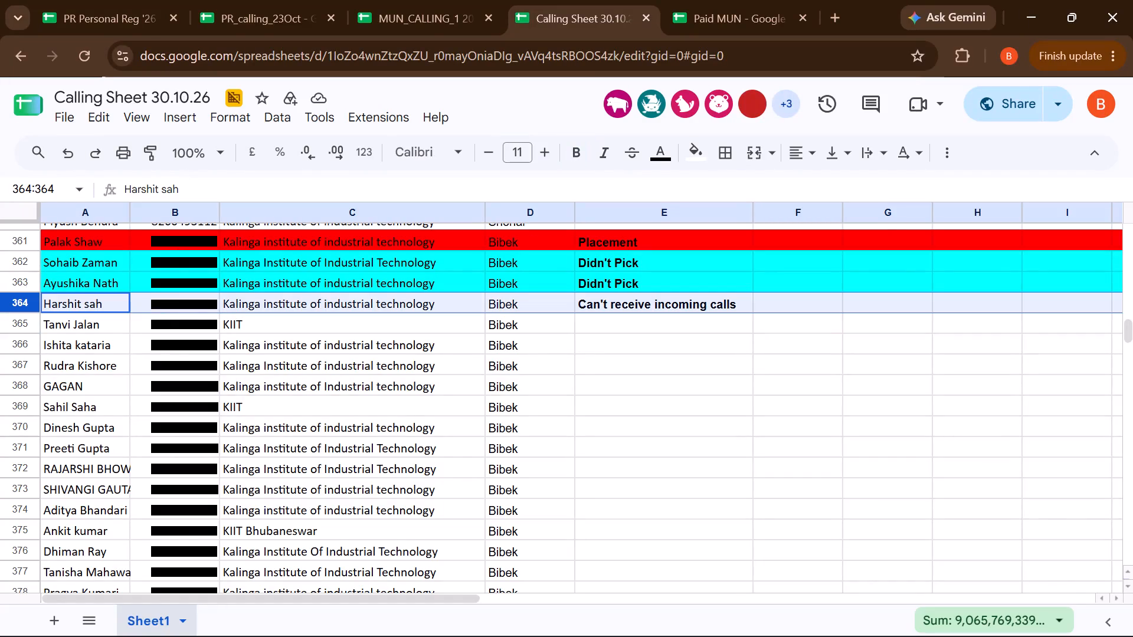
pyautogui.click(698, 157)
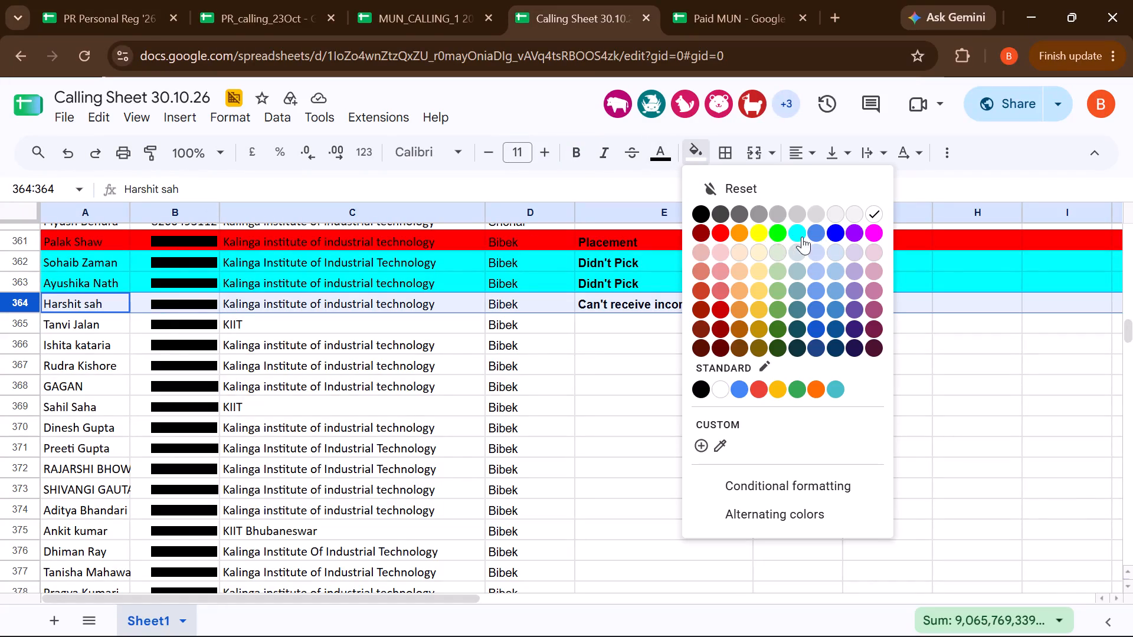
pyautogui.click(723, 231)
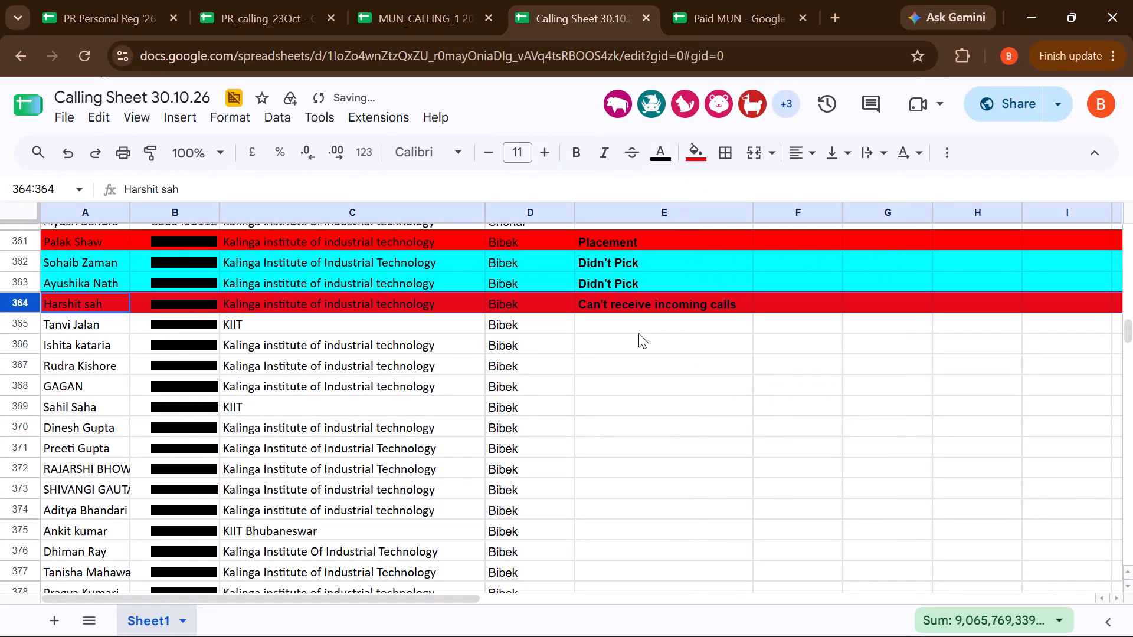
# Open the empty remark cell of Bibek's contact in row 365 for editing.
pyautogui.click(638, 326)
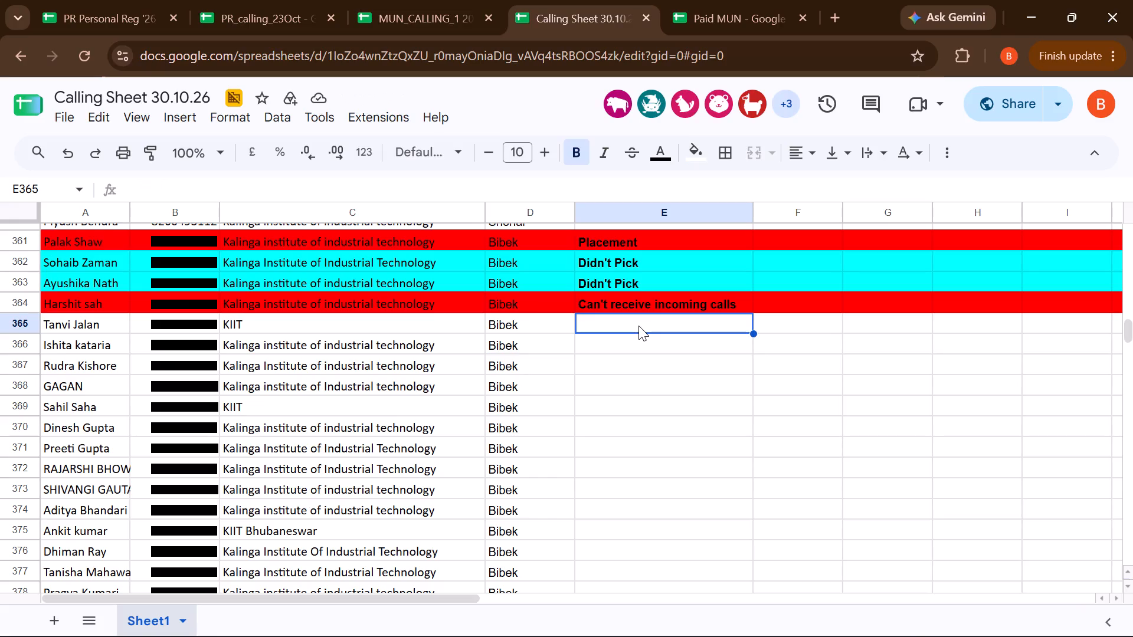
pyautogui.doubleClick(638, 326)
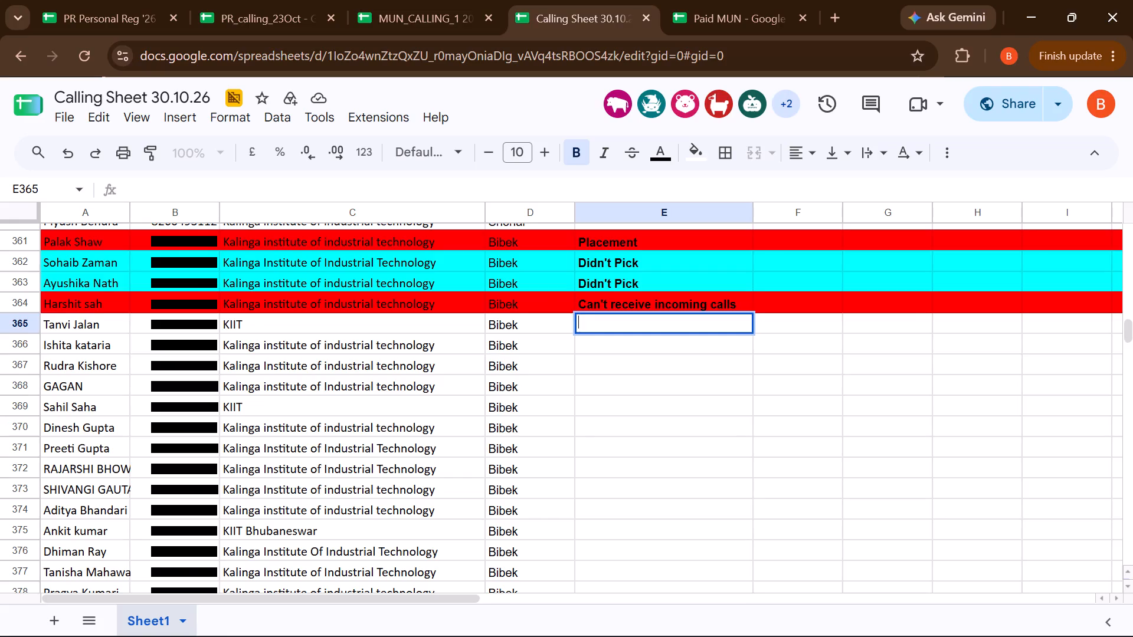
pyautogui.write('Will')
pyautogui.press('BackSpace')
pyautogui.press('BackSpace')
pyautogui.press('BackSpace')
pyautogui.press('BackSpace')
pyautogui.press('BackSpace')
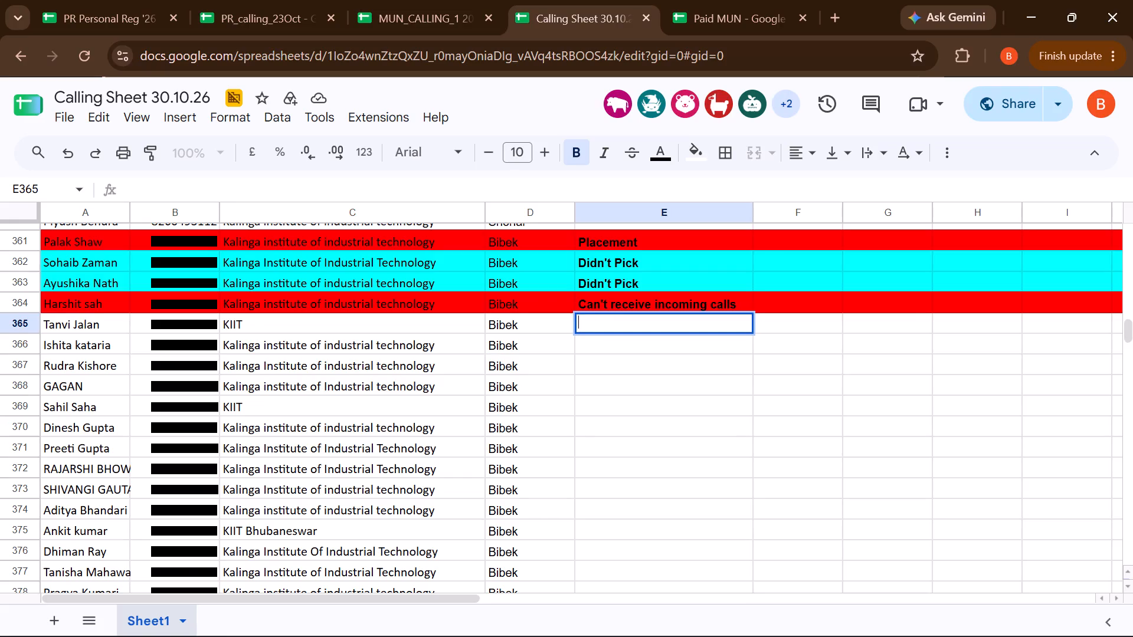
# Enter the remark "Busy" for Bibek's contact in row 365.
pyautogui.write('Buys')
pyautogui.press('BackSpace')
pyautogui.press('BackSpace')
pyautogui.write('sy')
# Fill the whole of row 365 with cyan and select the remark cell in row 366.
pyautogui.click(22, 326)
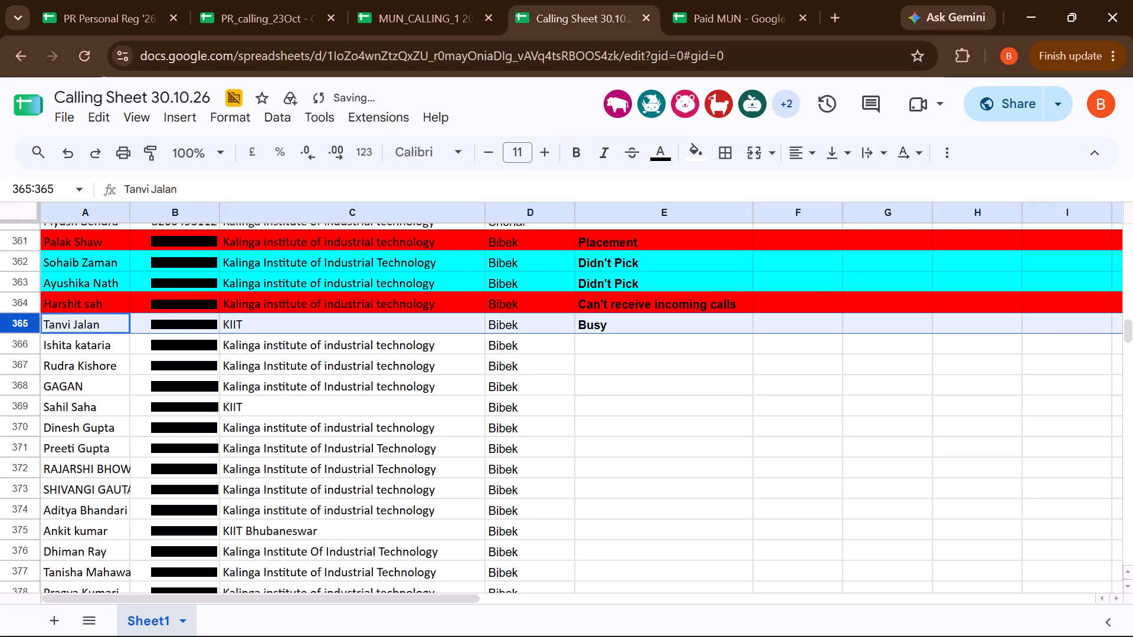
pyautogui.click(705, 154)
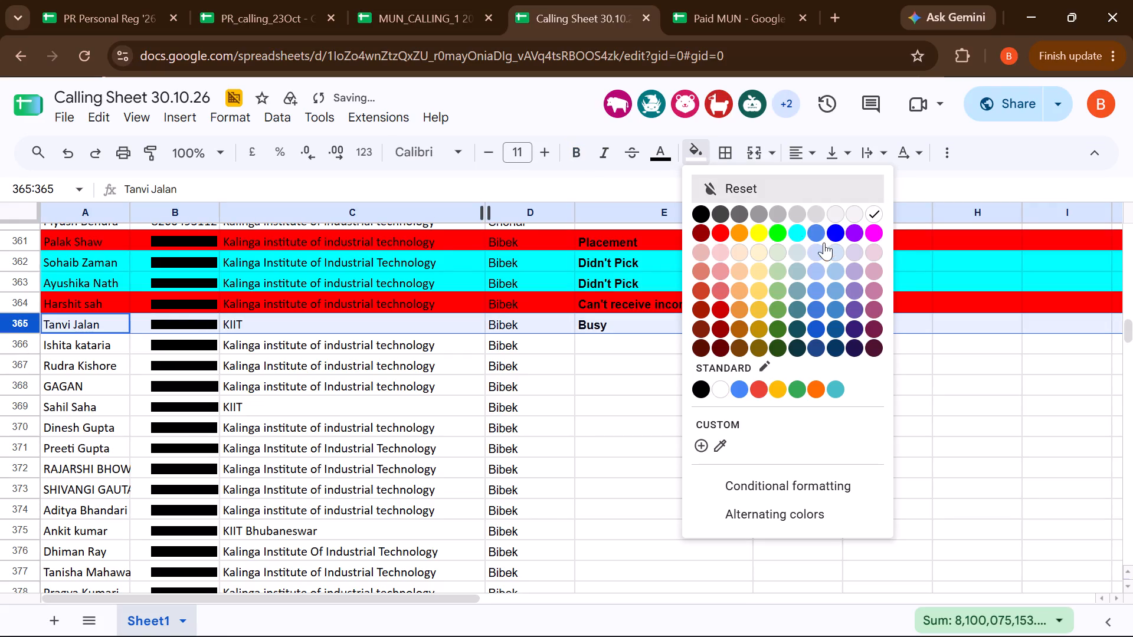
pyautogui.click(797, 232)
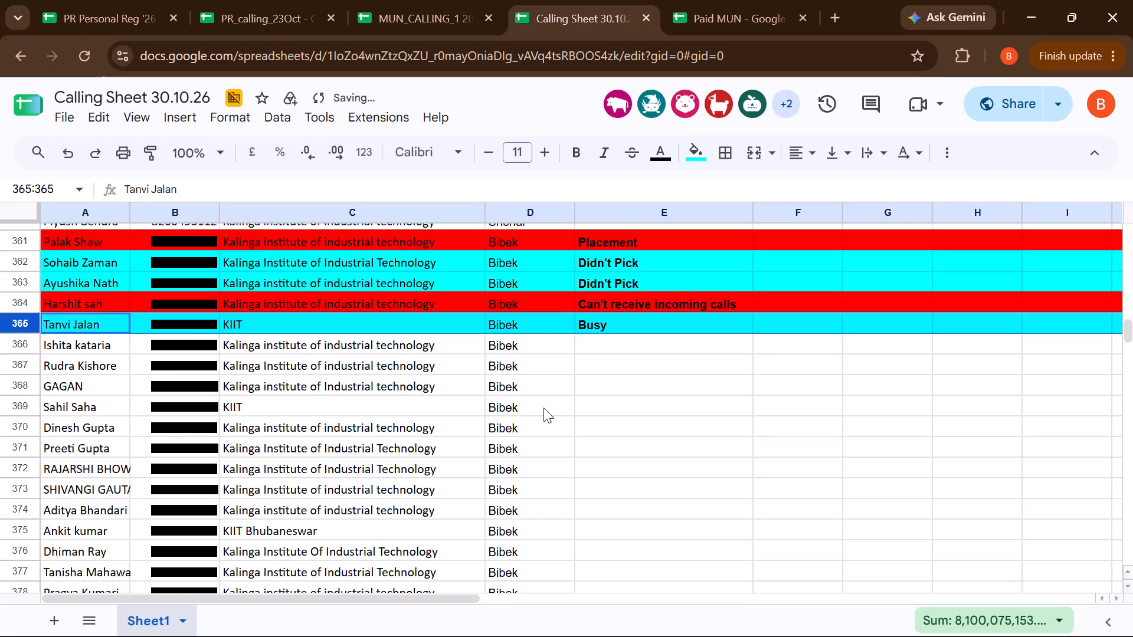
pyautogui.click(543, 408)
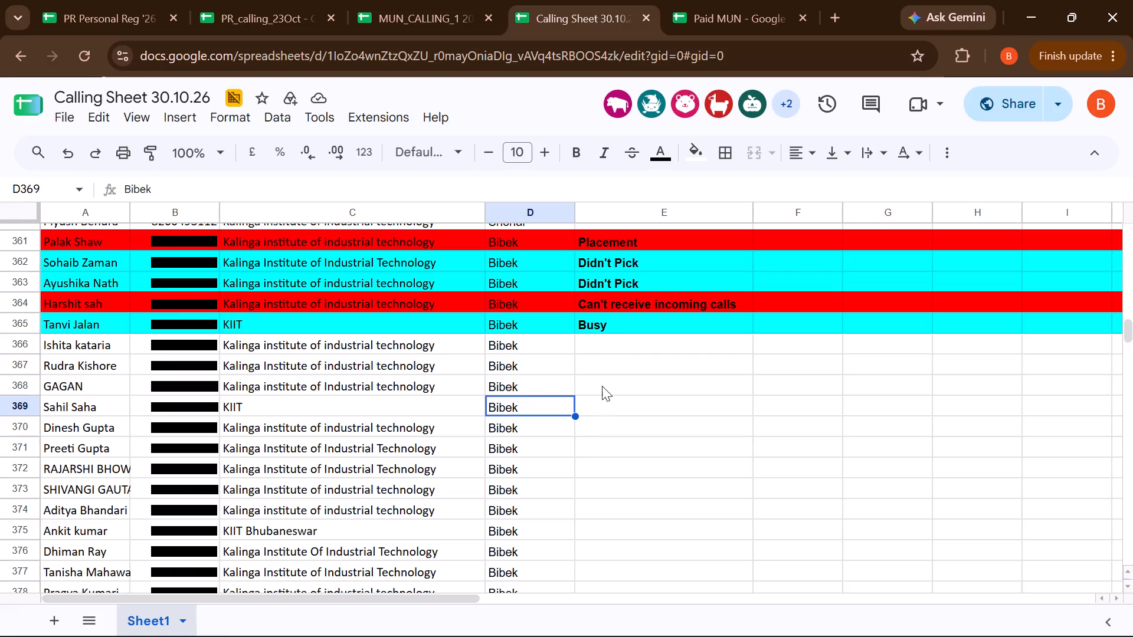
pyautogui.click(594, 347)
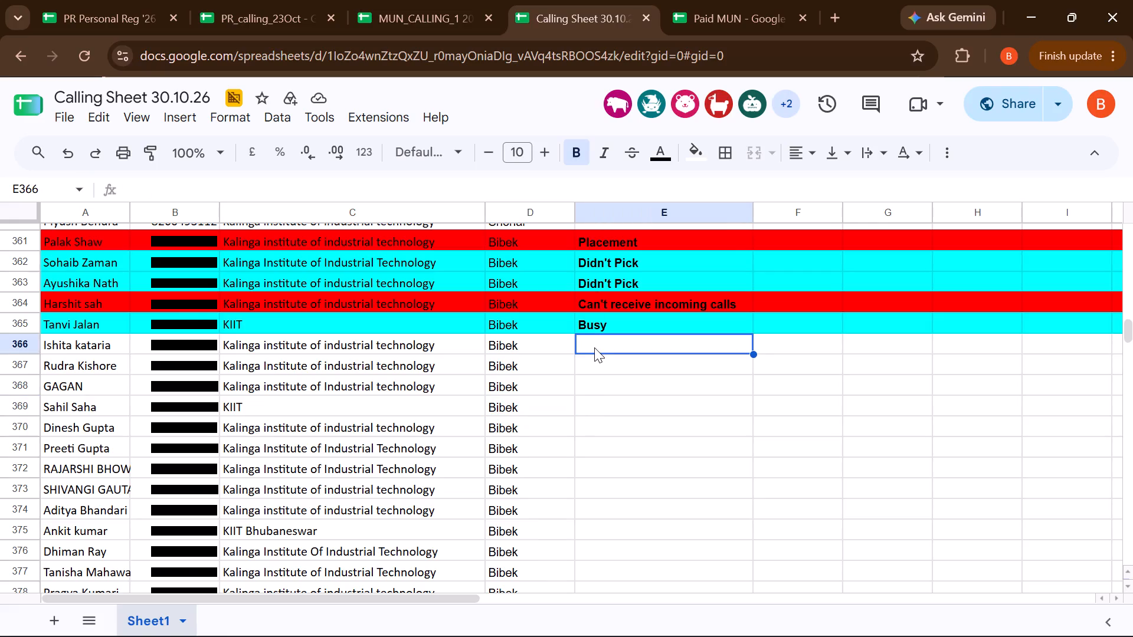
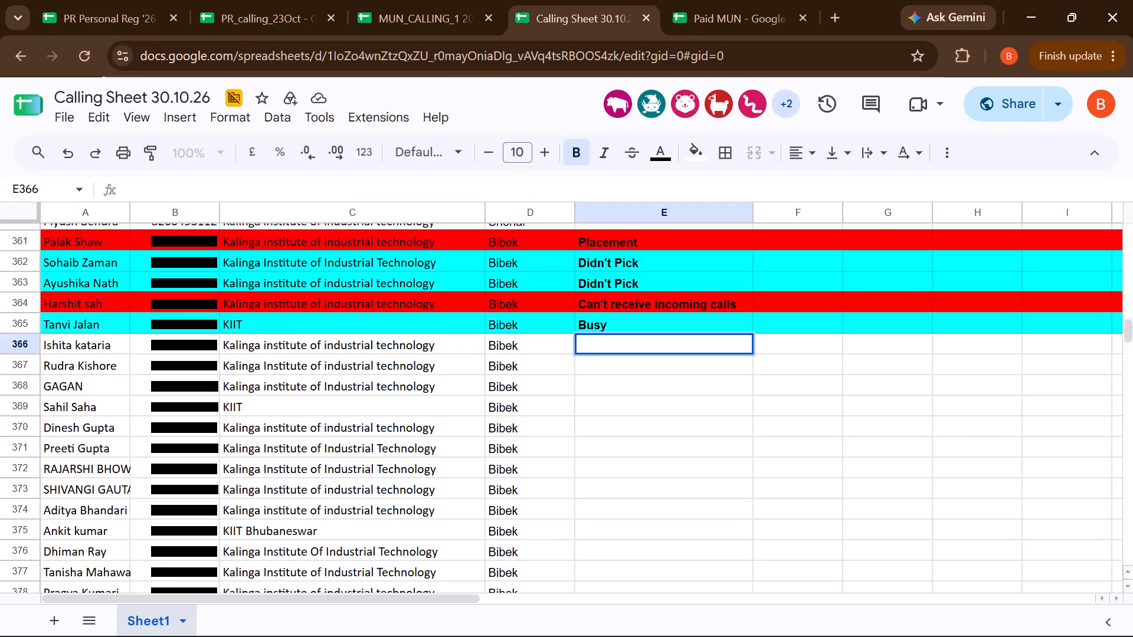
# Enter the remark "Will get back" for Bibek's contact in row 366.
pyautogui.write('Will get back')
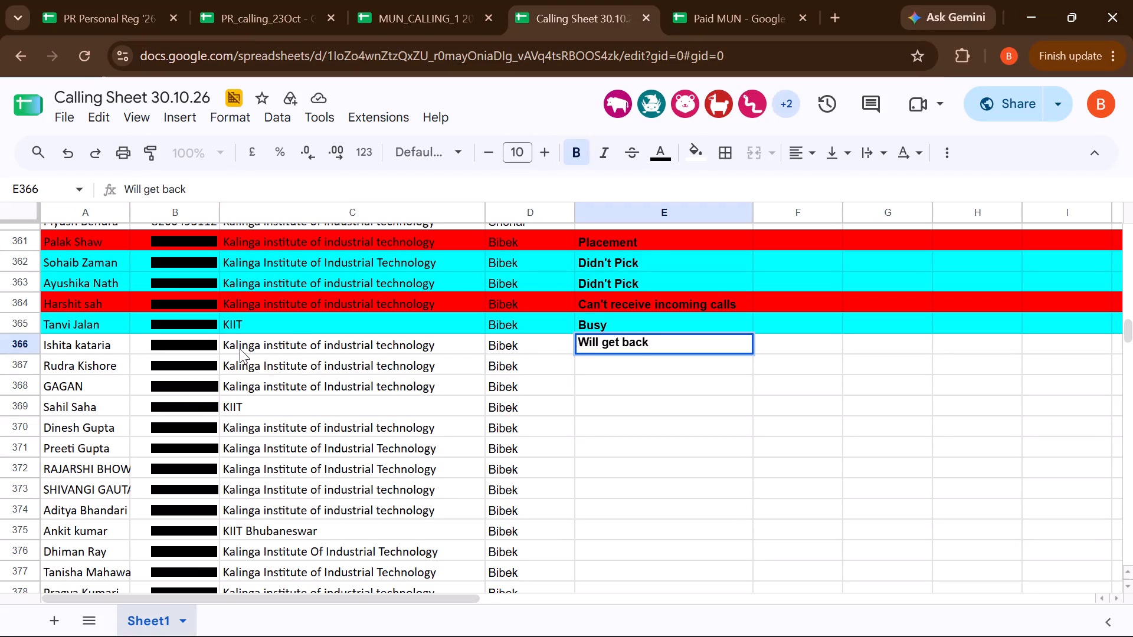
pyautogui.click(124, 329)
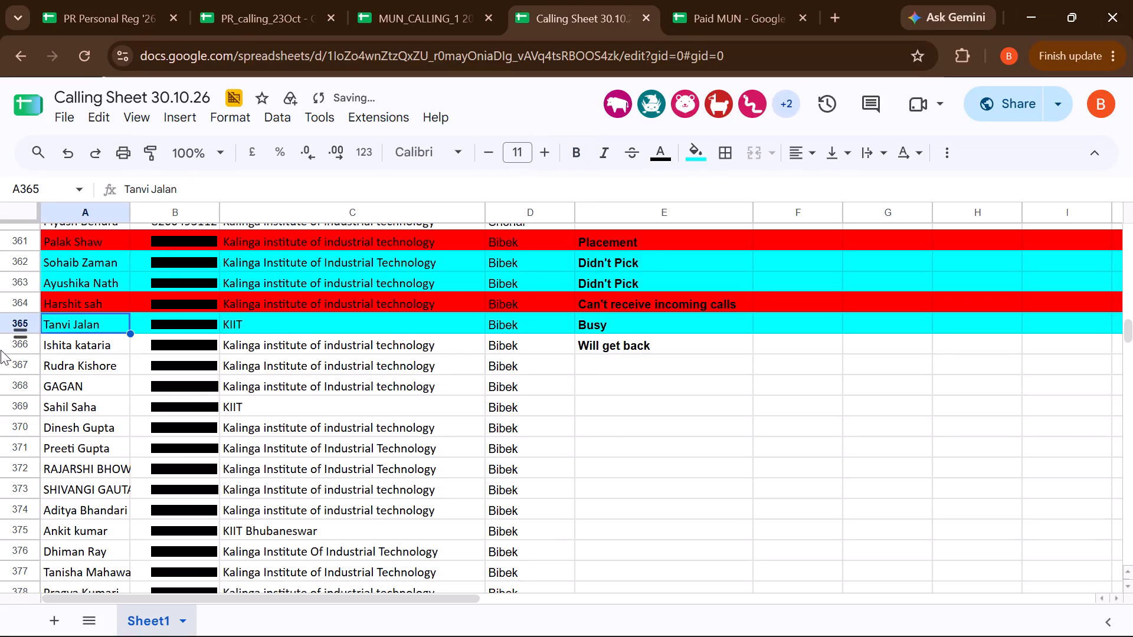
# Fill the whole of row 366 with yellow and select the remark cell in row 367.
pyautogui.click(24, 349)
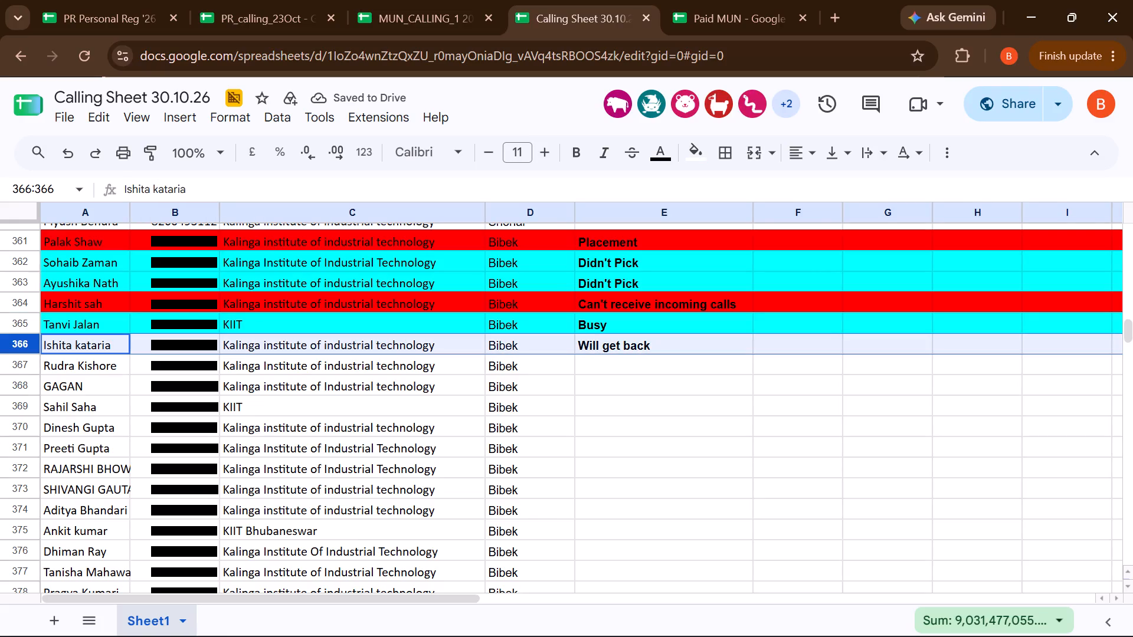
pyautogui.click(682, 153)
pyautogui.click(699, 155)
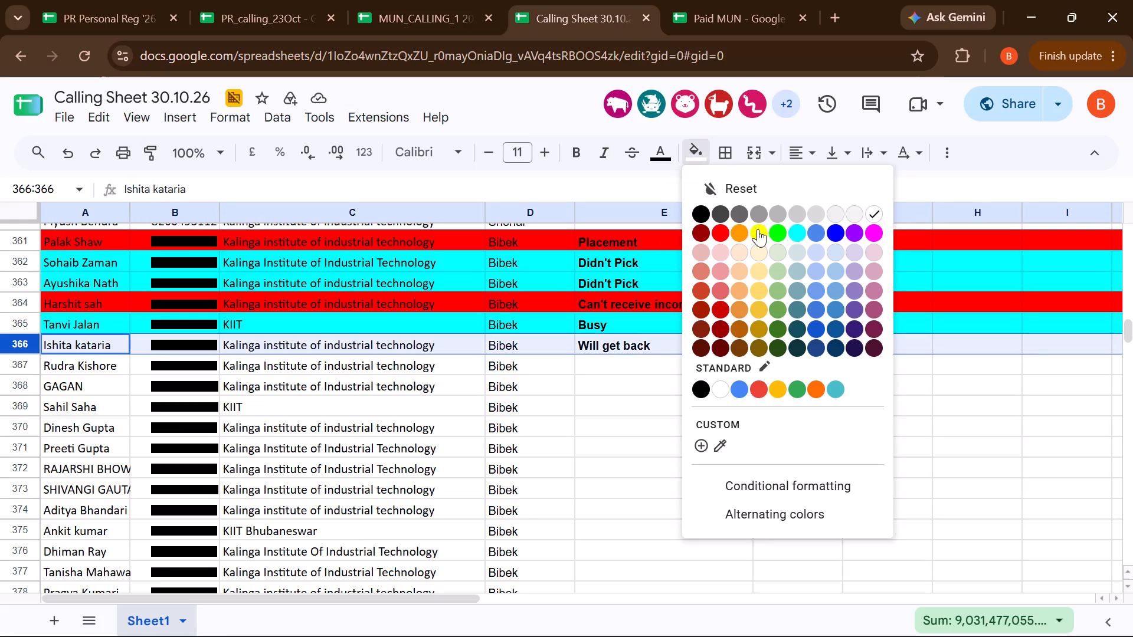
pyautogui.click(758, 229)
pyautogui.click(596, 377)
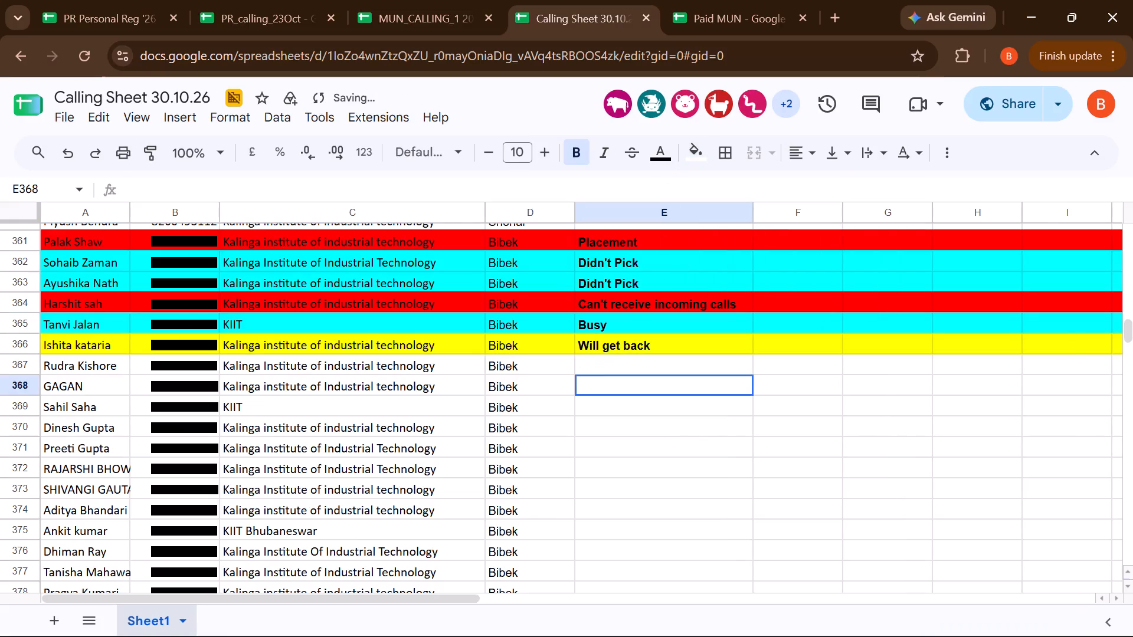
pyautogui.click(600, 369)
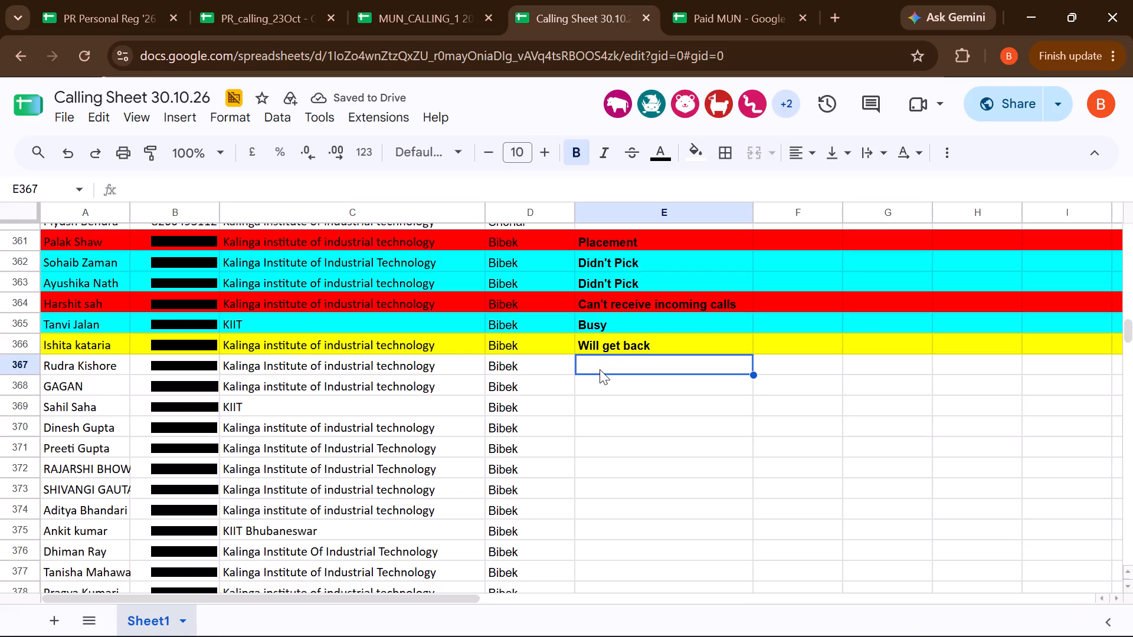
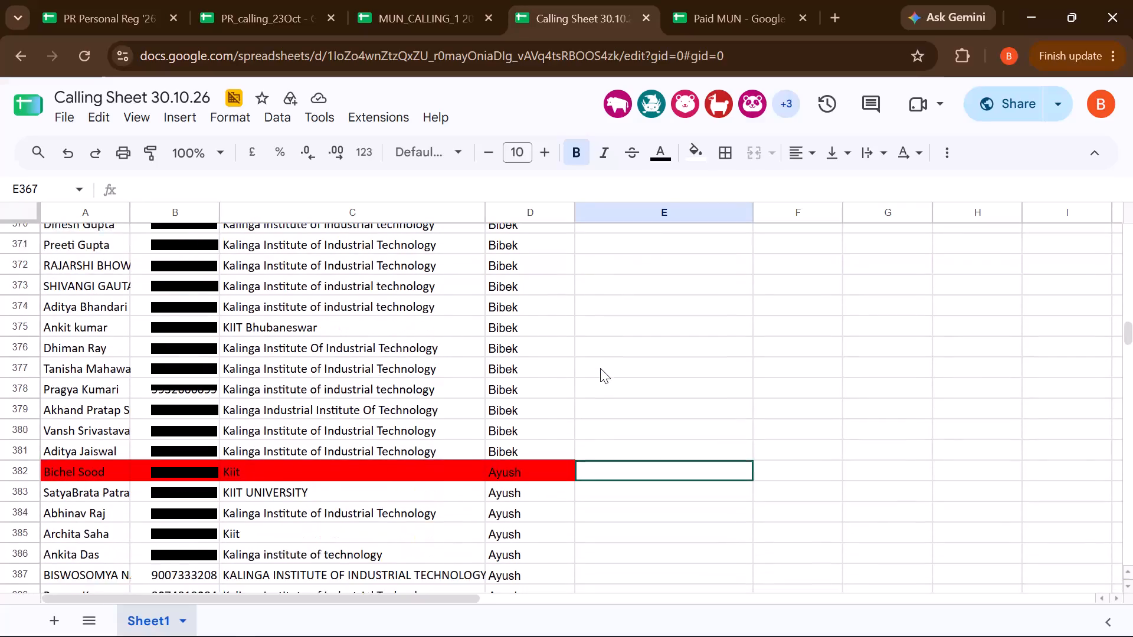
# Review Bibek's remaining uncalled contacts from row 367 down to where Ayush's contacts begin.
pyautogui.scroll(-1, 600, 368)
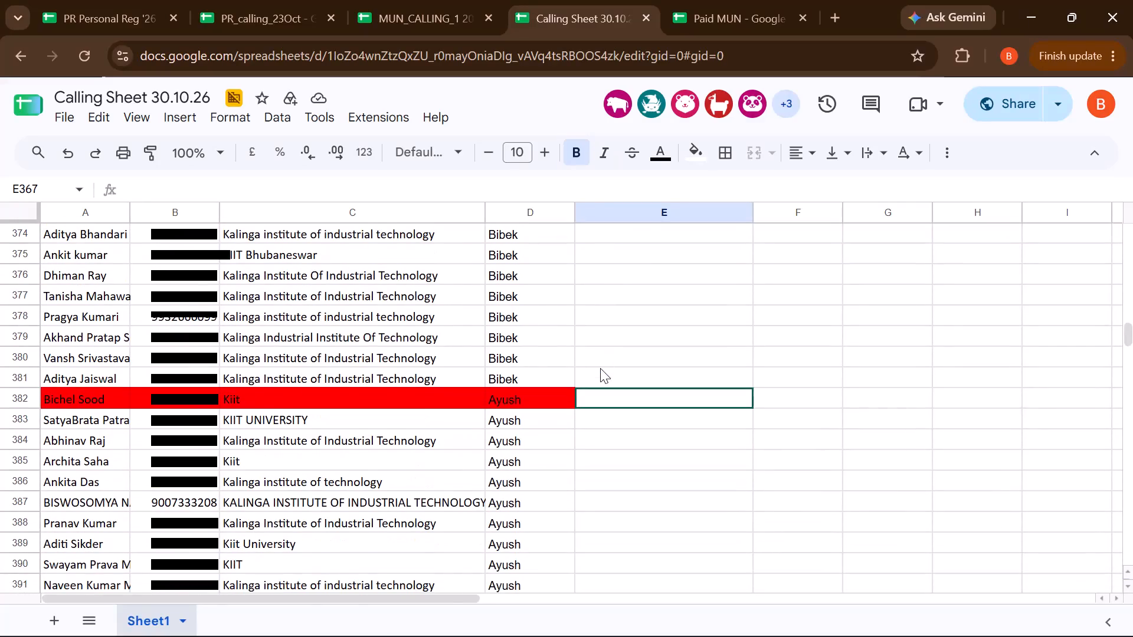
pyautogui.scroll(-1, 600, 368)
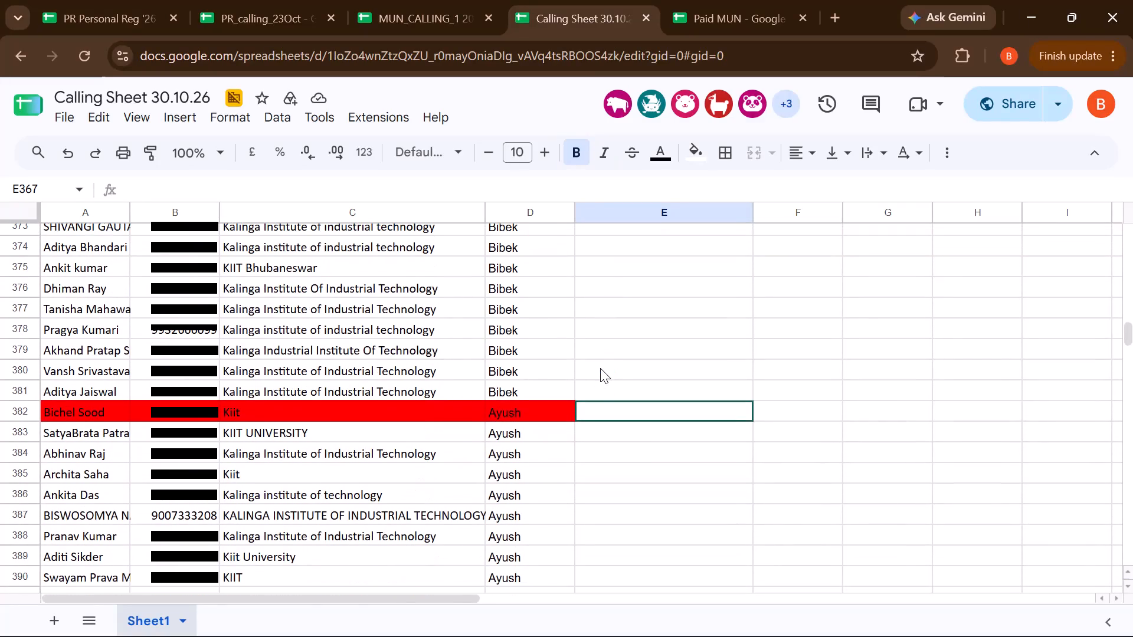
pyautogui.scroll(2, 600, 378)
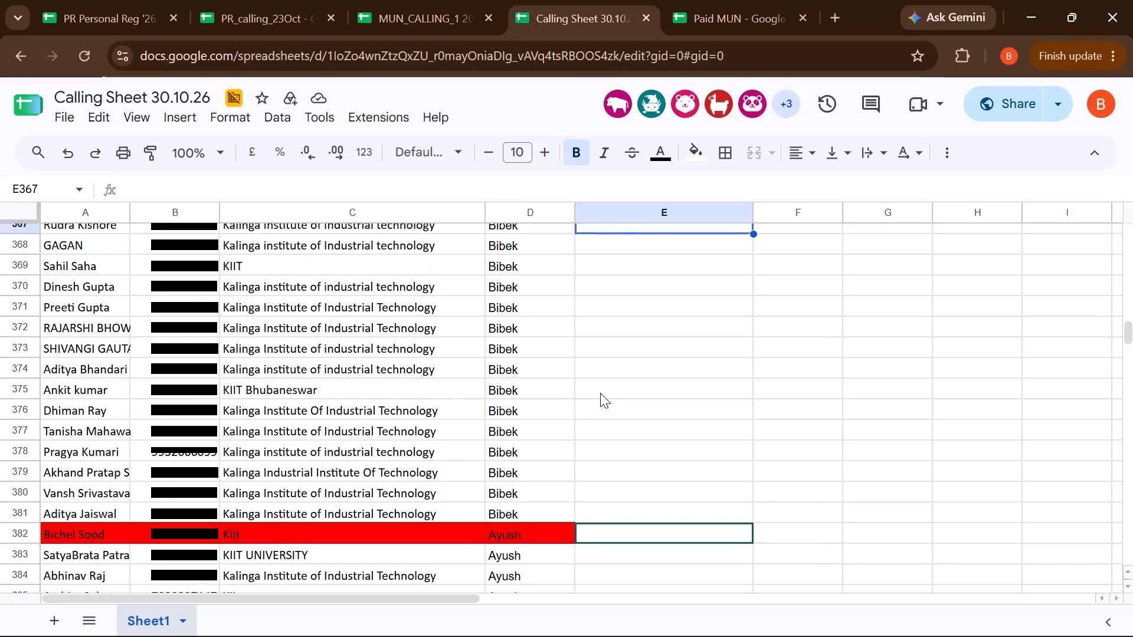
pyautogui.scroll(1, 600, 393)
pyautogui.scroll(-1, 600, 393)
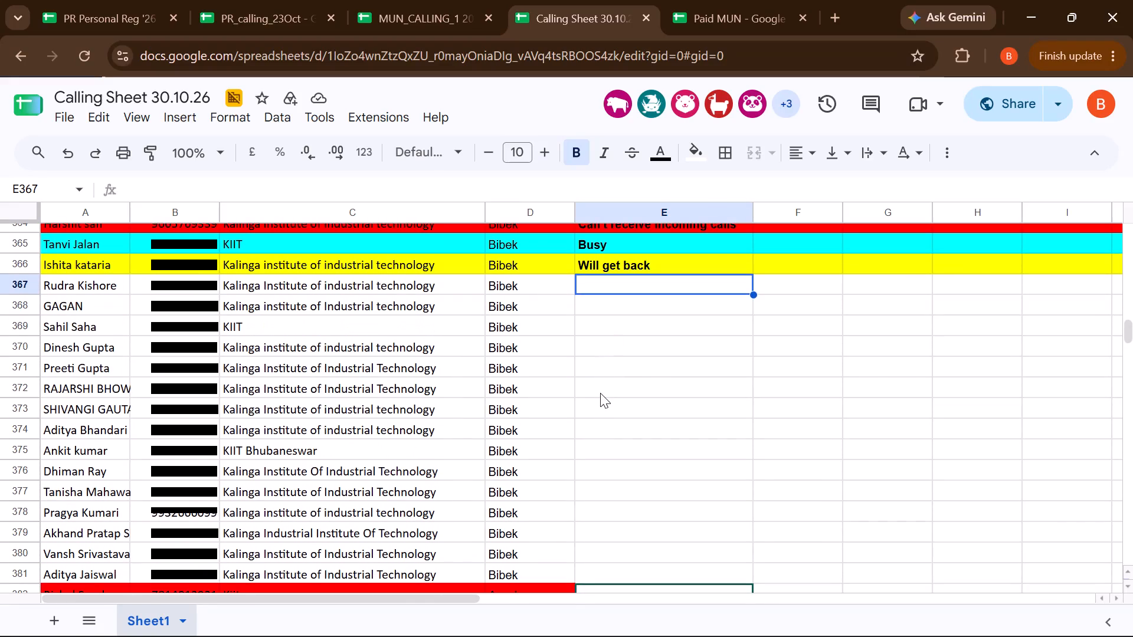
pyautogui.scroll(-2, 600, 393)
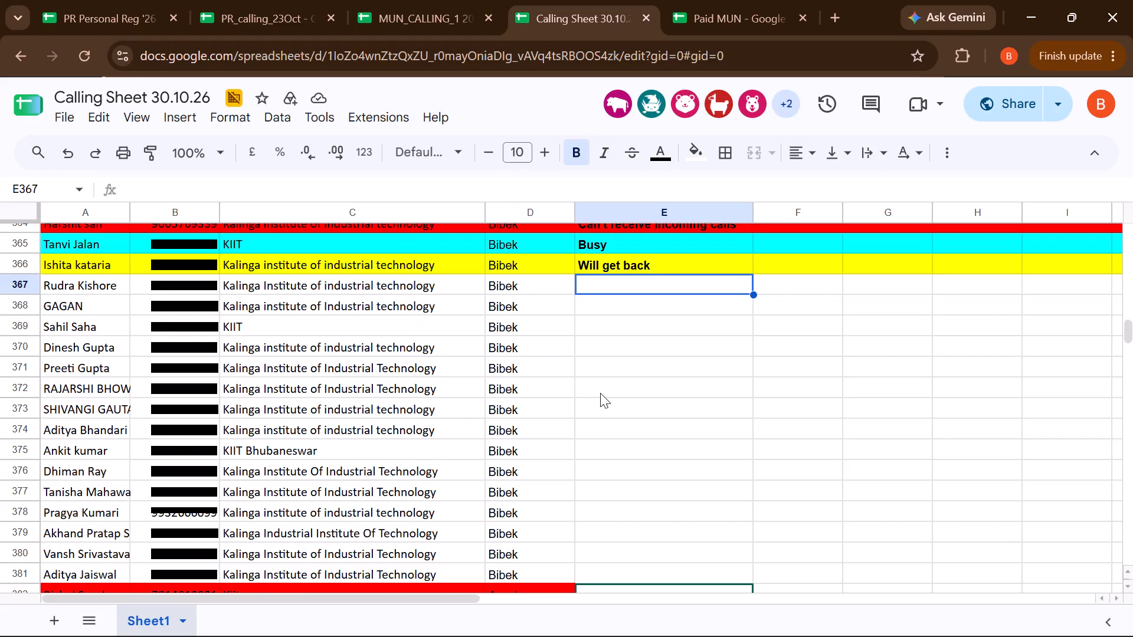
pyautogui.scroll(-1, 600, 393)
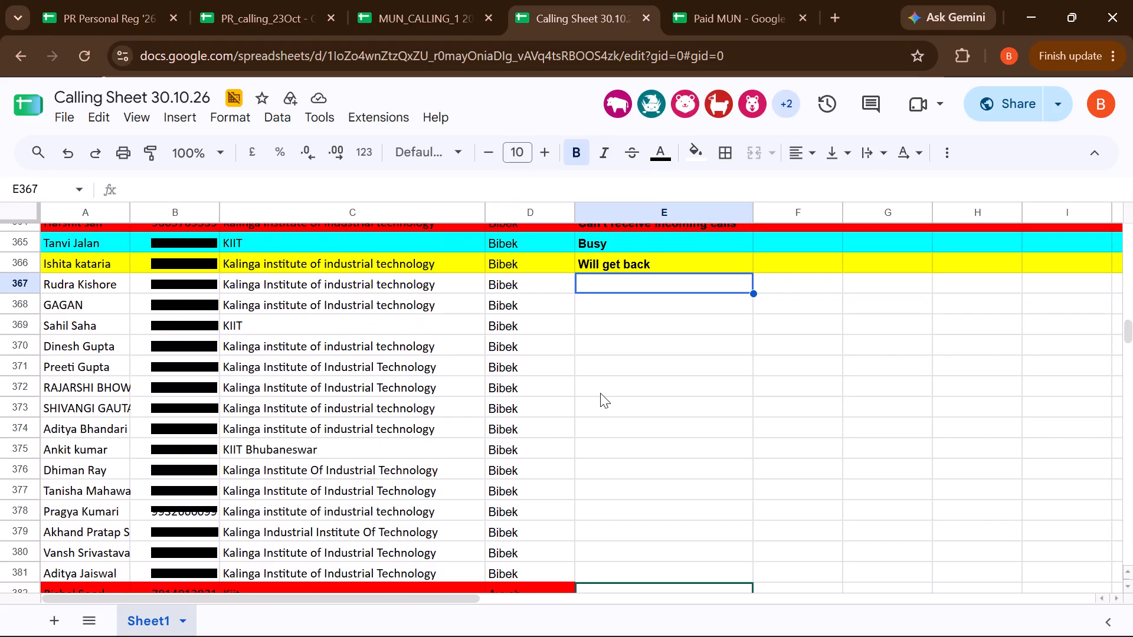
pyautogui.scroll(-1, 600, 393)
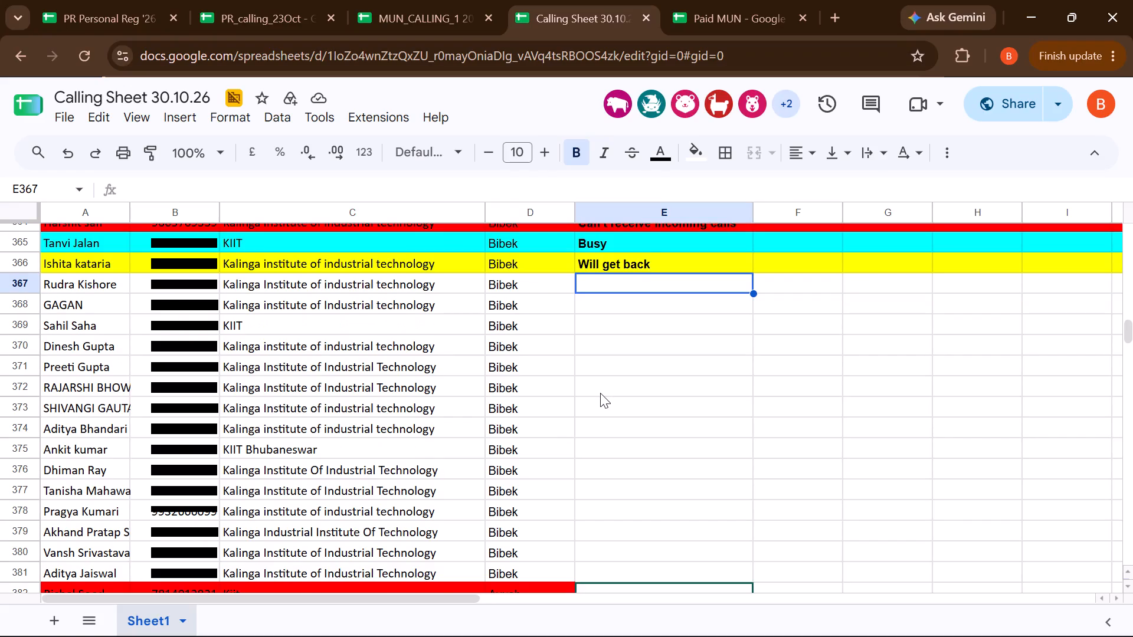
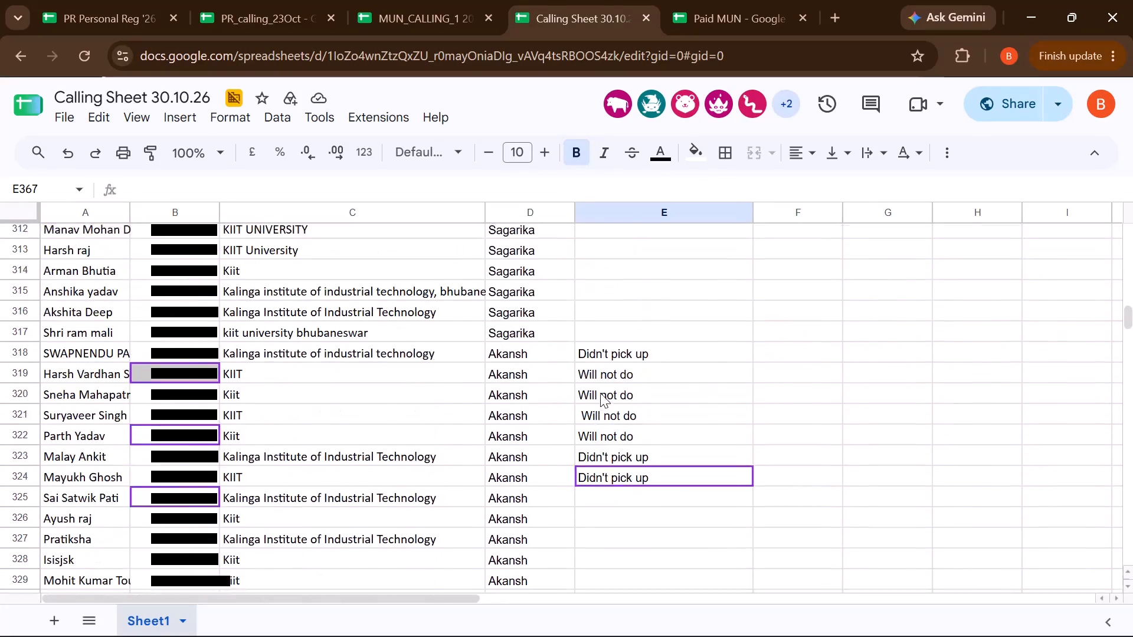
# Review the call statuses and row colours in Bibek's earlier block of contacts, ending at row 128.
pyautogui.scroll(5, 600, 393)
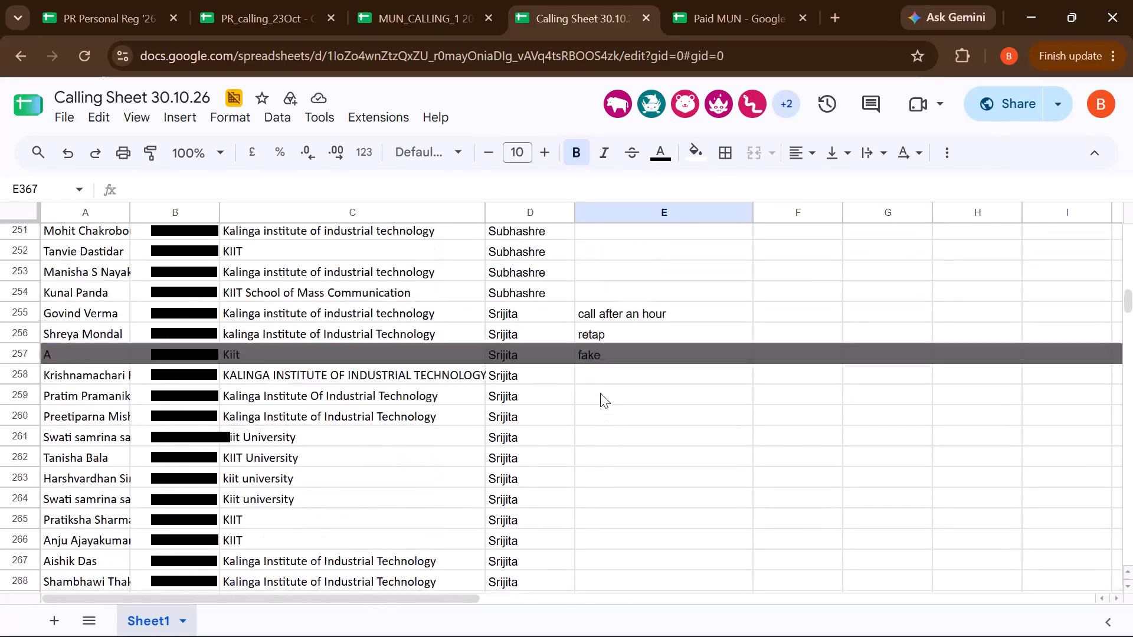
pyautogui.scroll(13, 600, 393)
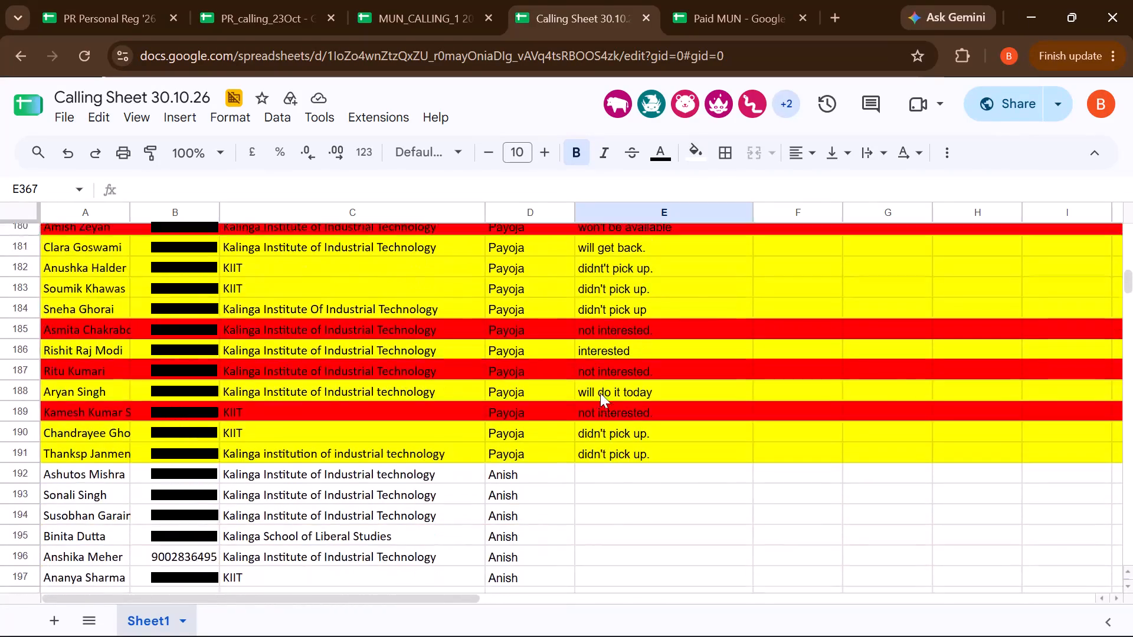
pyautogui.scroll(8, 600, 393)
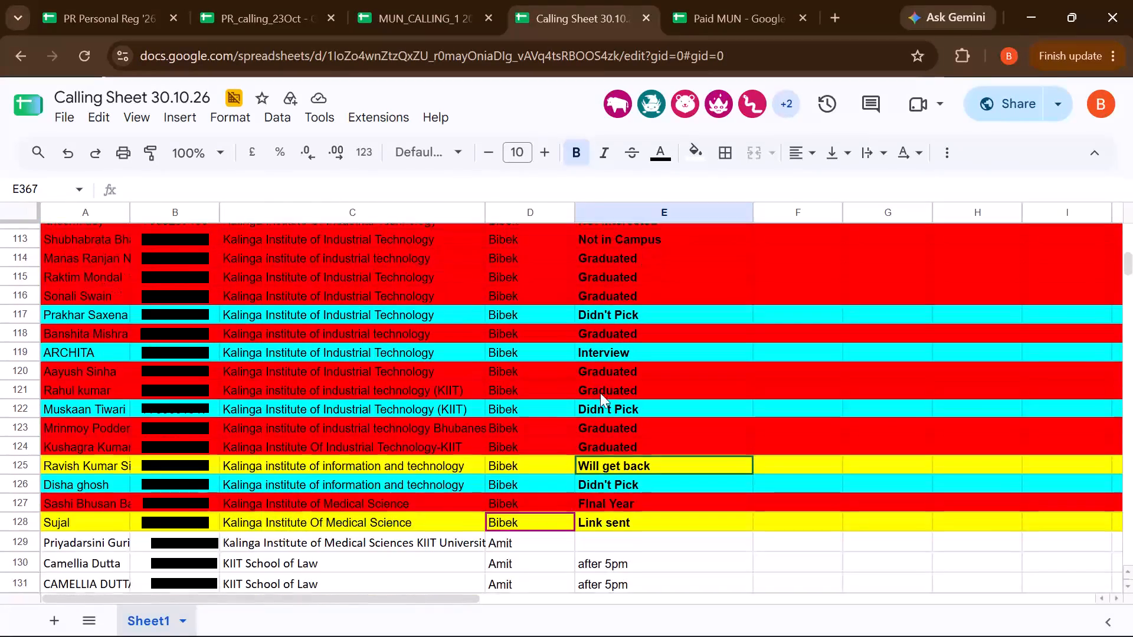
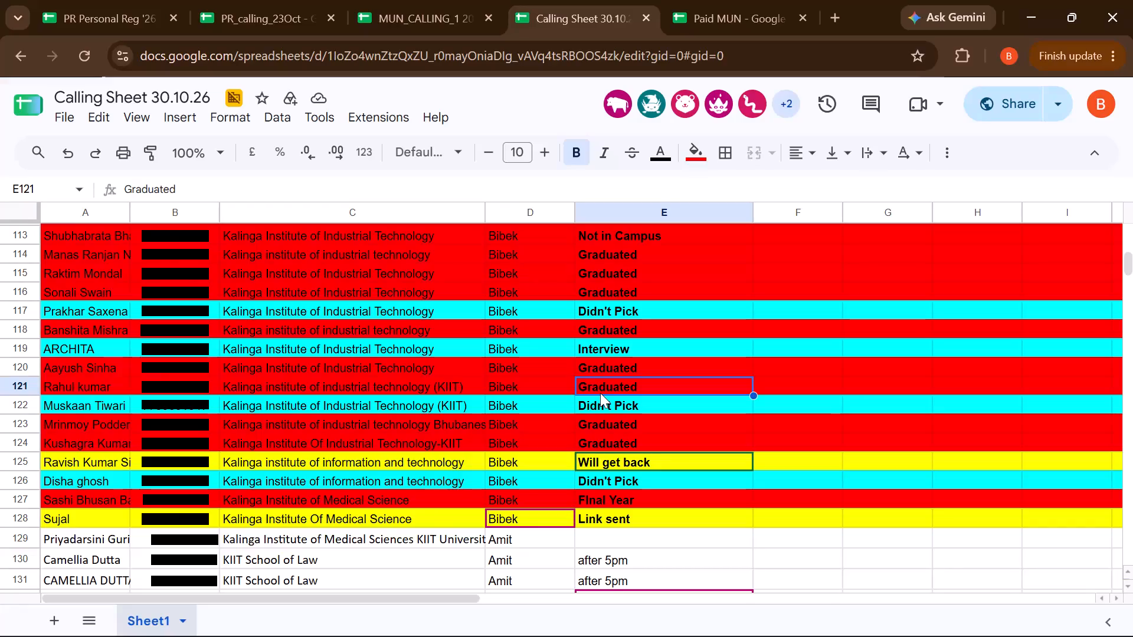
# Return to Bibek's unfinished block of contacts and select the first empty call-status cell, in row 367.
pyautogui.scroll(-2, 600, 393)
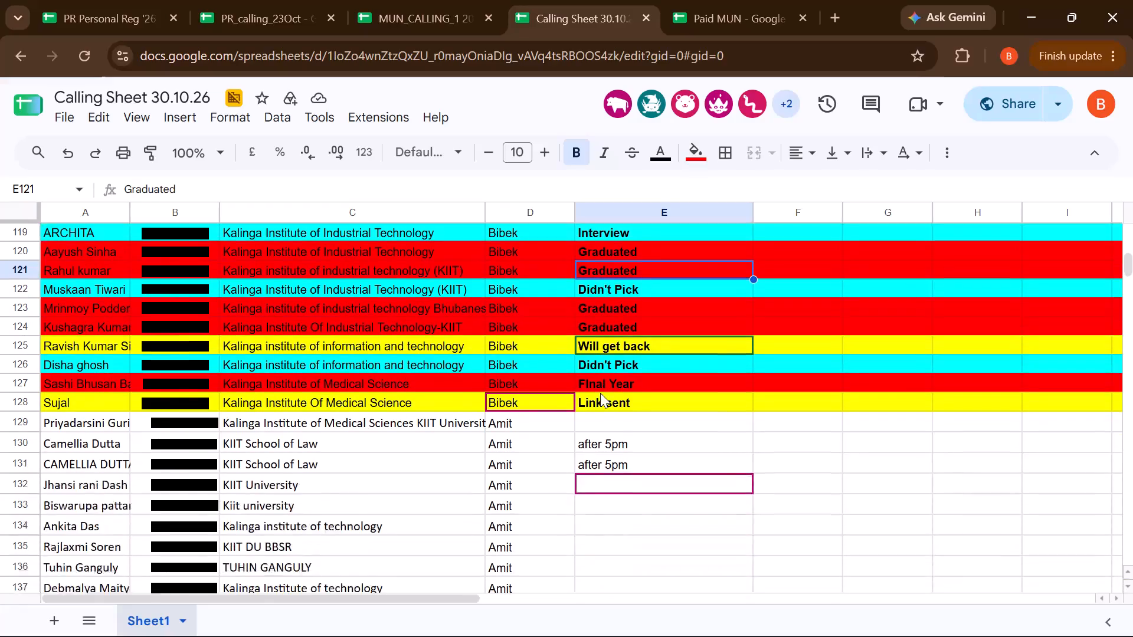
pyautogui.scroll(-10, 600, 393)
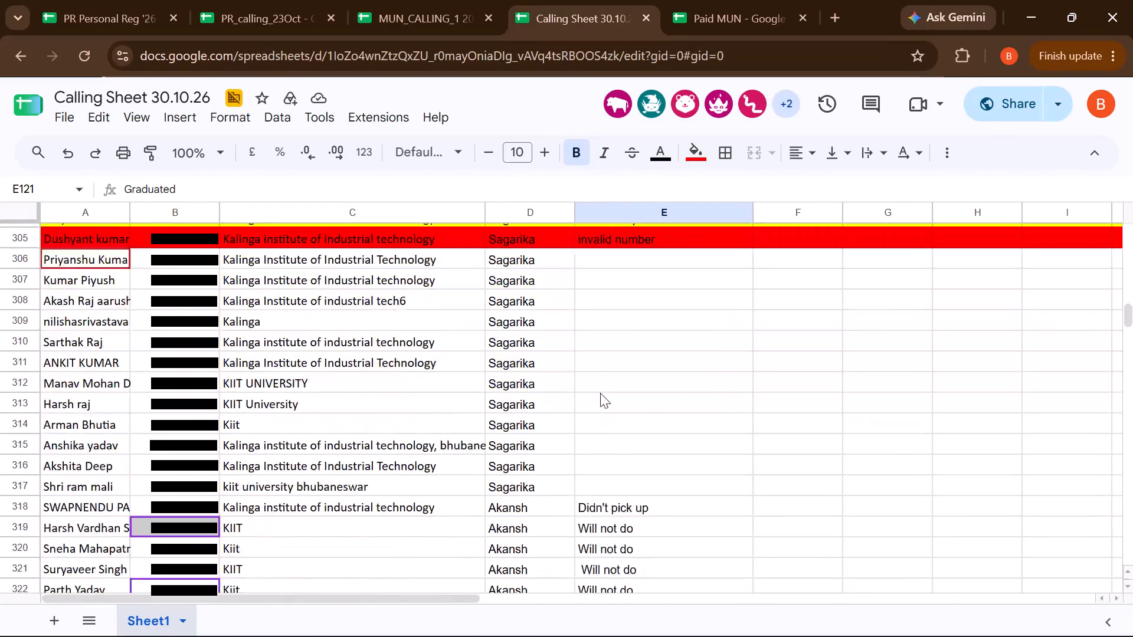
pyautogui.scroll(-10, 600, 393)
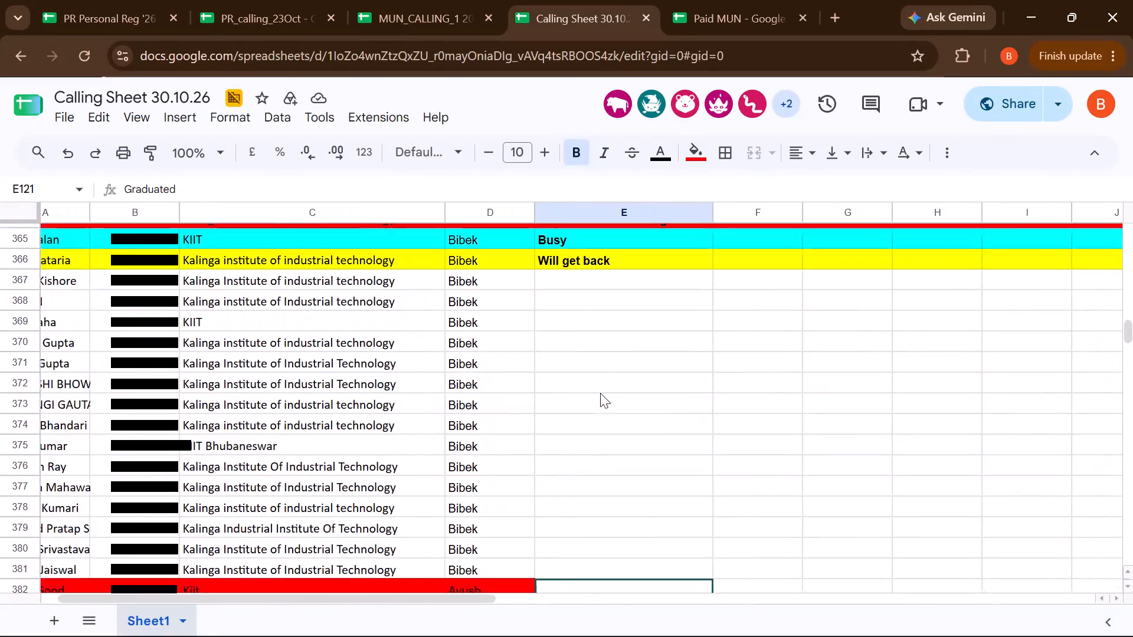
pyautogui.scroll(-4, 600, 393)
pyautogui.click(627, 341)
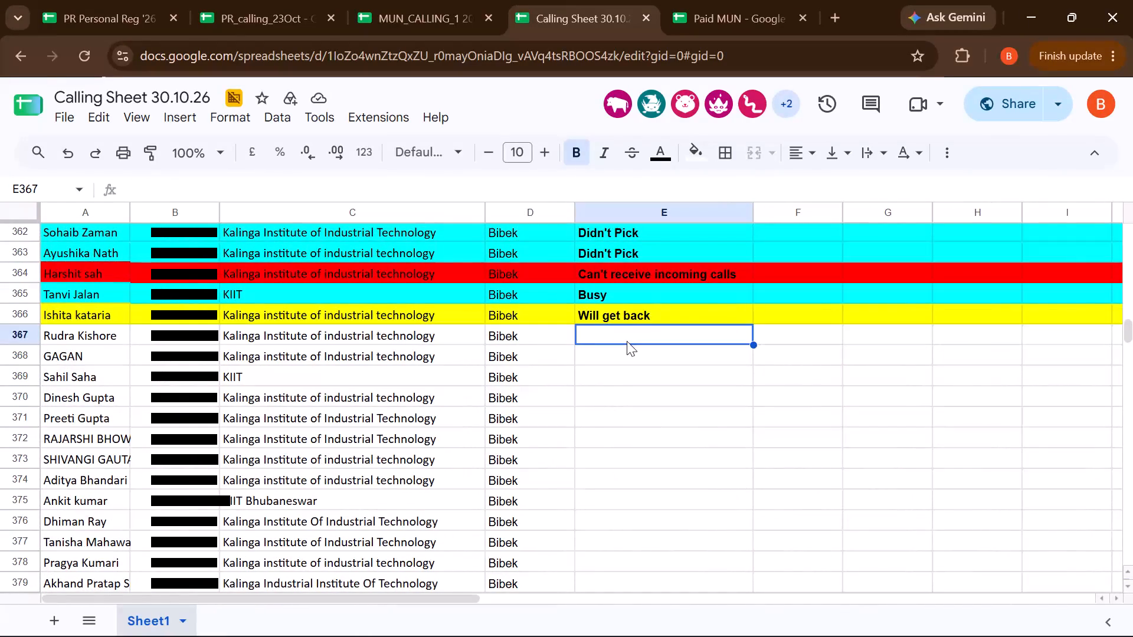
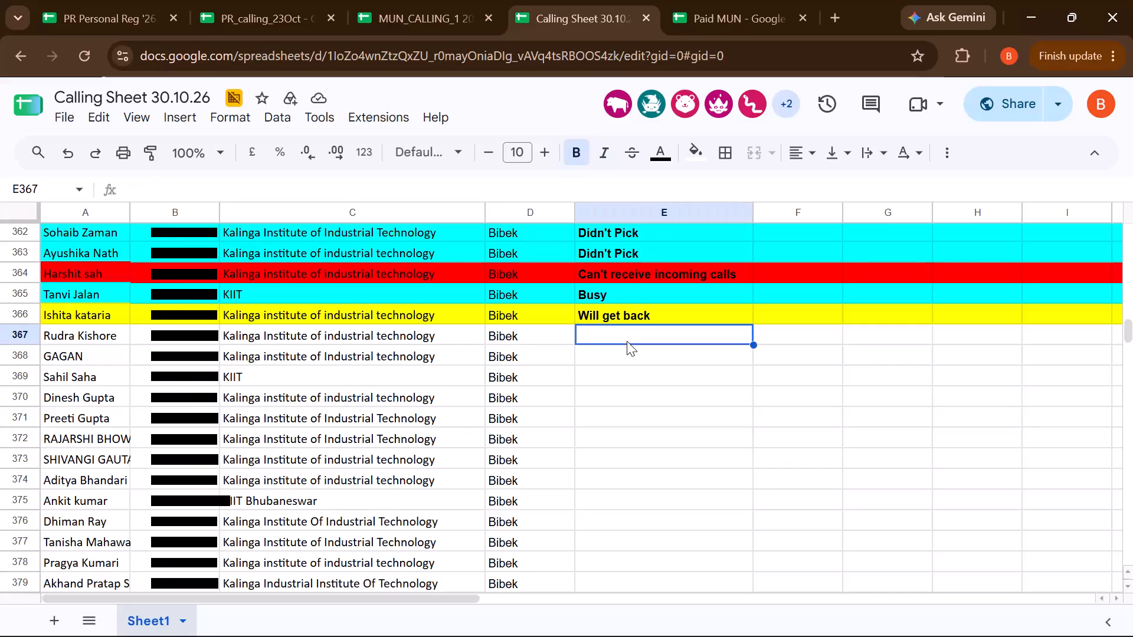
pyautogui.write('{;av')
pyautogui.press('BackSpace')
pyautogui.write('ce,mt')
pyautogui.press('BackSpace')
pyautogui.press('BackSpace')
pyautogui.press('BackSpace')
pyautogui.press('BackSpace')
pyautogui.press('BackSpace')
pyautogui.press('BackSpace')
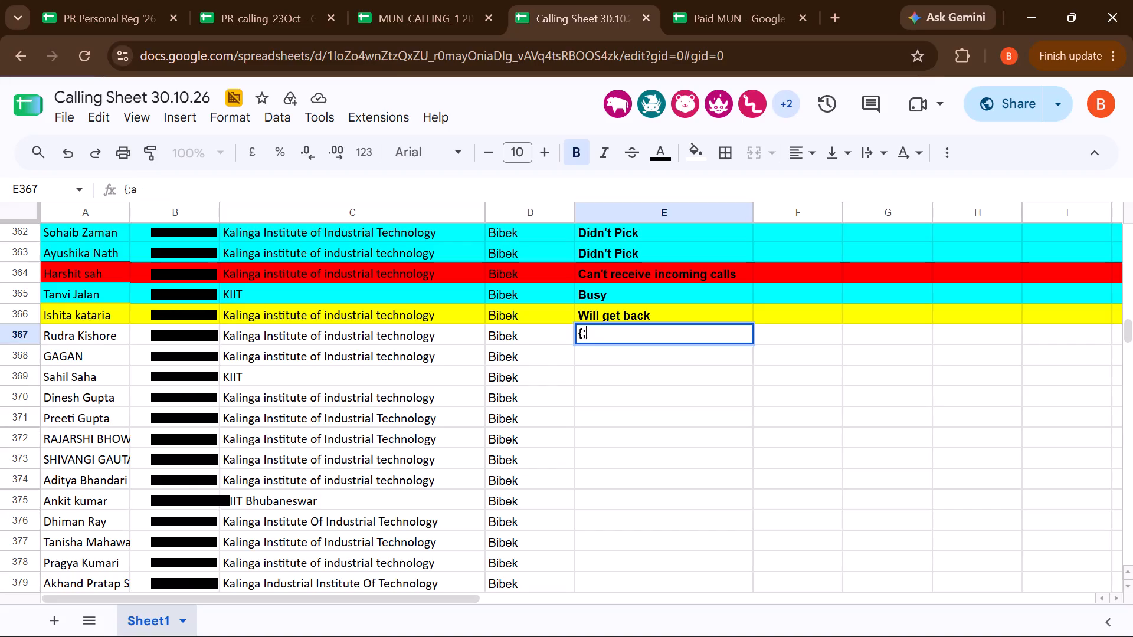
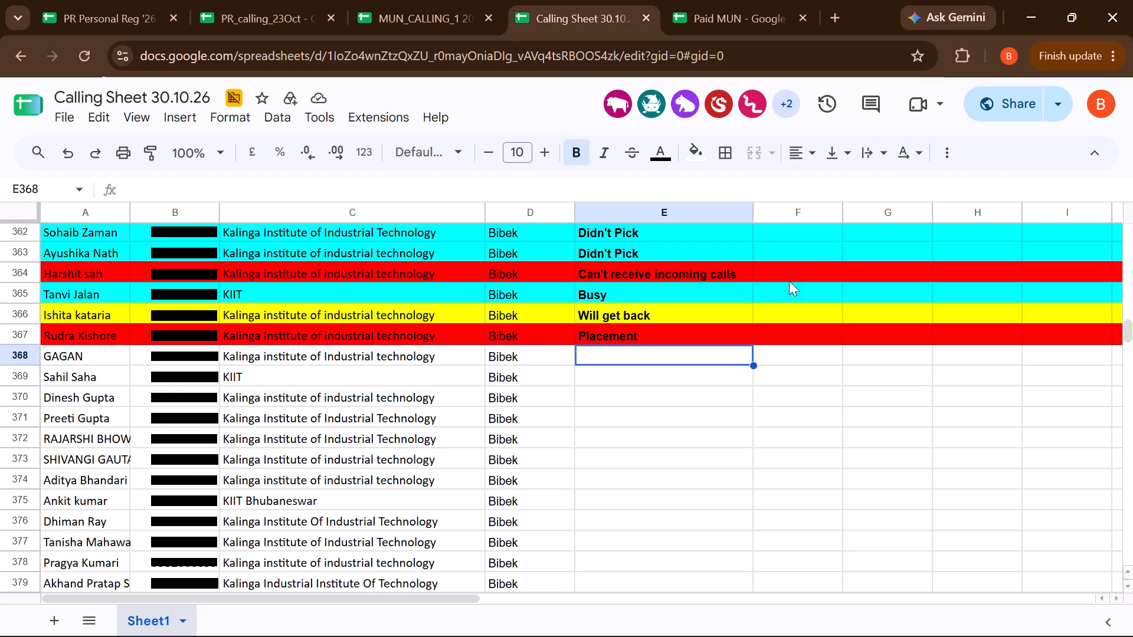
# Look through the contacts below row 368 and who they are assigned to, and return to Bibek's block.
pyautogui.scroll(-1, 324, 464)
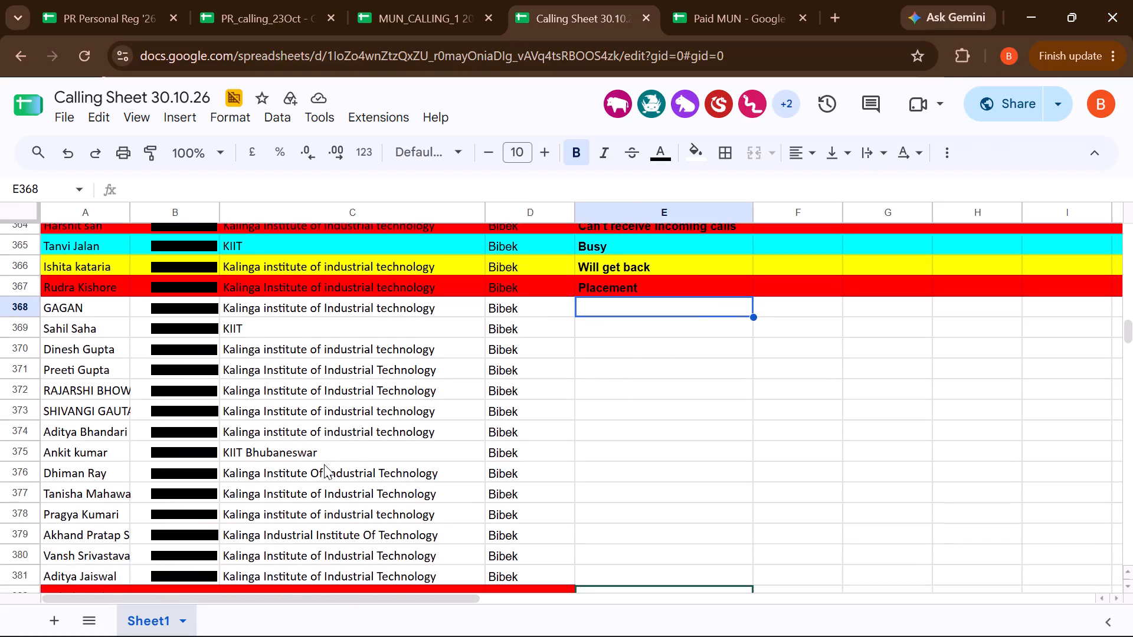
pyautogui.scroll(-2, 324, 464)
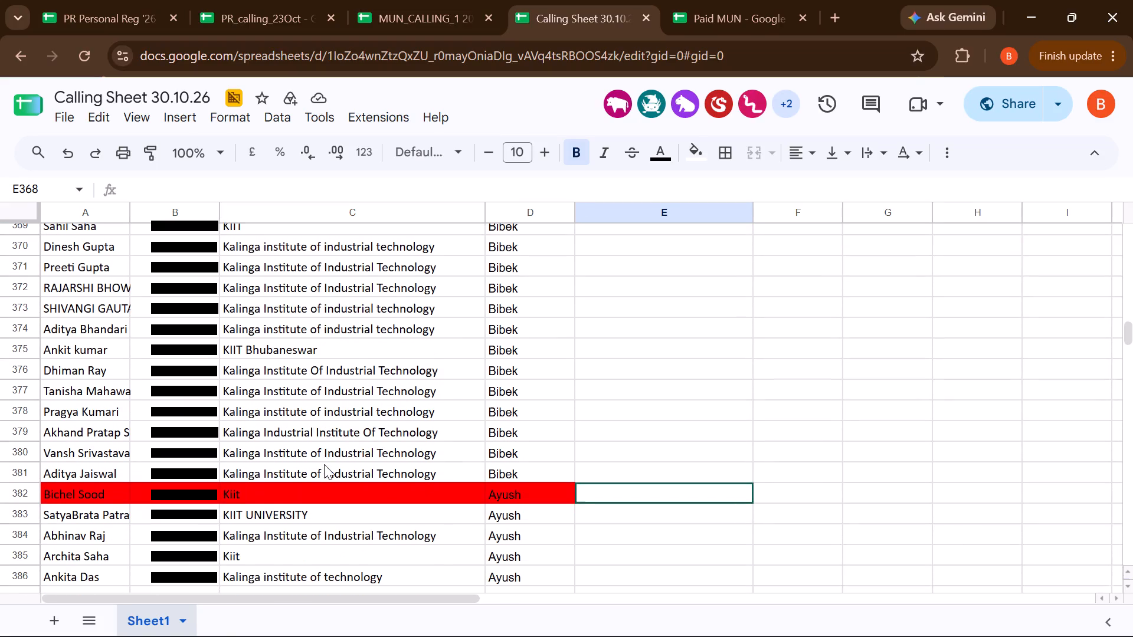
pyautogui.scroll(-5, 324, 464)
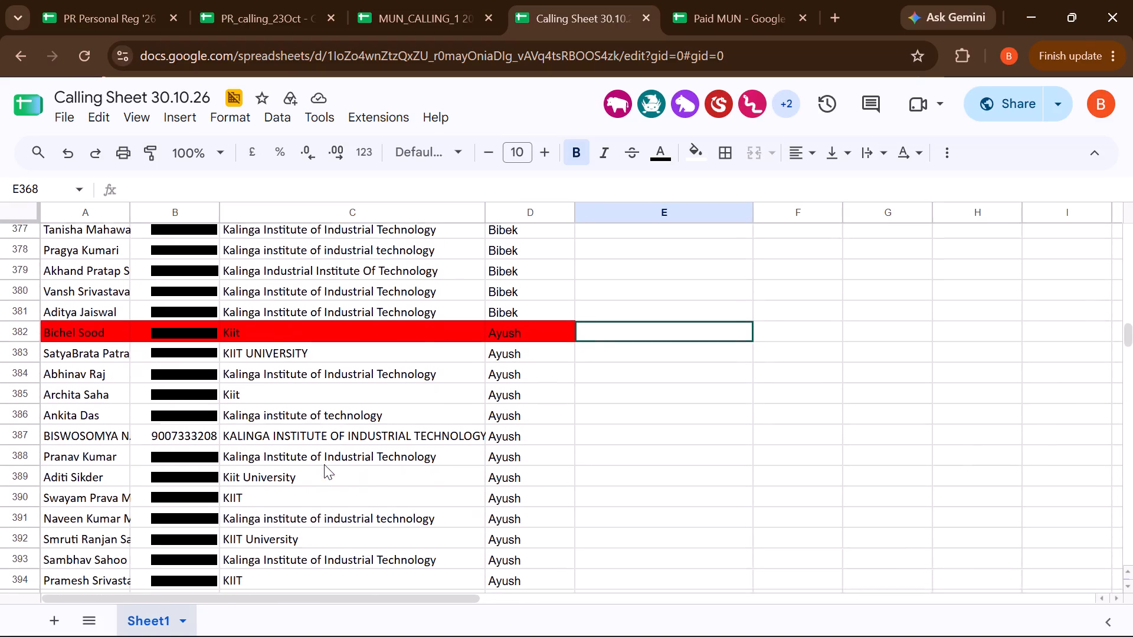
pyautogui.scroll(-4, 324, 464)
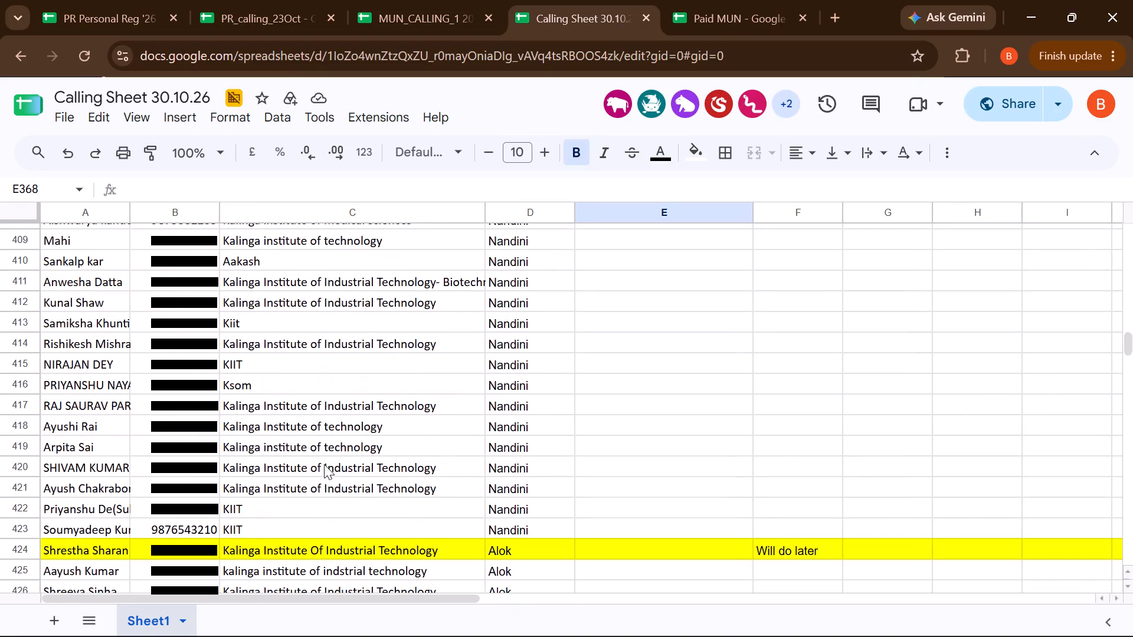
pyautogui.scroll(-6, 324, 464)
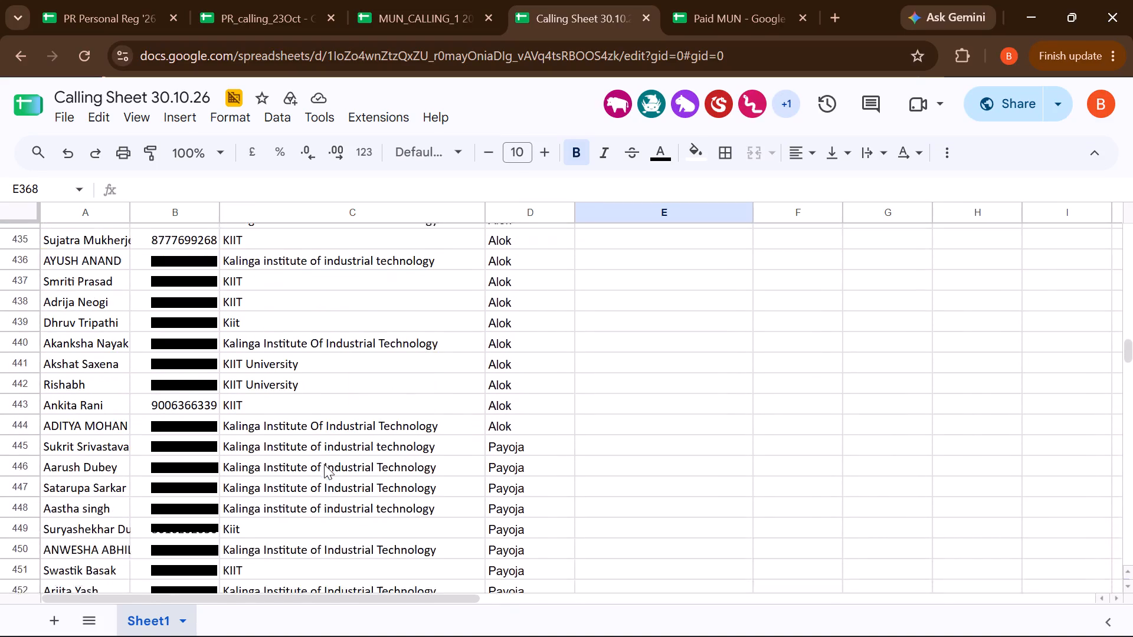
pyautogui.scroll(-2, 324, 464)
pyautogui.scroll(2, 324, 464)
pyautogui.hscroll(1, 324, 464)
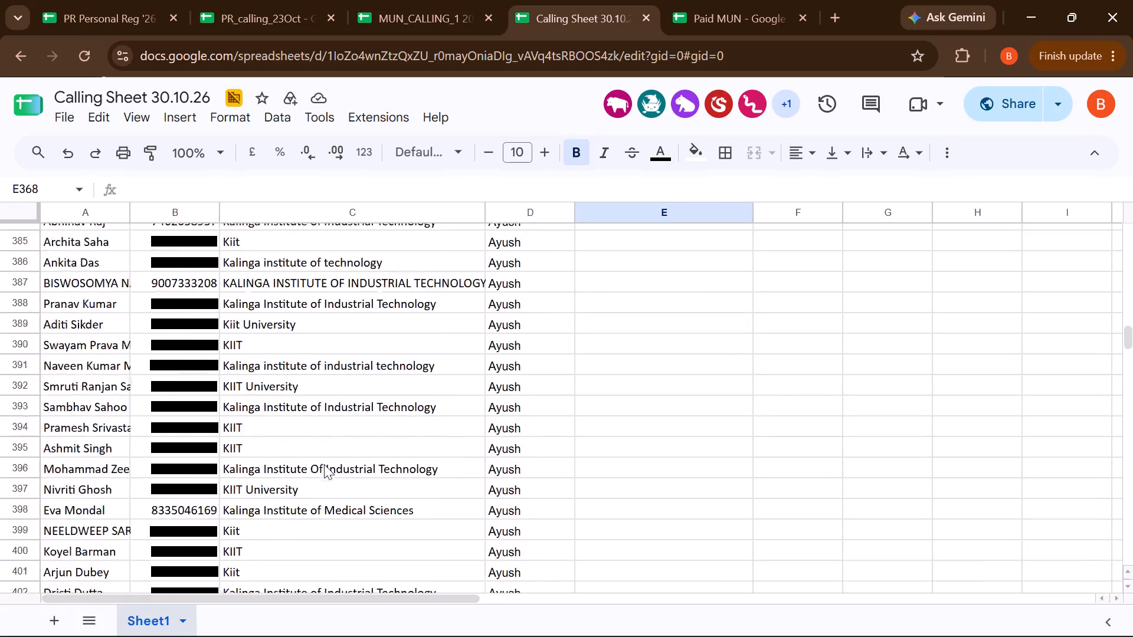
pyautogui.hscroll(2, 324, 464)
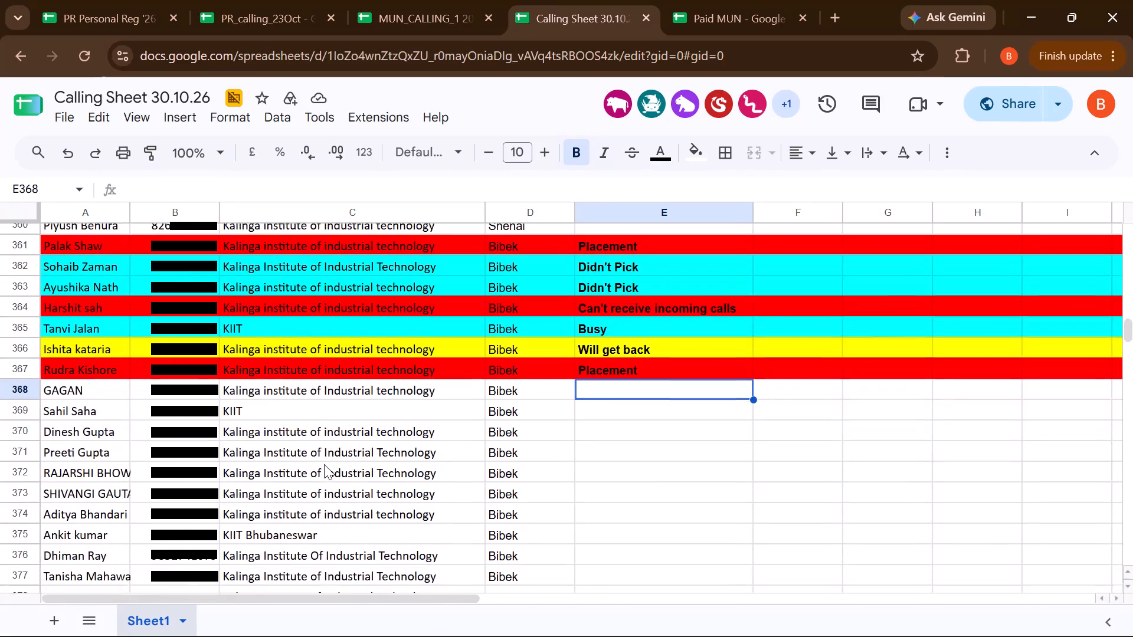
pyautogui.hscroll(1, 324, 464)
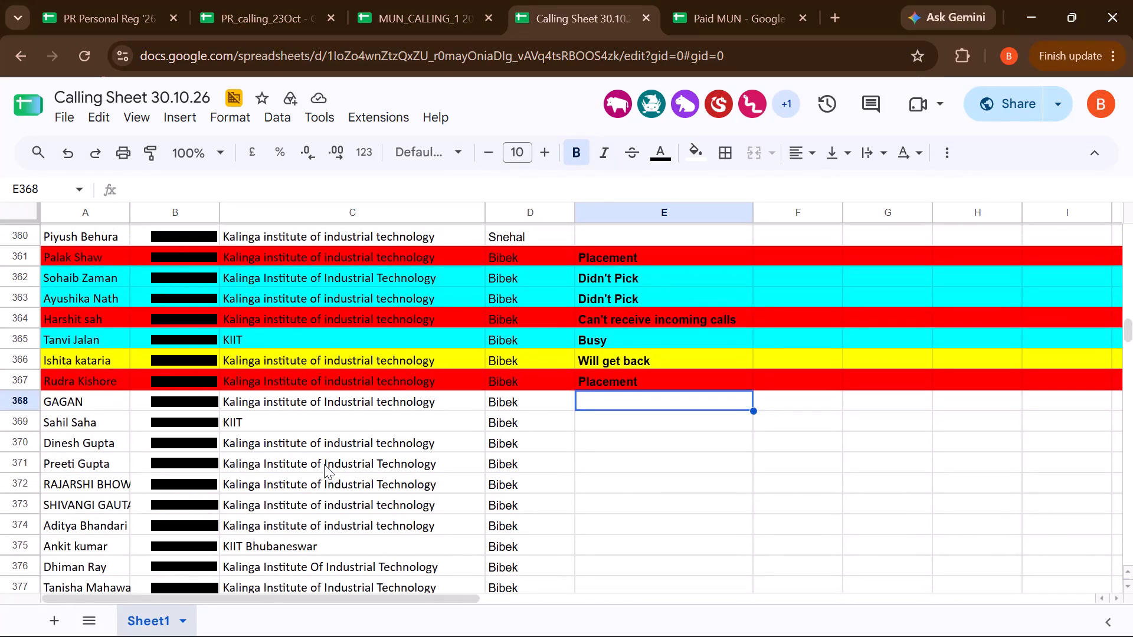
# Record the call status "Didn't Pick" for the contact in row 368 and select the status cell in row 369.
pyautogui.write('Did')
pyautogui.press('Tab')
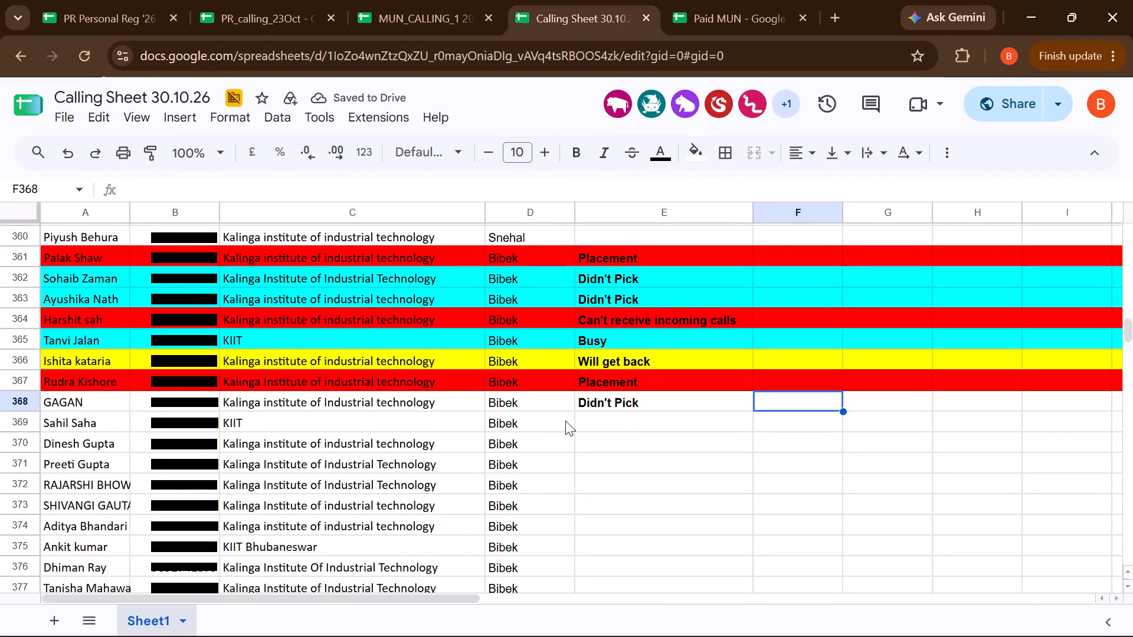
pyautogui.click(604, 426)
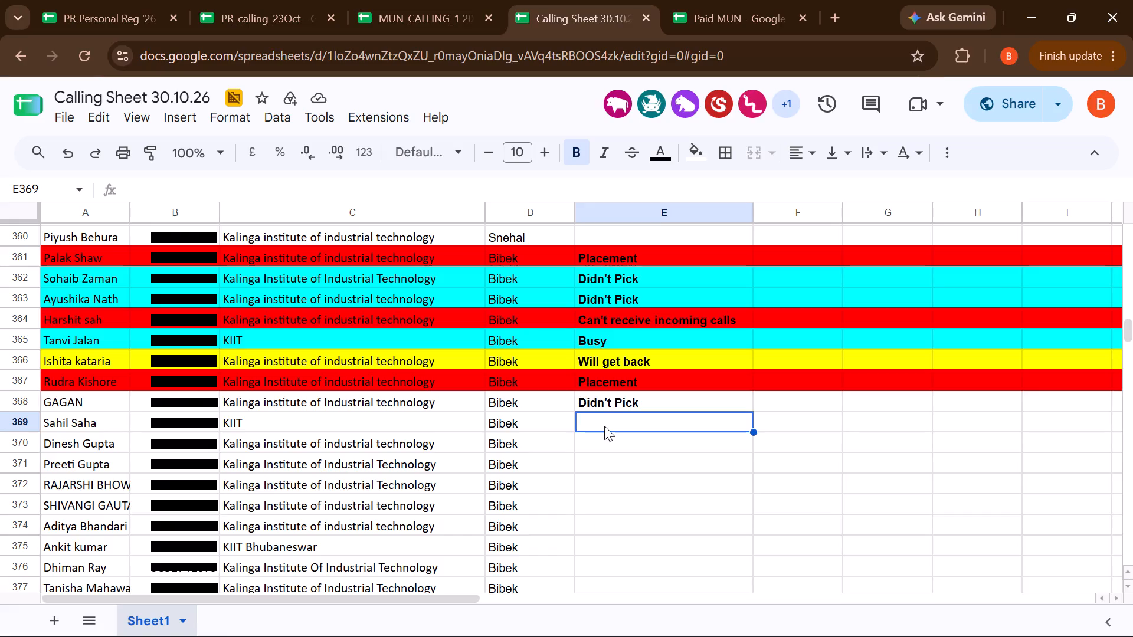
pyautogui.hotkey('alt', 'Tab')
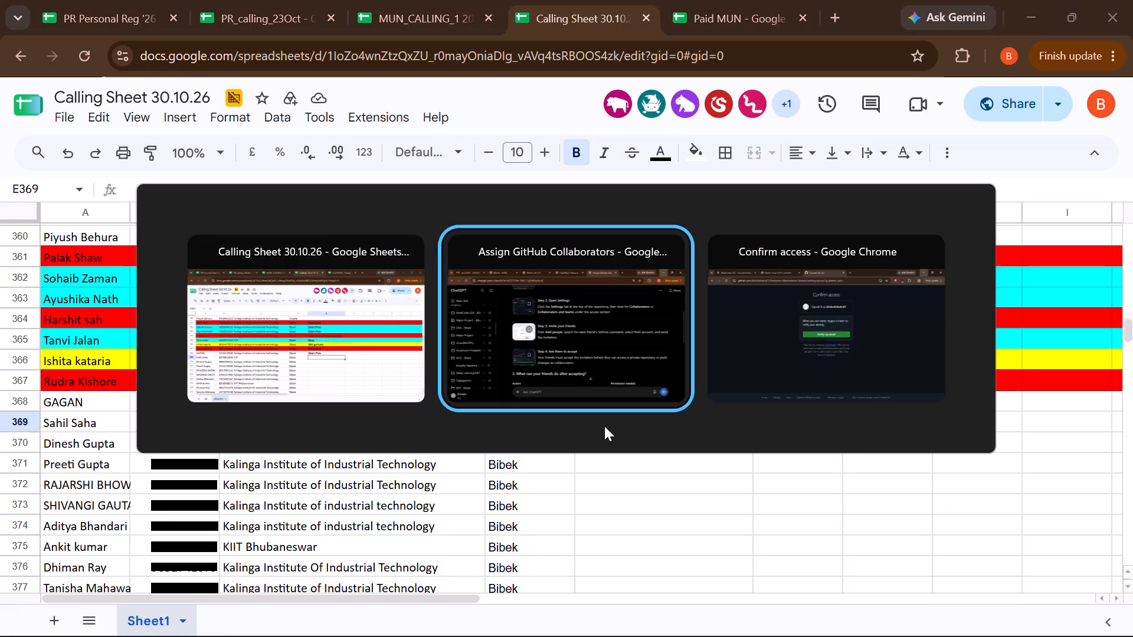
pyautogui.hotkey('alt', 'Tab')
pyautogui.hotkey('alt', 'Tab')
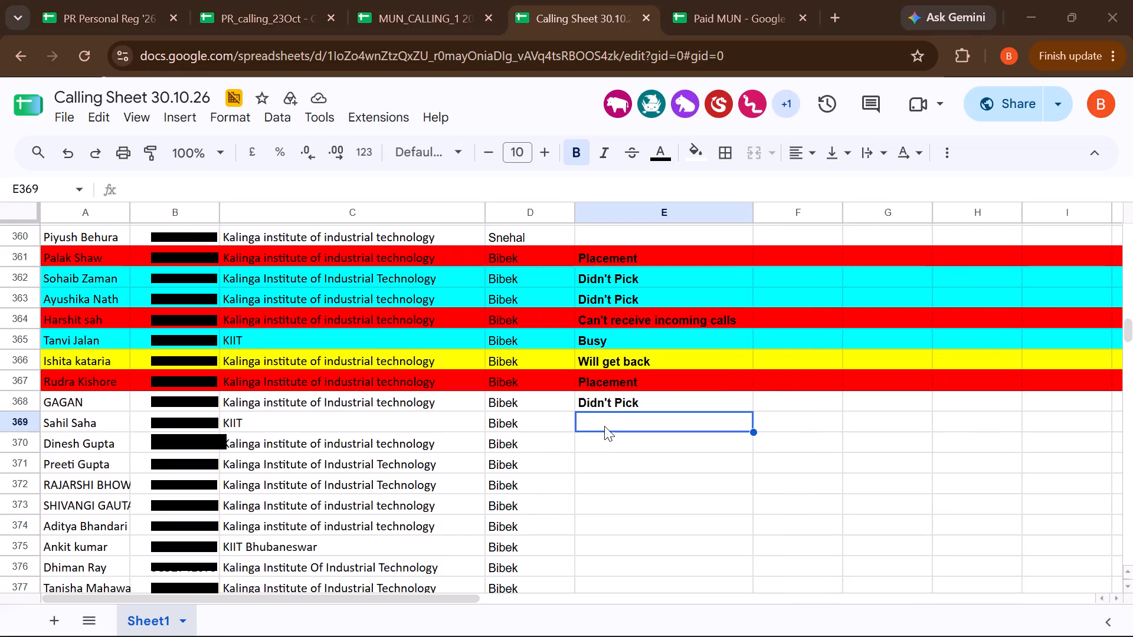
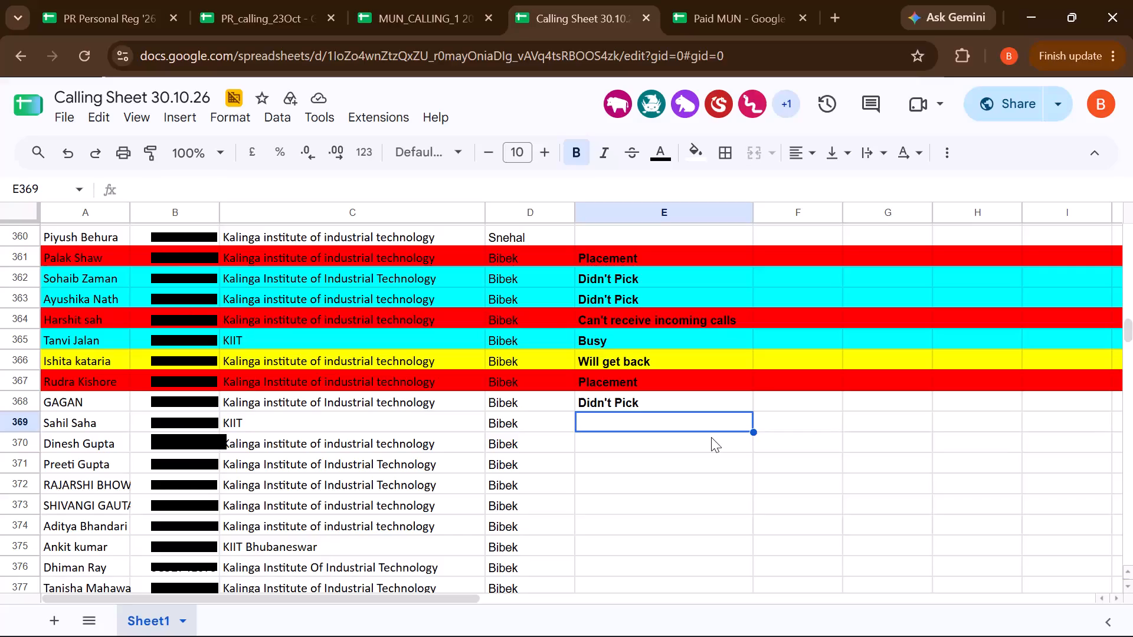
# Copy the call status "Didn't Pick" from row 368 into the status cell of row 369.
pyautogui.hotkey('ctrl', 'c')
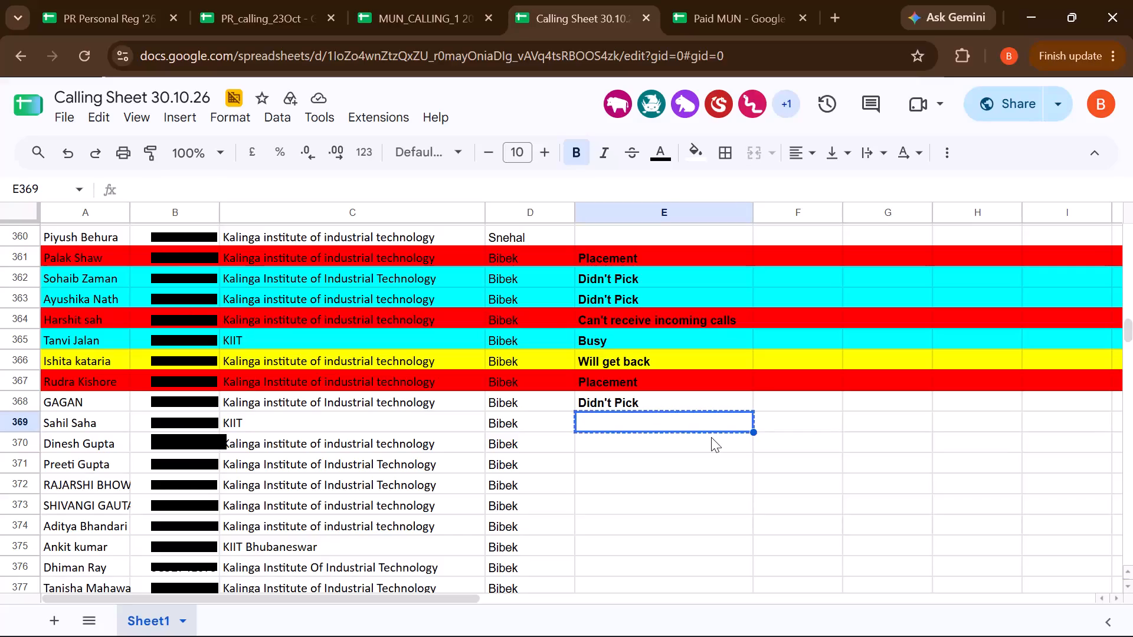
pyautogui.press('Down')
pyautogui.press('Up')
pyautogui.press('Up')
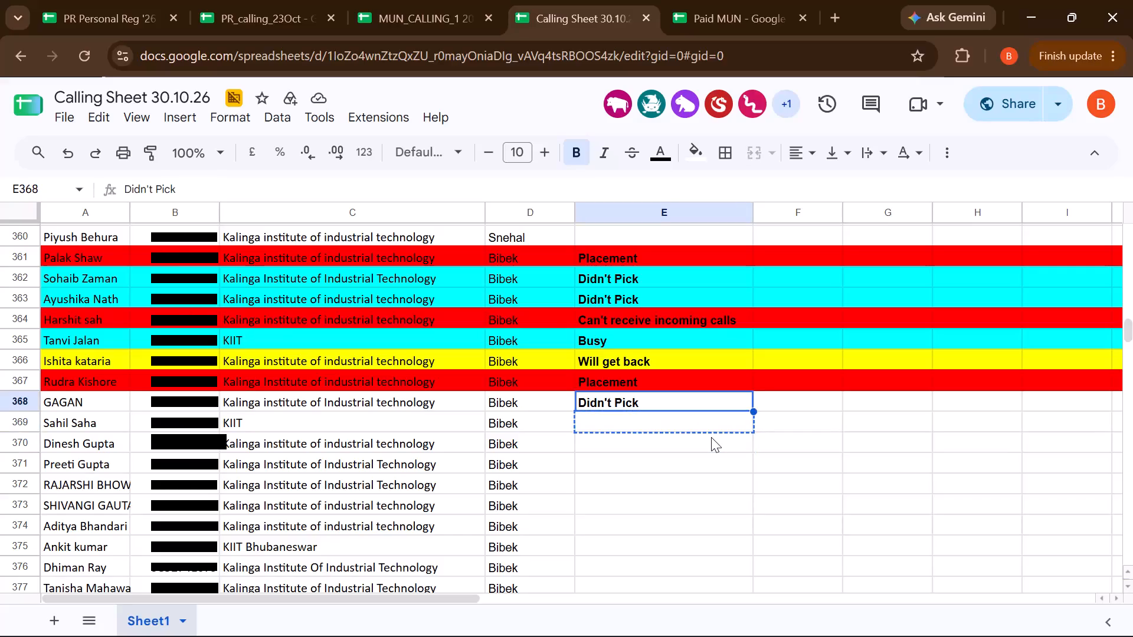
pyautogui.hotkey('ctrl', 'c')
pyautogui.press('Down')
pyautogui.hotkey('ctrl', 'v')
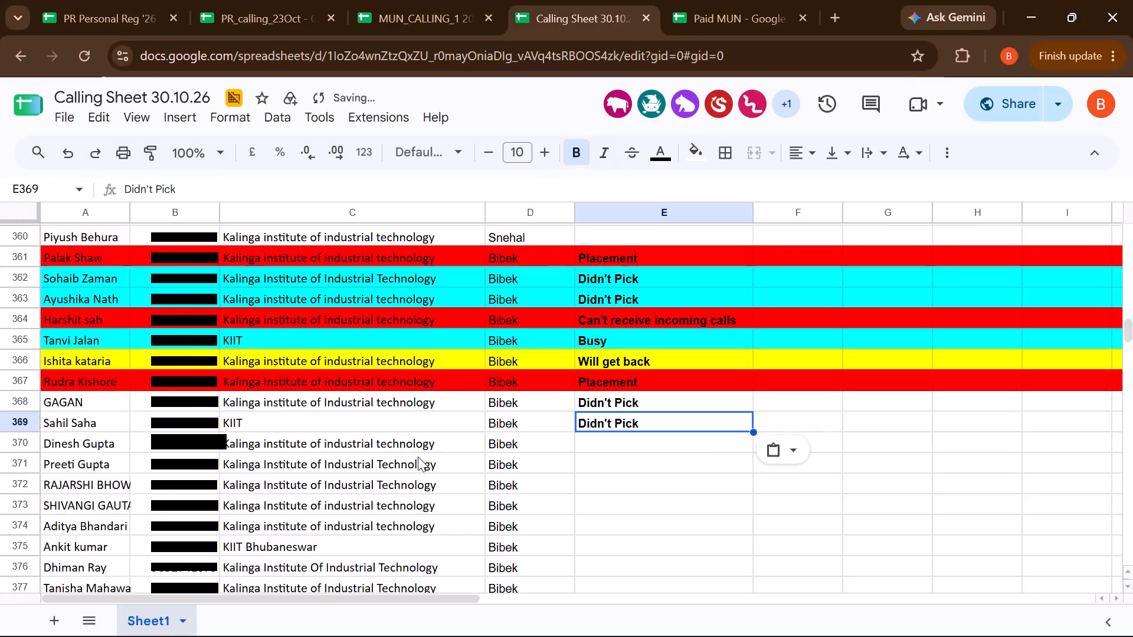
# Select the phone number cell of the next contact to call, in row 370.
pyautogui.click(172, 440)
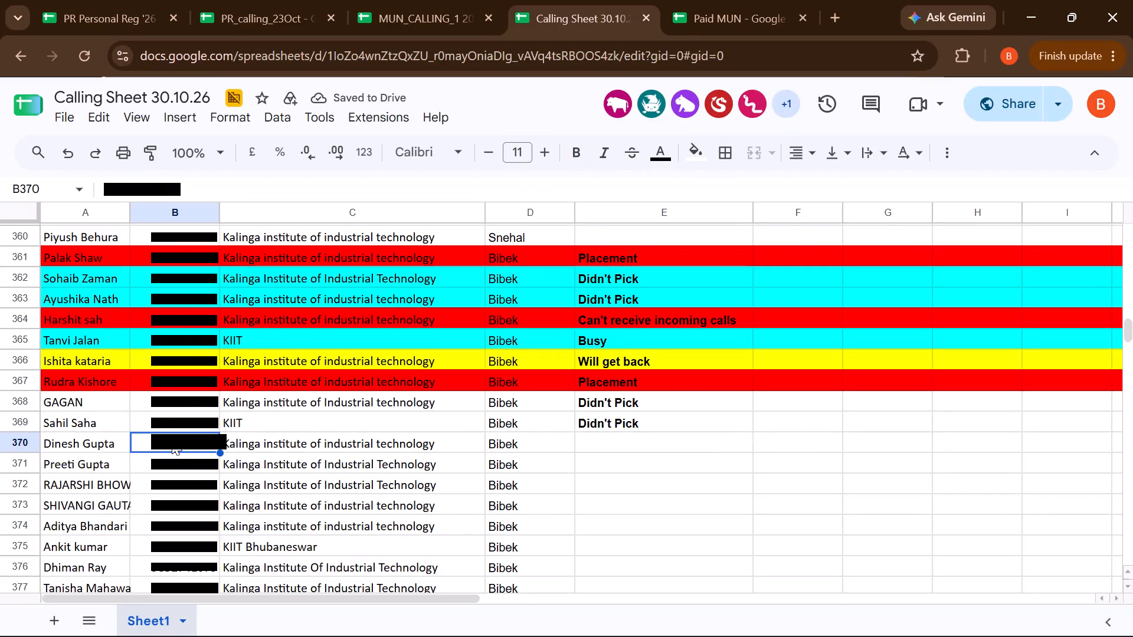
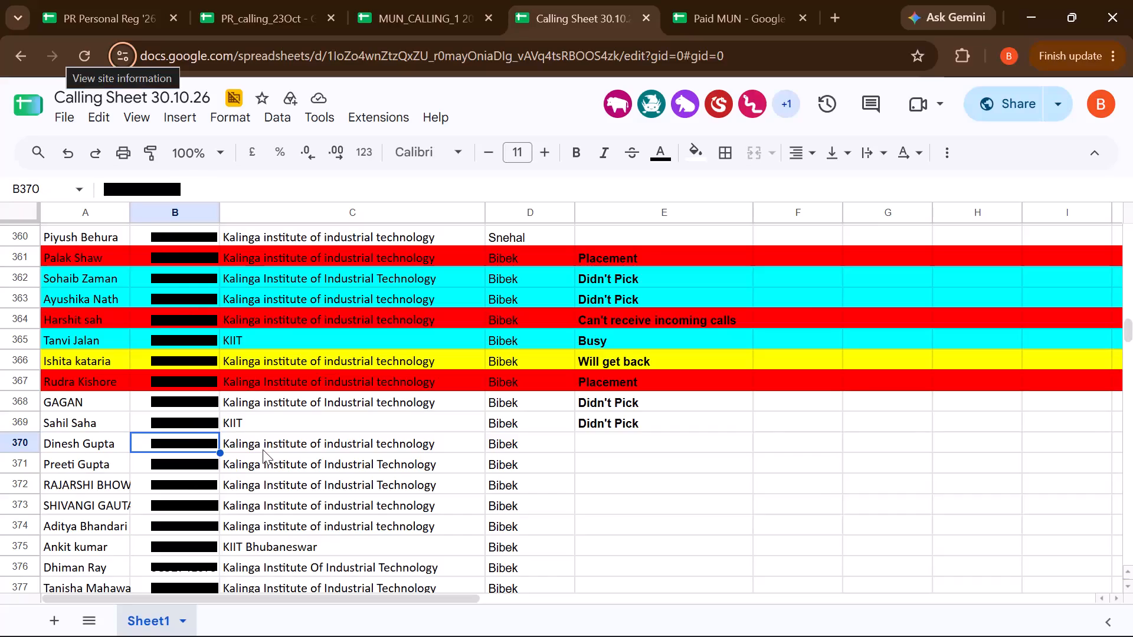
# Paste the copied call status "Didn't Pick" into the status cell of row 370.
pyautogui.click(674, 440)
pyautogui.hotkey('ctrl', 'v')
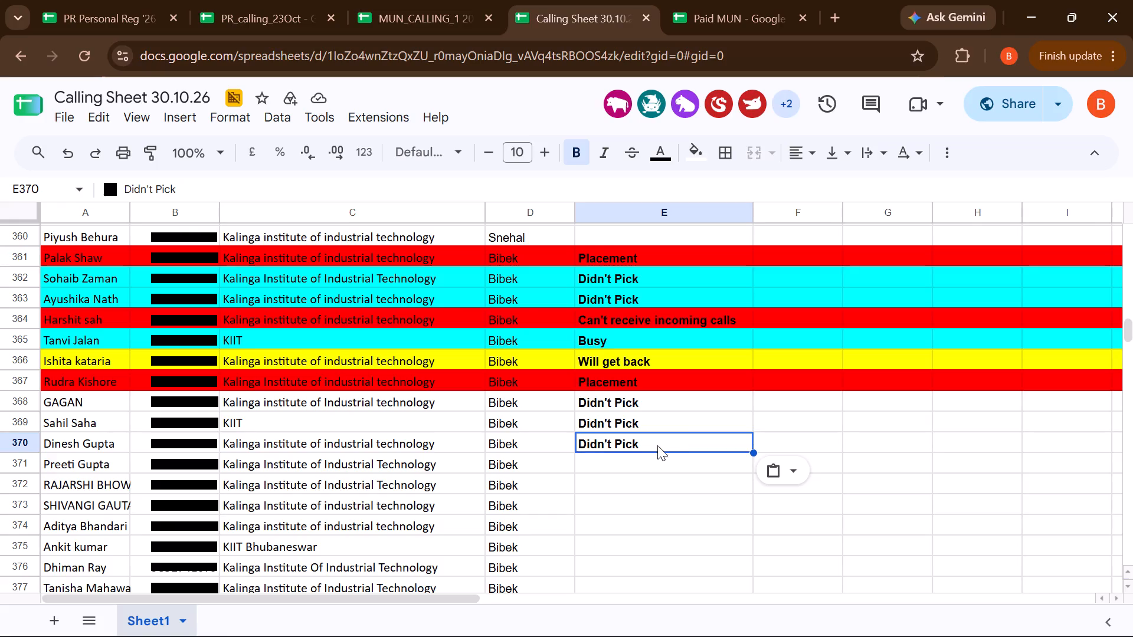
# Paste the call status "Didn't Pick" into column E of row 371.
pyautogui.press('Left')
pyautogui.press('Down')
pyautogui.press('Right')
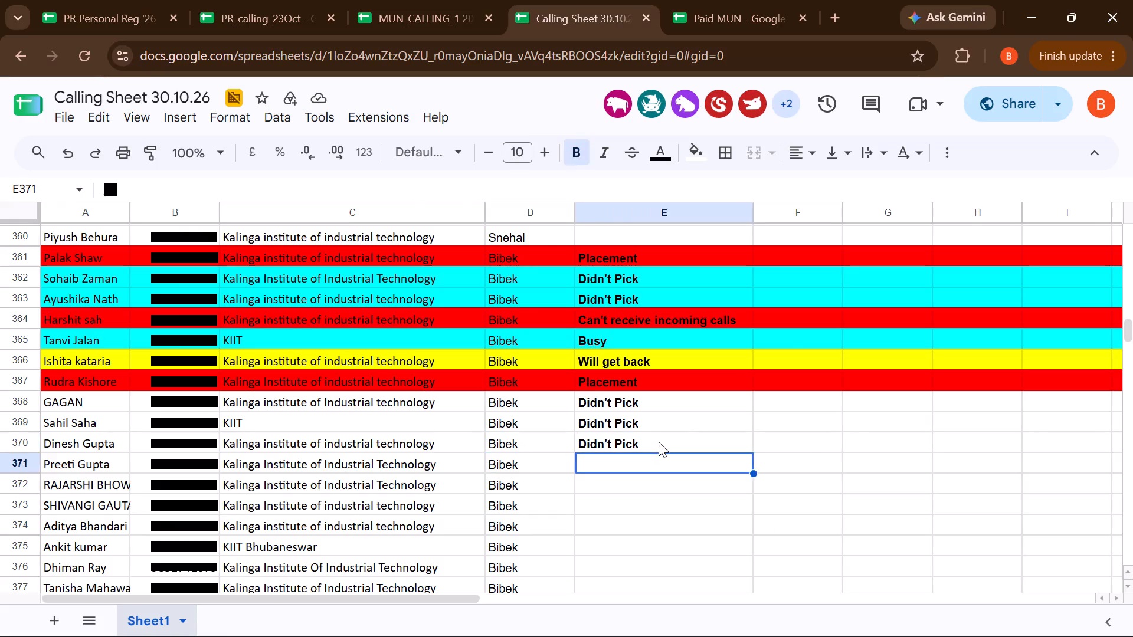
pyautogui.press('Left')
pyautogui.press('Right')
pyautogui.scroll(-1, 564, 459)
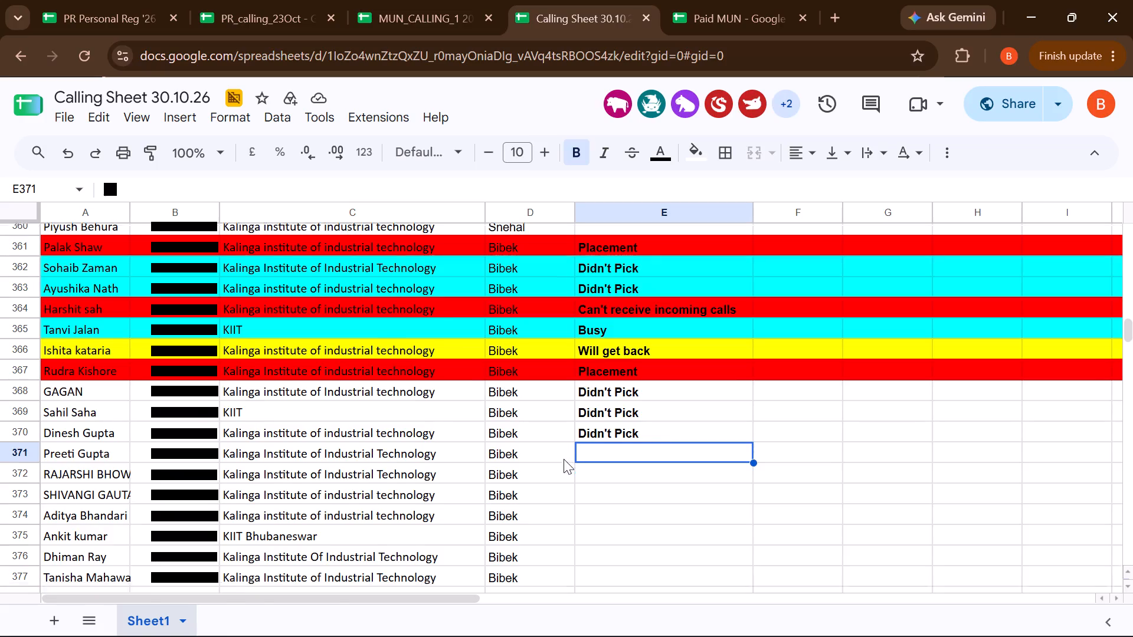
pyautogui.scroll(-1, 564, 459)
pyautogui.hscroll(1, 564, 459)
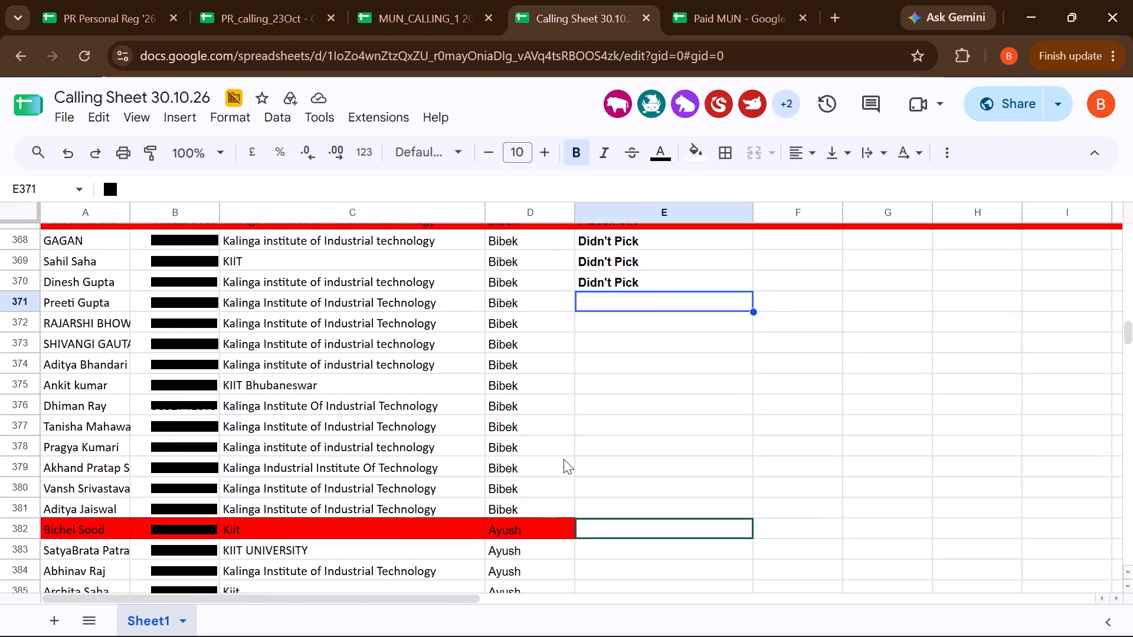
pyautogui.hscroll(2, 564, 459)
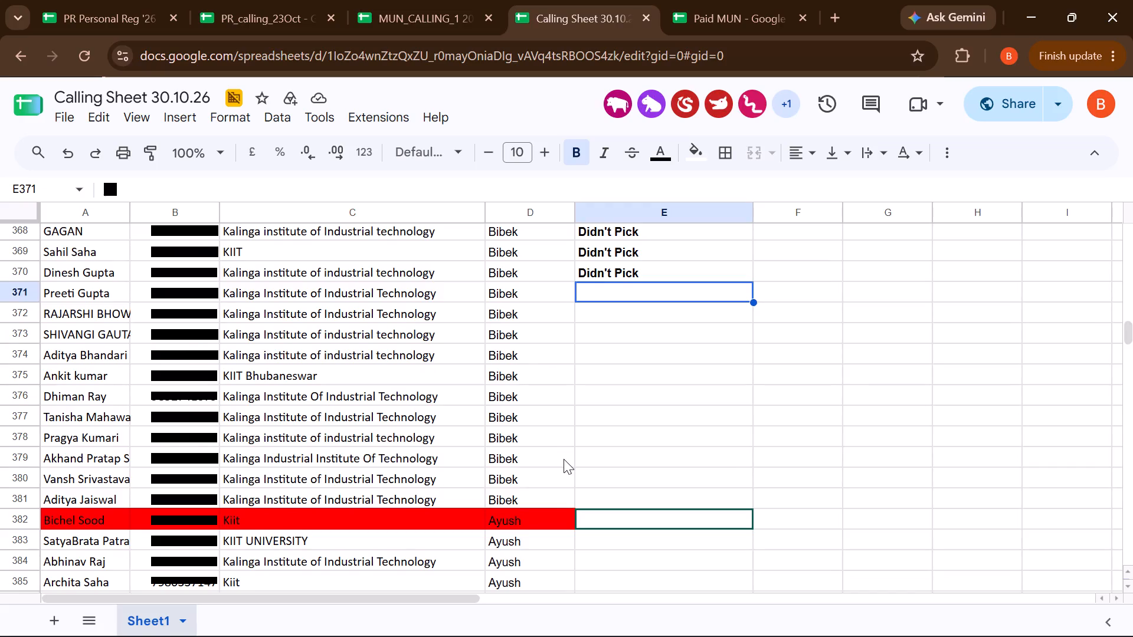
pyautogui.hotkey('ctrl', 'v')
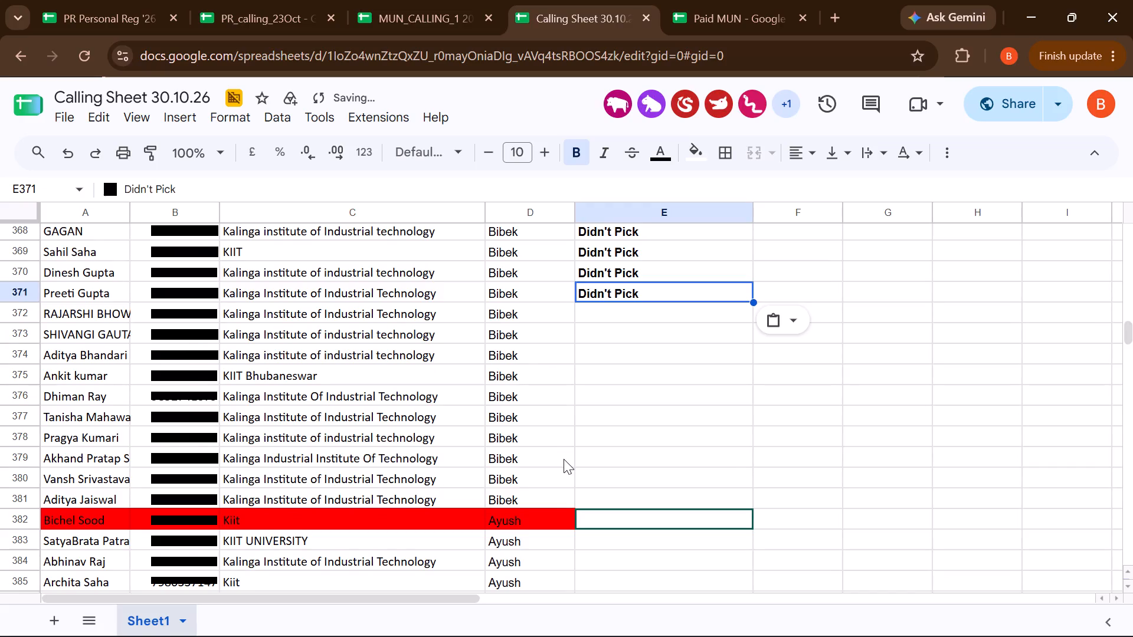
# Select the phone number cell of the next contact to call, in row 372.
pyautogui.press('Down')
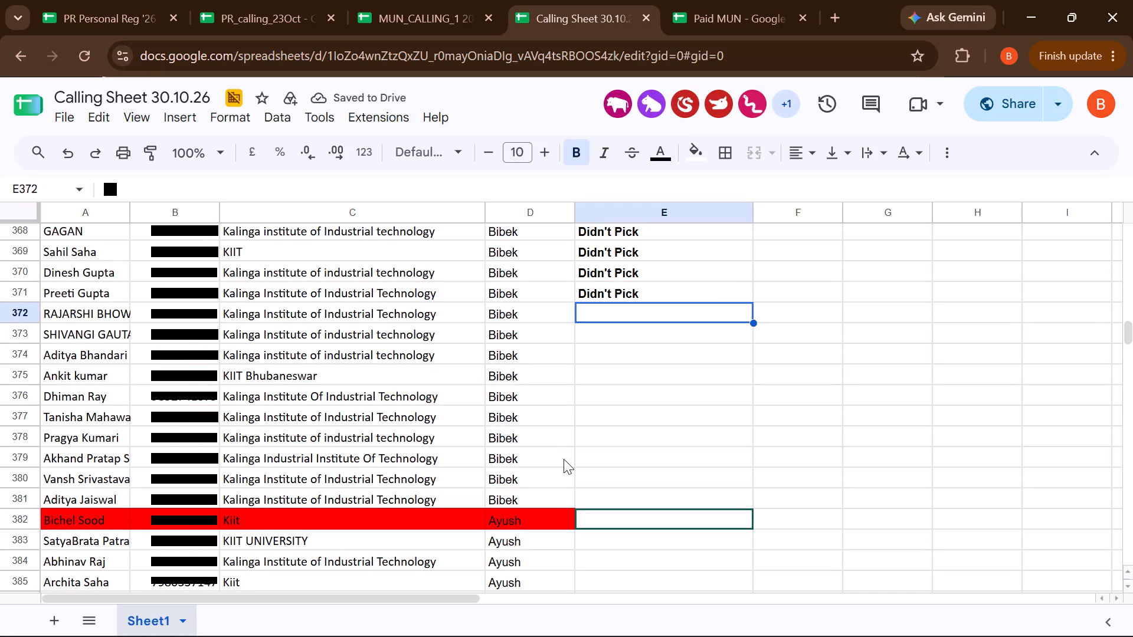
pyautogui.press('Left')
pyautogui.press('Left')
pyautogui.press('Left')
pyautogui.press('Left')
pyautogui.press('Right')
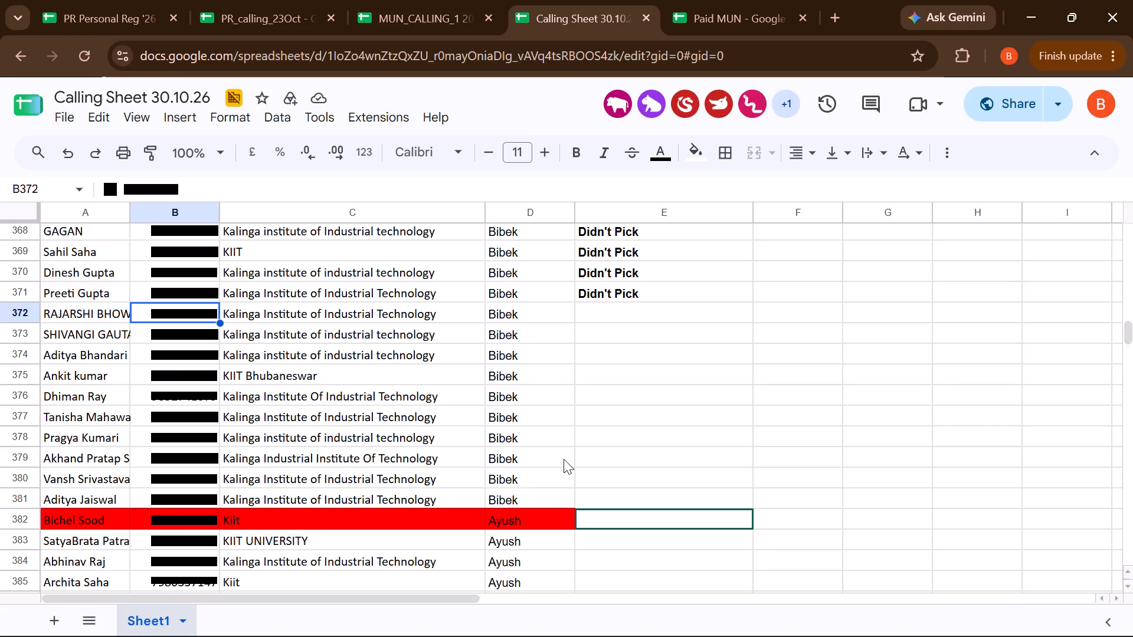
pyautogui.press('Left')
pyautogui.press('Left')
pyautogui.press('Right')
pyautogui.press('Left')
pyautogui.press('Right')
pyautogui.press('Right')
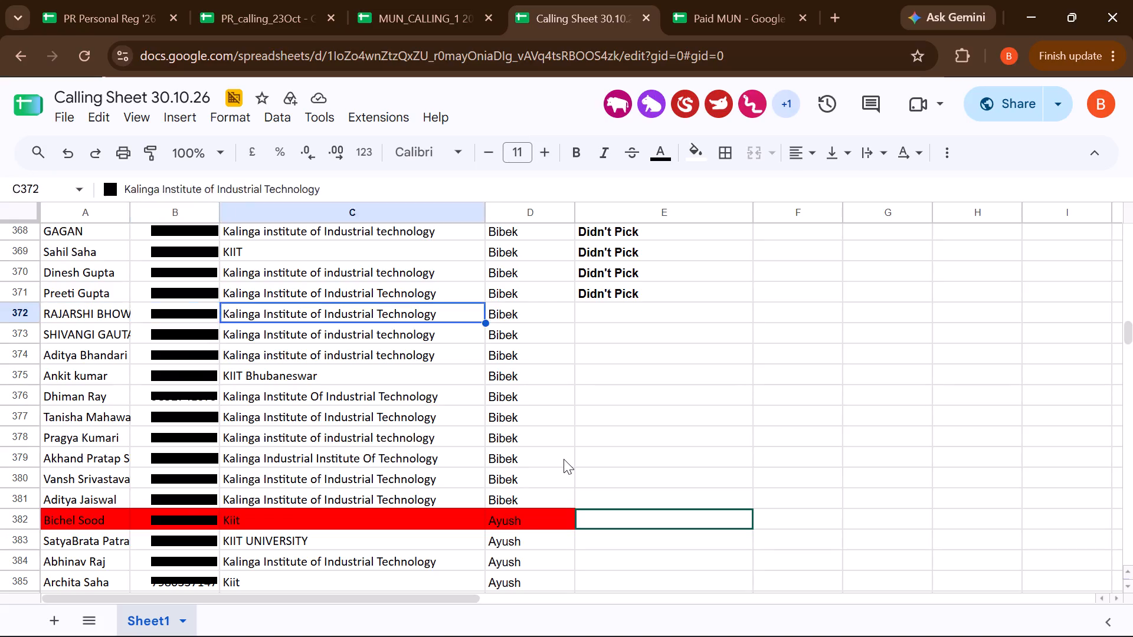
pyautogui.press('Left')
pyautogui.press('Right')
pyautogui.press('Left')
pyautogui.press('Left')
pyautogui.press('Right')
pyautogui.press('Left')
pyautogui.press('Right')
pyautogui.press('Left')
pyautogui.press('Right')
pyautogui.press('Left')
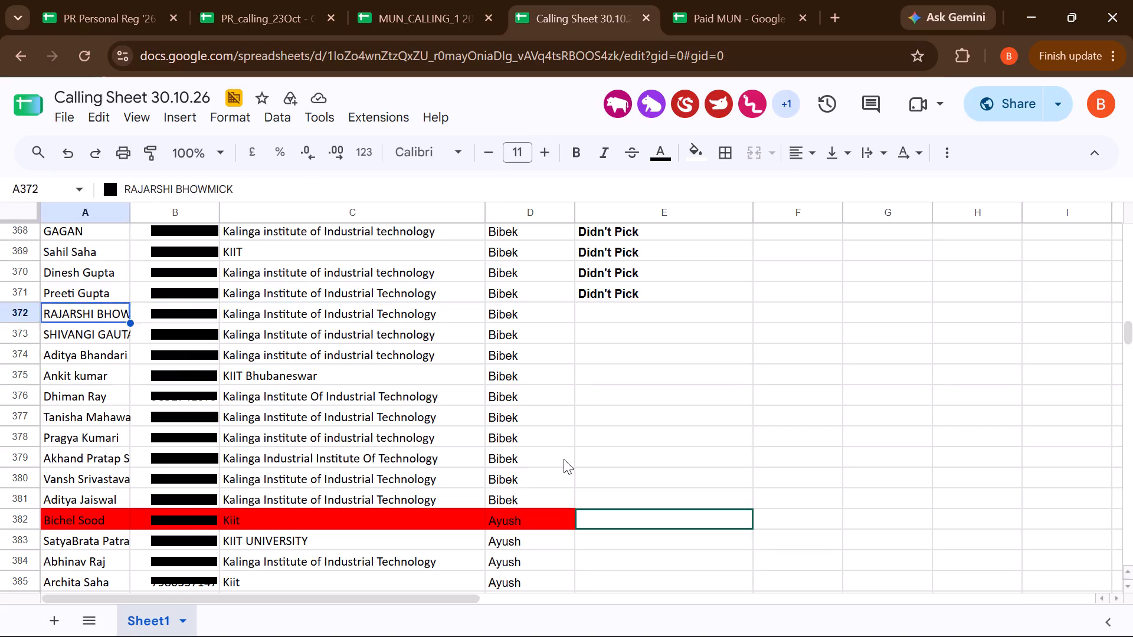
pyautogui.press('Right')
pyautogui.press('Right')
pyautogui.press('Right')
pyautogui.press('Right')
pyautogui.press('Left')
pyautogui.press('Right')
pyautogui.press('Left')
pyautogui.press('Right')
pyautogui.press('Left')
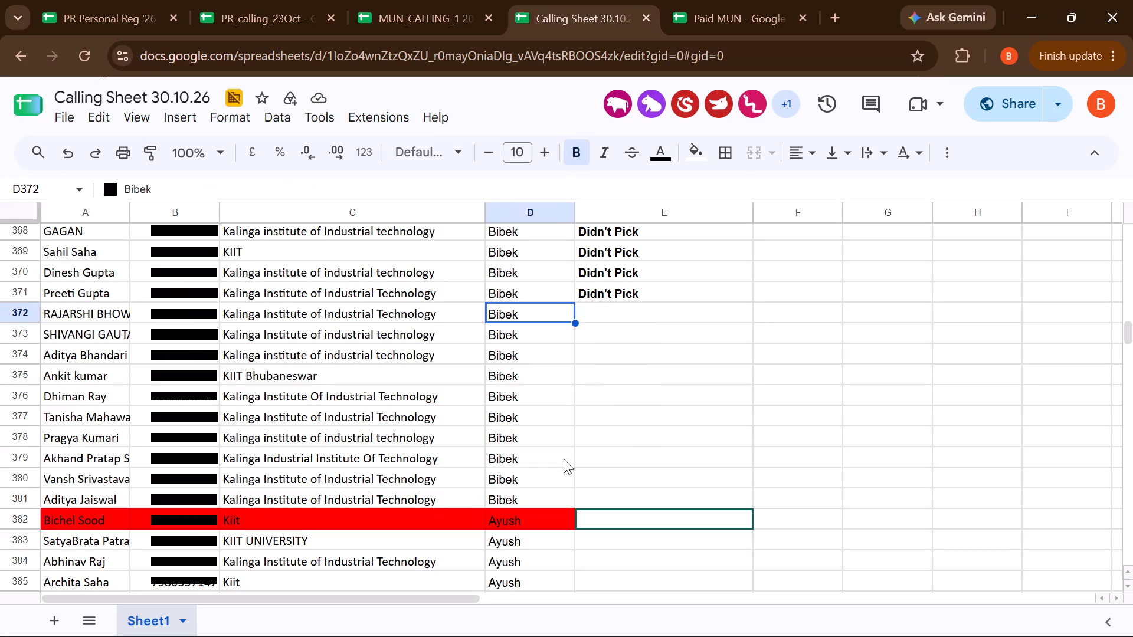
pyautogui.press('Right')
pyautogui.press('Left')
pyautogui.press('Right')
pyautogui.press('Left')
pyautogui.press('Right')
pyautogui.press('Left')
# Paste the call status "Didn't Pick" into the status cell of row 372.
pyautogui.press('Right')
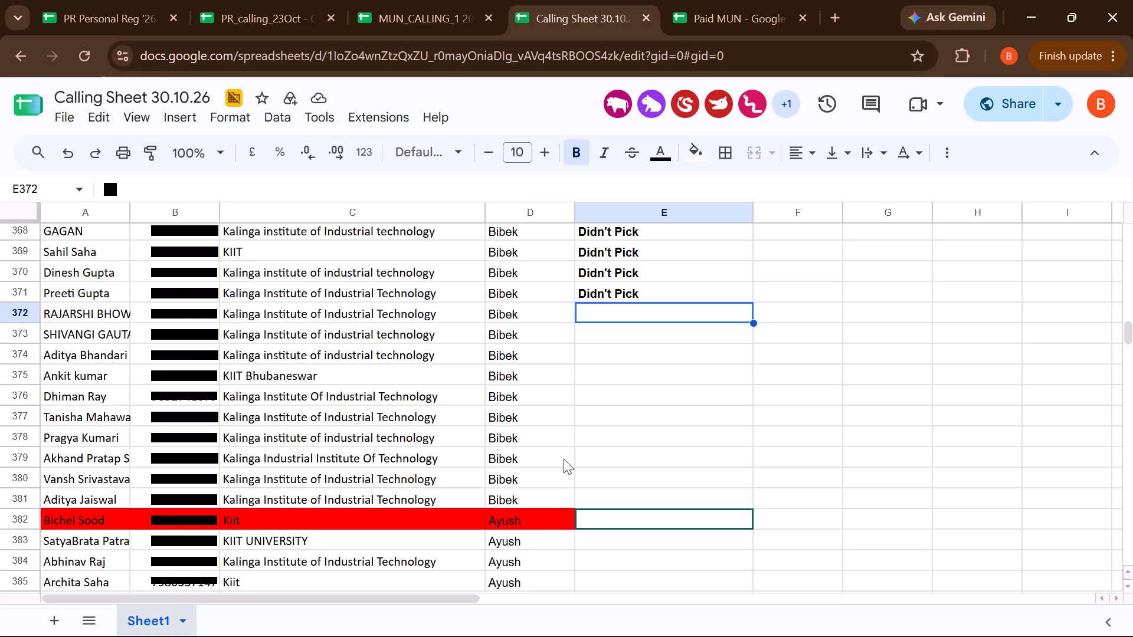
pyautogui.hotkey('ctrl', 'v')
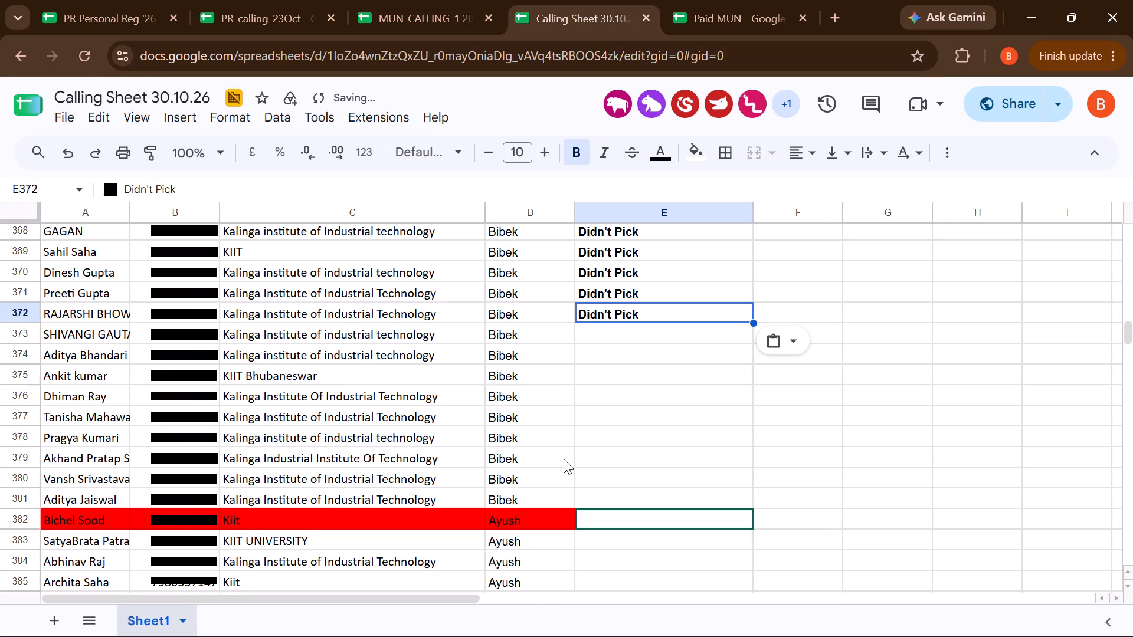
# Select the phone number cell of the next contact to call, in row 373.
pyautogui.press('Down')
pyautogui.press('Left')
pyautogui.press('Left')
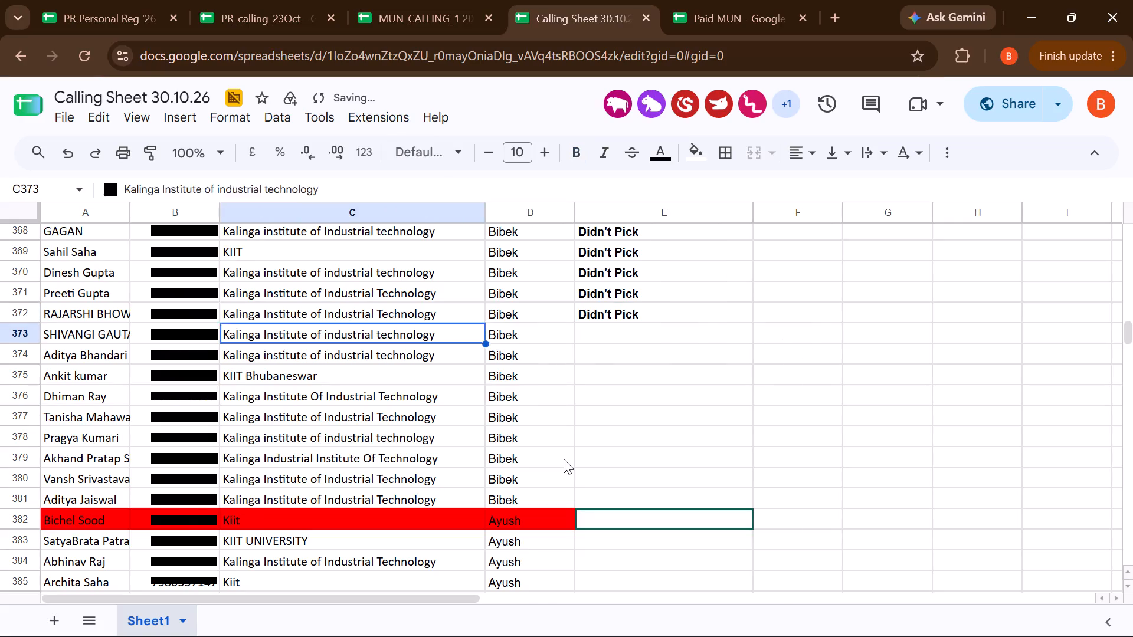
pyautogui.press('Left')
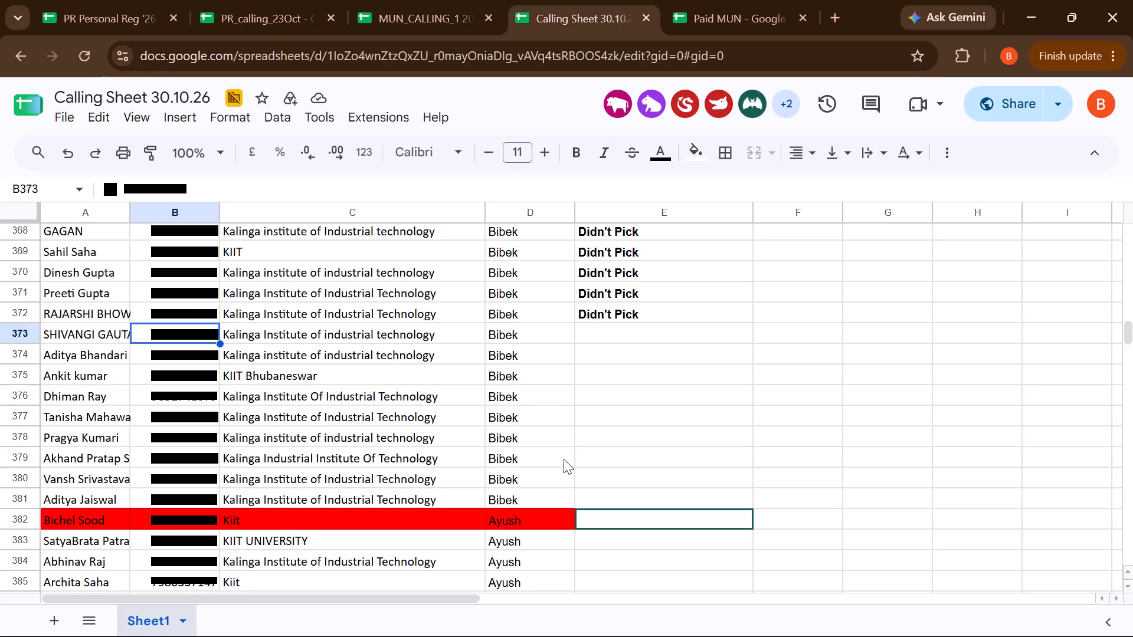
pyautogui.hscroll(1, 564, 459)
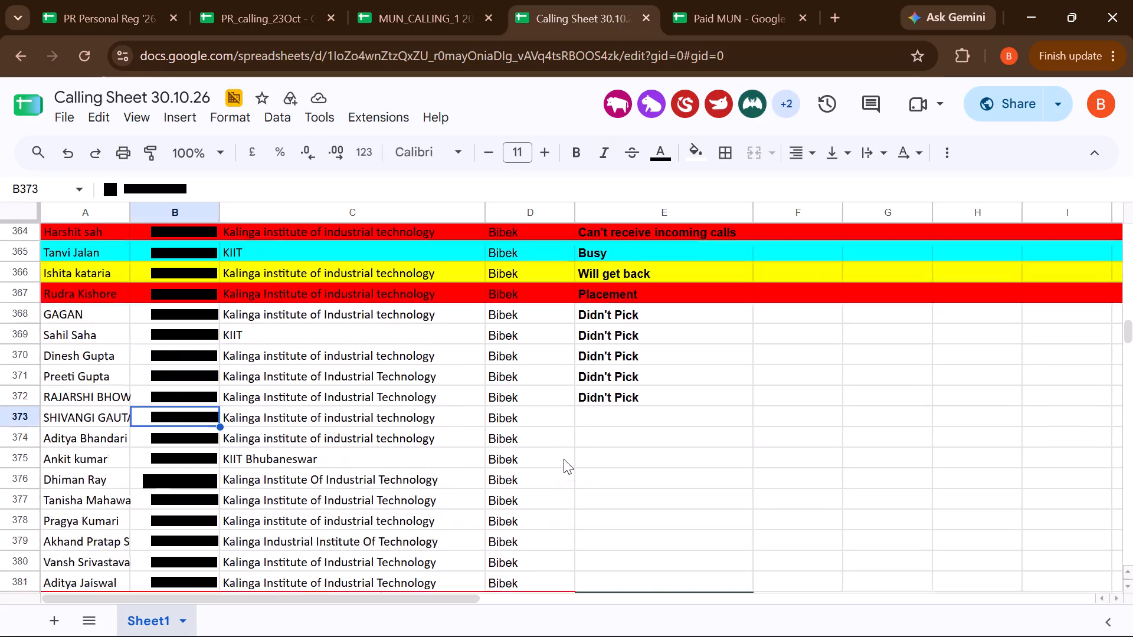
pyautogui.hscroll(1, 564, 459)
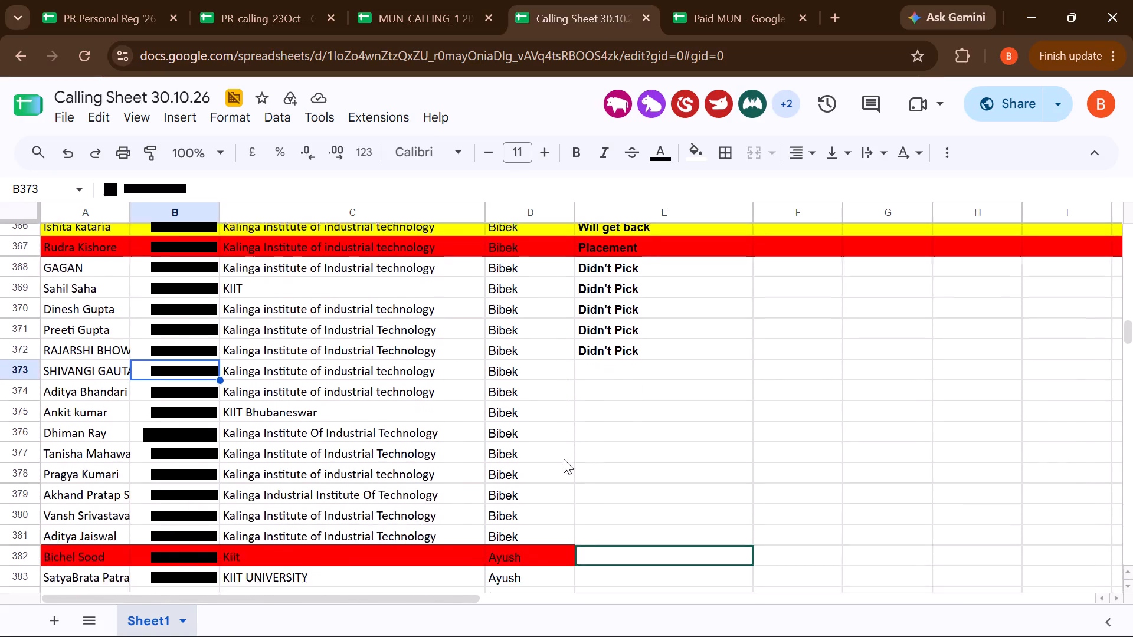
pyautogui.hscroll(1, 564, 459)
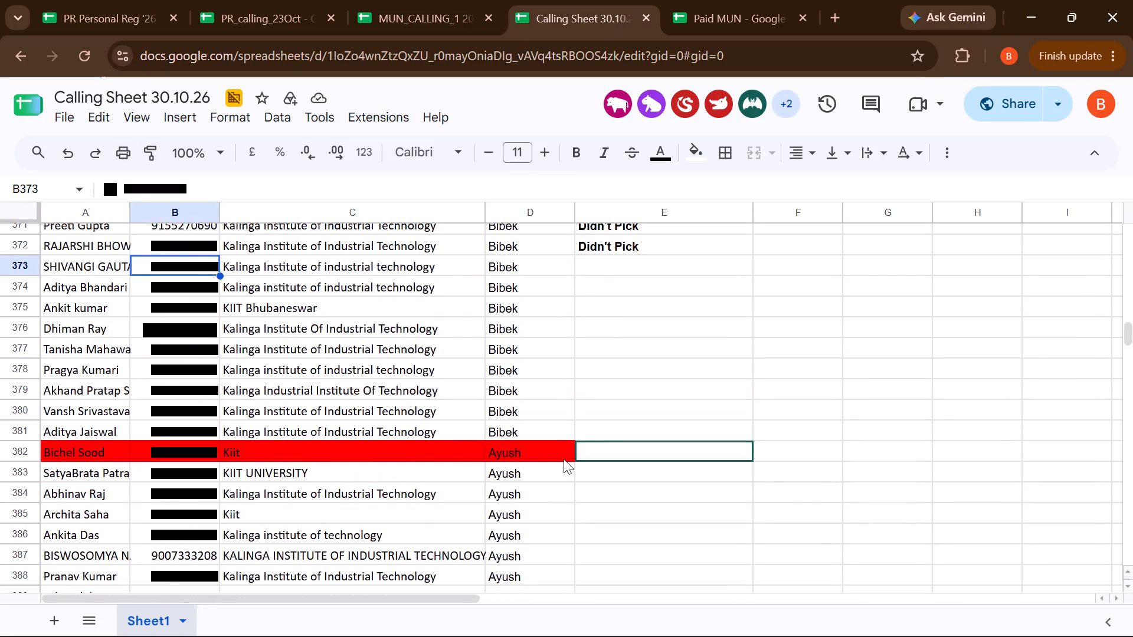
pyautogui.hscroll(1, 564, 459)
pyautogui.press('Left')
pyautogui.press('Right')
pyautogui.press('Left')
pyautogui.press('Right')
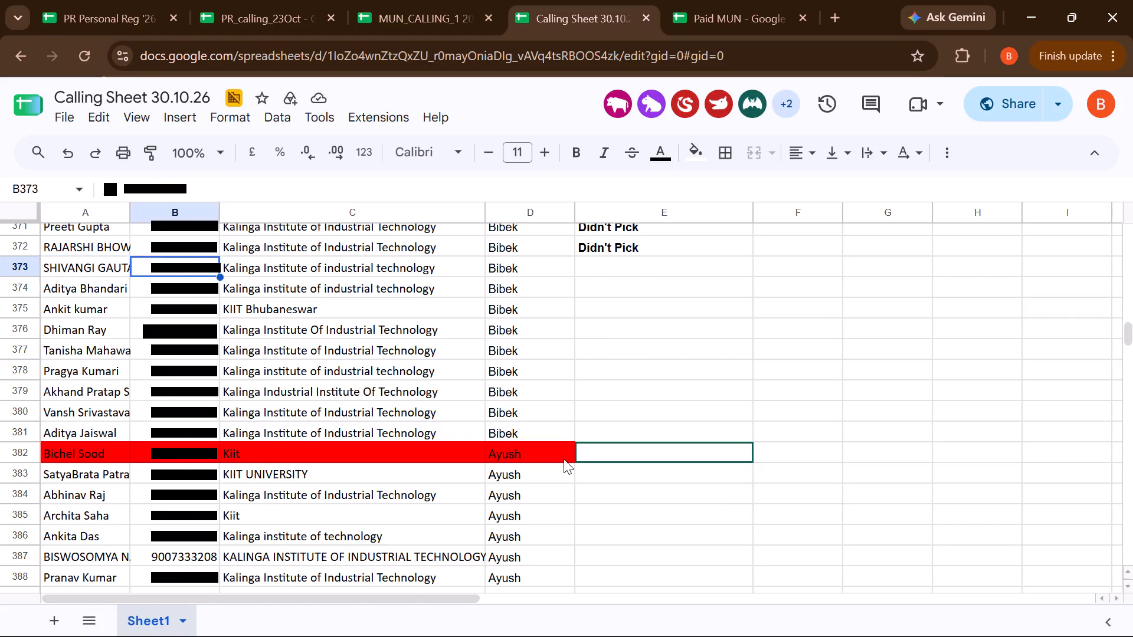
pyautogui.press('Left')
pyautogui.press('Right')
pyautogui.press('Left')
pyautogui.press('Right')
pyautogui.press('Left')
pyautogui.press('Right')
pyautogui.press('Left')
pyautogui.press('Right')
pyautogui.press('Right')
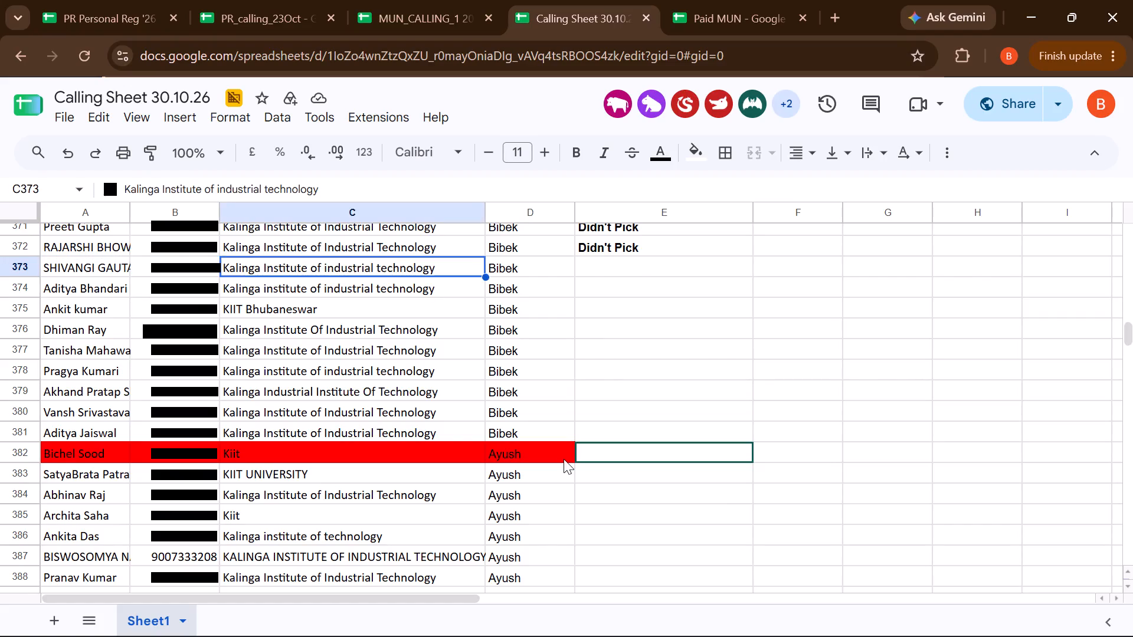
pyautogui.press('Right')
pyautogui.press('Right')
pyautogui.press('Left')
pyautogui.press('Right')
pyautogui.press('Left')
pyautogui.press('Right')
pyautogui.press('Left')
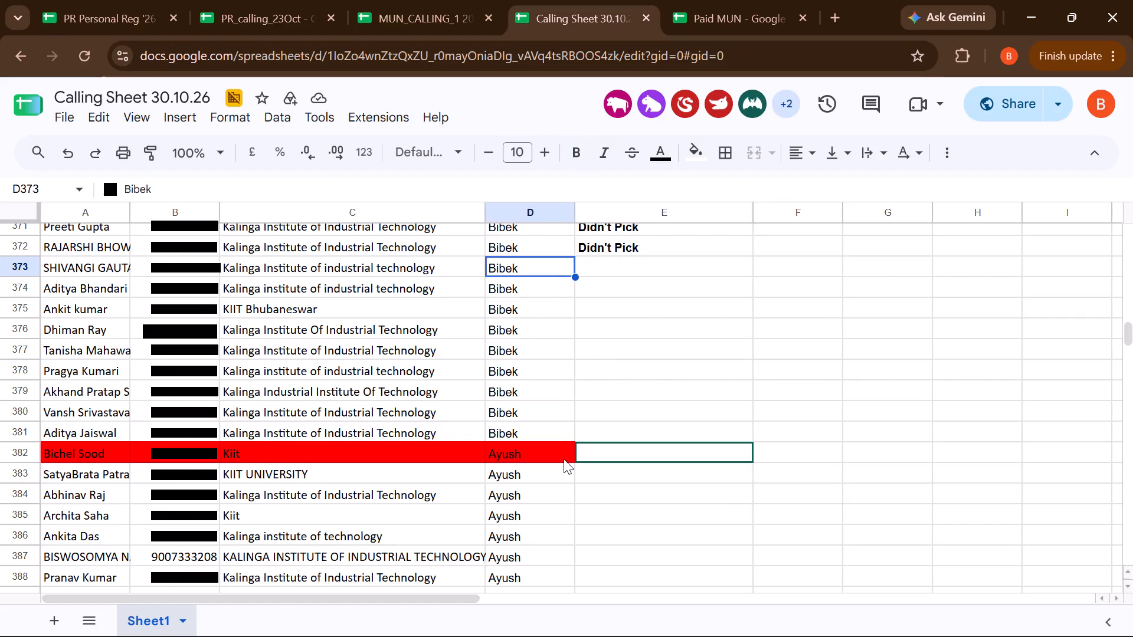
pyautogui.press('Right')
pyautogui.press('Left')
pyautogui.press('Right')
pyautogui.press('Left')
# Paste the call status "Didn't Pick" into the status cell of row 373.
pyautogui.press('Right')
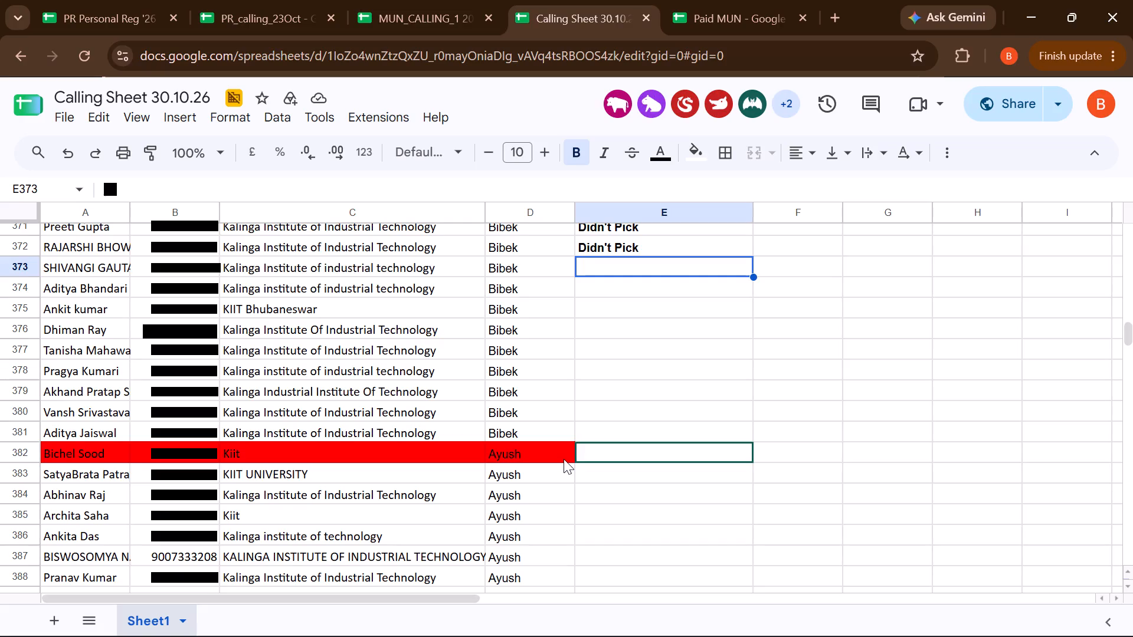
pyautogui.hotkey('ctrl', 'v')
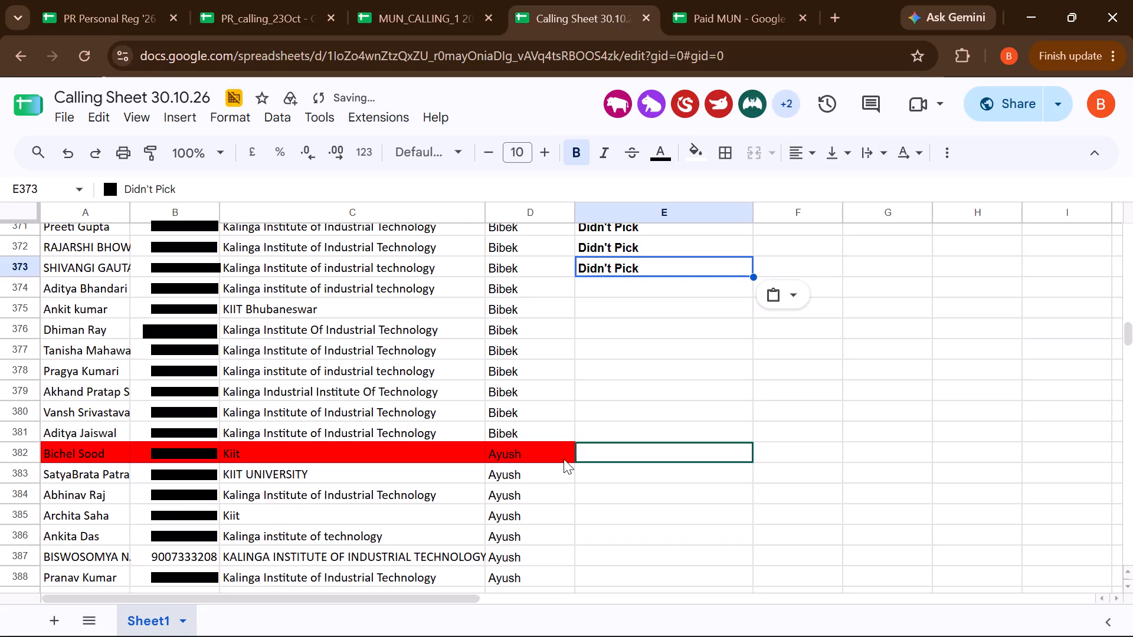
# Go to the next contact's phone number in row 374 and enter "Graduated" as that row's call status.
pyautogui.press('Down')
pyautogui.press('Left')
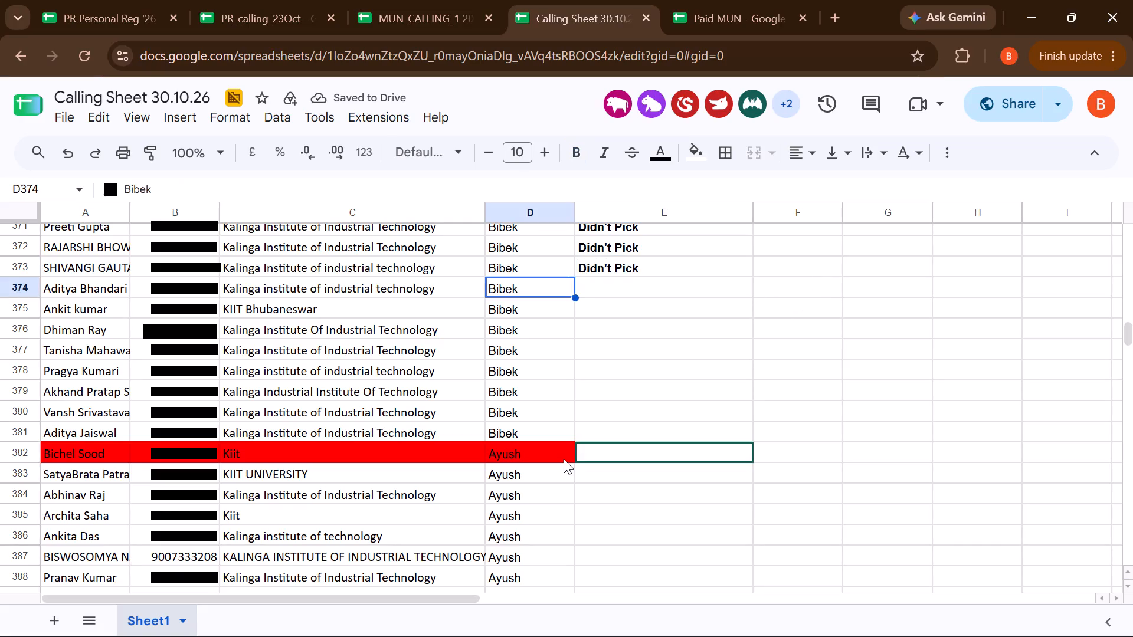
pyautogui.press('Left')
pyautogui.press('Left')
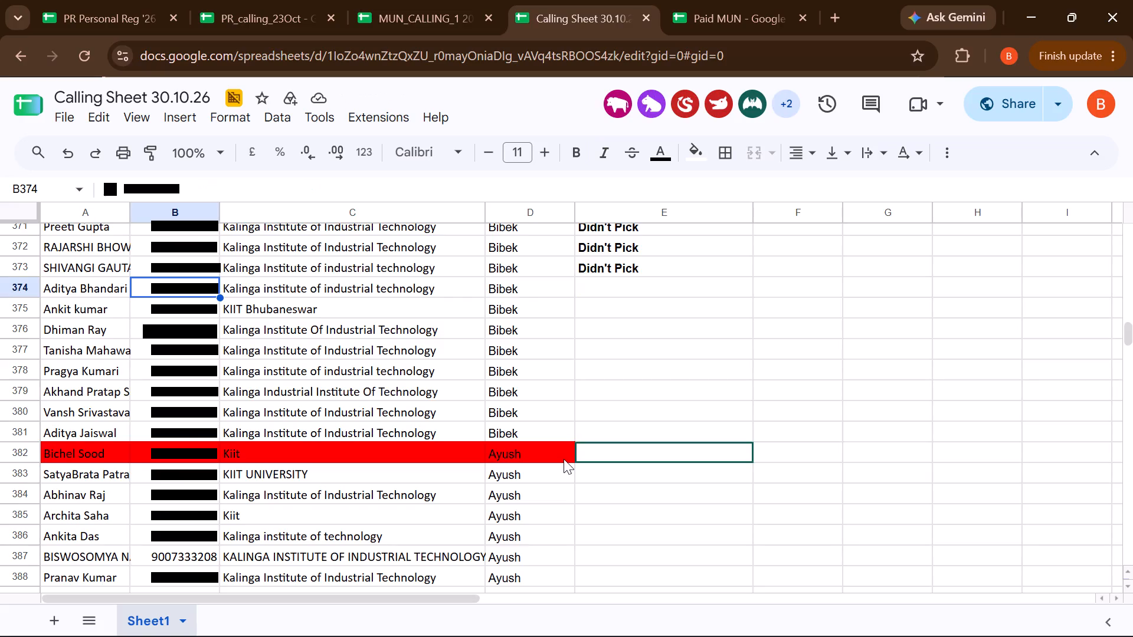
pyautogui.scroll(1, 564, 459)
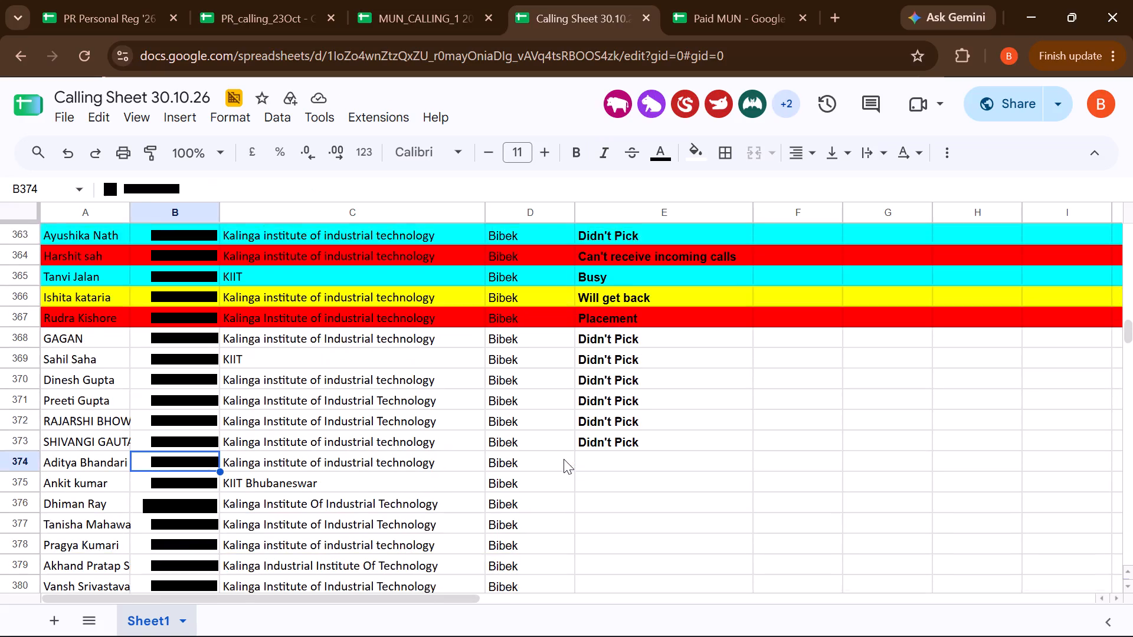
pyautogui.scroll(2, 564, 459)
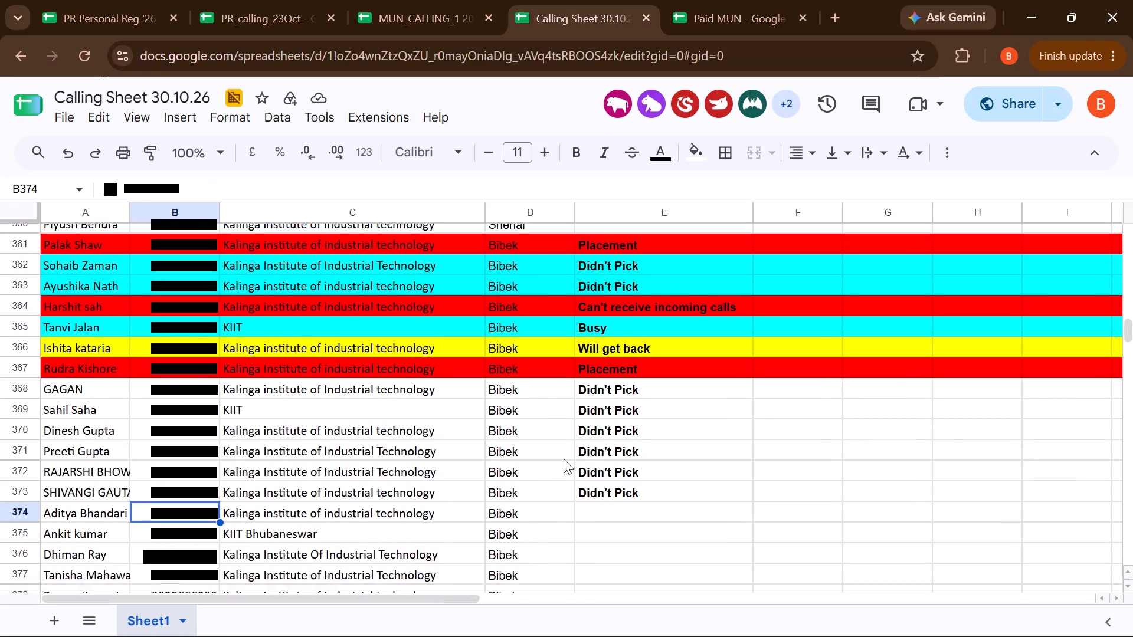
pyautogui.scroll(1, 564, 459)
pyautogui.scroll(-1, 564, 459)
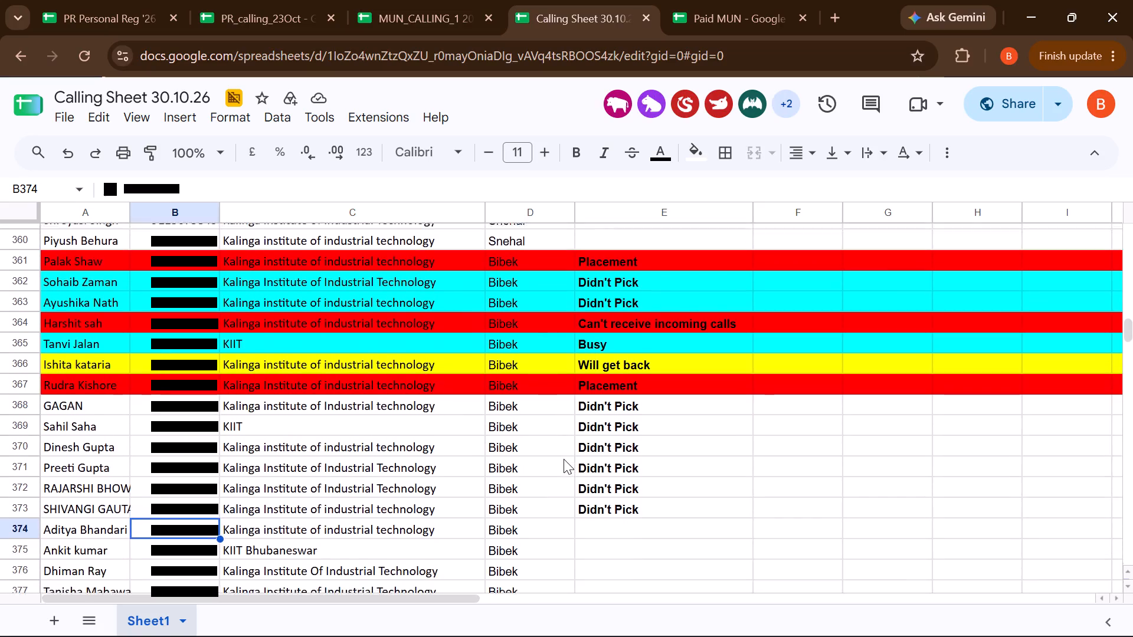
pyautogui.scroll(-2, 564, 459)
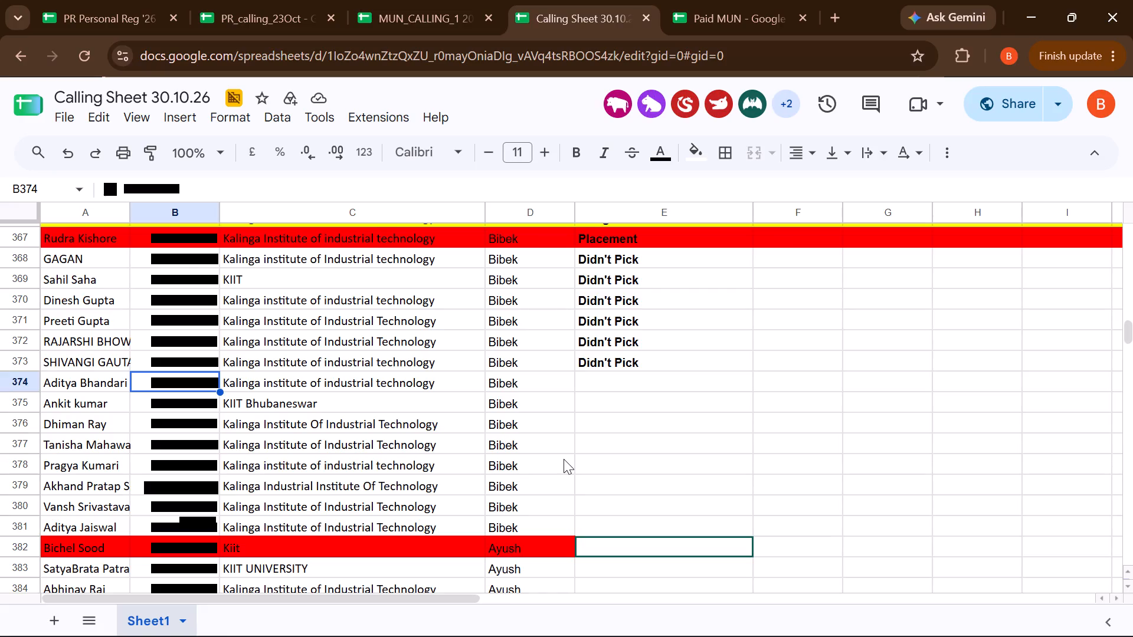
pyautogui.press('Right')
pyautogui.press('Right')
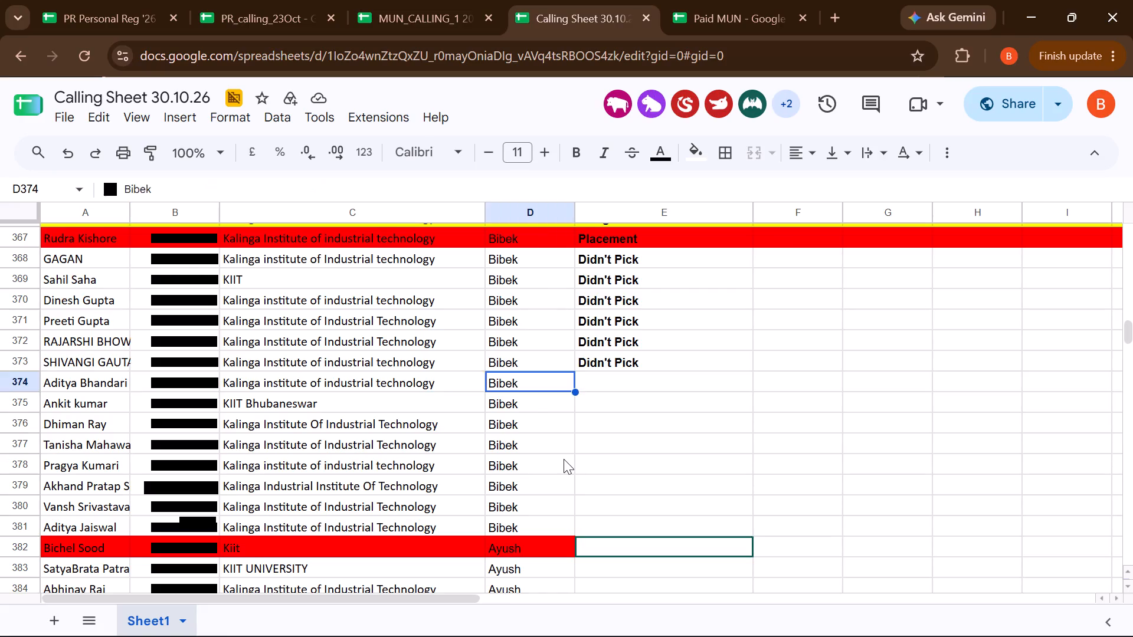
pyautogui.press('Right')
pyautogui.write('Gradu')
pyautogui.write('ated')
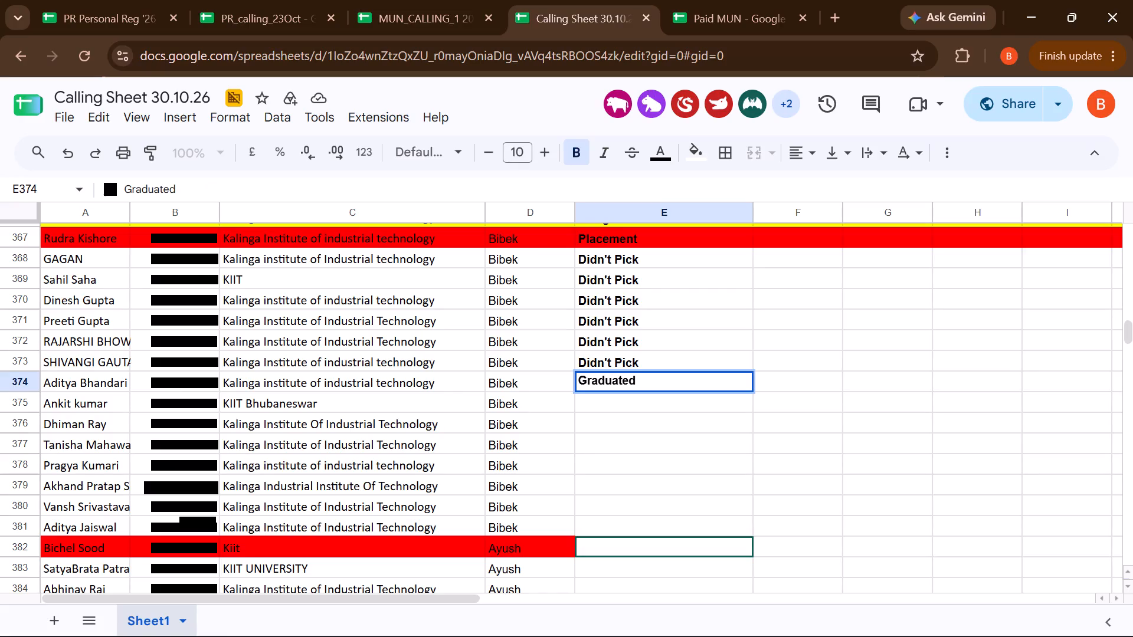
# Fill the whole of row 374 with red and move to the status cell of row 375.
pyautogui.click(14, 377)
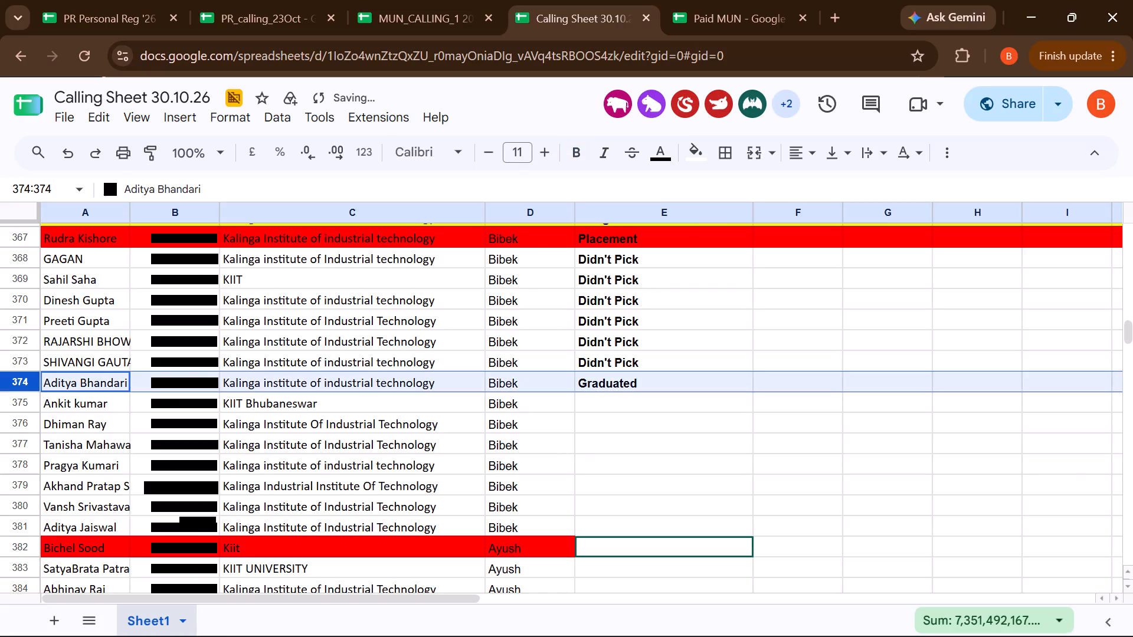
pyautogui.click(702, 157)
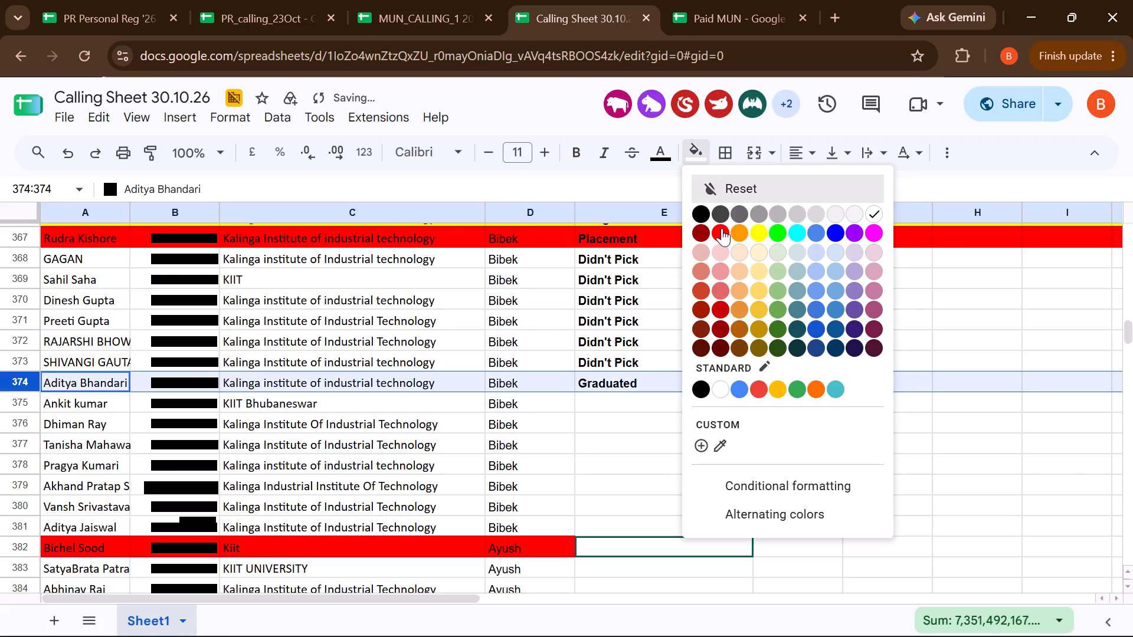
pyautogui.click(722, 228)
pyautogui.click(627, 400)
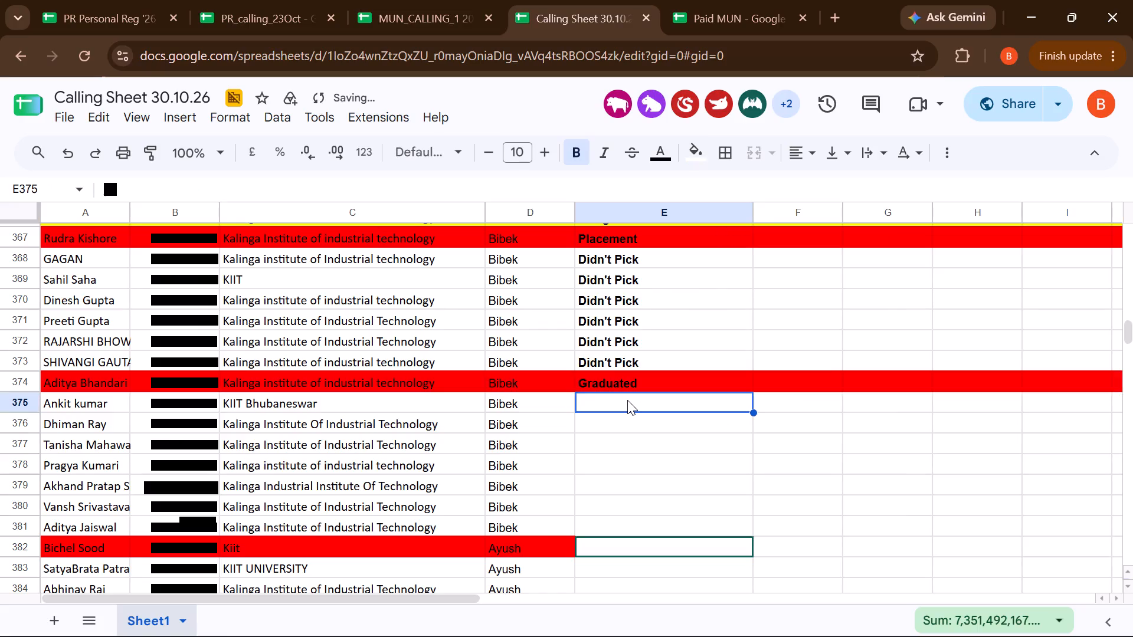
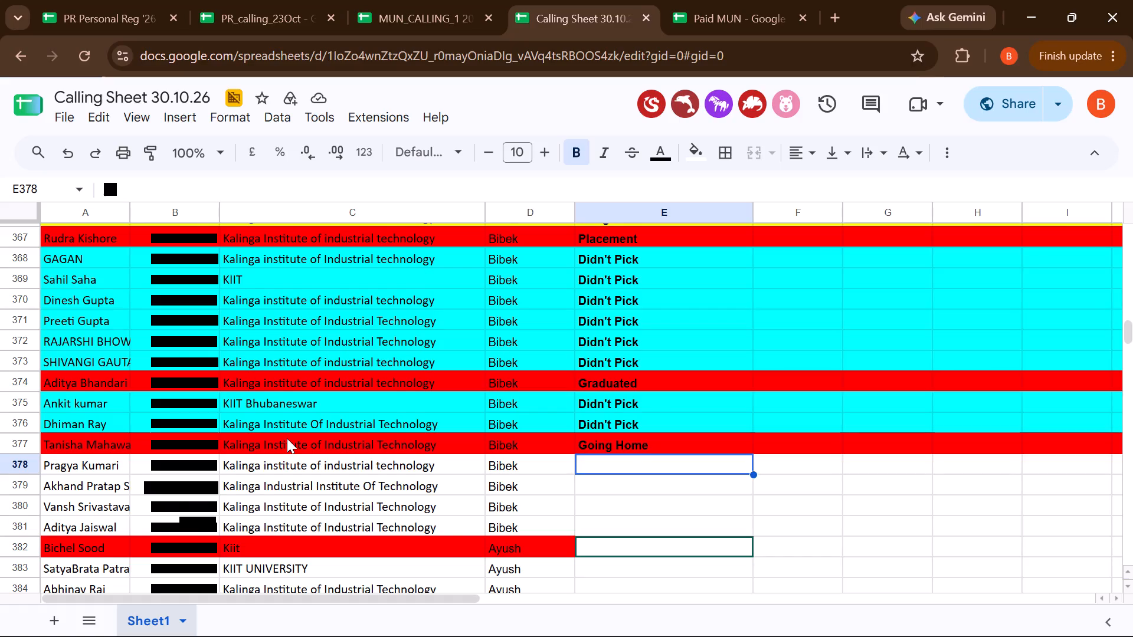
# Check the phone numbers of the contacts from row 378 back up to row 372, ending on row 372's status cell.
pyautogui.scroll(2, 287, 438)
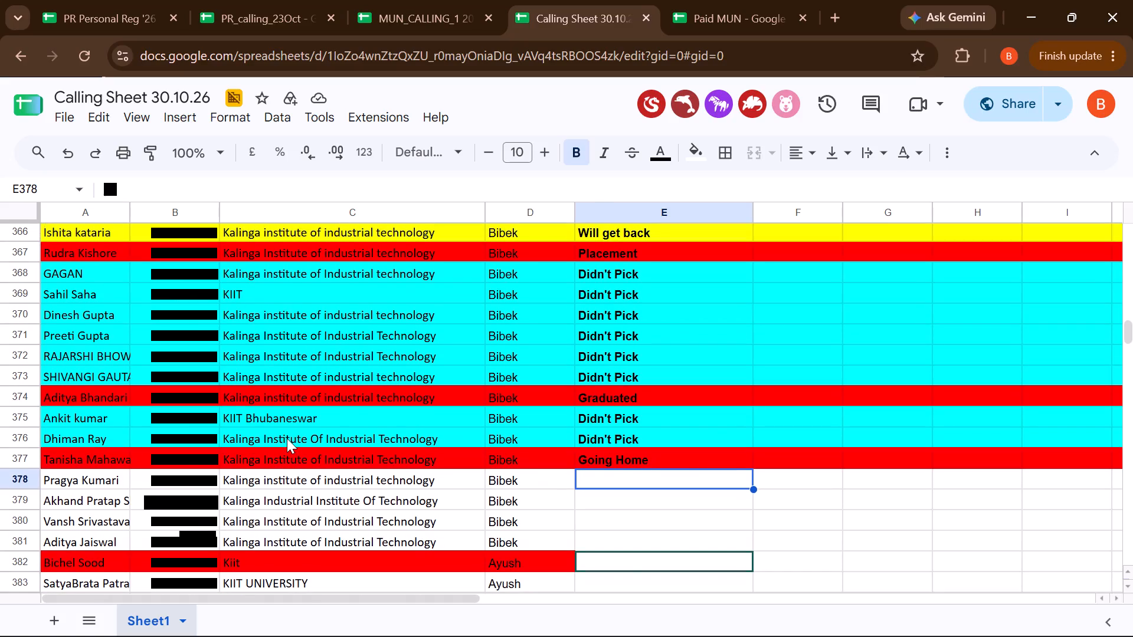
pyautogui.scroll(1, 287, 438)
pyautogui.press('Left')
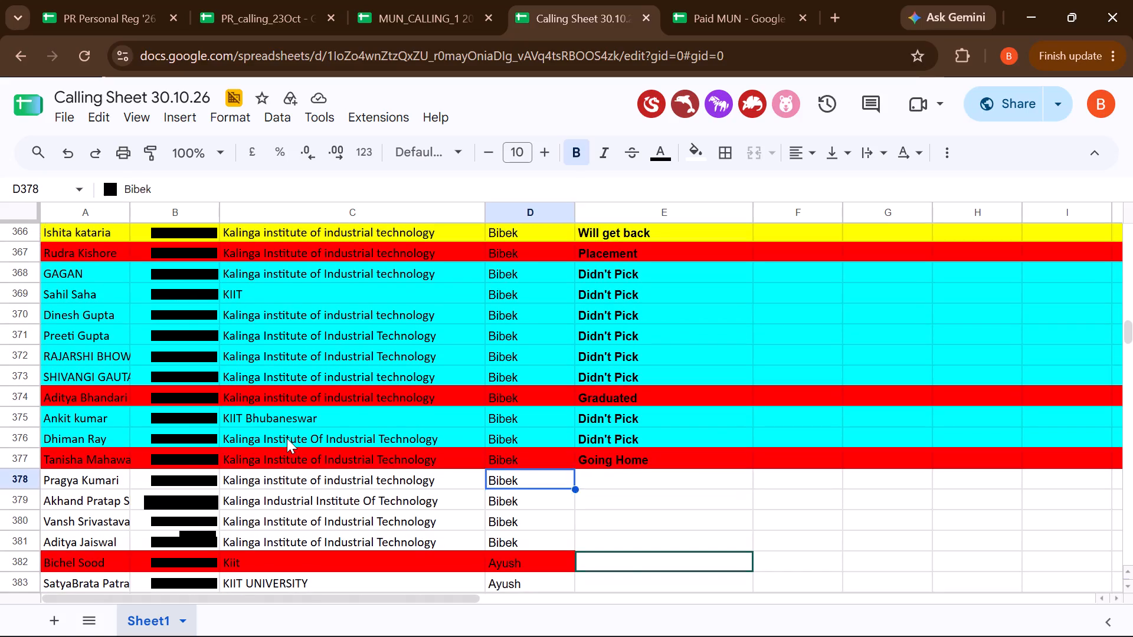
pyautogui.press('Left')
pyautogui.press('Left')
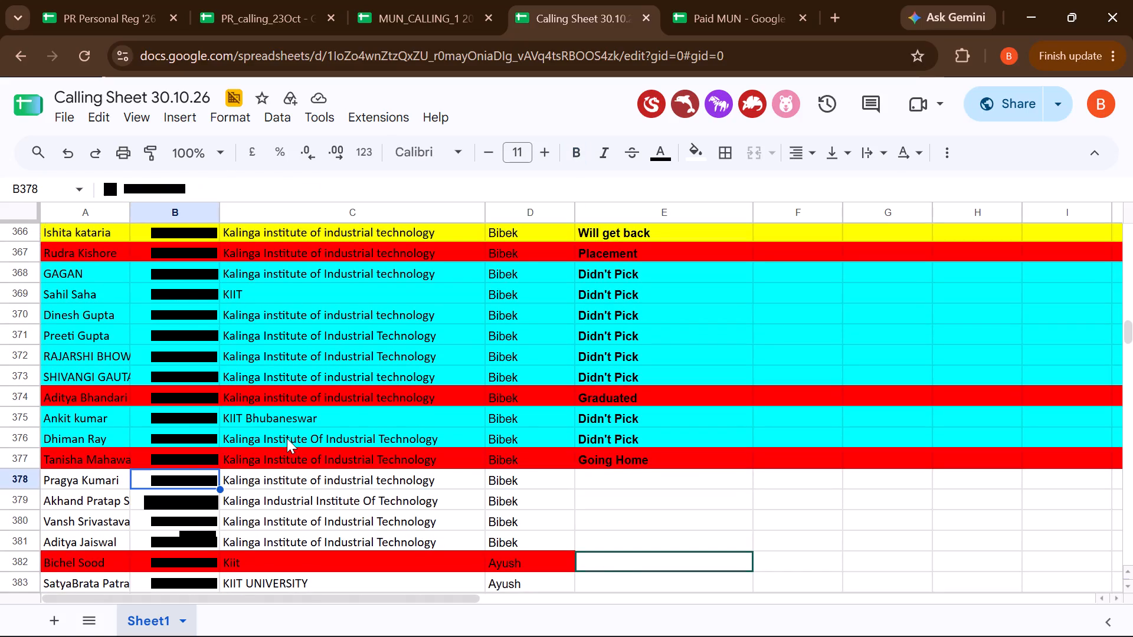
pyautogui.press('Up')
pyautogui.press('Up')
pyautogui.press('Up')
pyautogui.press('Up')
pyautogui.press('Up')
pyautogui.press('Up')
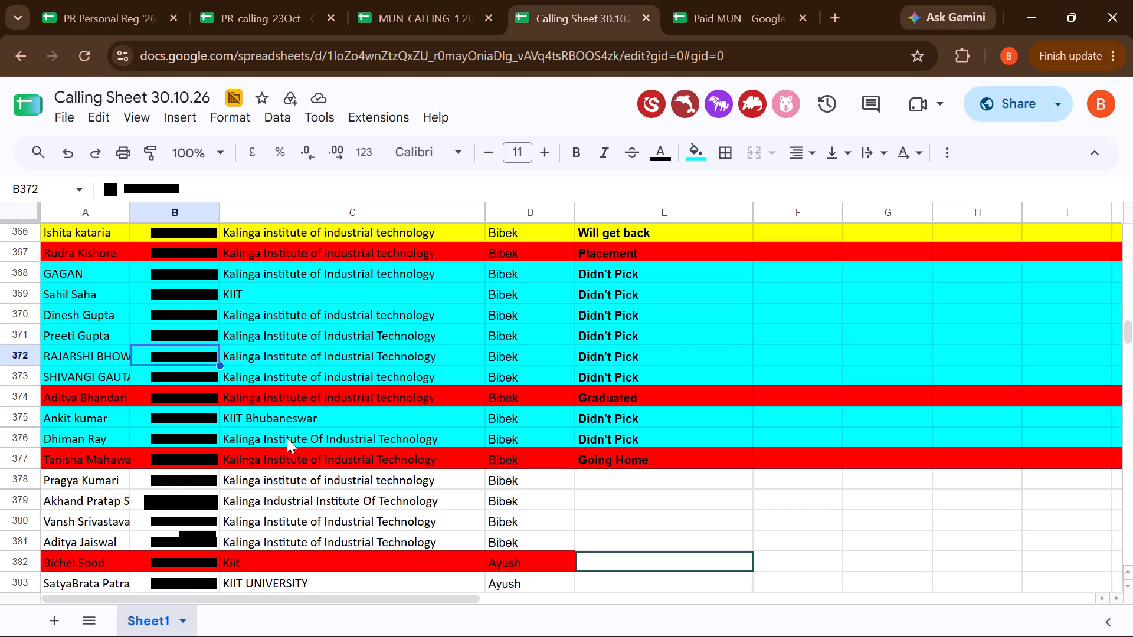
pyautogui.press('Right')
pyautogui.press('Right')
pyautogui.press('Right')
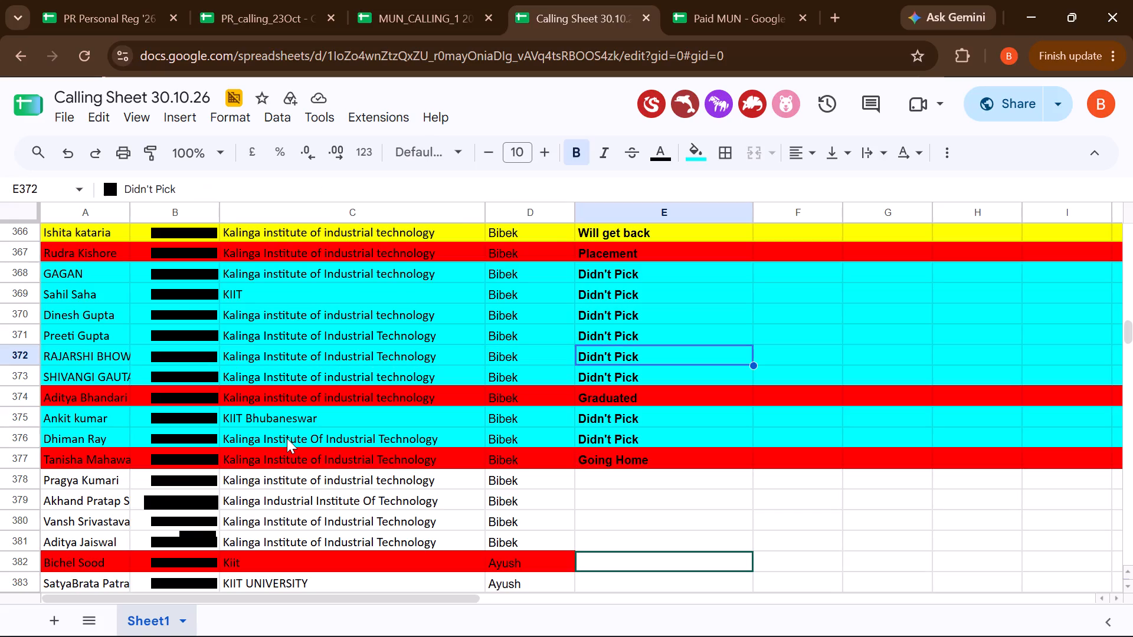
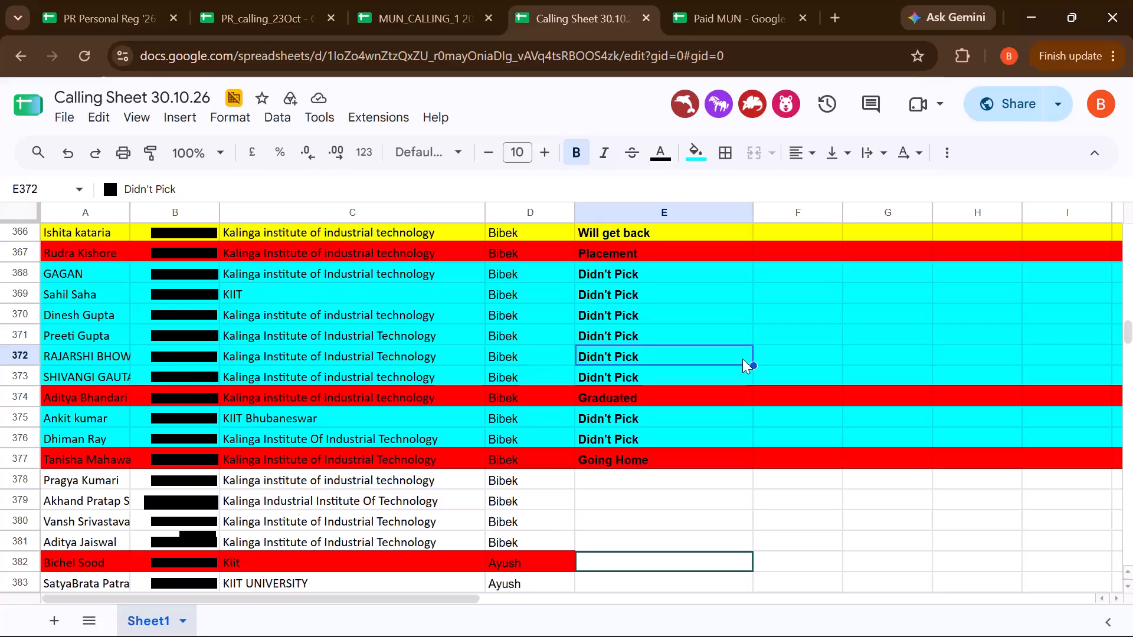
# Replace the status in row 372 with "Will get back".
pyautogui.tripleClick(742, 359)
pyautogui.press('BackSpace')
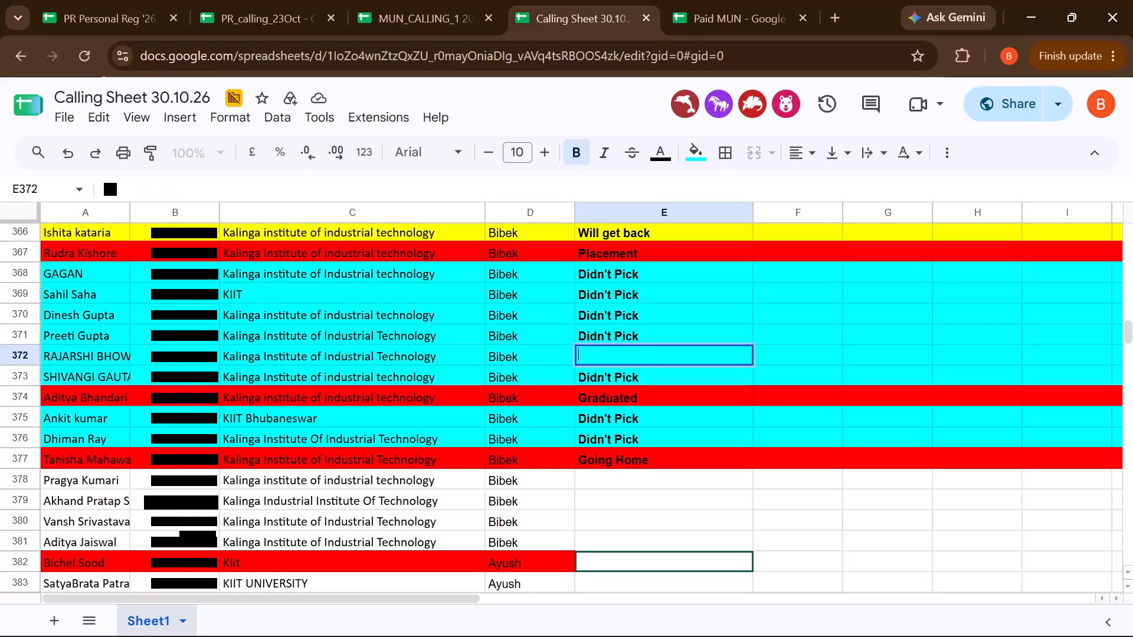
pyautogui.write('Willl get')
pyautogui.press('space')
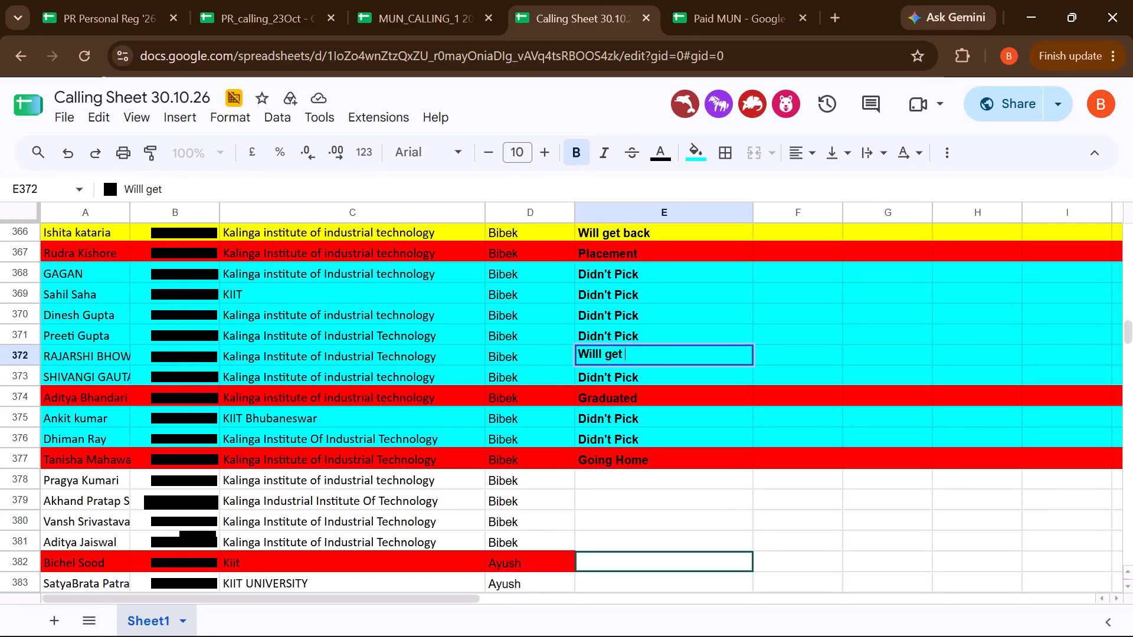
pyautogui.write('back')
pyautogui.press('Left')
pyautogui.press('Left')
pyautogui.press('Left')
pyautogui.press('Left')
pyautogui.press('Left')
pyautogui.press('Left')
pyautogui.press('Left')
pyautogui.press('Left')
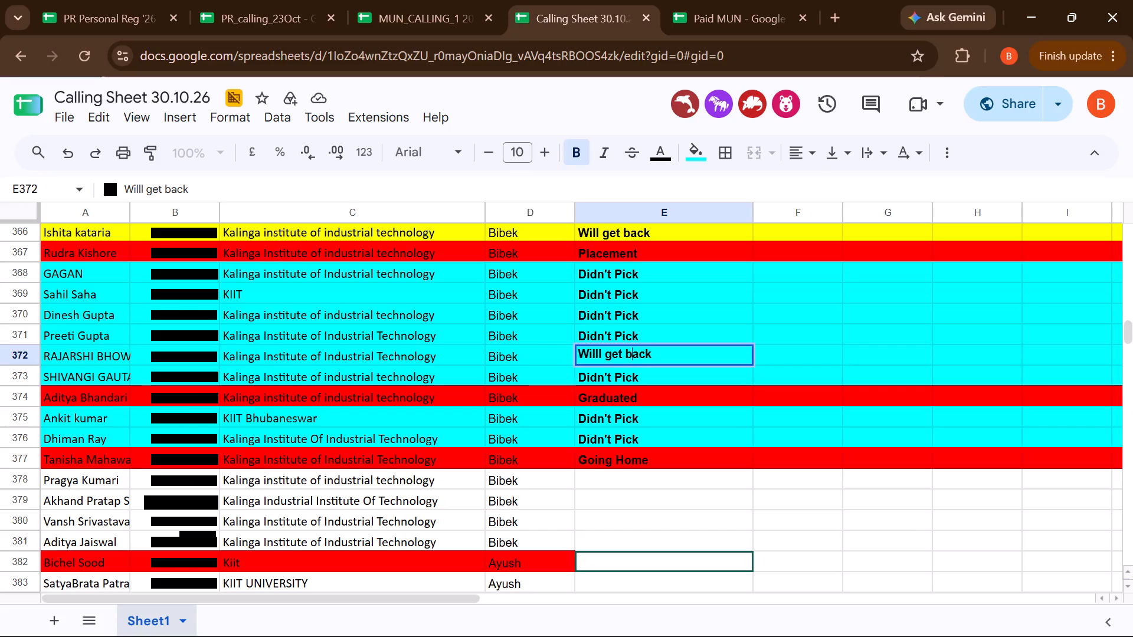
pyautogui.press('BackSpace')
pyautogui.press('BackSpace')
pyautogui.press('space')
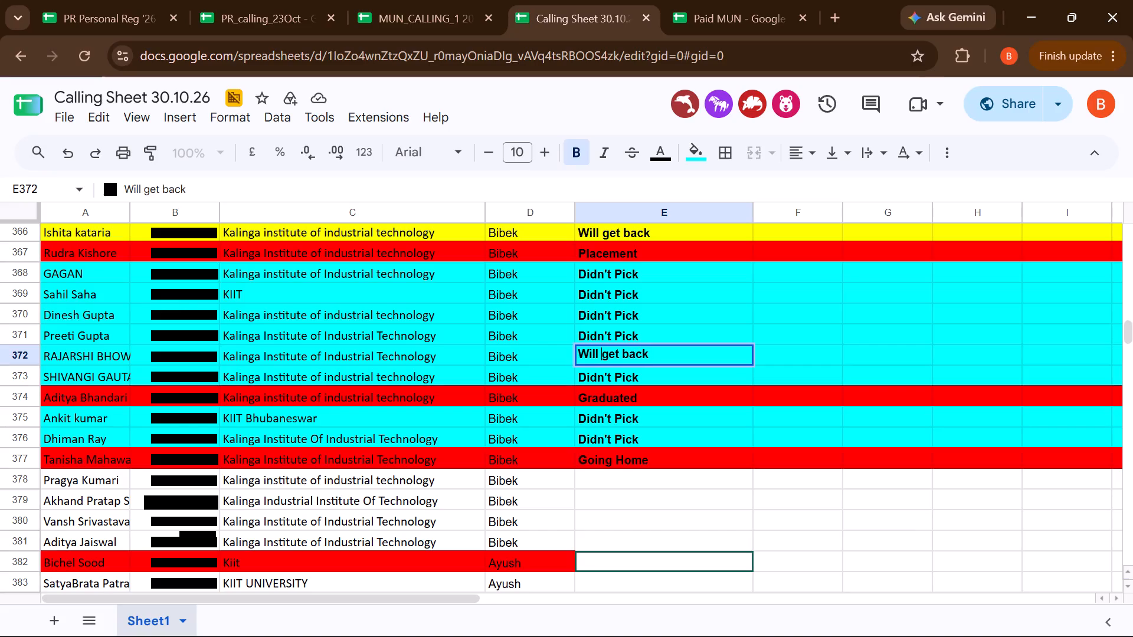
# Fill the whole of row 372 with yellow.
pyautogui.click(20, 354)
pyautogui.click(695, 159)
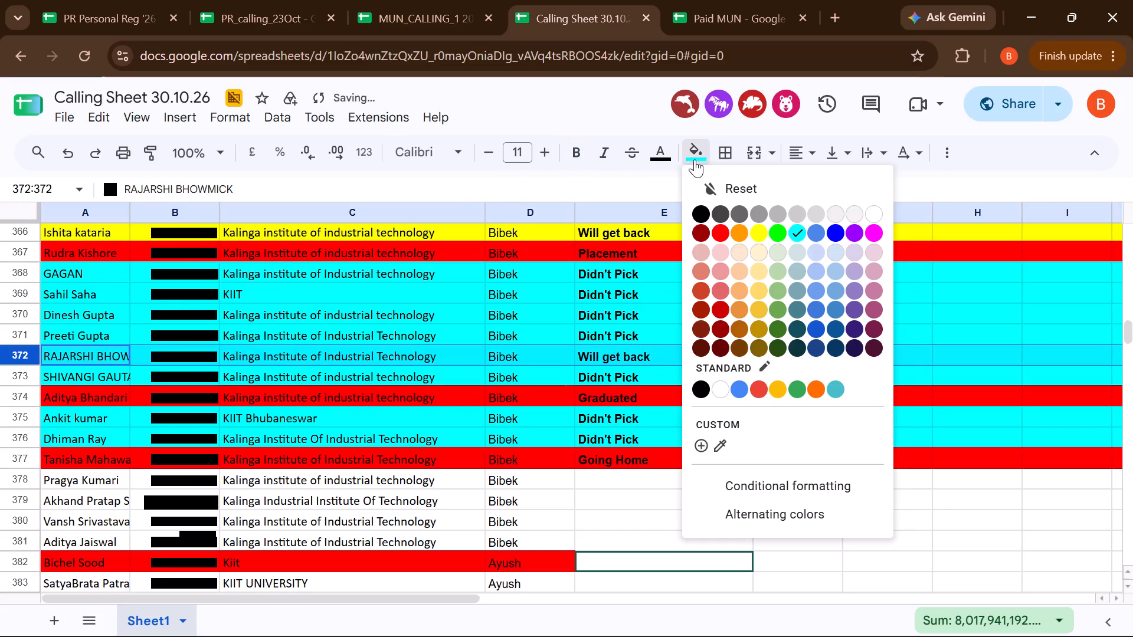
pyautogui.click(757, 231)
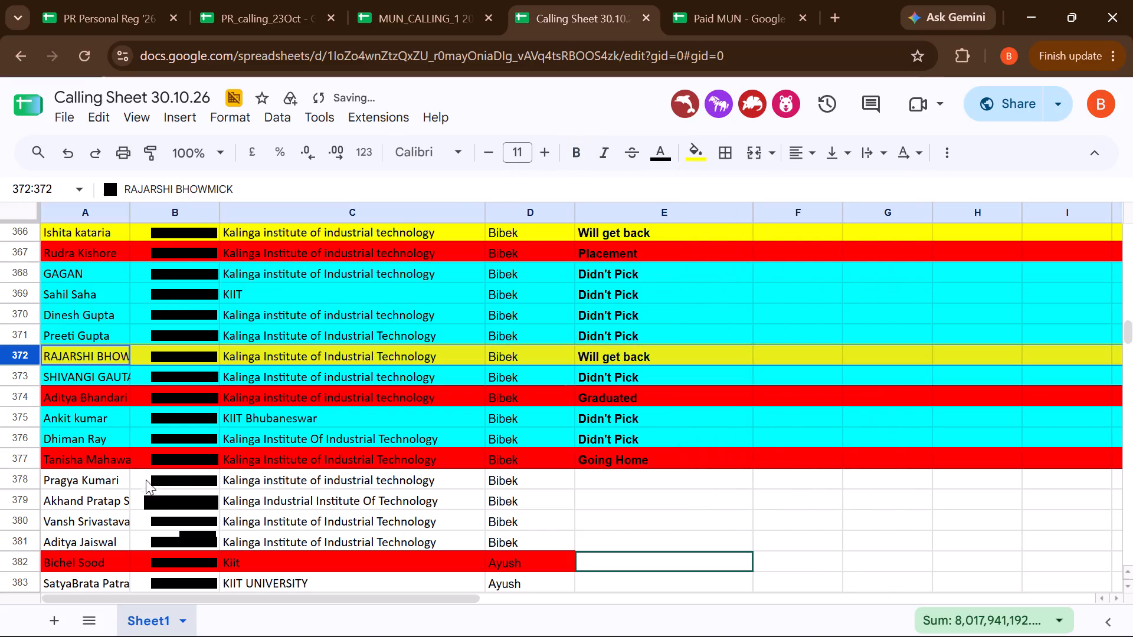
# Fill the whole of row 378 with red and enter "Not interested" as its status.
pyautogui.click(25, 477)
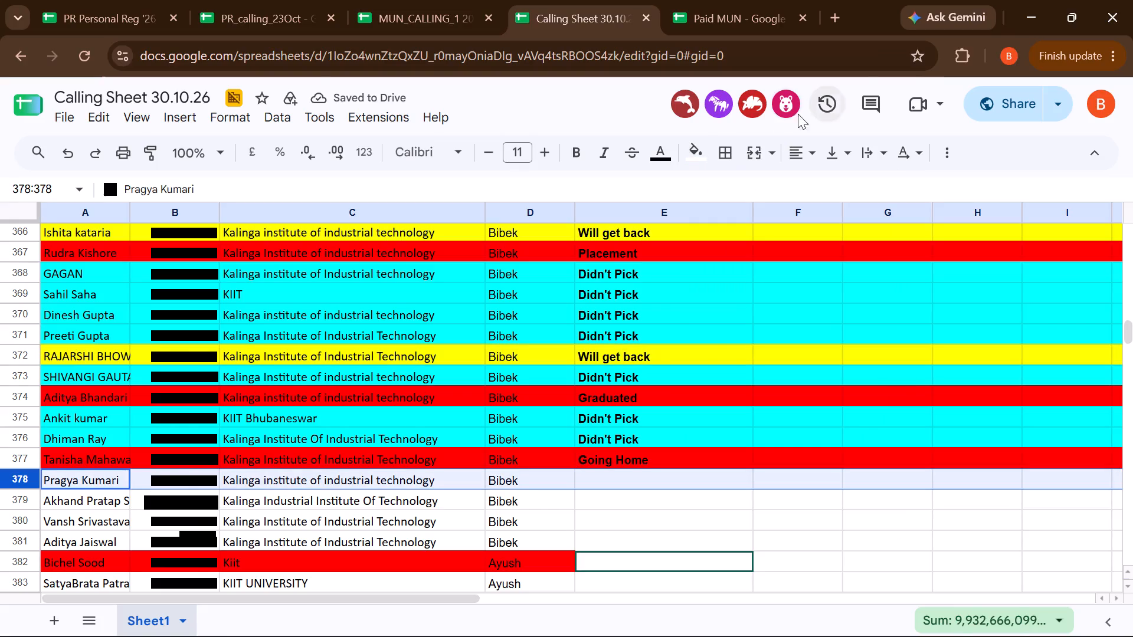
pyautogui.click(692, 148)
pyautogui.click(719, 226)
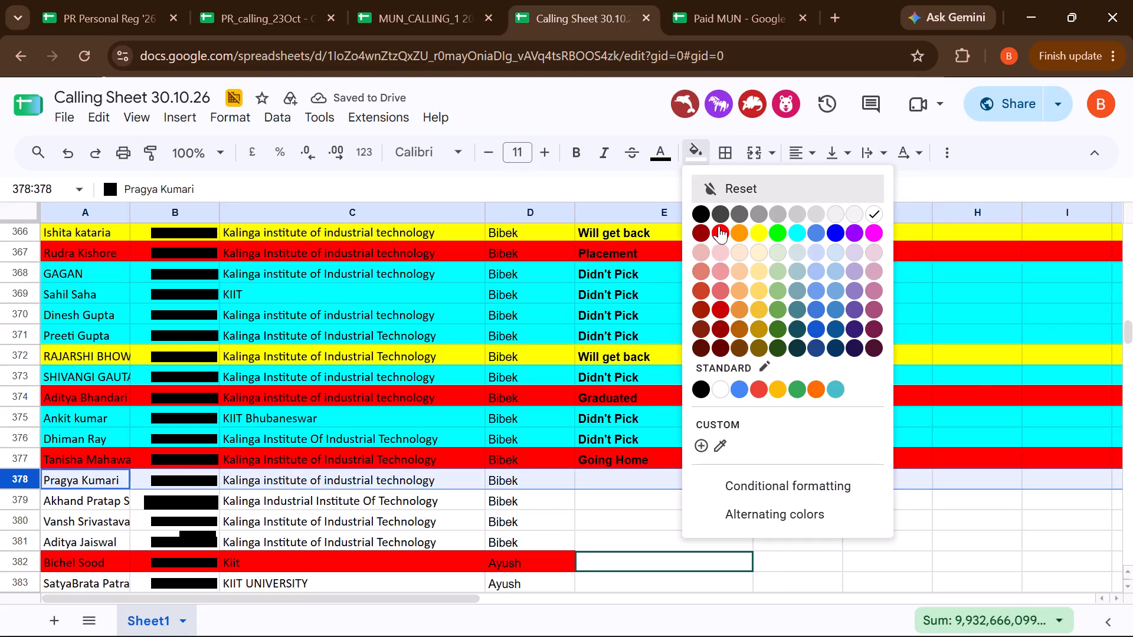
pyautogui.doubleClick(606, 482)
pyautogui.write('Noy')
pyautogui.press('BackSpace')
pyautogui.write('t interested')
pyautogui.press('Return')
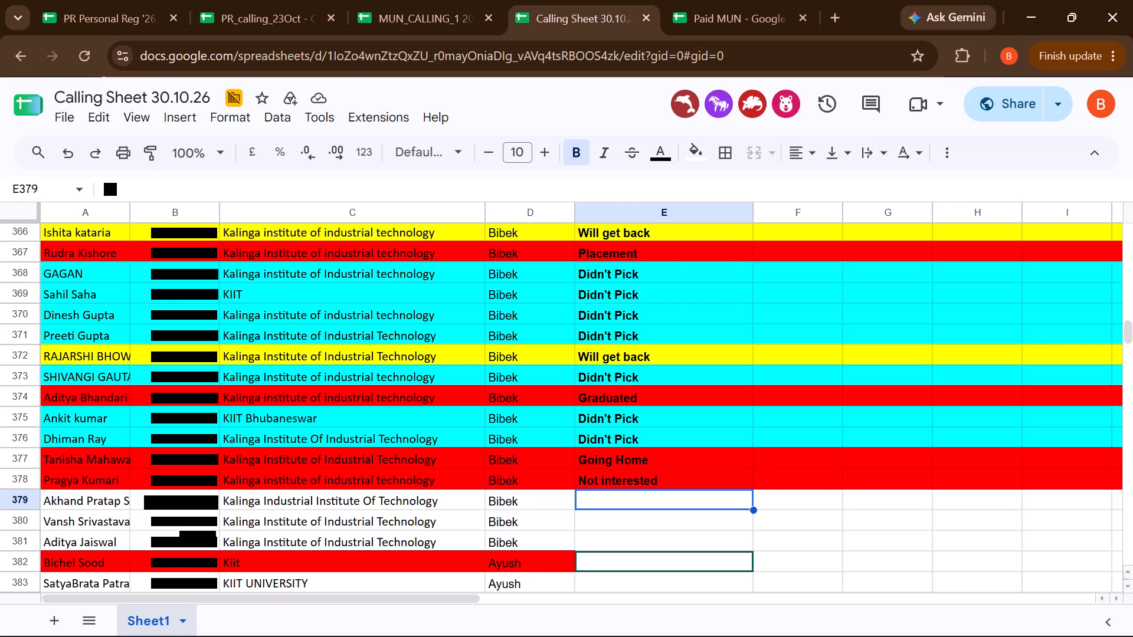
# Check the name and phone number of the contact in row 379.
pyautogui.press('Left')
pyautogui.press('Left')
pyautogui.press('Left')
pyautogui.press('Left')
pyautogui.press('Right')
pyautogui.press('Left')
pyautogui.press('Right')
pyautogui.press('Left')
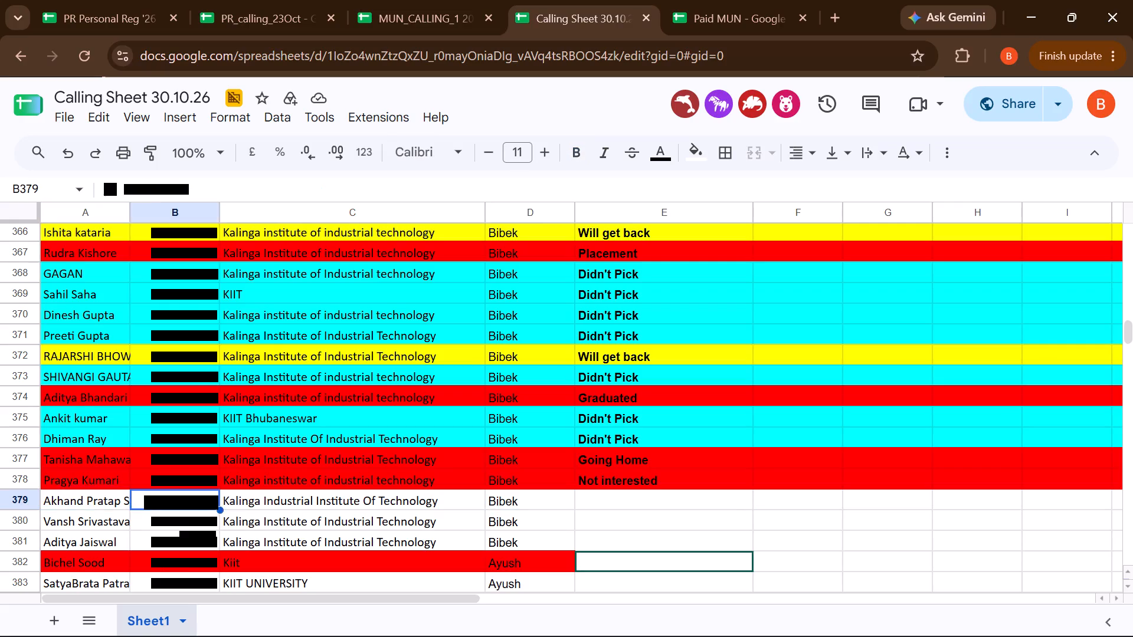
pyautogui.press('Right')
pyautogui.press('Left')
pyautogui.press('Right')
pyautogui.press('Left')
pyautogui.press('Right')
pyautogui.press('Left')
pyautogui.press('Right')
pyautogui.press('Left')
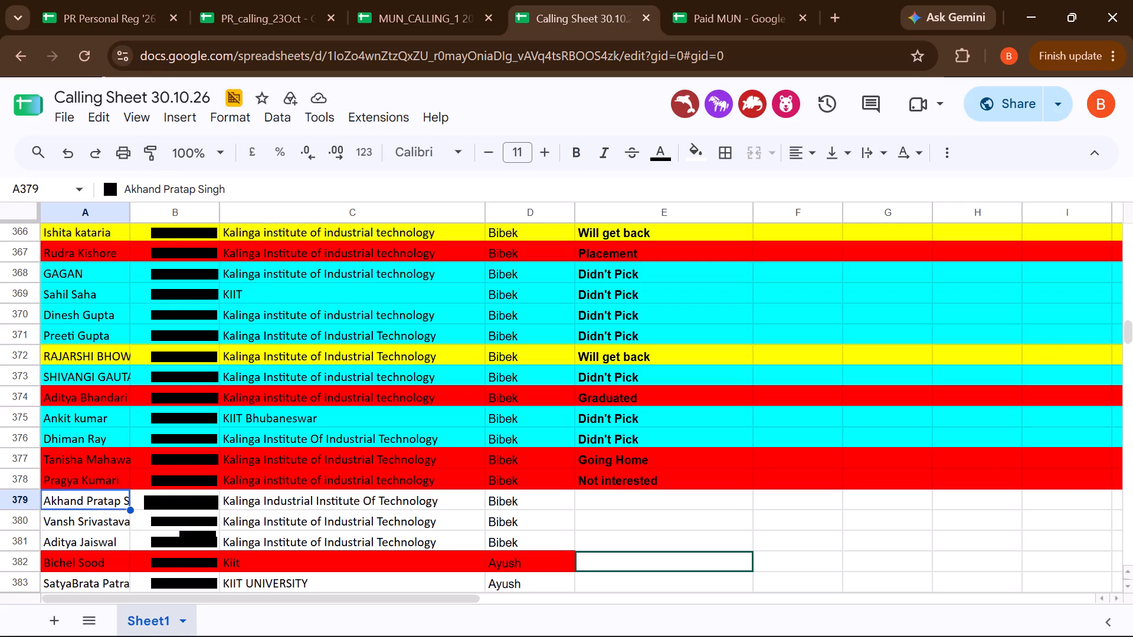
pyautogui.press('Right')
pyautogui.press('Left')
pyautogui.press('Right')
pyautogui.press('Left')
pyautogui.press('Right')
pyautogui.press('Left')
pyautogui.press('Right')
pyautogui.press('Left')
# Paste the copied status "Didn't Pick" into row 379's status cell.
pyautogui.press('Right')
pyautogui.press('Right')
pyautogui.press('Right')
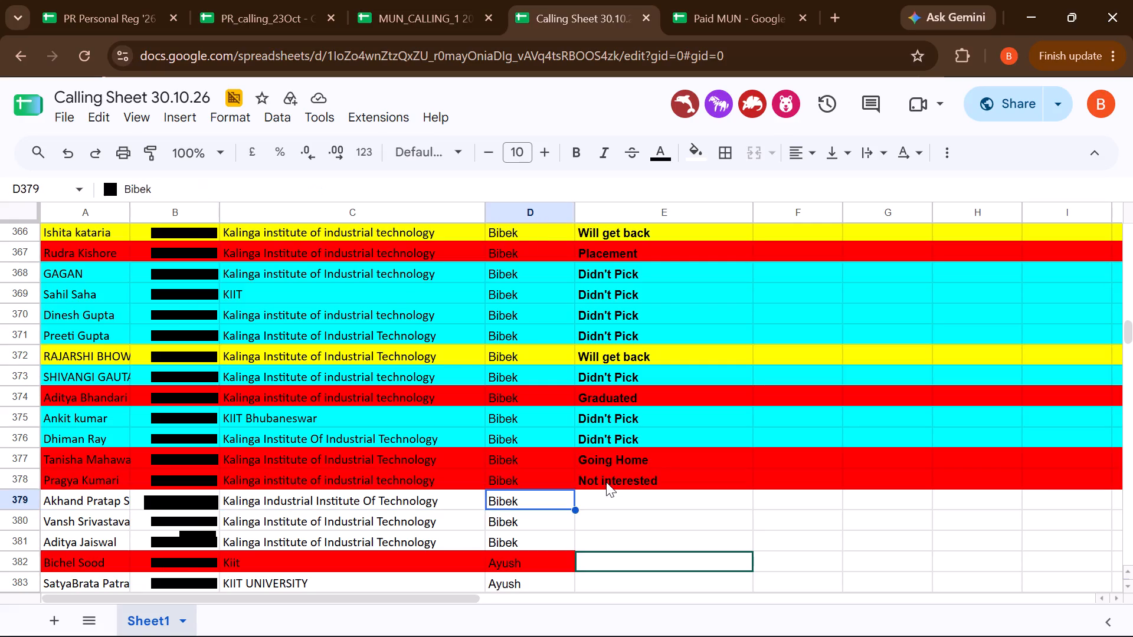
pyautogui.press('Right')
pyautogui.press('Left')
pyautogui.press('Right')
pyautogui.press('Left')
pyautogui.press('Right')
pyautogui.press('Left')
pyautogui.press('Right')
pyautogui.press('Left')
pyautogui.press('Right')
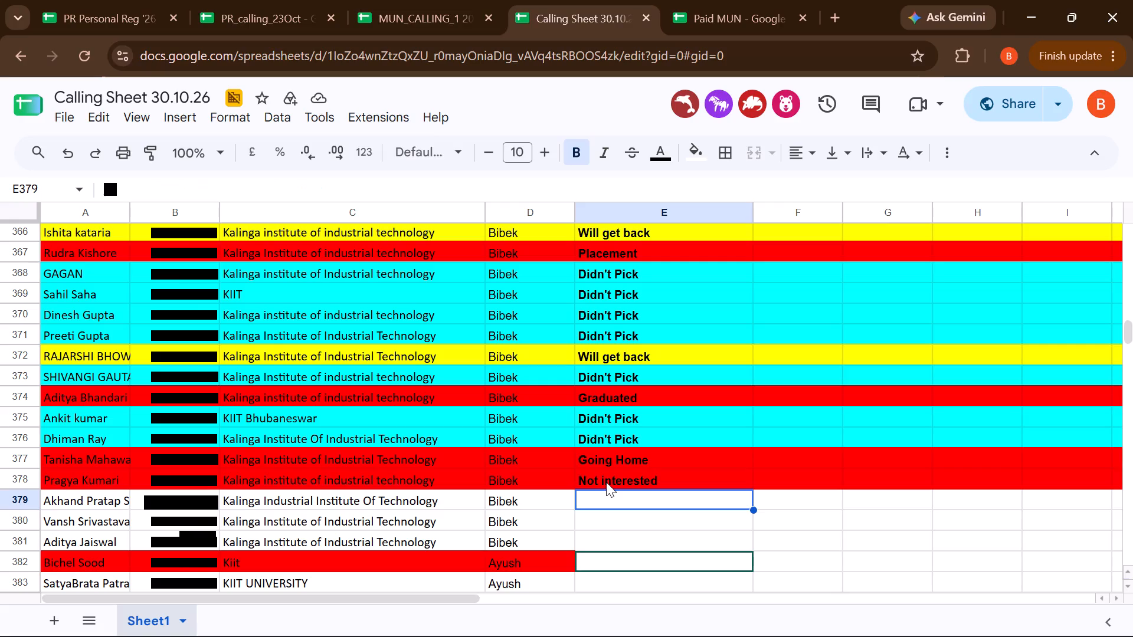
pyautogui.hotkey('ctrl', 'v')
pyautogui.press('Down')
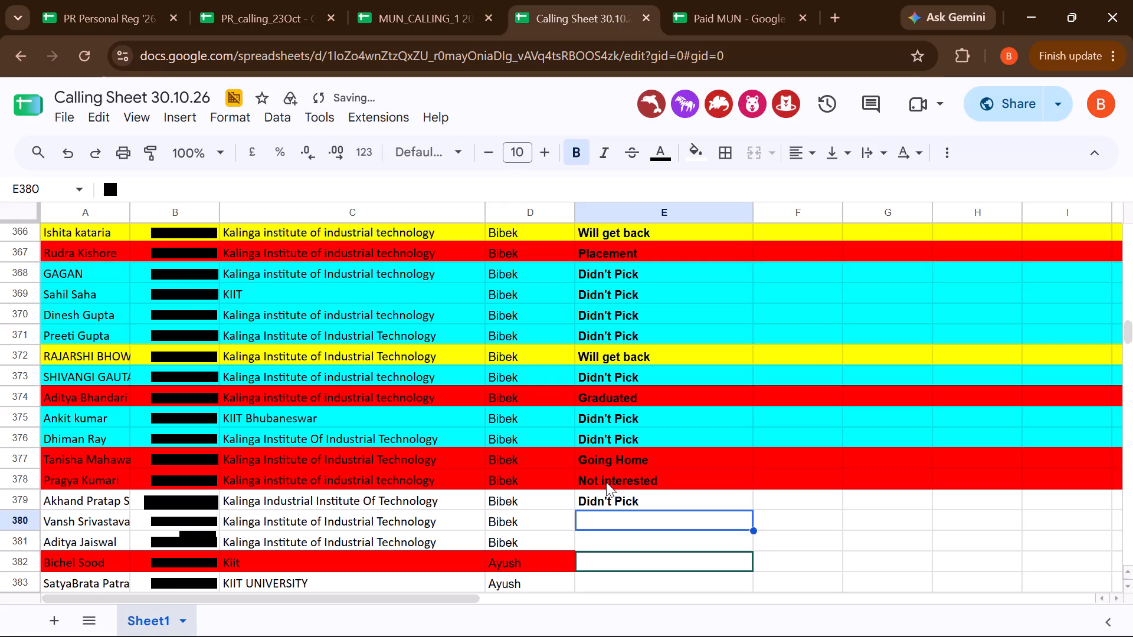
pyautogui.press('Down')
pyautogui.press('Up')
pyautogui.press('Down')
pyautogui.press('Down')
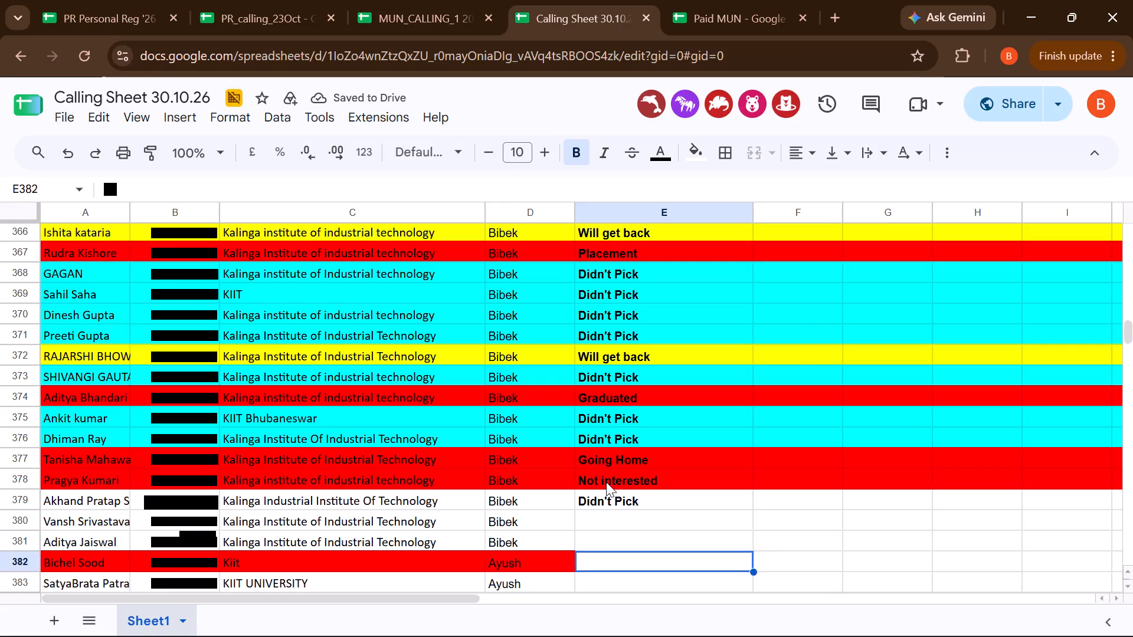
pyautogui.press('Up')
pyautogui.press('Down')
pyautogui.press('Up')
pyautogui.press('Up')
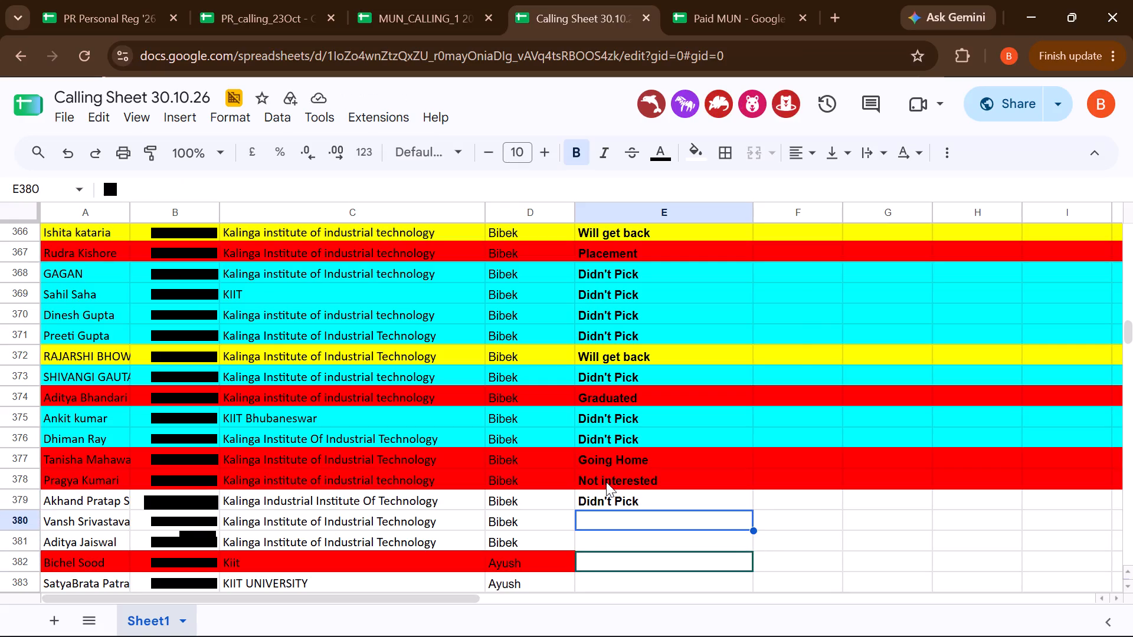
# Check the name and phone number of the contact in row 380, ending on that row's status cell.
pyautogui.press('Left')
pyautogui.press('Left')
pyautogui.press('Left')
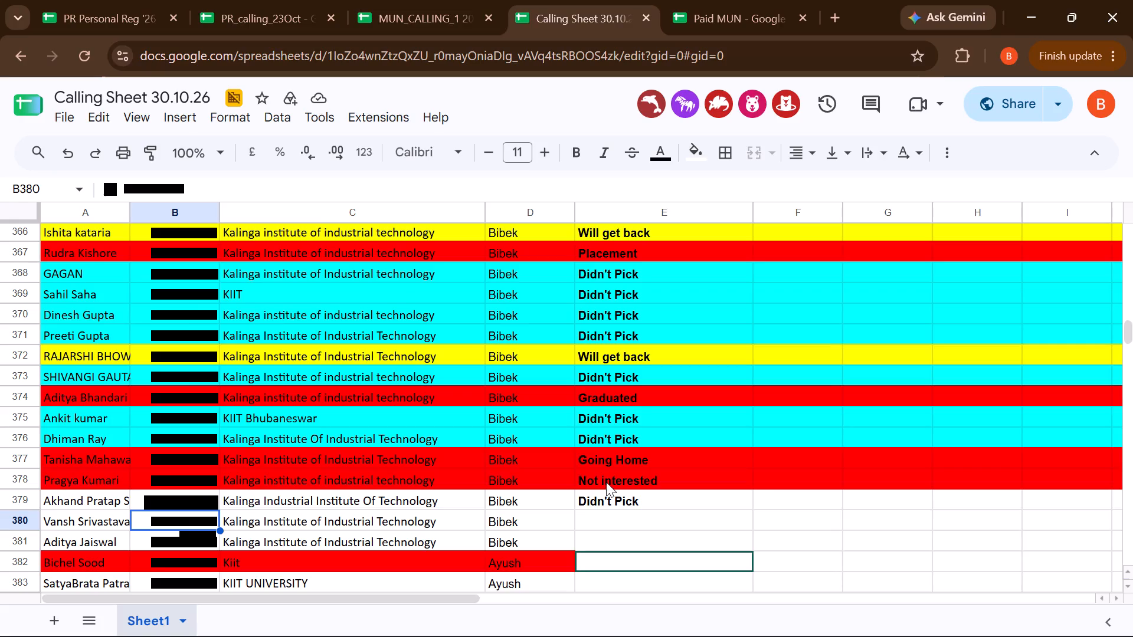
pyautogui.press('Left')
pyautogui.press('Right')
pyautogui.press('Left')
pyautogui.press('Right')
pyautogui.press('Left')
pyautogui.press('Right')
pyautogui.press('Left')
pyautogui.press('Right')
pyautogui.press('Left')
pyautogui.press('Right')
pyautogui.press('Left')
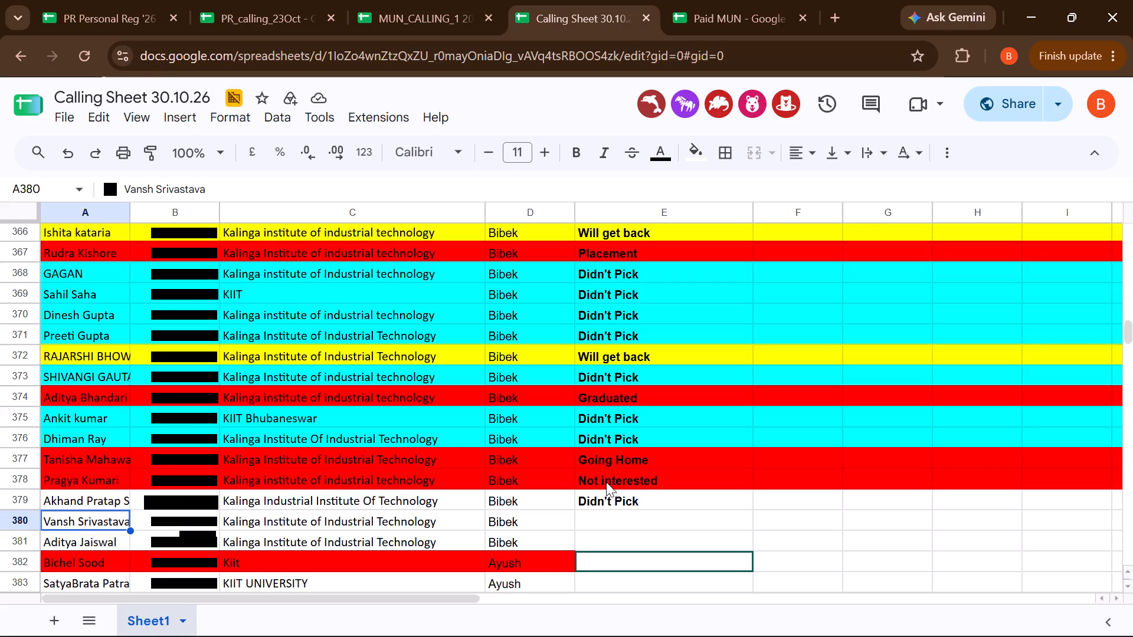
pyautogui.press('Right')
pyautogui.press('Right')
pyautogui.press('Right')
pyautogui.press('Right')
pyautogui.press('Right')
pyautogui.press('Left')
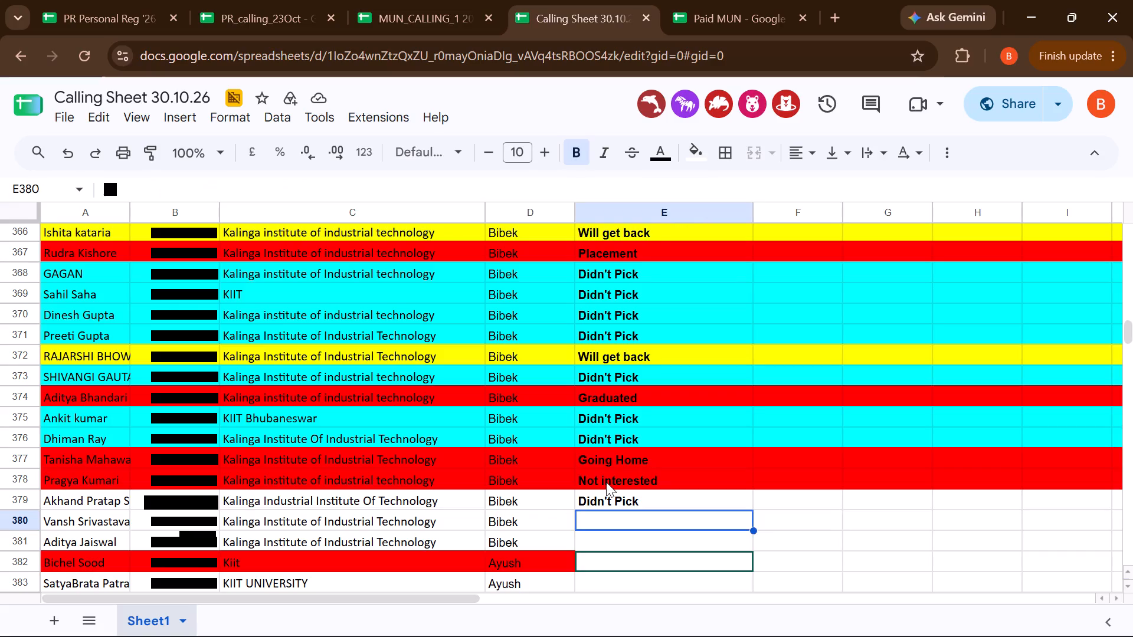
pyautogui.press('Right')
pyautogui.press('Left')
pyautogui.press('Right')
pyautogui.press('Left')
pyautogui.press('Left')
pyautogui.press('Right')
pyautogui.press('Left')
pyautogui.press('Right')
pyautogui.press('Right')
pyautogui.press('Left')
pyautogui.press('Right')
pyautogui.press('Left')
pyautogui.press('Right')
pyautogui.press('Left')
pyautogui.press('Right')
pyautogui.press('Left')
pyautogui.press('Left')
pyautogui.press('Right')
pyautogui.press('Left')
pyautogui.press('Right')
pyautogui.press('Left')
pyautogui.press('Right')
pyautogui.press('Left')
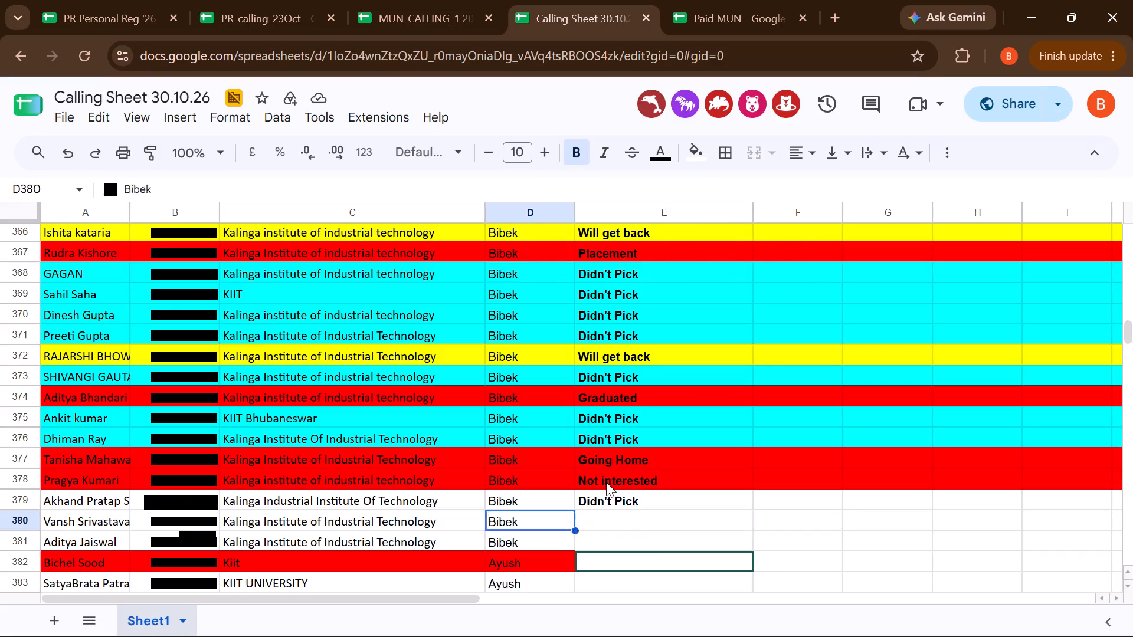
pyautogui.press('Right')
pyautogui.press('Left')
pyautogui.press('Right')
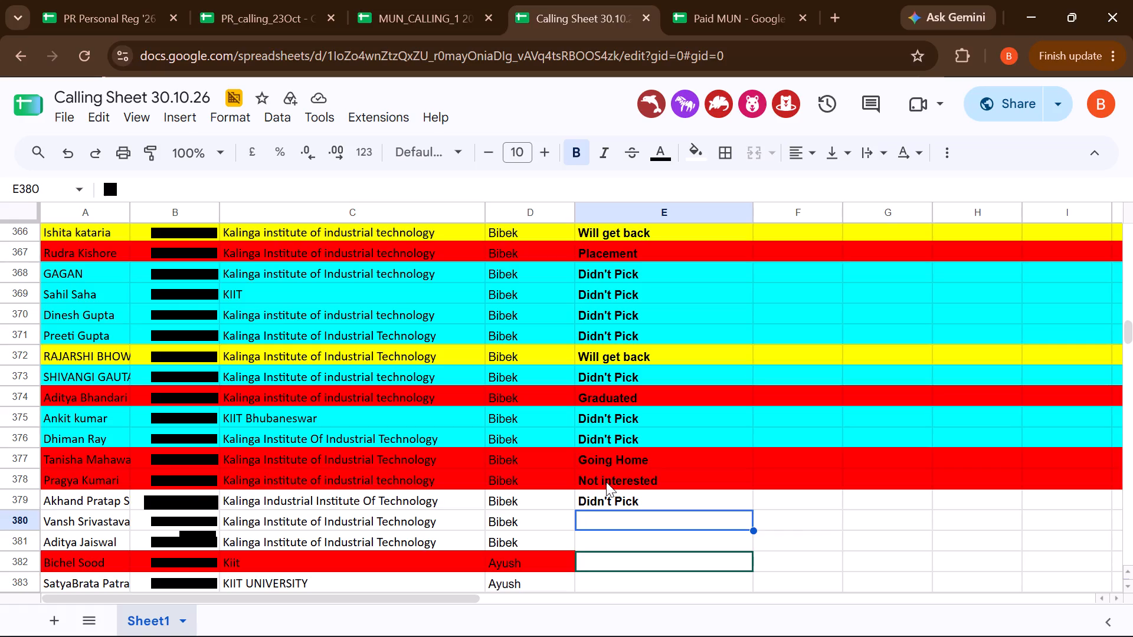
# Paste the copied status "Didn't Pick" into row 380's status cell and move on to row 381.
pyautogui.hotkey('ctrl', 'v')
pyautogui.press('Return')
pyautogui.press('Return')
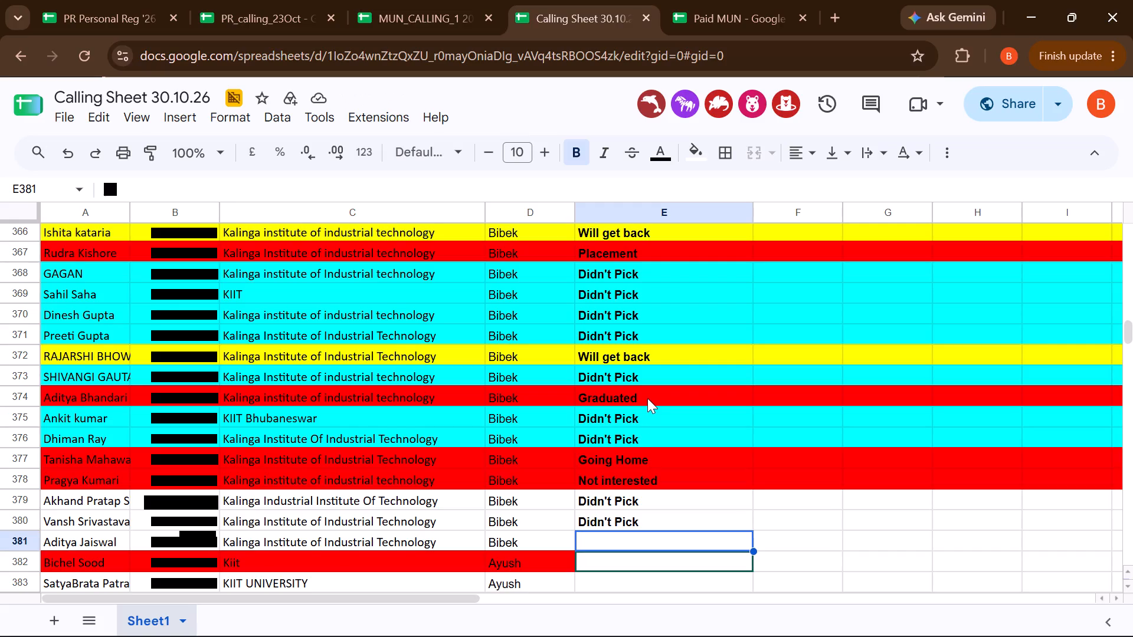
# Review the statuses recorded for Bibek's contacts from row 362 to row 380, ending on row 381's status cell.
pyautogui.hscroll(1, 647, 398)
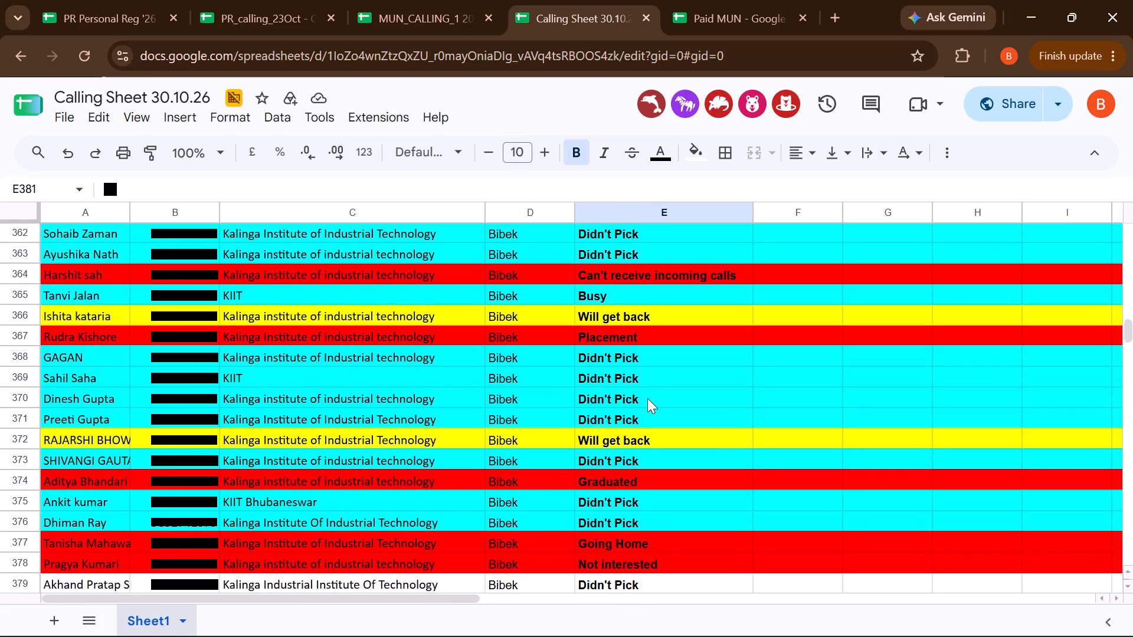
pyautogui.hscroll(2, 647, 398)
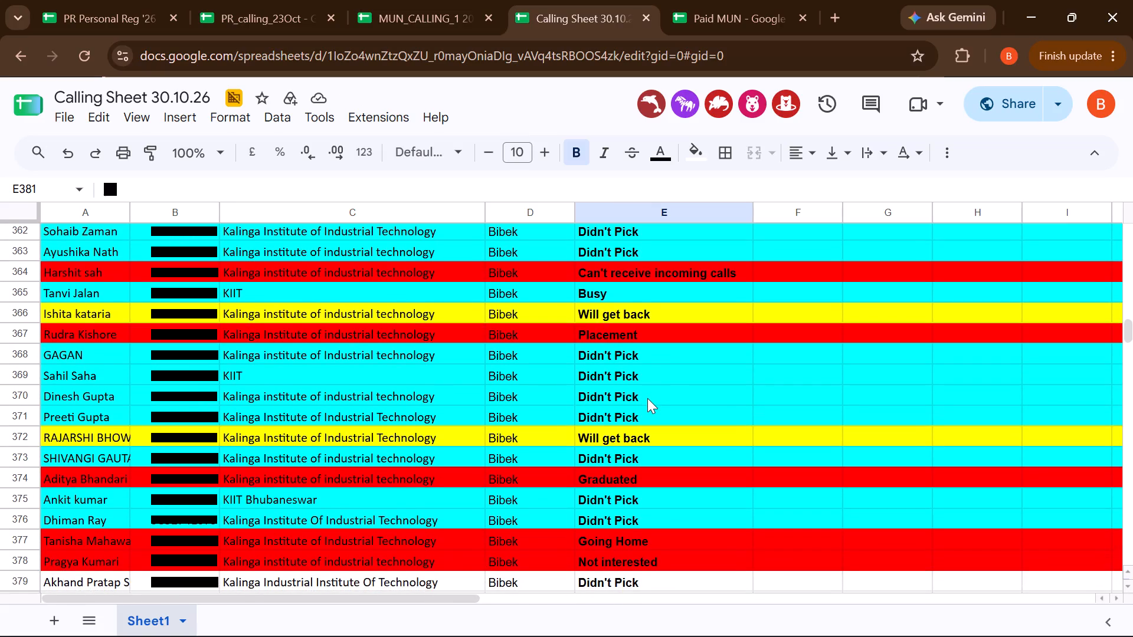
pyautogui.hscroll(2, 647, 398)
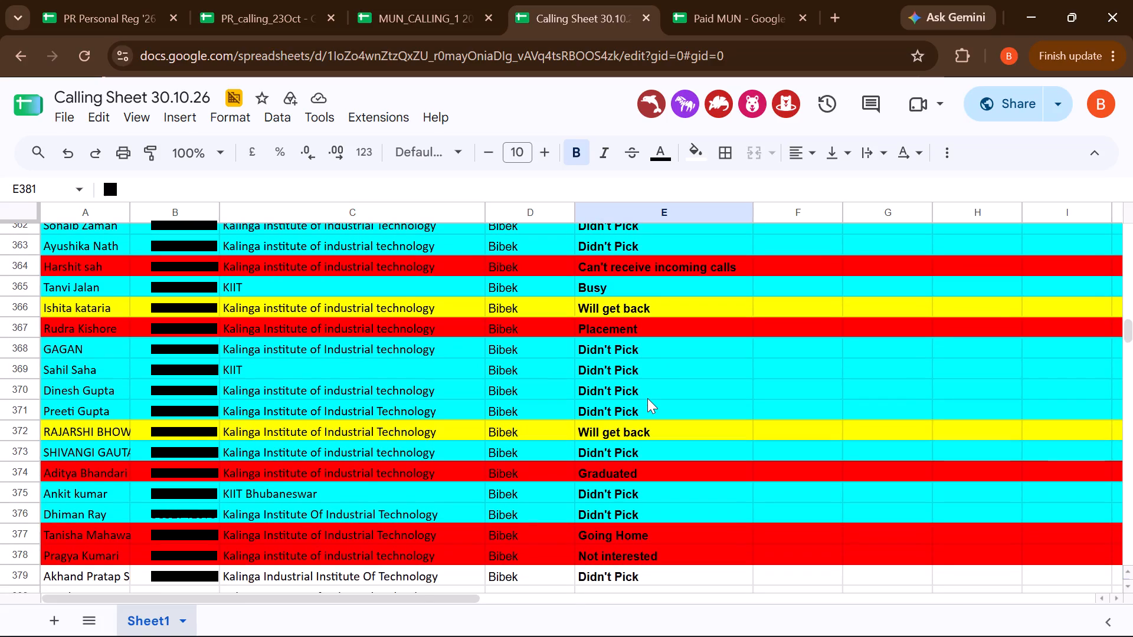
pyautogui.hscroll(3, 647, 398)
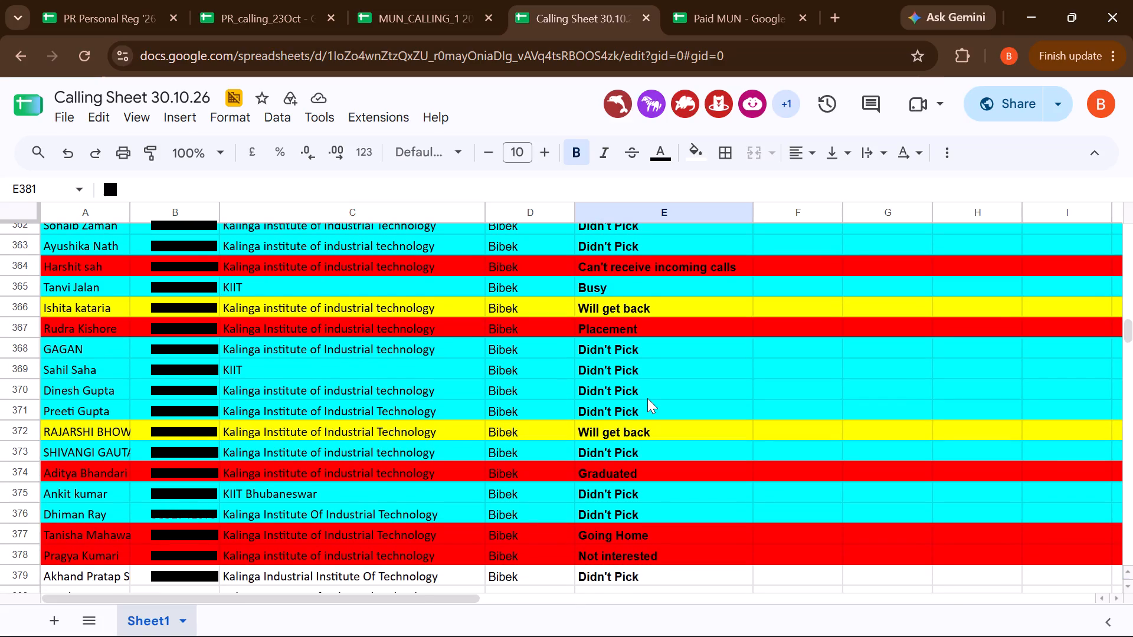
pyautogui.hscroll(1, 647, 398)
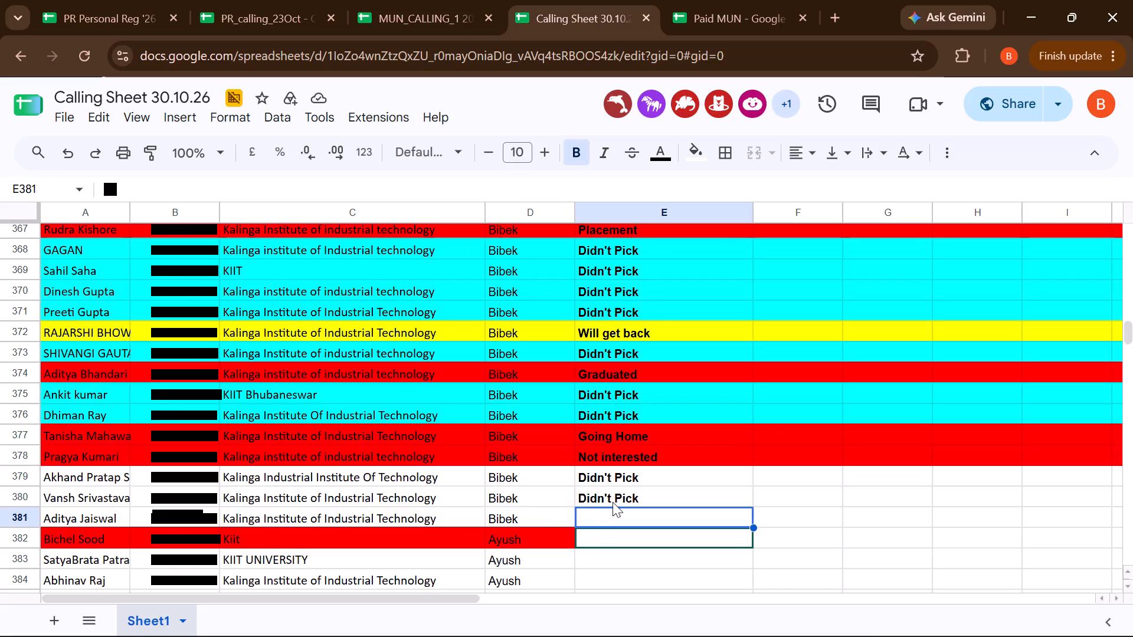
pyautogui.click(613, 502)
pyautogui.press('Down')
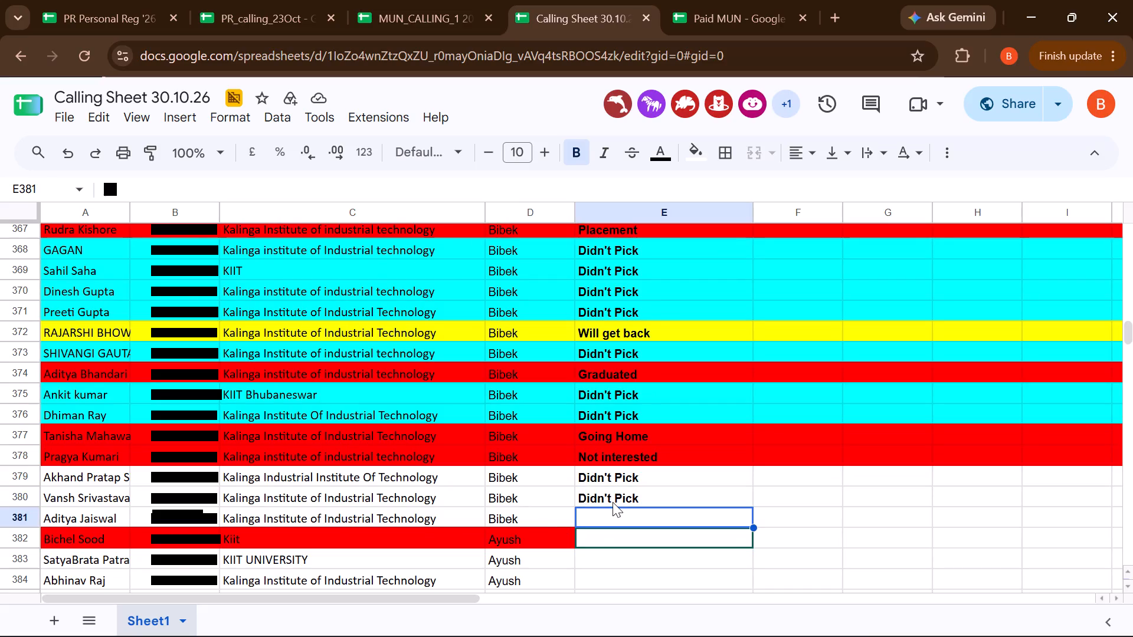
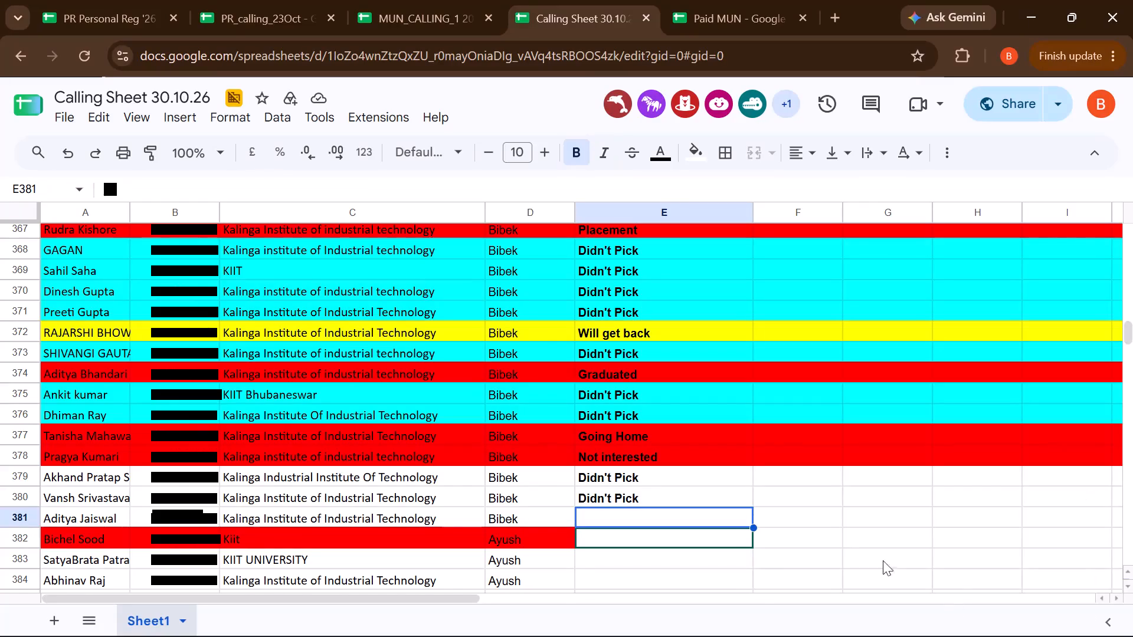
# Enter the status "Busy" in row 381's status cell and fill the entire row with cyan.
pyautogui.doubleClick(721, 519)
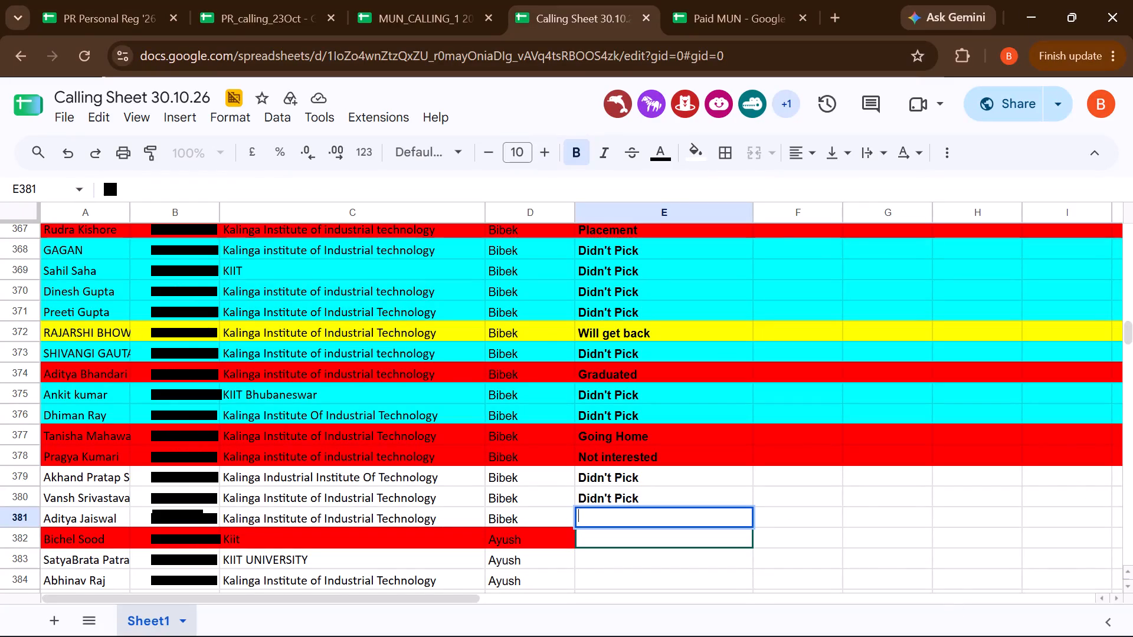
pyautogui.write('Busy')
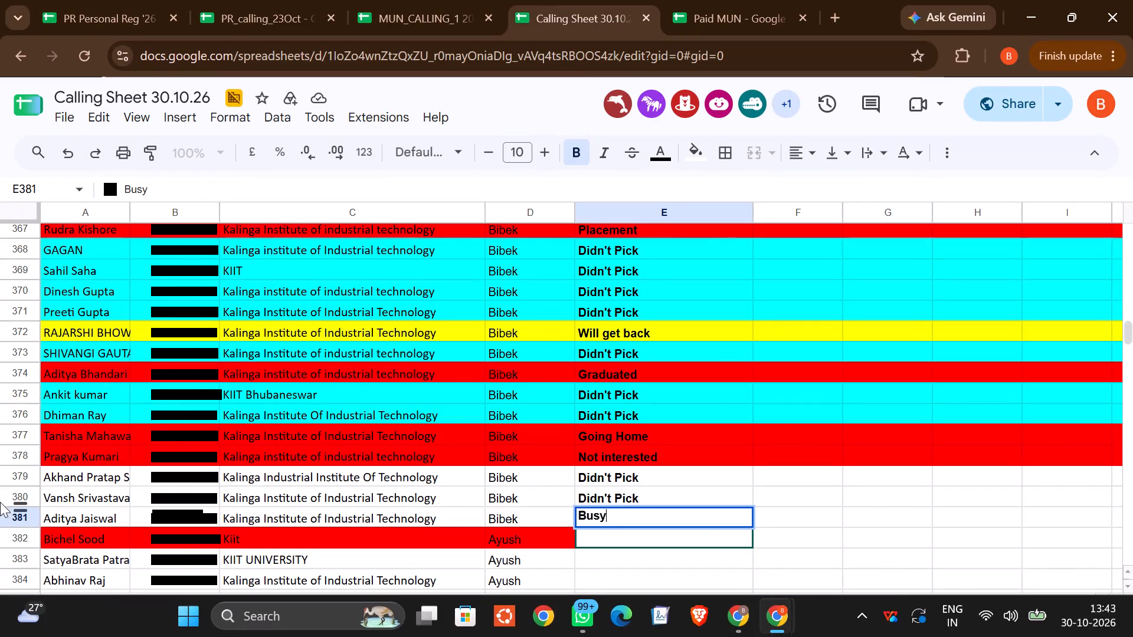
pyautogui.click(16, 515)
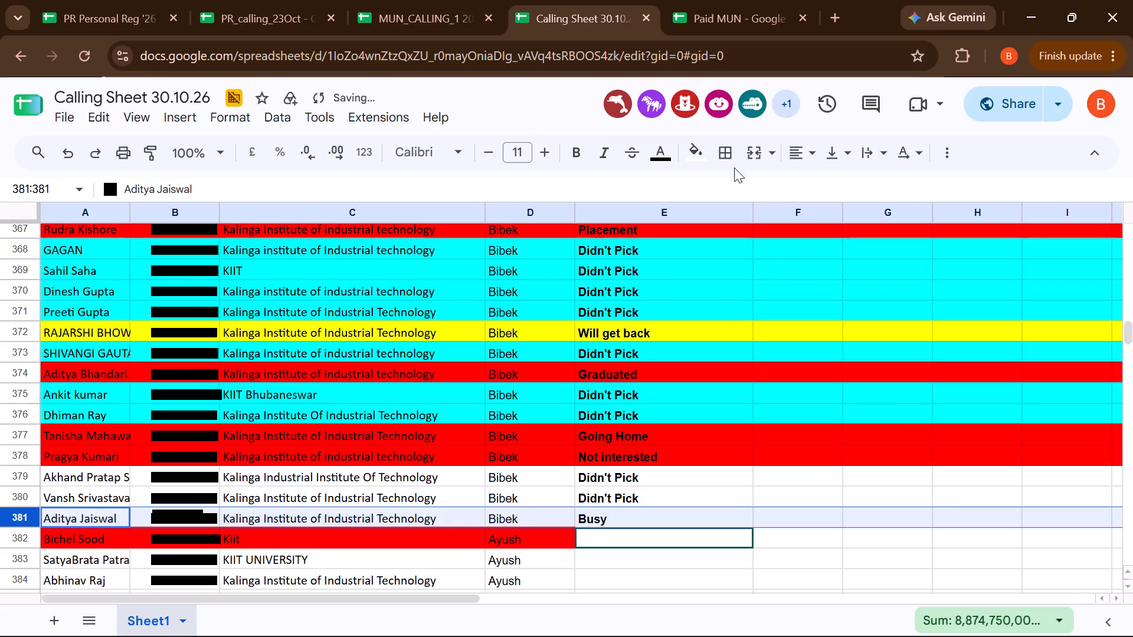
pyautogui.click(706, 159)
pyautogui.click(799, 229)
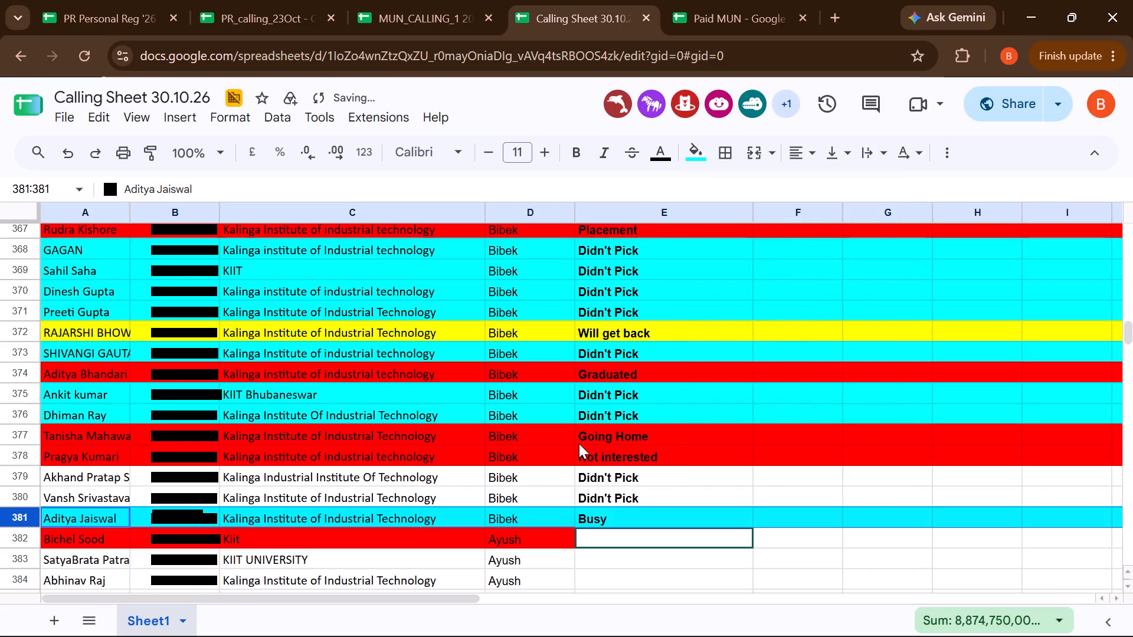
# Check the name and phone number of the contact in row 375.
pyautogui.click(582, 439)
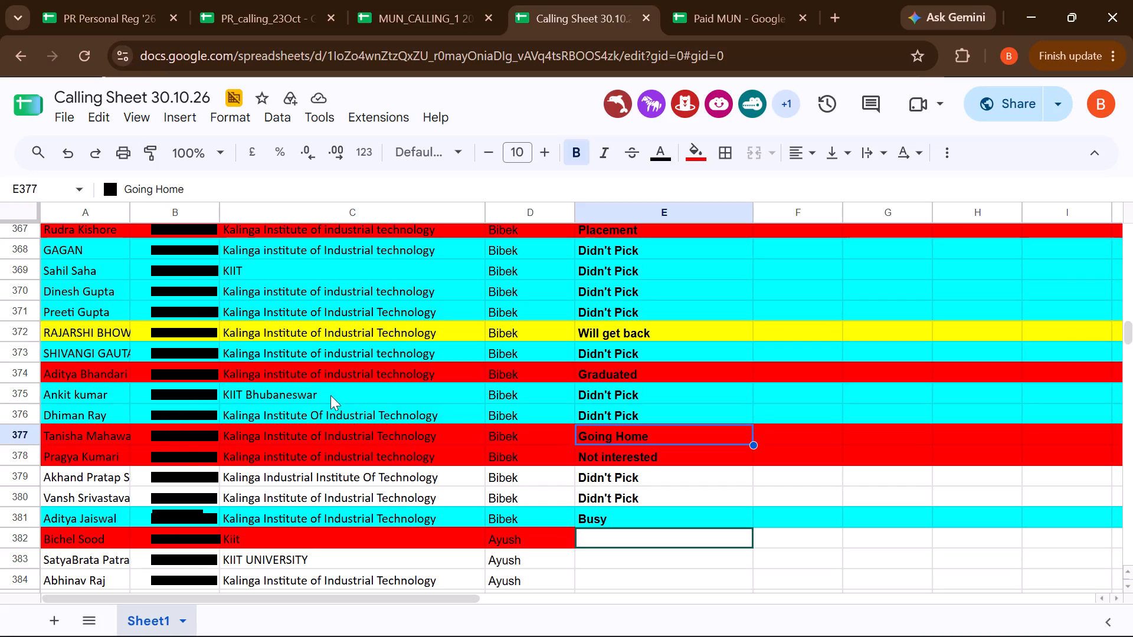
pyautogui.press('Up')
pyautogui.press('Up')
pyautogui.press('Left')
pyautogui.press('Left')
pyautogui.press('Left')
pyautogui.press('Left')
pyautogui.press('Right')
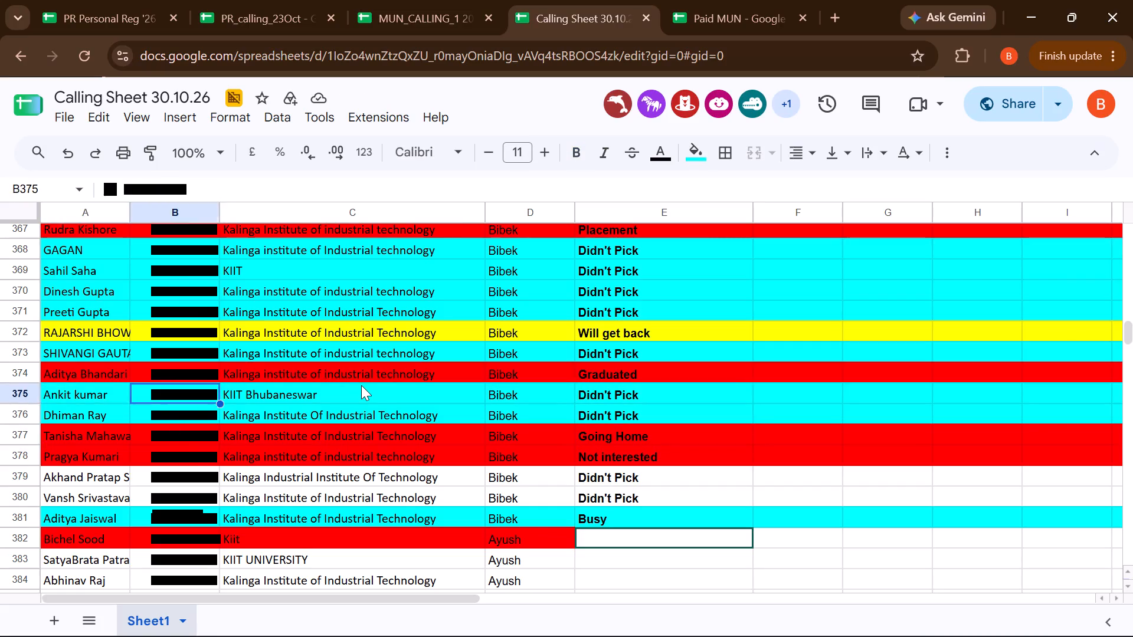
pyautogui.press('Left')
pyautogui.press('Right')
pyautogui.press('Left')
pyautogui.press('Right')
pyautogui.press('Left')
pyautogui.press('Right')
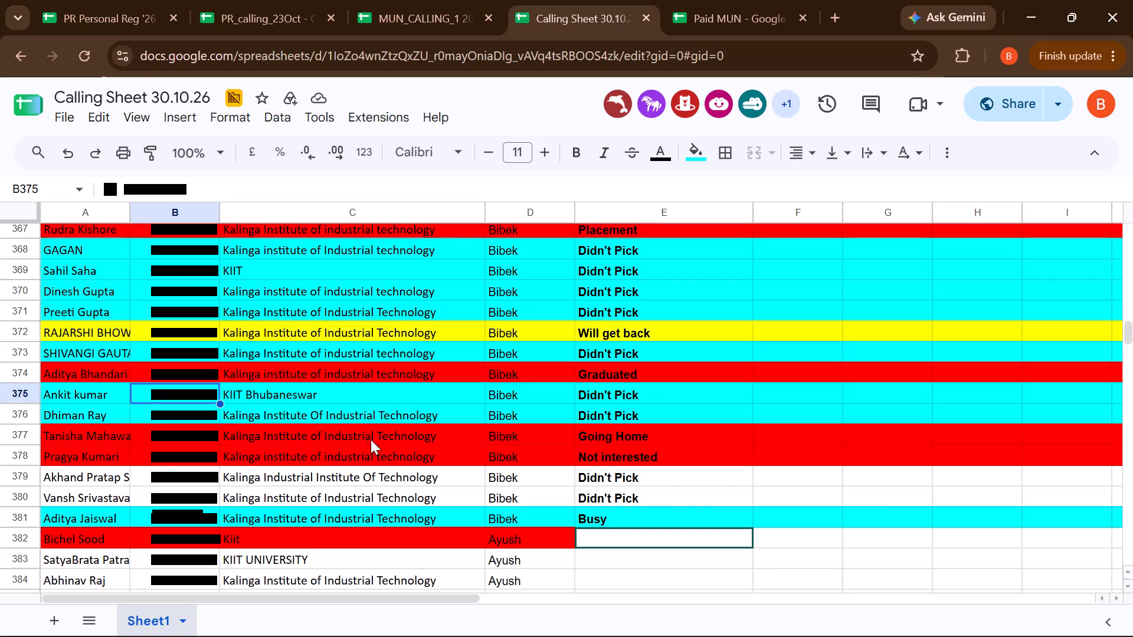
# Fill the two uncoloured "Didn't Pick" rows, 379 and 380, with cyan.
pyautogui.moveTo(21, 476); pyautogui.dragTo(4, 517)
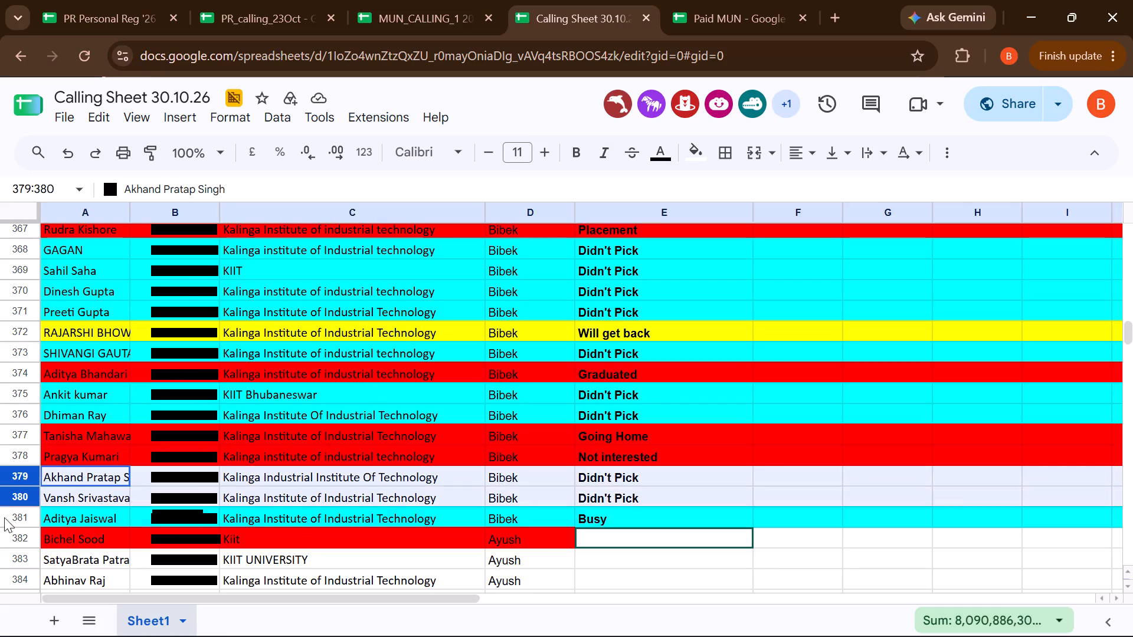
pyautogui.moveTo(4, 517); pyautogui.dragTo(5, 506)
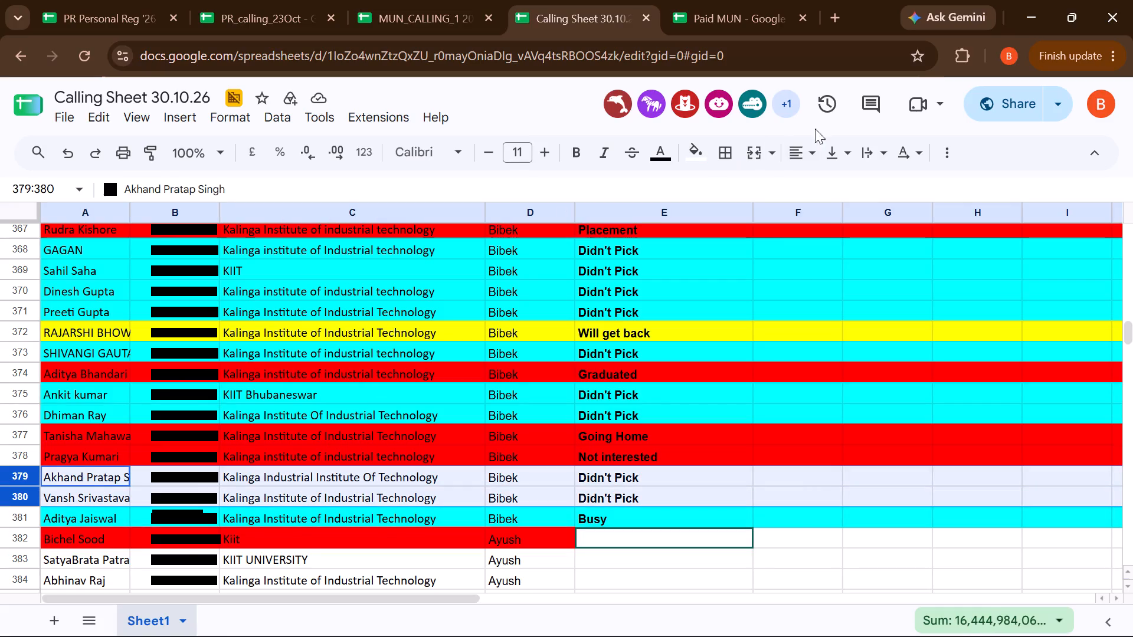
pyautogui.click(705, 146)
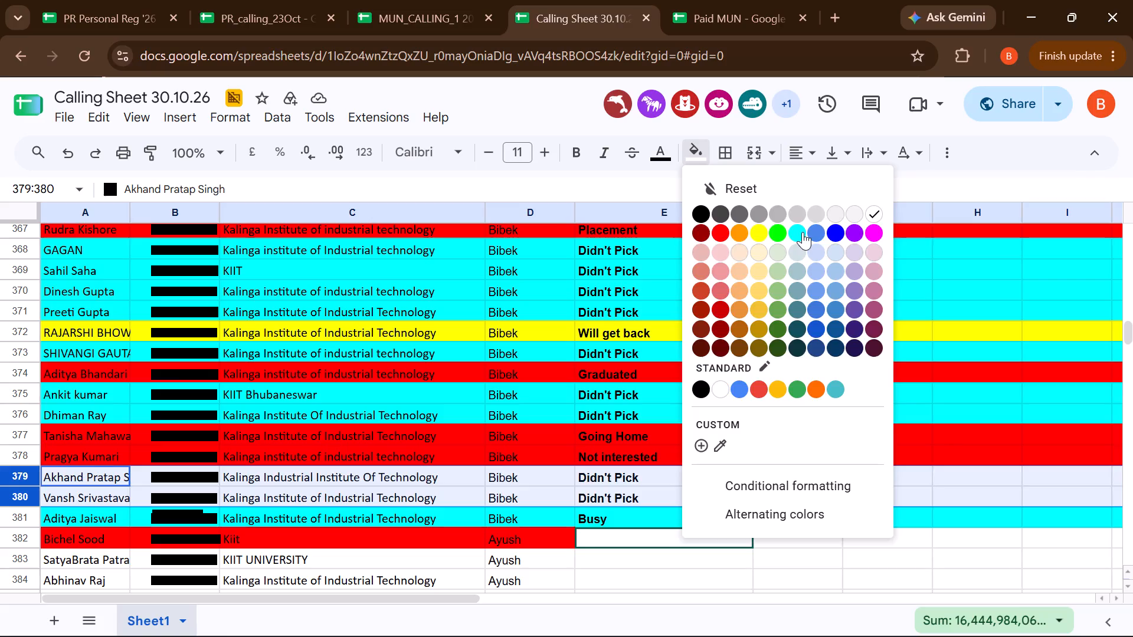
pyautogui.click(803, 232)
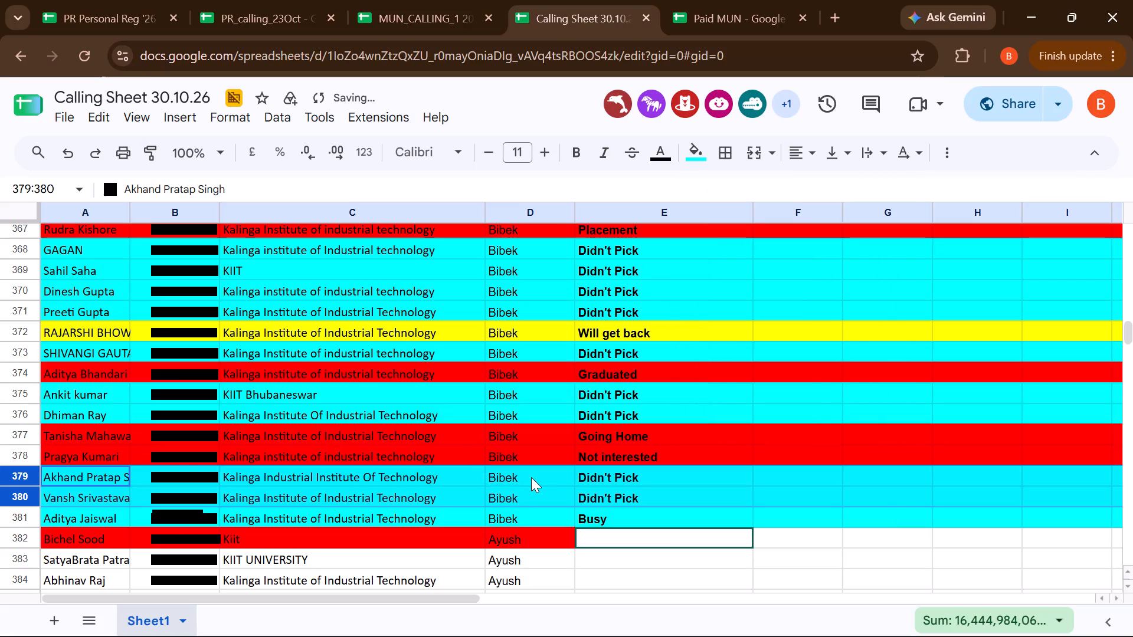
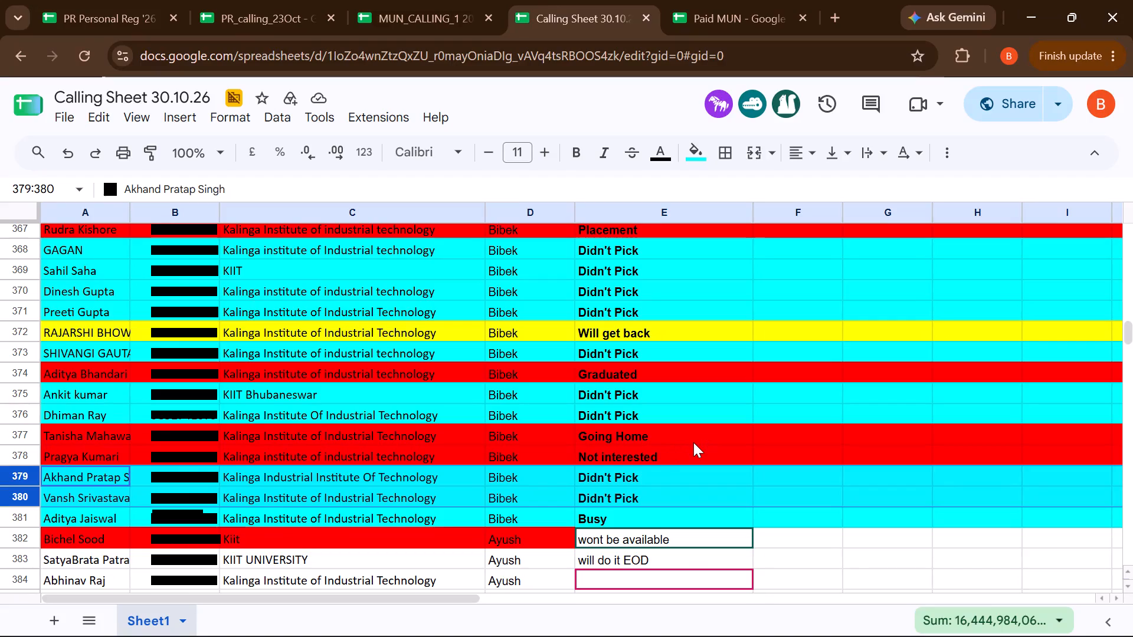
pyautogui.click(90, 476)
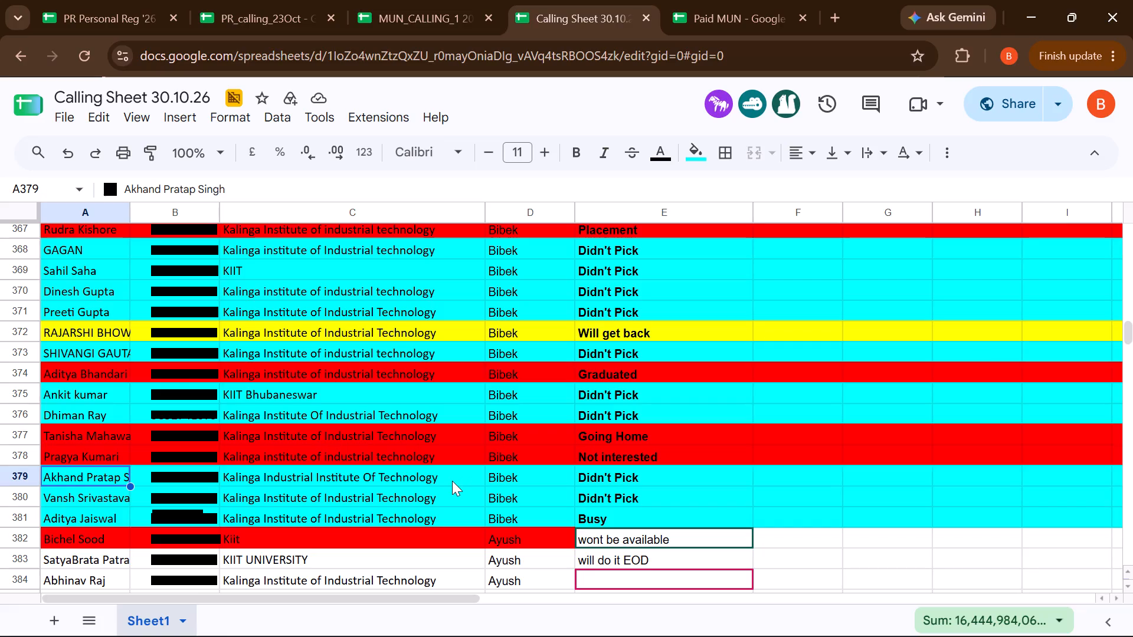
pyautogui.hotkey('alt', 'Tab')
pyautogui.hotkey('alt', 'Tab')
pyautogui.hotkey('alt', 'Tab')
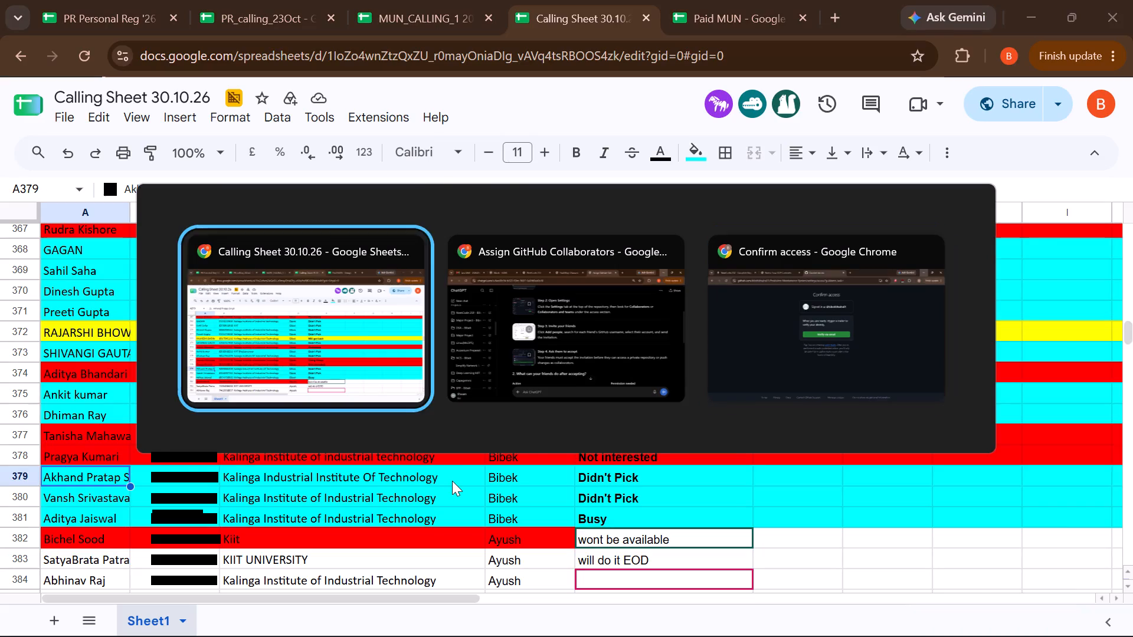
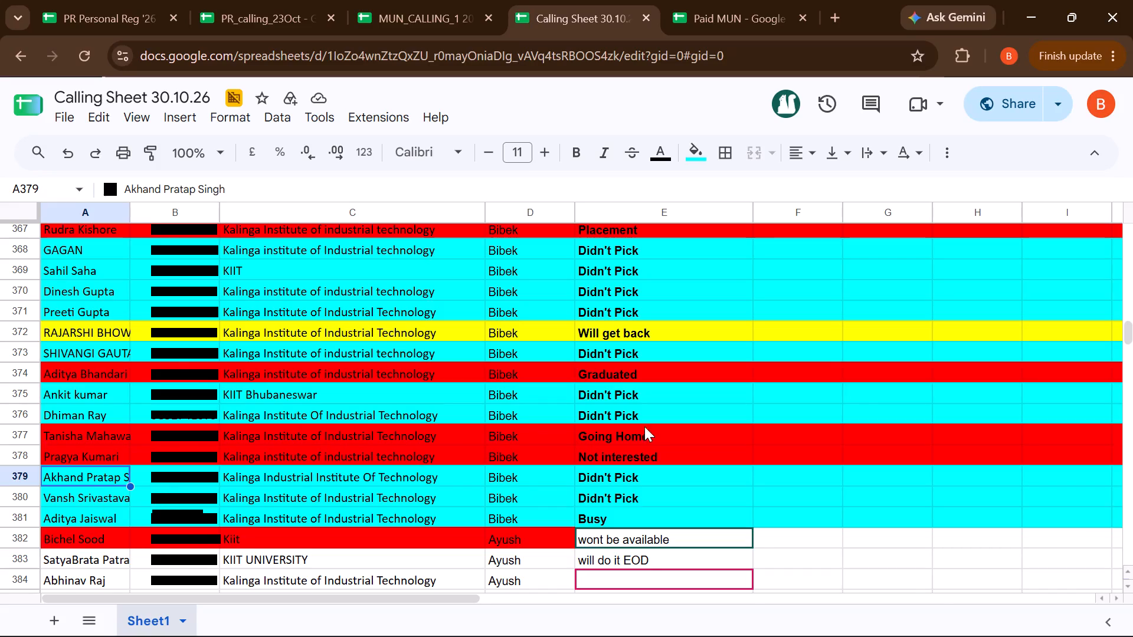
# Change the status in row 379 to "Registered" and fill the entire row with green.
pyautogui.doubleClick(627, 469)
pyautogui.press('BackSpace')
pyautogui.press('BackSpace')
pyautogui.press('BackSpace')
pyautogui.press('BackSpace')
pyautogui.press('BackSpace')
pyautogui.press('BackSpace')
pyautogui.press('BackSpace')
pyautogui.press('BackSpace')
pyautogui.press('BackSpace')
pyautogui.press('BackSpace')
pyautogui.press('BackSpace')
pyautogui.press('BackSpace')
pyautogui.press('BackSpace')
pyautogui.press('BackSpace')
pyautogui.press('BackSpace')
pyautogui.press('BackSpace')
pyautogui.press('BackSpace')
pyautogui.press('BackSpace')
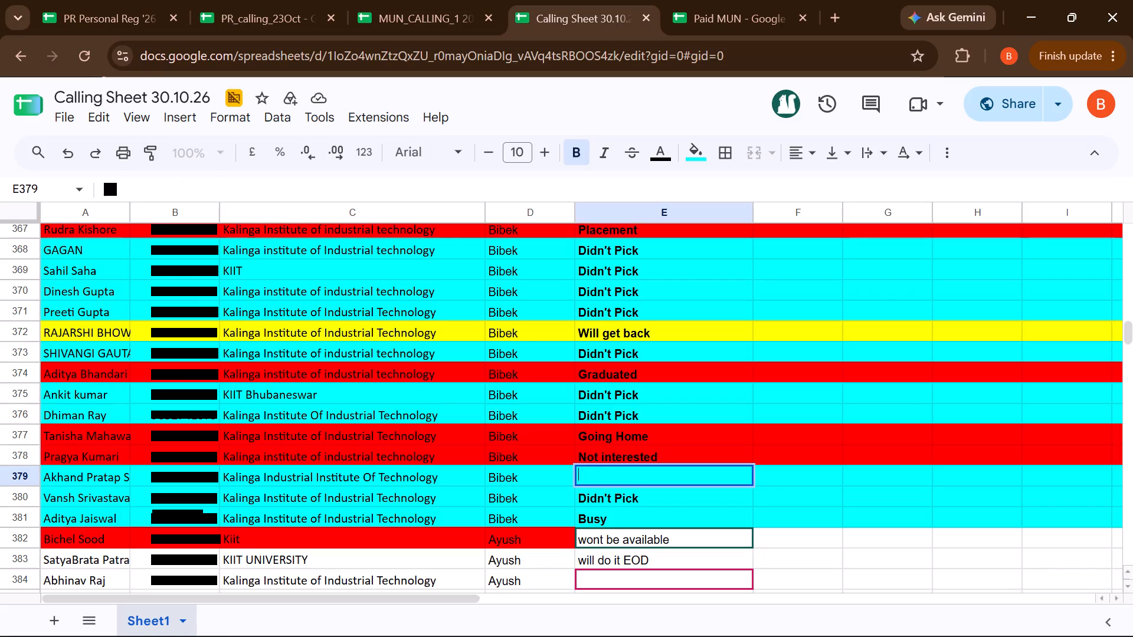
pyautogui.write('Registered')
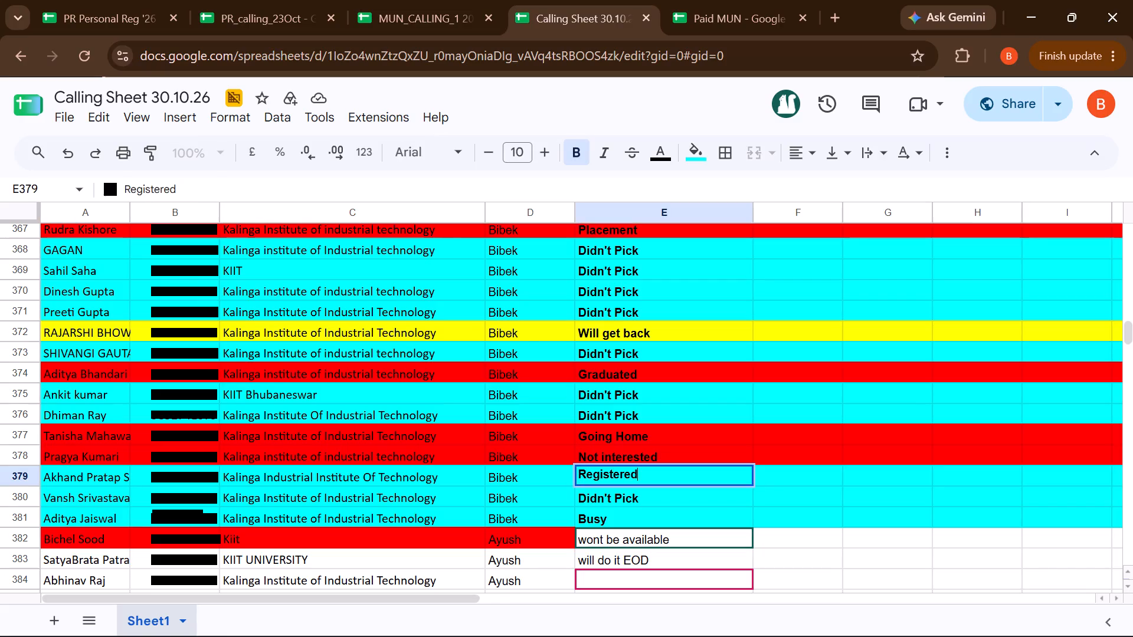
pyautogui.click(21, 473)
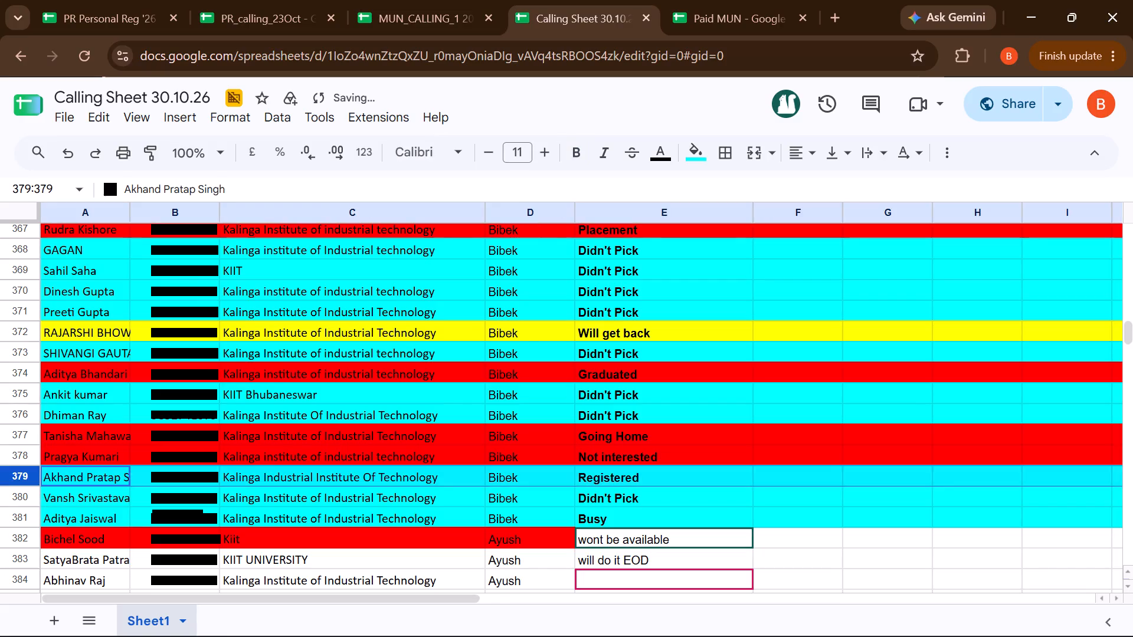
pyautogui.click(686, 154)
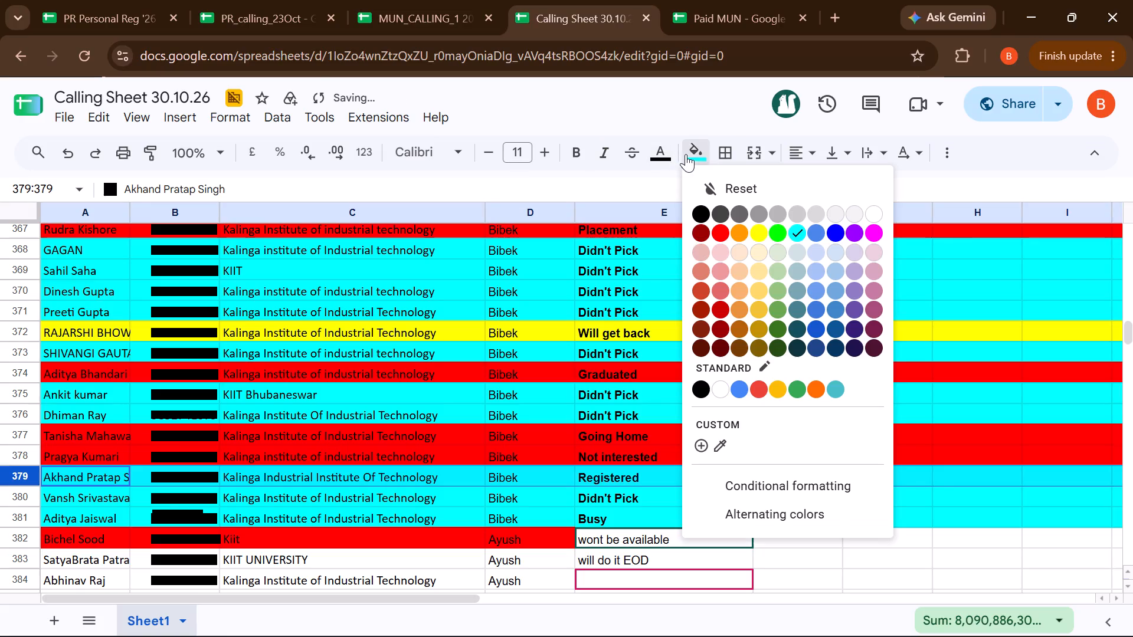
pyautogui.click(781, 232)
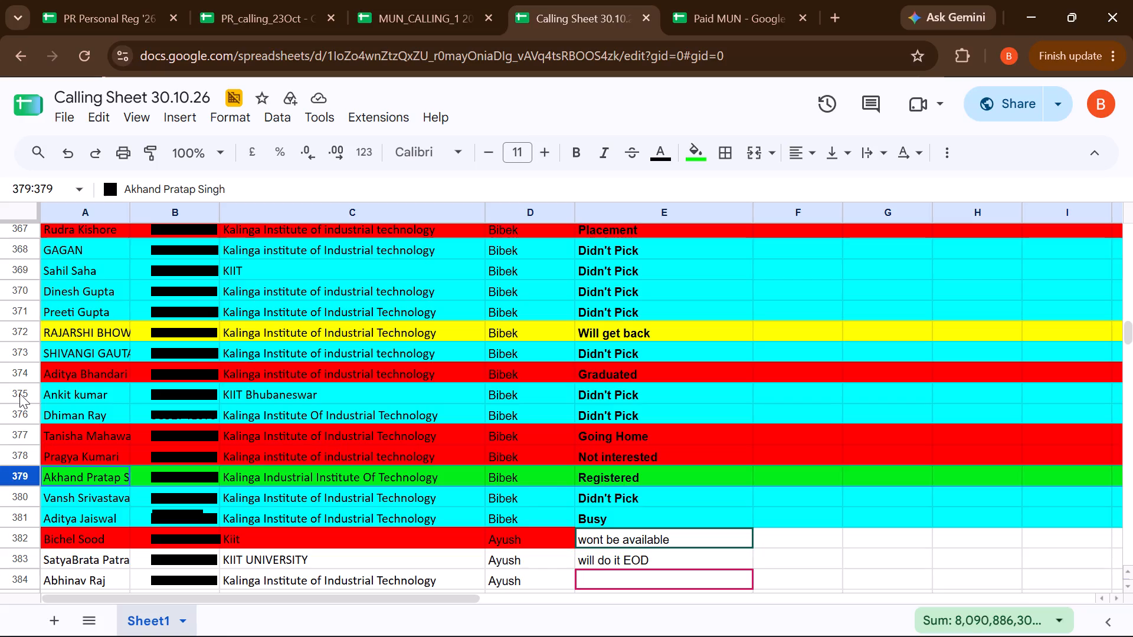
# Fill the entire row 375 with yellow and change its status to "Link sent".
pyautogui.click(19, 399)
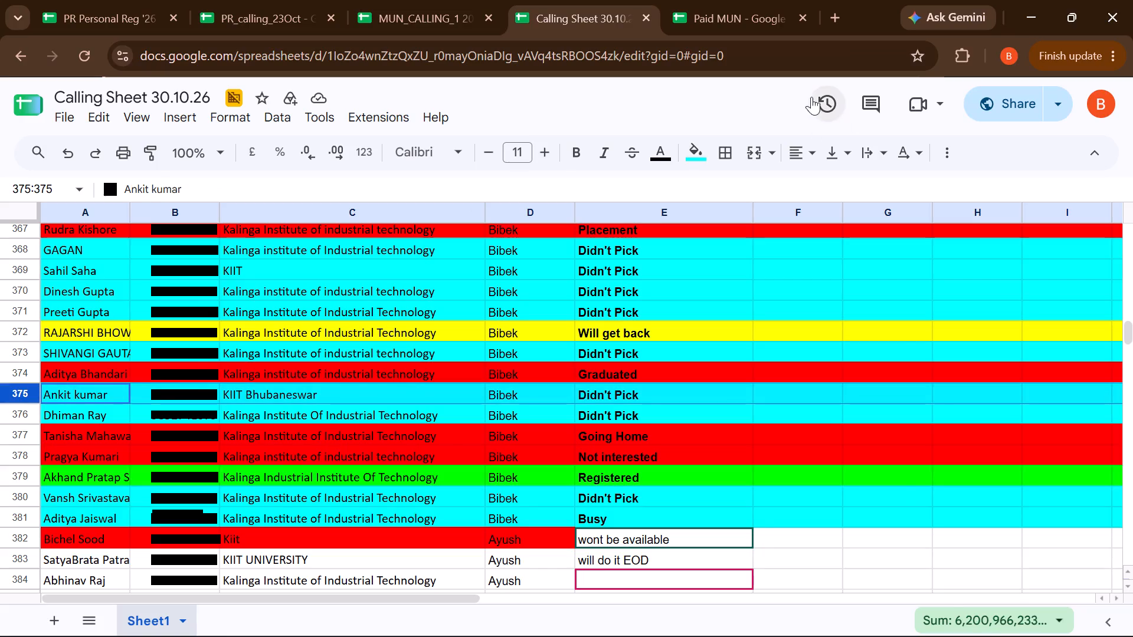
pyautogui.click(693, 148)
pyautogui.click(759, 235)
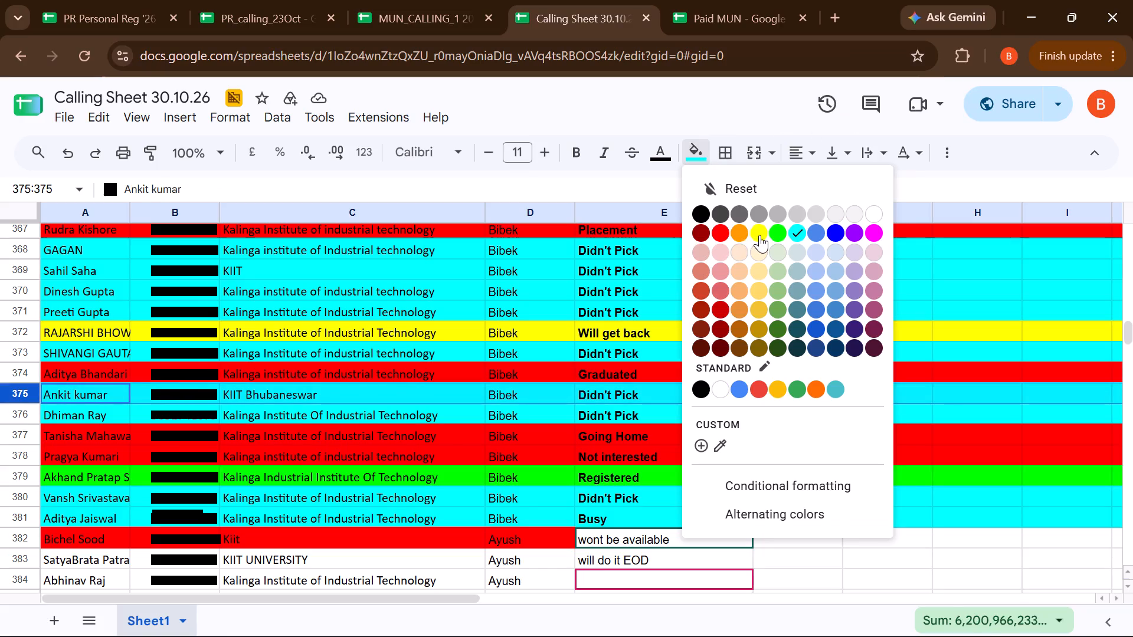
pyautogui.tripleClick(640, 393)
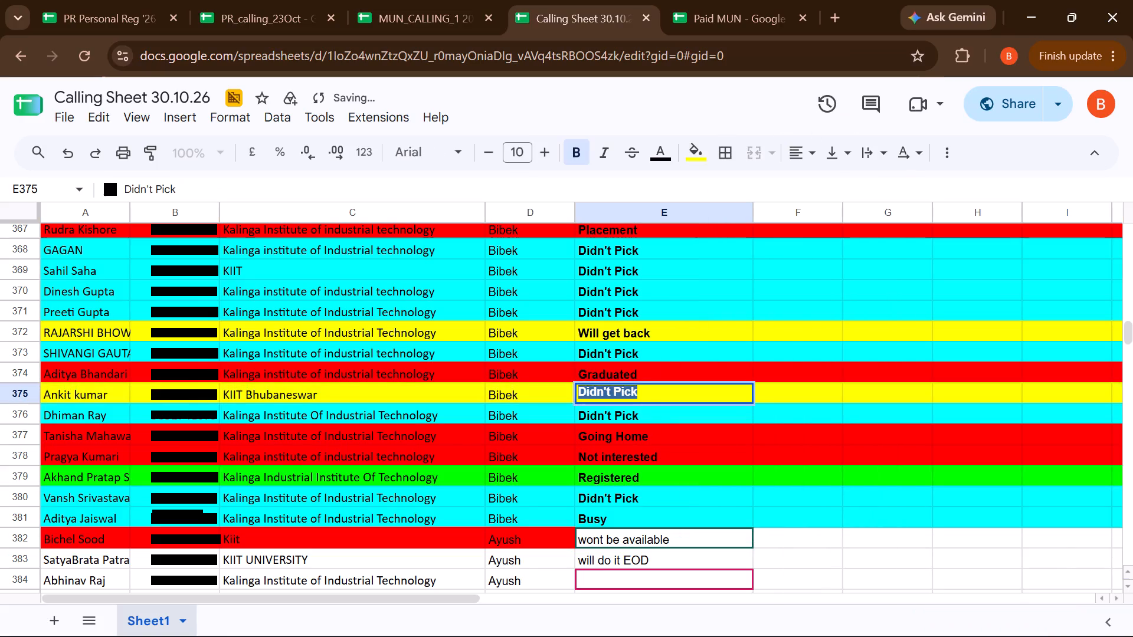
pyautogui.press('BackSpace')
pyautogui.write('Link sent')
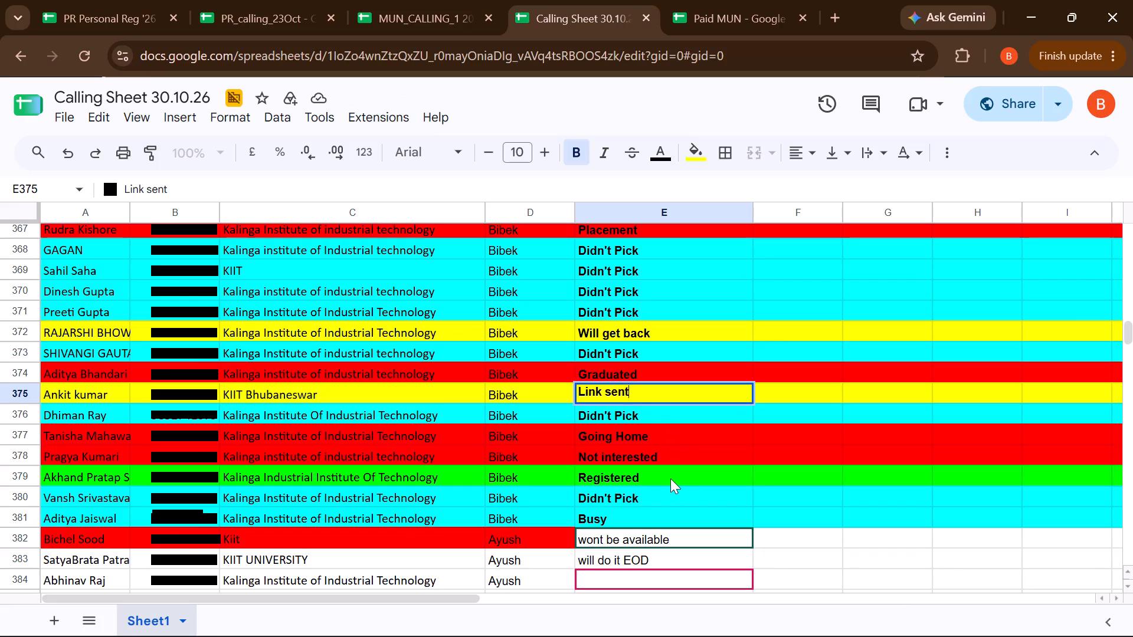
pyautogui.click(274, 364)
# Review the recorded statuses and row colours of Bibek's contacts in rows 361 to 381.
pyautogui.scroll(1, 143, 471)
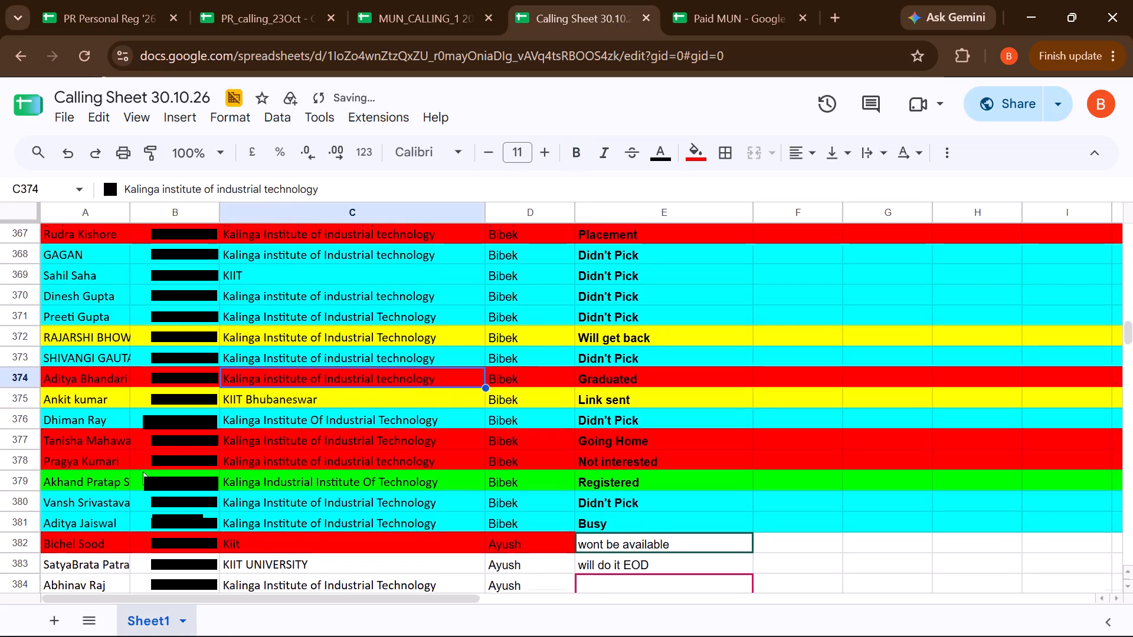
pyautogui.scroll(4, 143, 471)
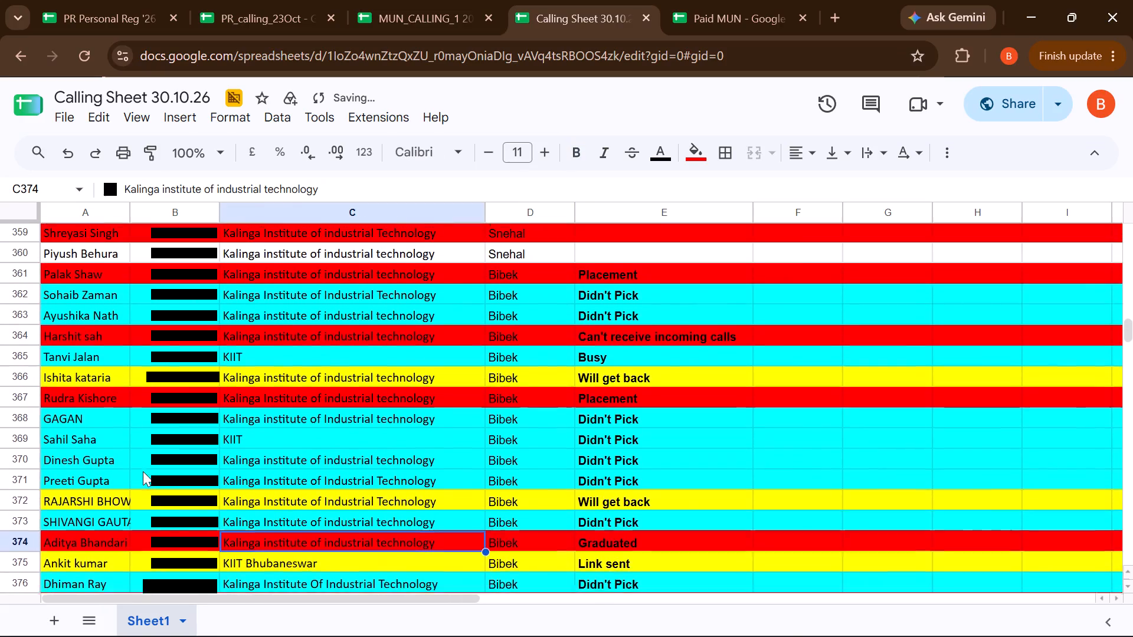
pyautogui.scroll(1, 143, 471)
pyautogui.hscroll(1, 143, 471)
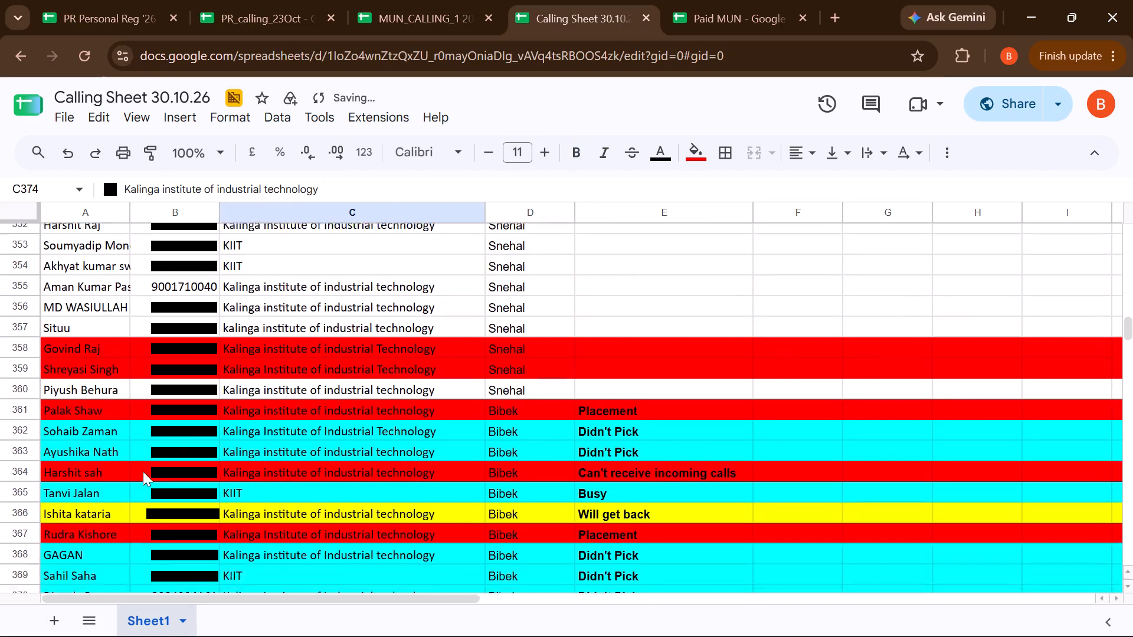
pyautogui.hscroll(1, 143, 471)
pyautogui.scroll(-1, 143, 471)
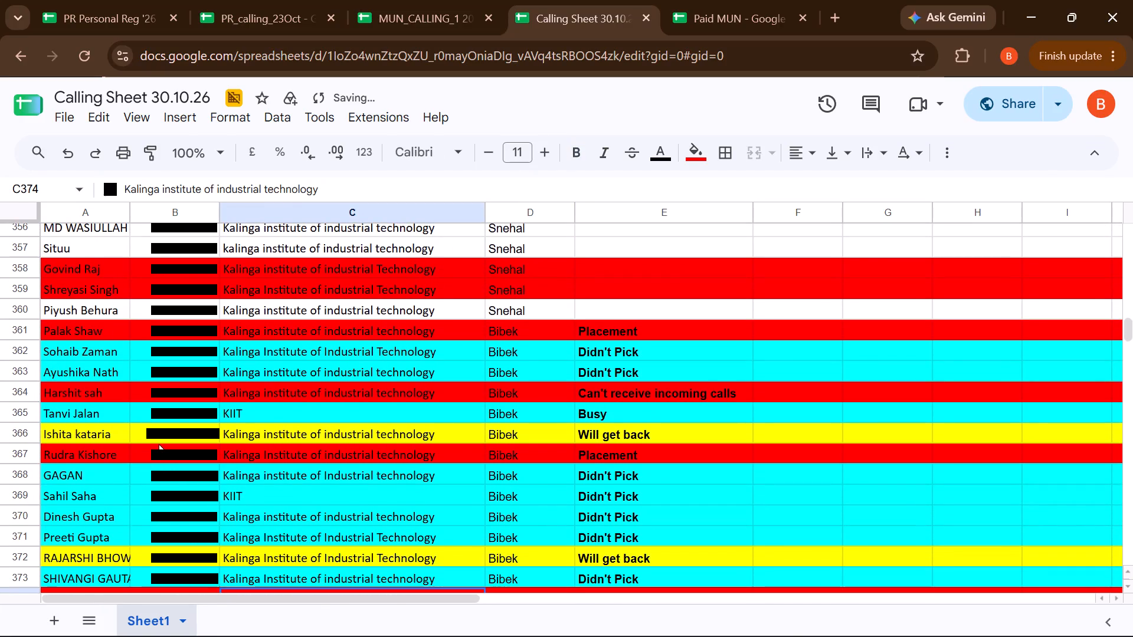
pyautogui.scroll(-1, 159, 444)
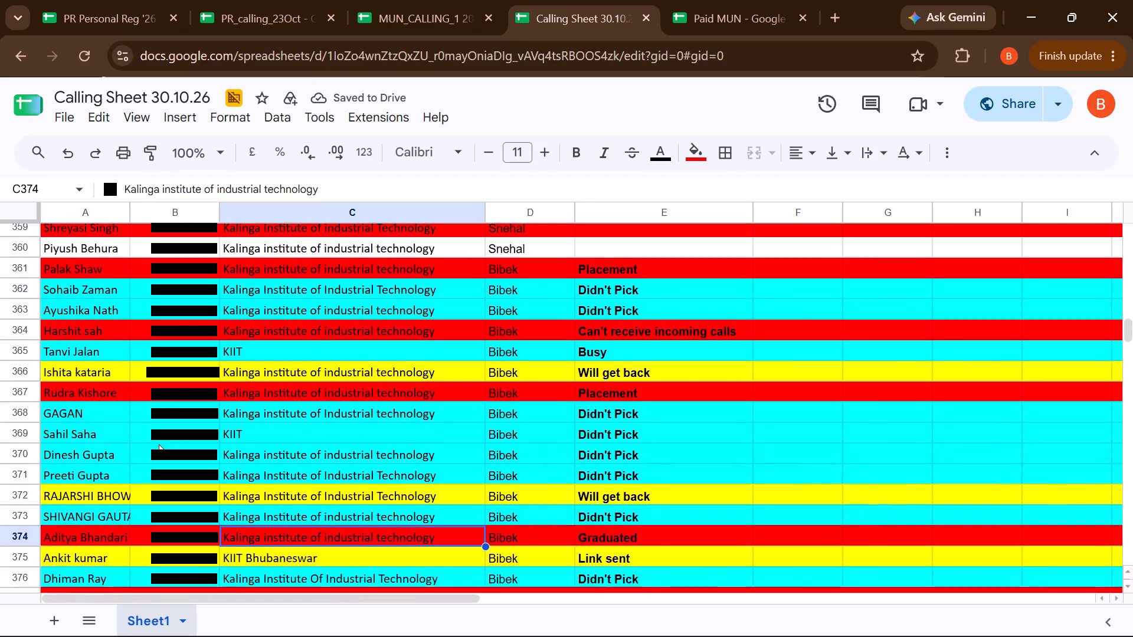
pyautogui.scroll(-1, 159, 444)
pyautogui.hscroll(1, 159, 444)
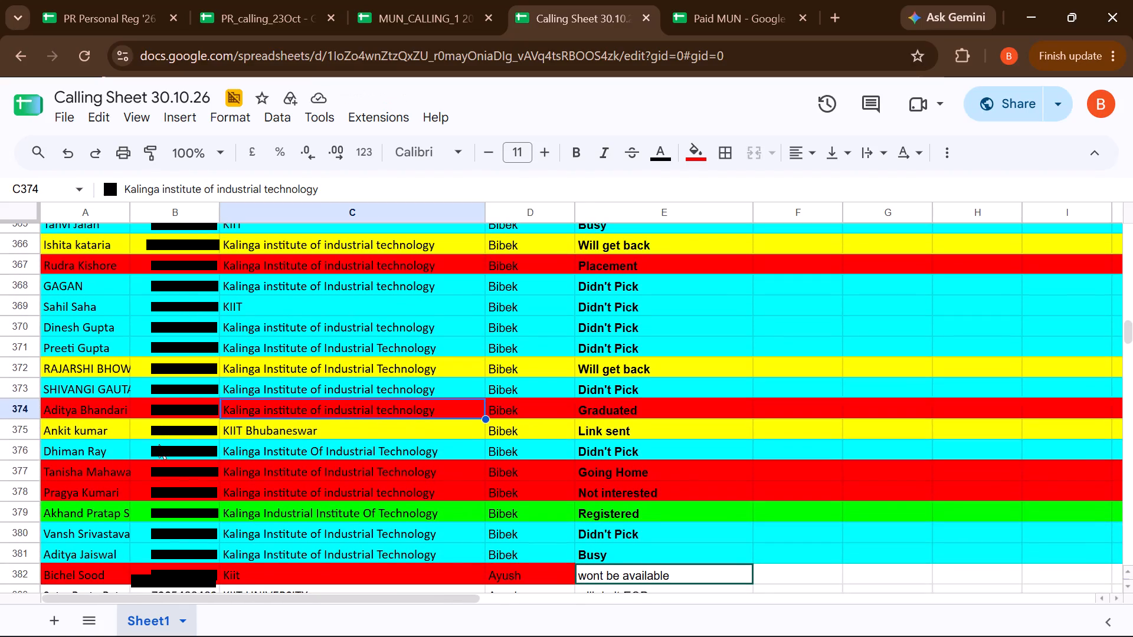
pyautogui.hscroll(1, 159, 444)
pyautogui.scroll(-1, 159, 444)
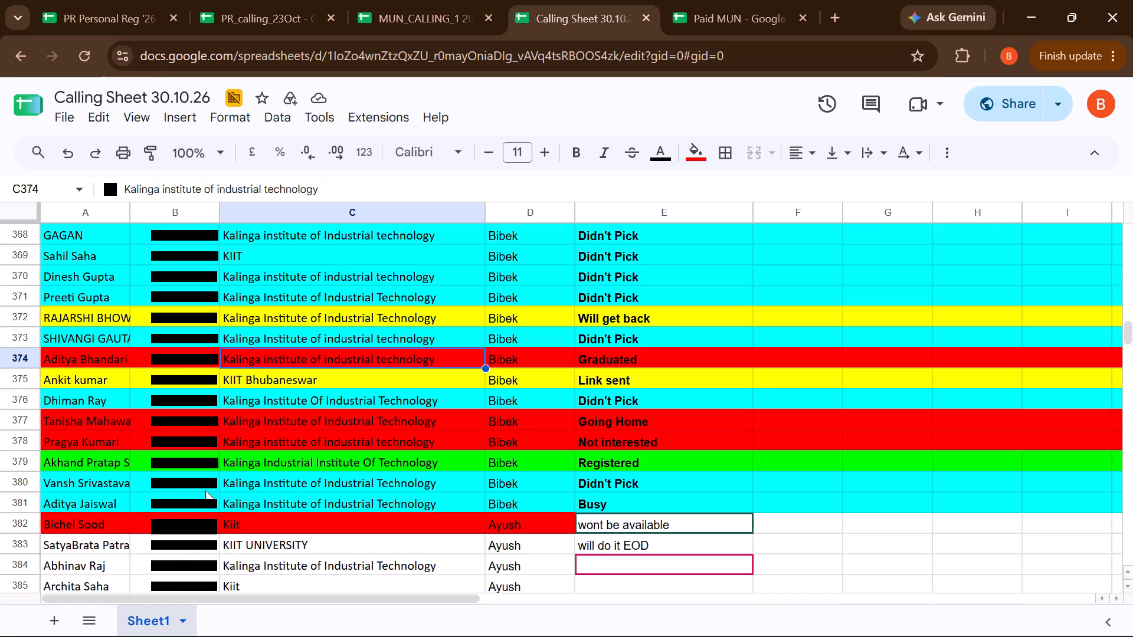
# Fill the entire row 380 with red and change its status to "Not interested".
pyautogui.click(76, 477)
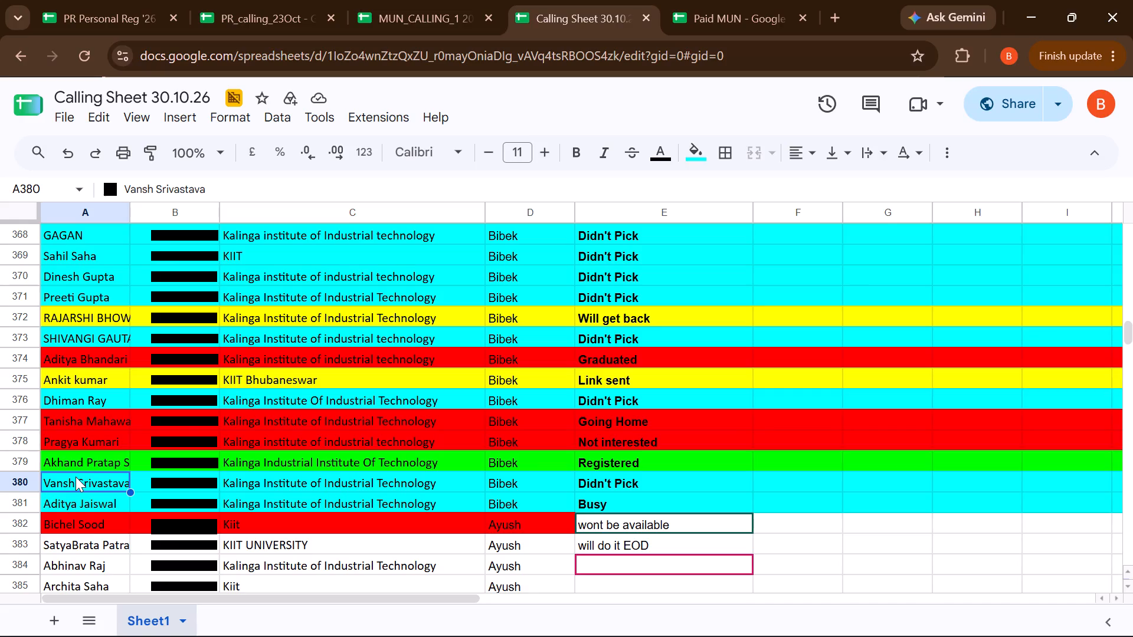
pyautogui.click(161, 479)
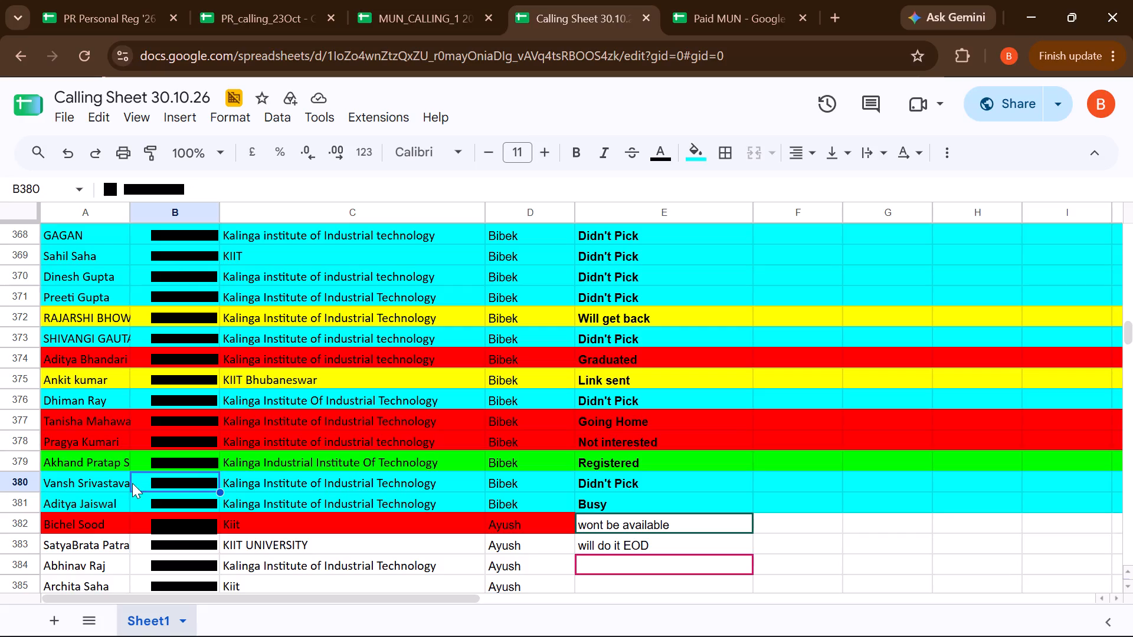
pyautogui.click(116, 487)
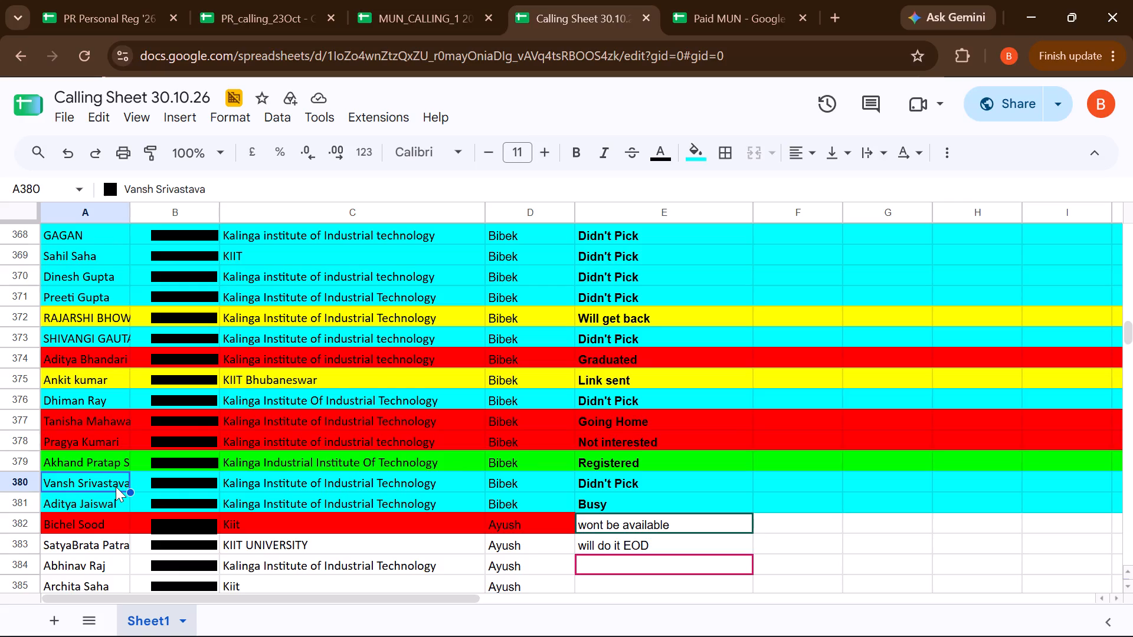
pyautogui.click(22, 476)
pyautogui.click(700, 158)
pyautogui.click(719, 229)
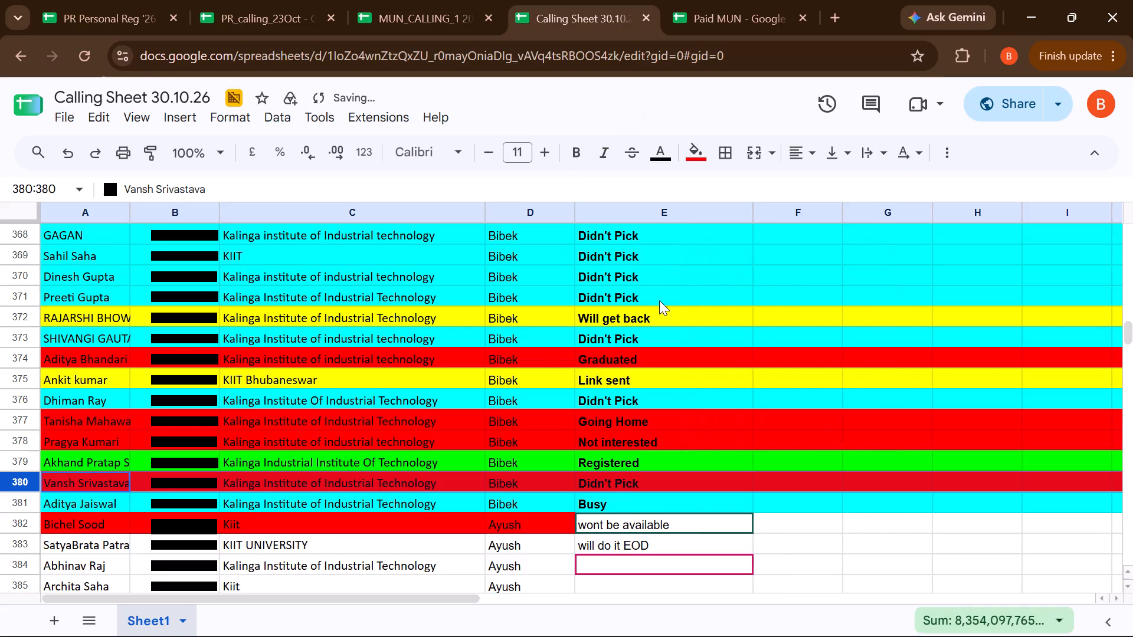
pyautogui.tripleClick(626, 487)
pyautogui.press('BackSpace')
pyautogui.press('BackSpace')
pyautogui.press('BackSpace')
pyautogui.press('BackSpace')
pyautogui.press('BackSpace')
pyautogui.press('BackSpace')
pyautogui.press('BackSpace')
pyautogui.press('BackSpace')
pyautogui.press('BackSpace')
pyautogui.press('BackSpace')
pyautogui.press('BackSpace')
pyautogui.press('BackSpace')
pyautogui.press('BackSpace')
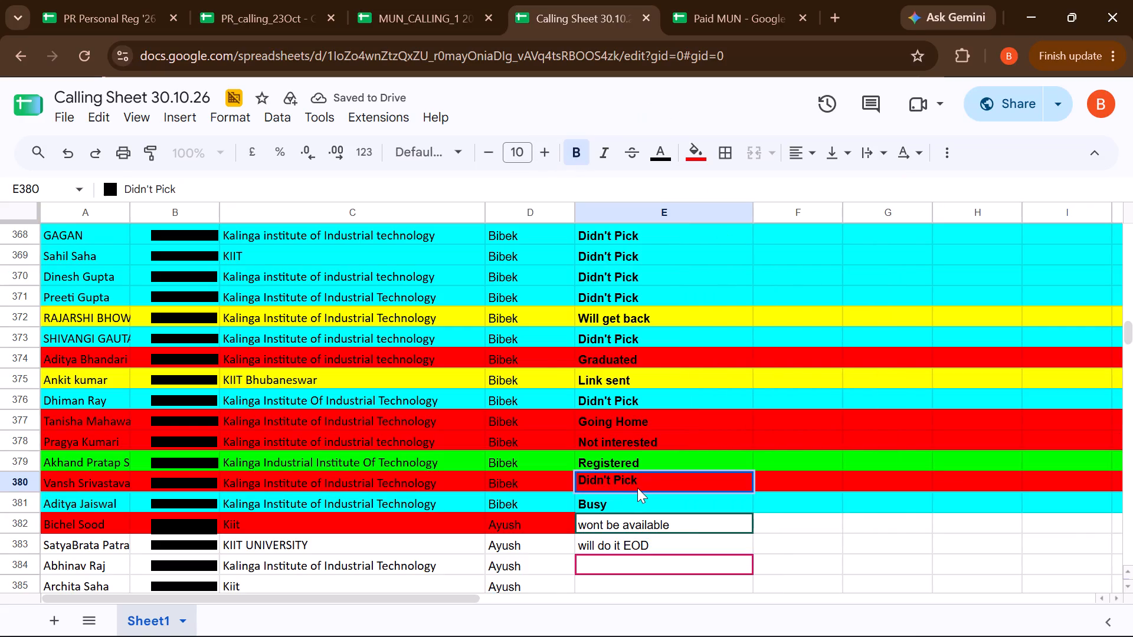
pyautogui.doubleClick(637, 488)
pyautogui.tripleClick(640, 475)
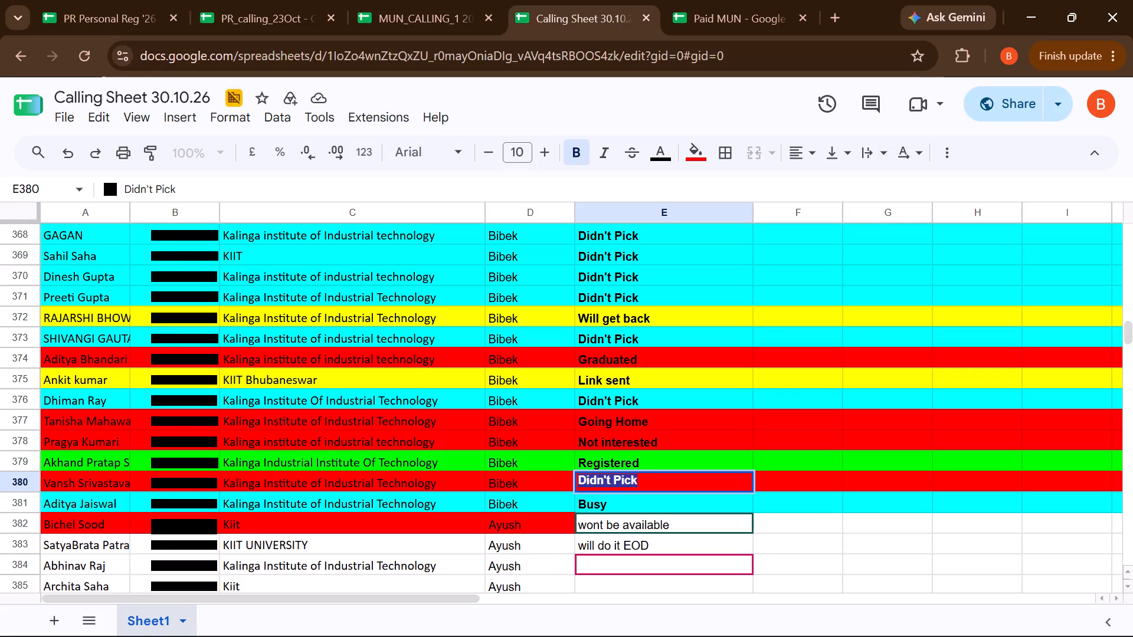
pyautogui.press('BackSpace')
pyautogui.write('Not interested')
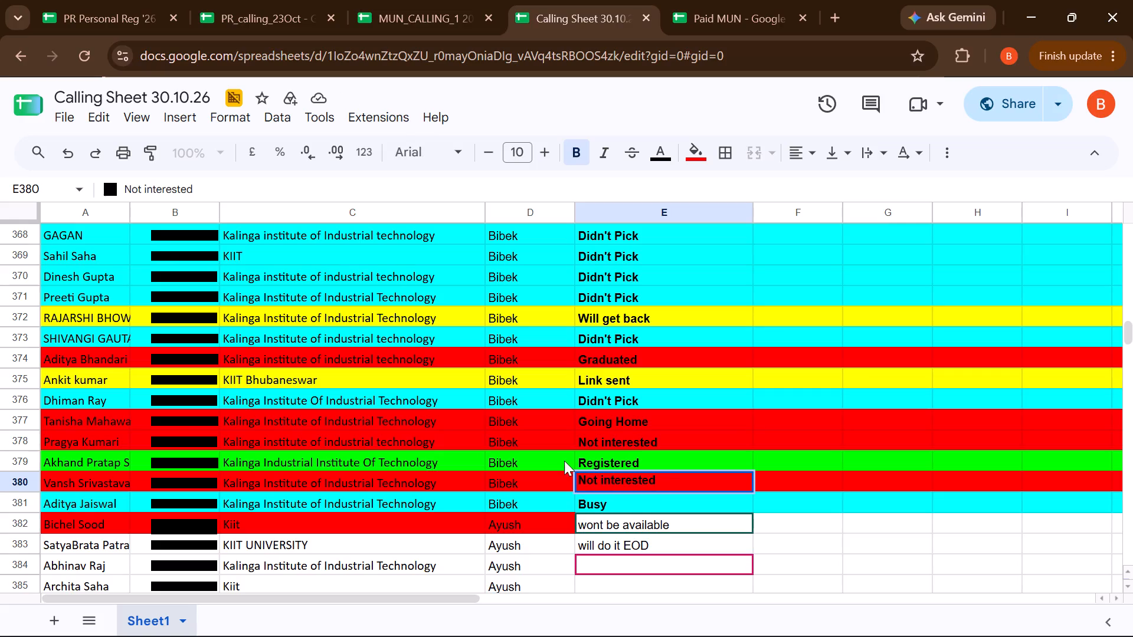
pyautogui.click(594, 445)
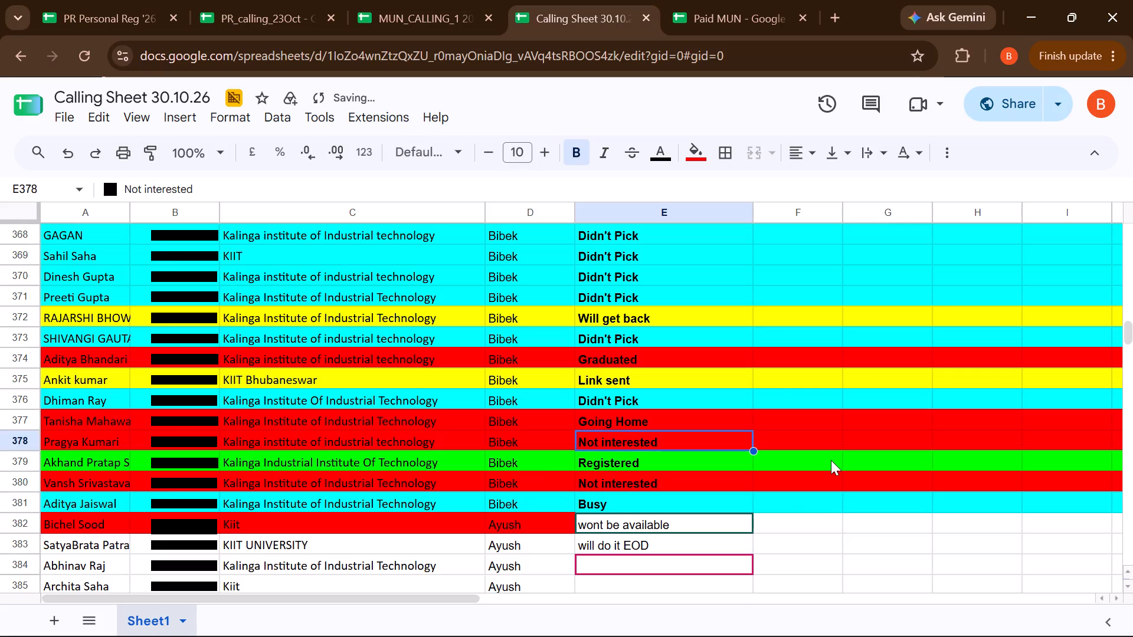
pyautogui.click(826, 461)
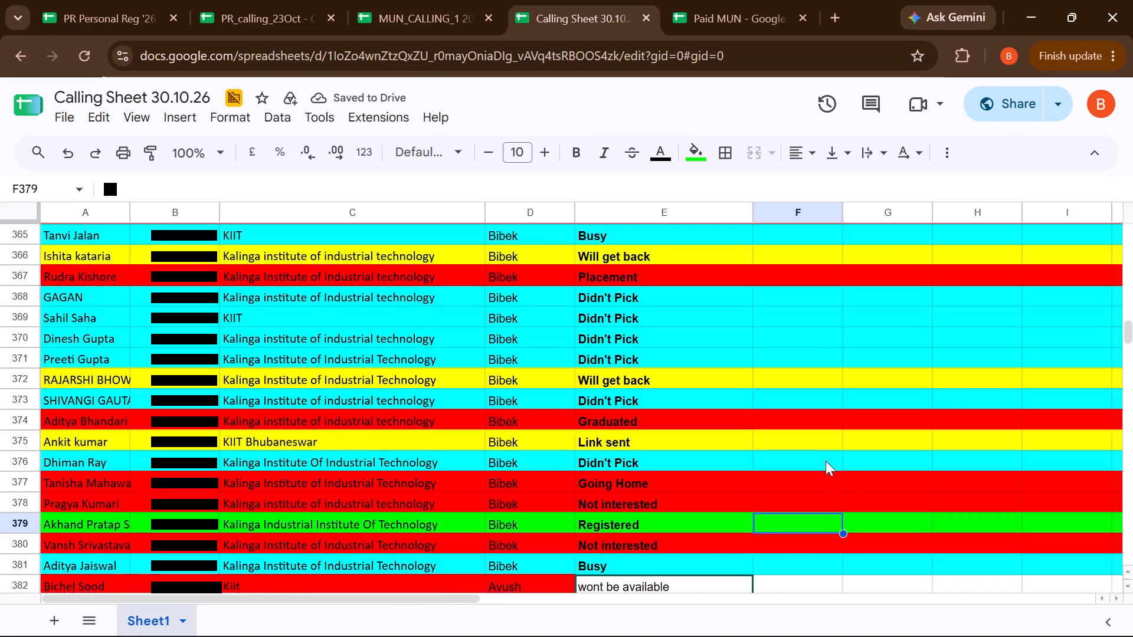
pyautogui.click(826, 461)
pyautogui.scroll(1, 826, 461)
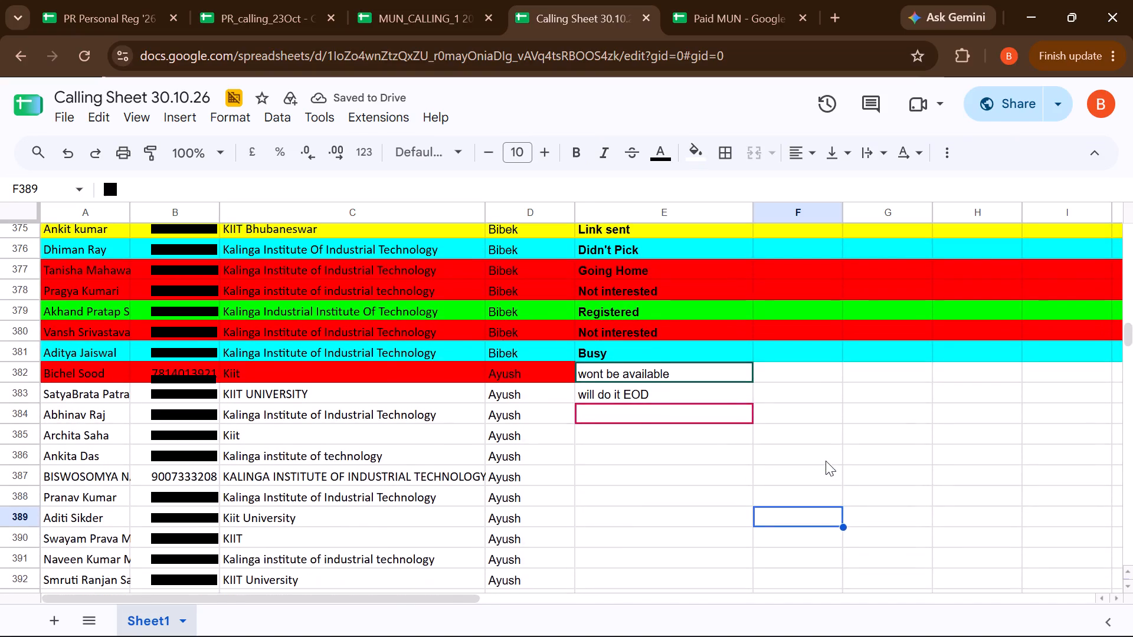
pyautogui.click(826, 461)
pyautogui.scroll(3, 826, 461)
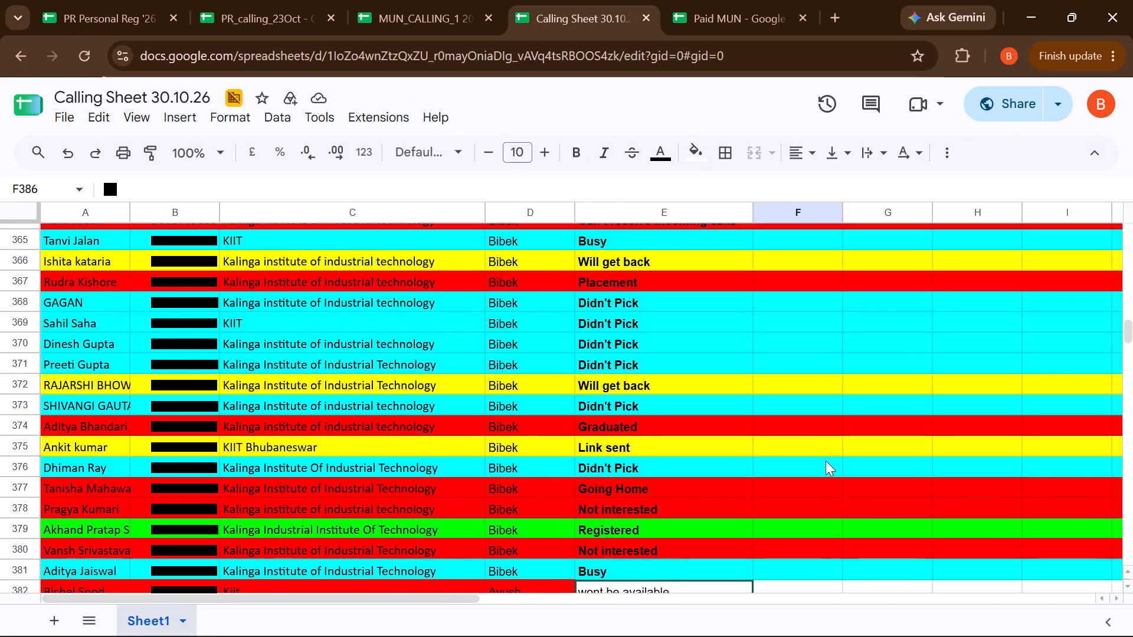
pyautogui.scroll(-1, 826, 461)
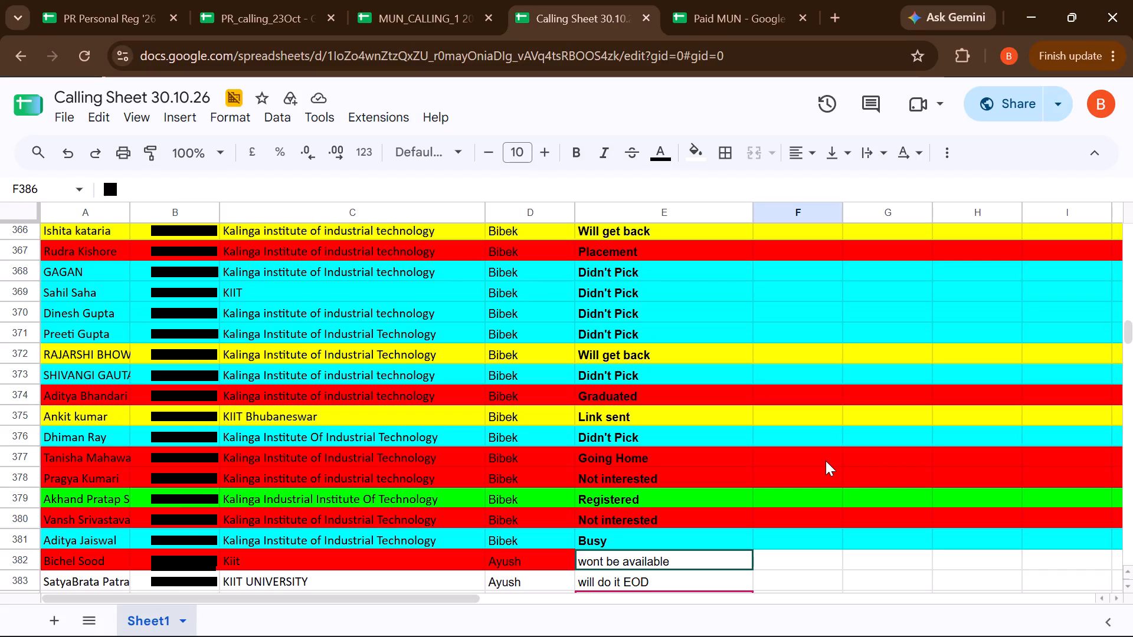
pyautogui.hscroll(1, 826, 461)
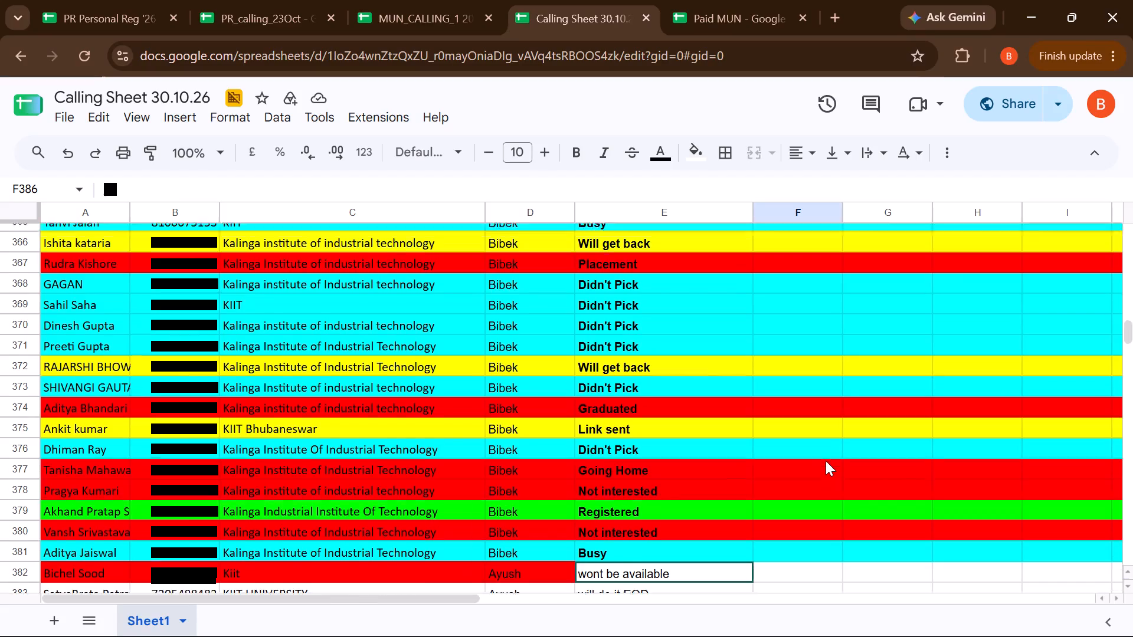
pyautogui.hscroll(2, 826, 461)
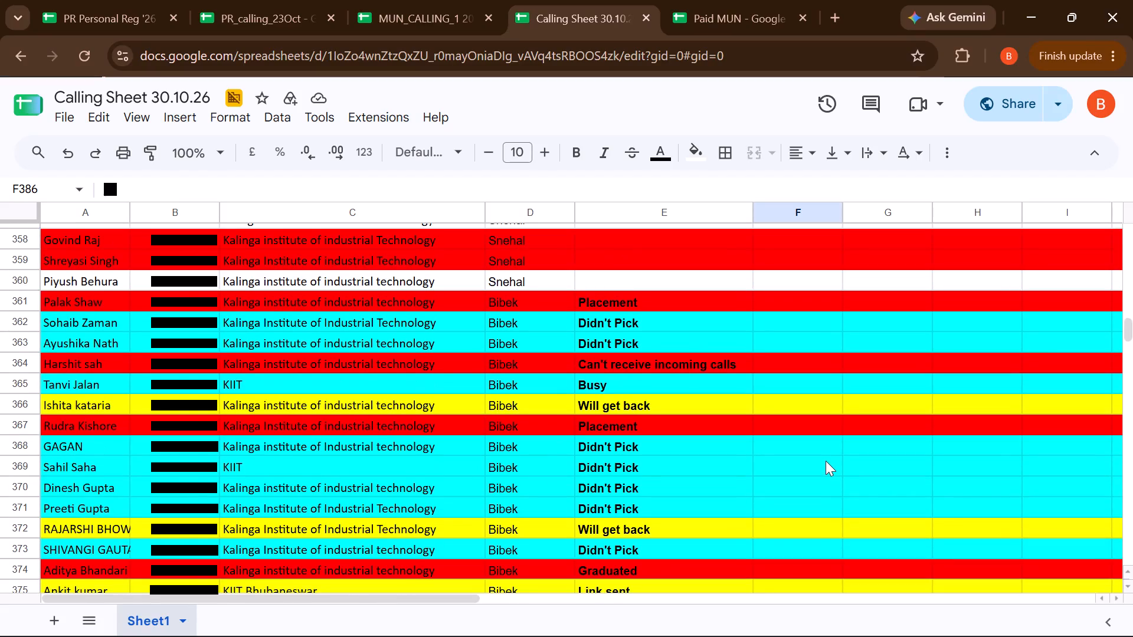